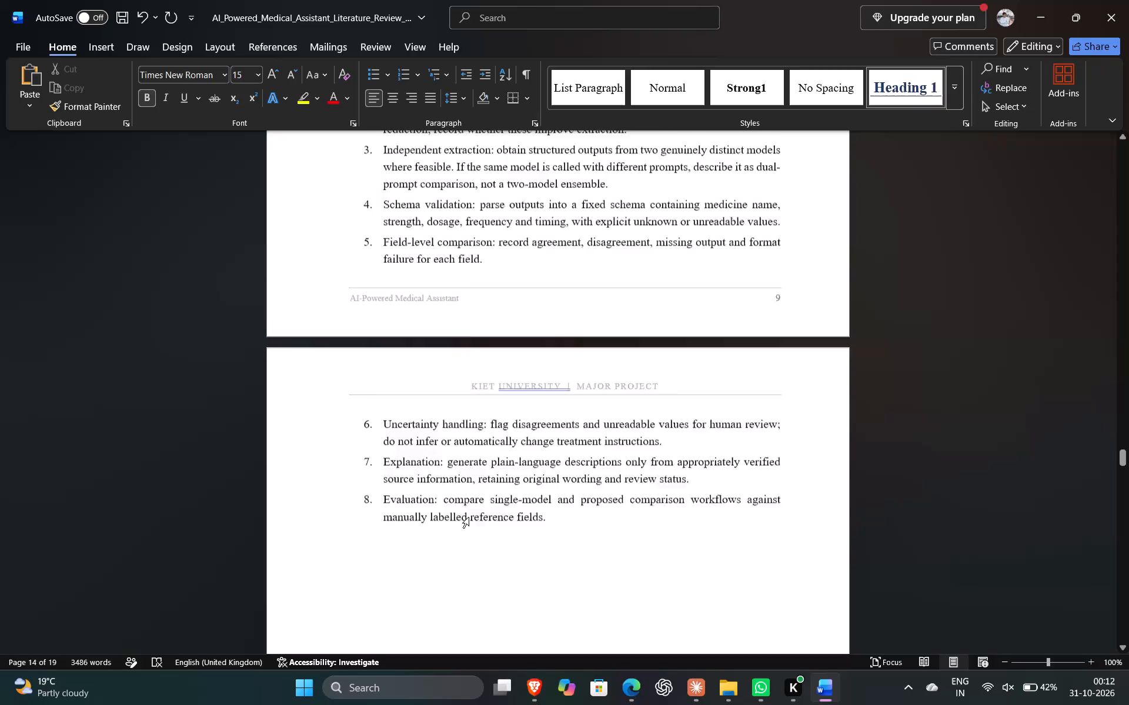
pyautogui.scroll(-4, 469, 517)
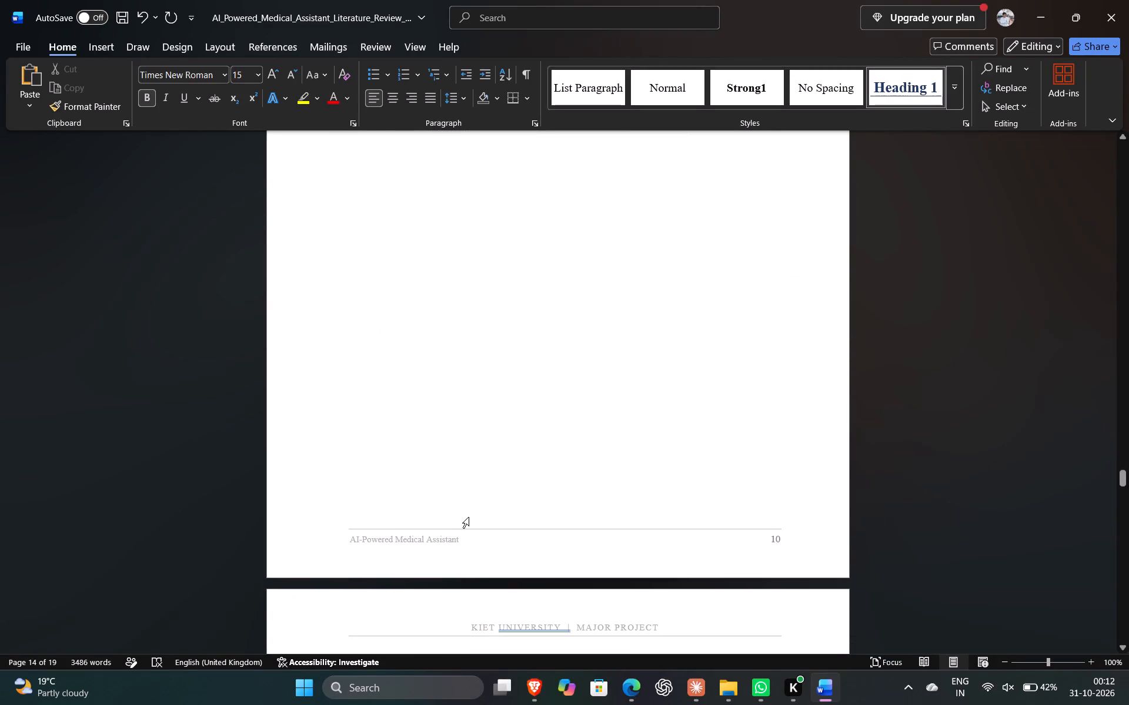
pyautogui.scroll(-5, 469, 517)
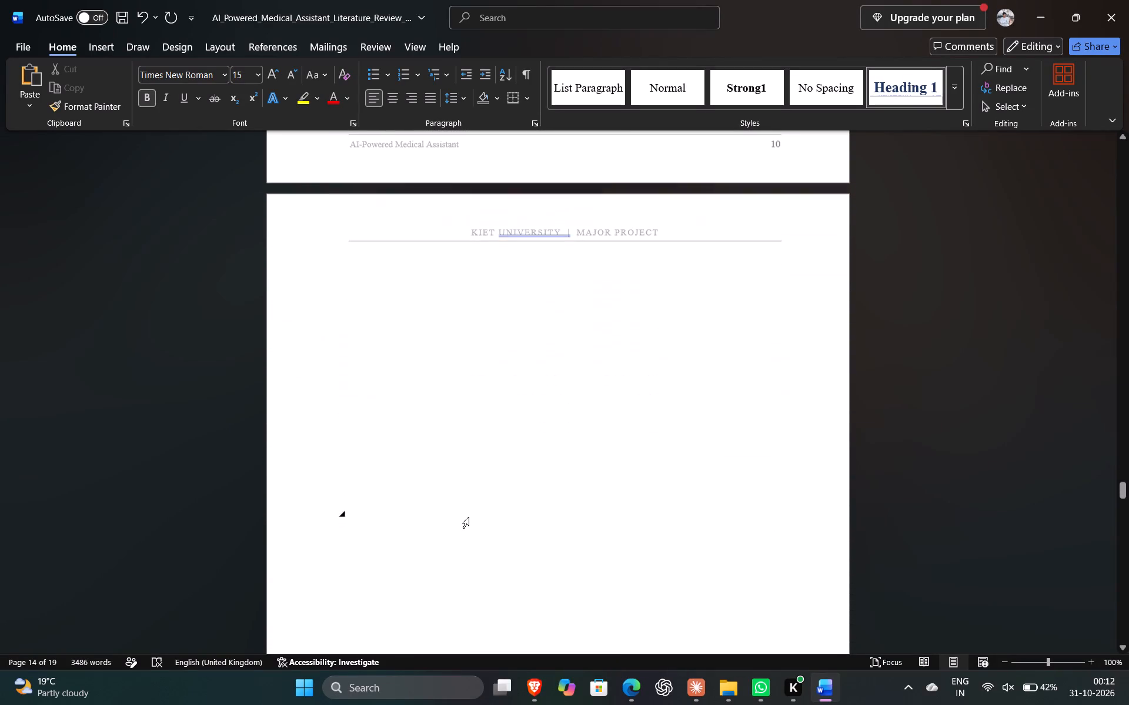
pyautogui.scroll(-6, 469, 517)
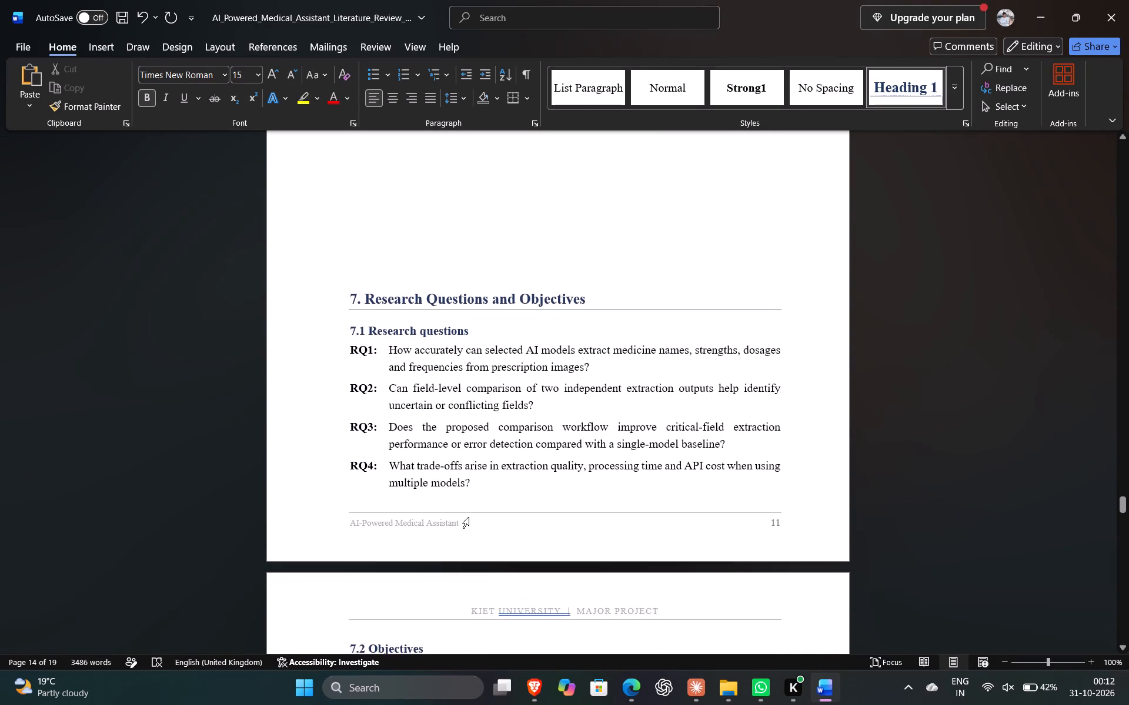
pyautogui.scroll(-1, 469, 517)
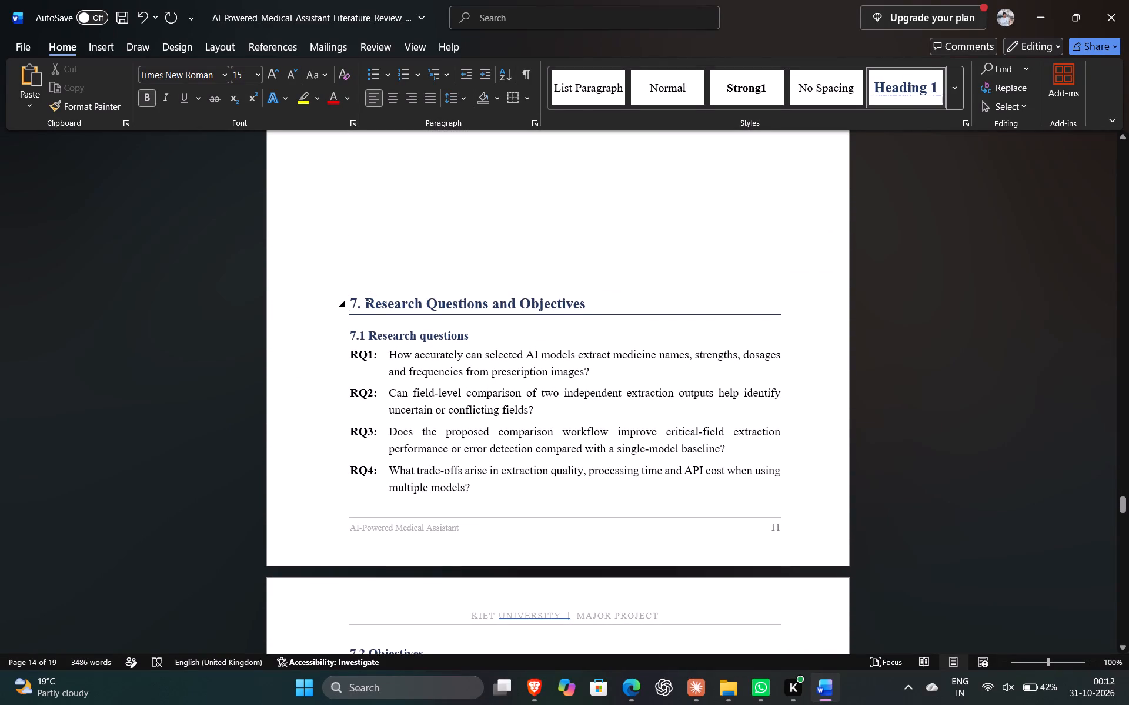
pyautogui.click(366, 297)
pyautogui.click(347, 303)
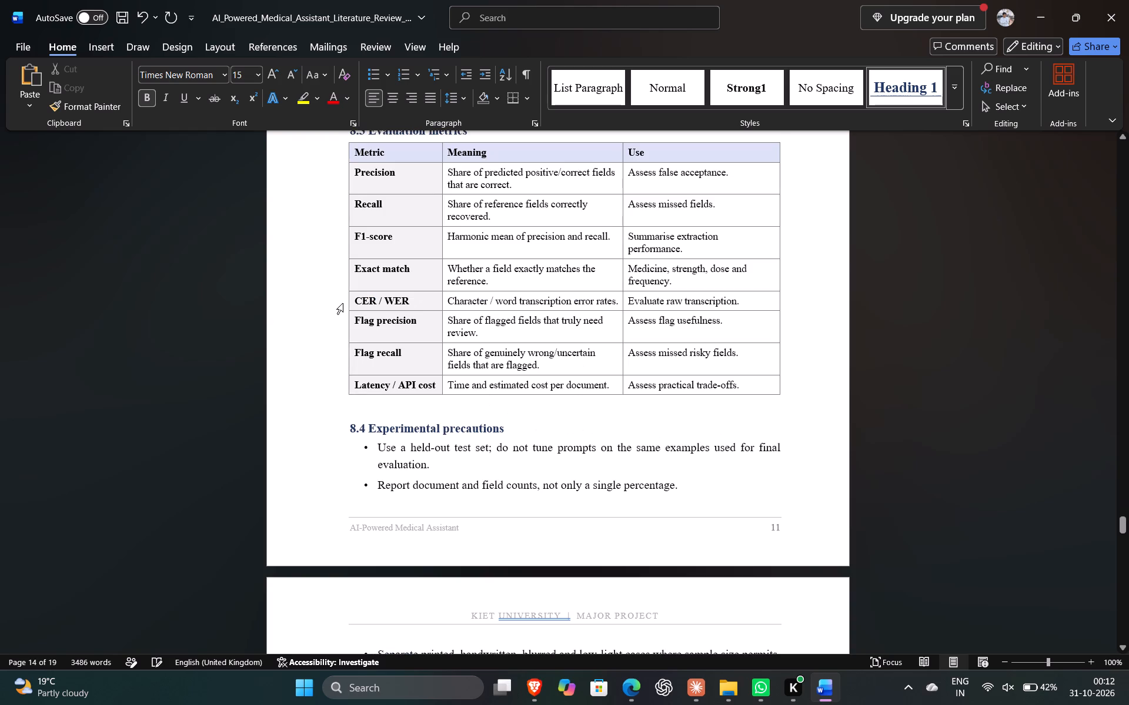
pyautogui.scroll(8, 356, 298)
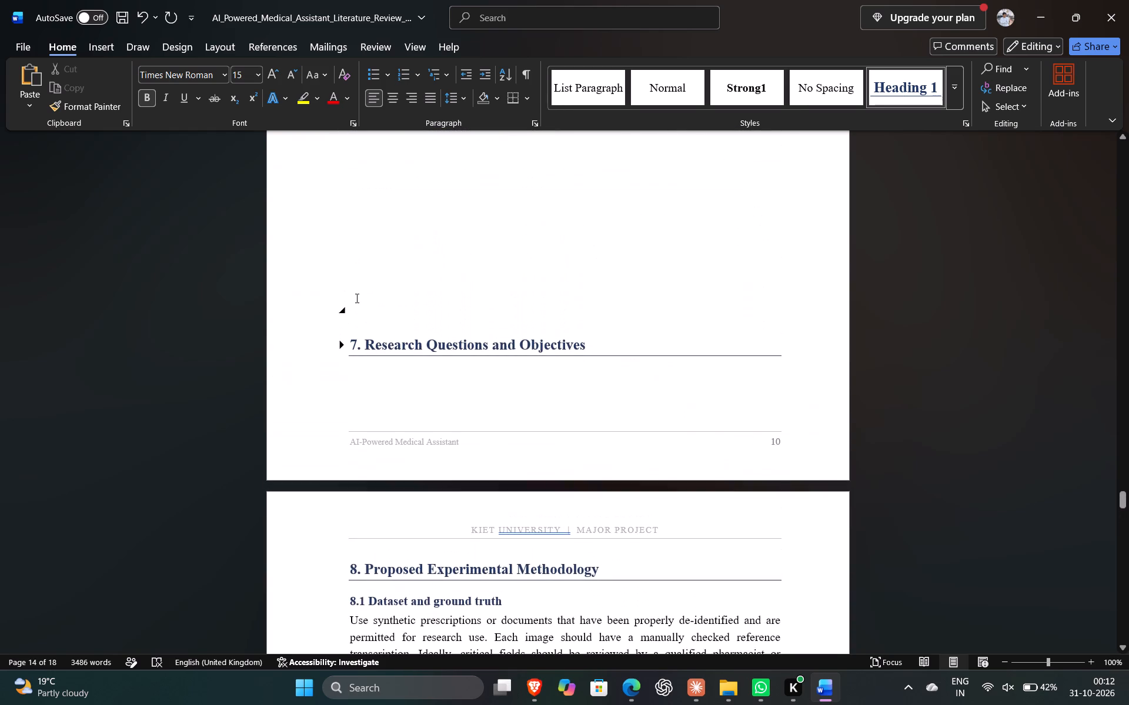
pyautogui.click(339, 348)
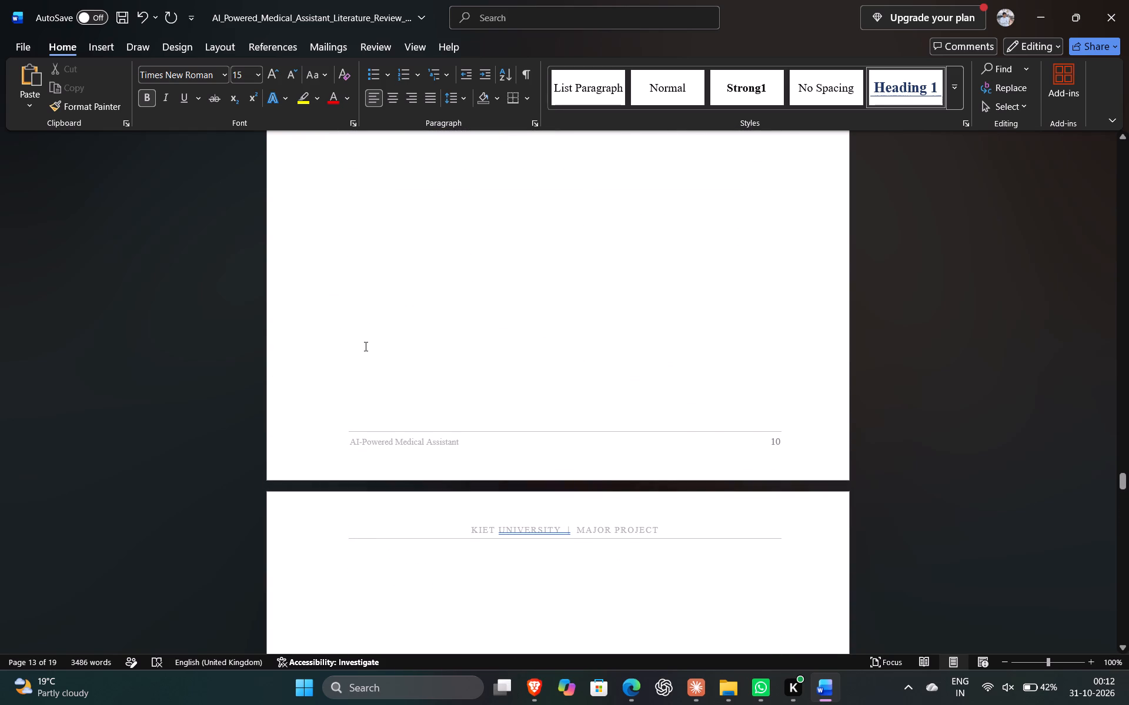
# Delete a block of blank lines between the "Evaluation" item and the "7. Research Questions and Objectives" heading.
pyautogui.scroll(-6, 365, 346)
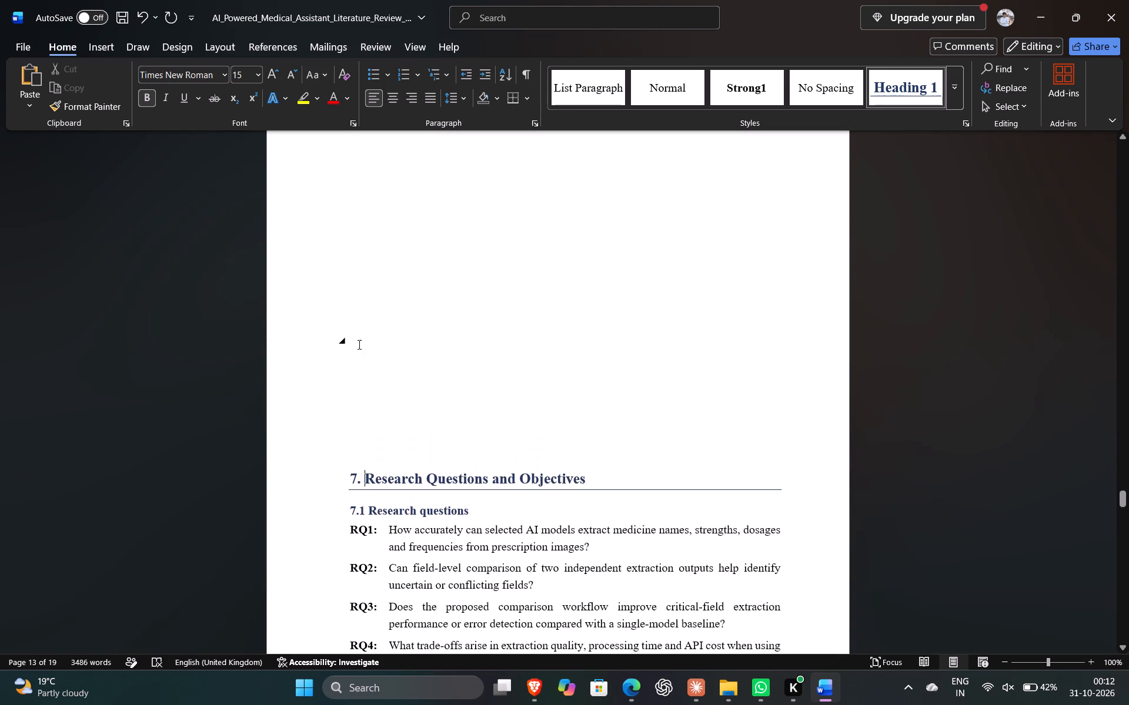
pyautogui.click(353, 343)
pyautogui.press('BackSpace')
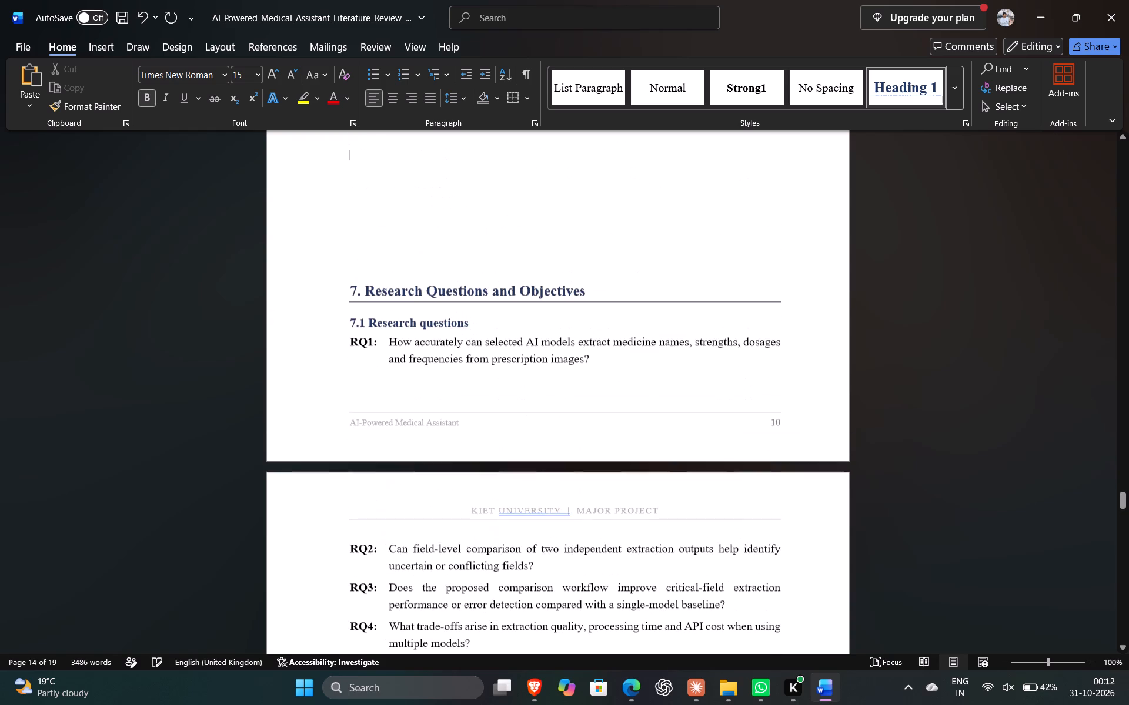
pyautogui.scroll(5, 353, 343)
pyautogui.scroll(-1, 353, 343)
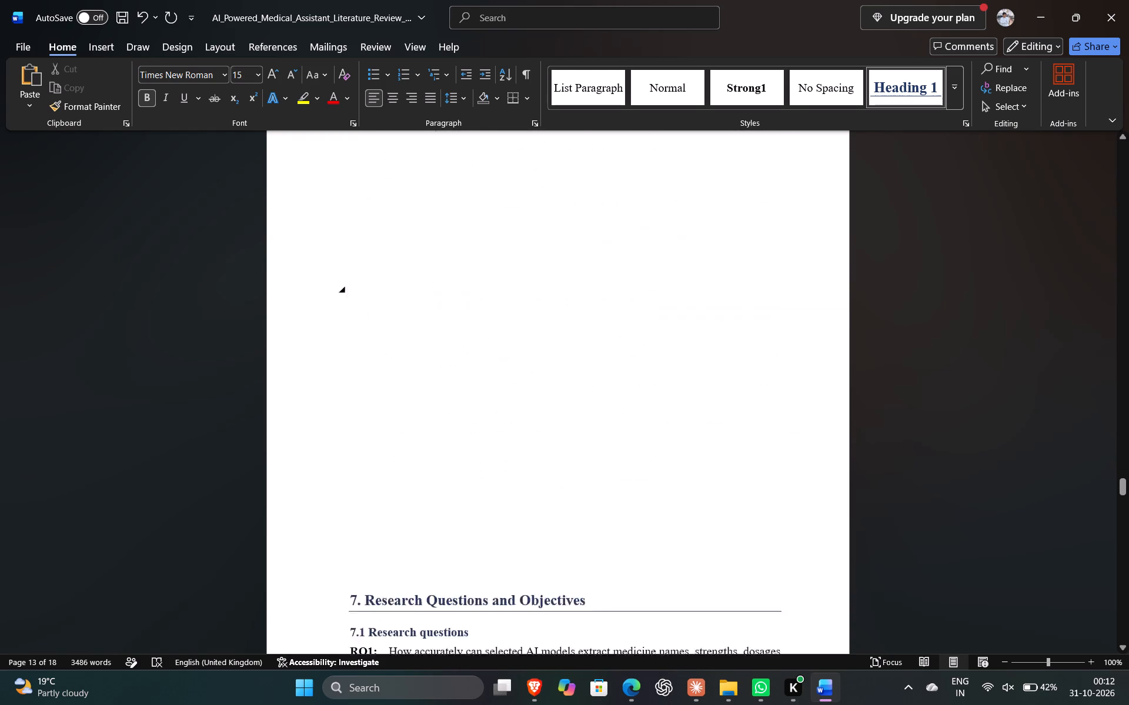
pyautogui.scroll(-1, 353, 343)
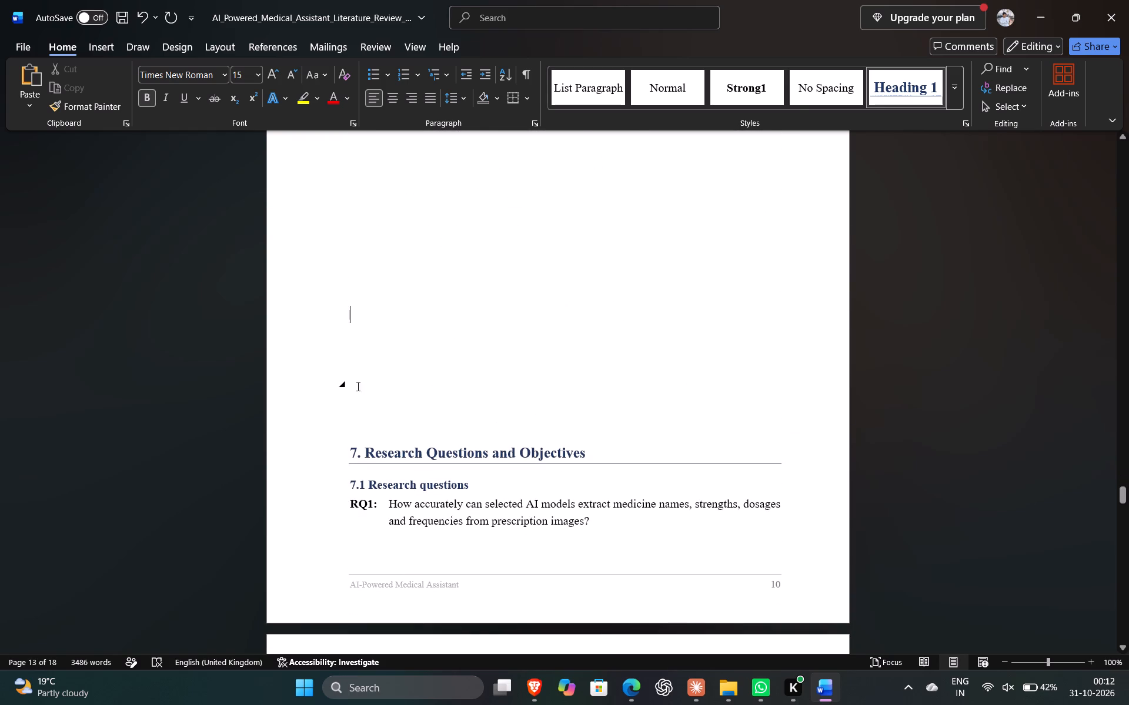
pyautogui.moveTo(362, 427); pyautogui.dragTo(346, 158)
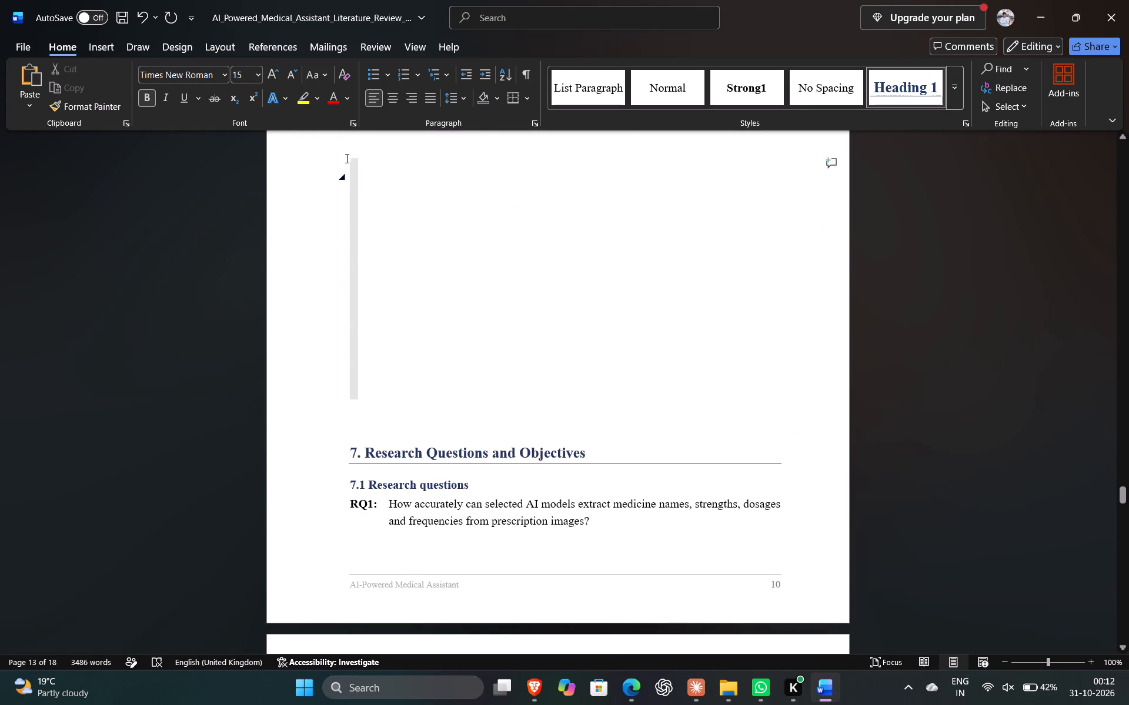
pyautogui.moveTo(346, 158); pyautogui.dragTo(345, 153)
pyautogui.scroll(3, 345, 153)
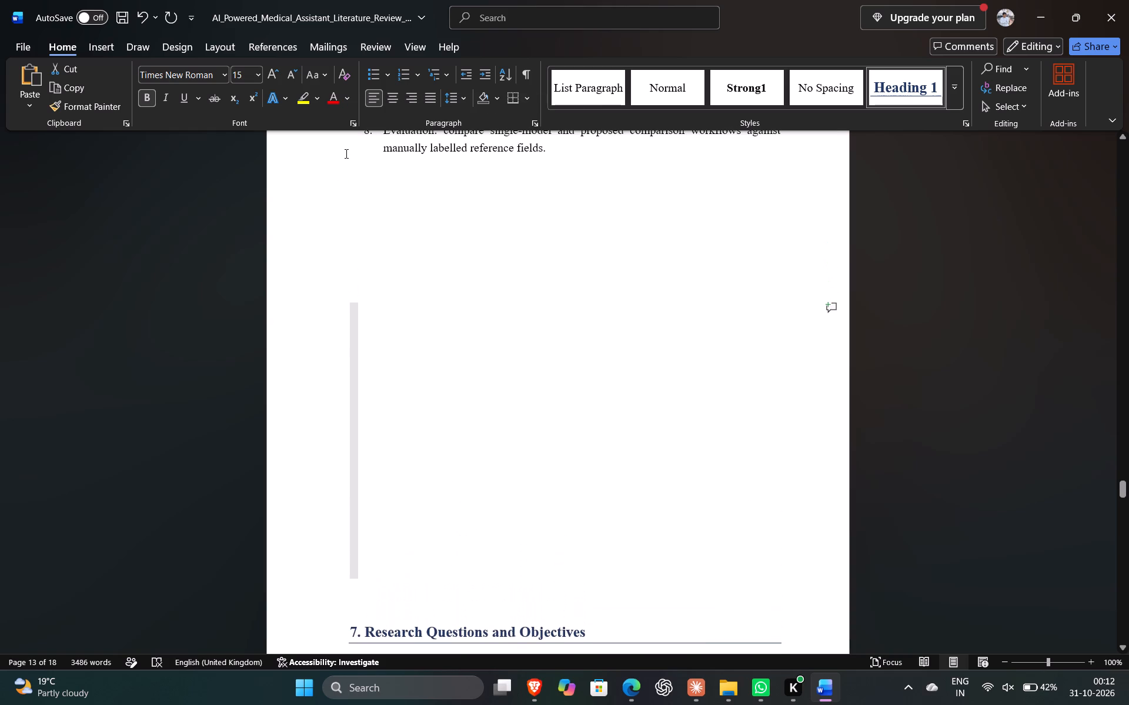
pyautogui.press('Delete')
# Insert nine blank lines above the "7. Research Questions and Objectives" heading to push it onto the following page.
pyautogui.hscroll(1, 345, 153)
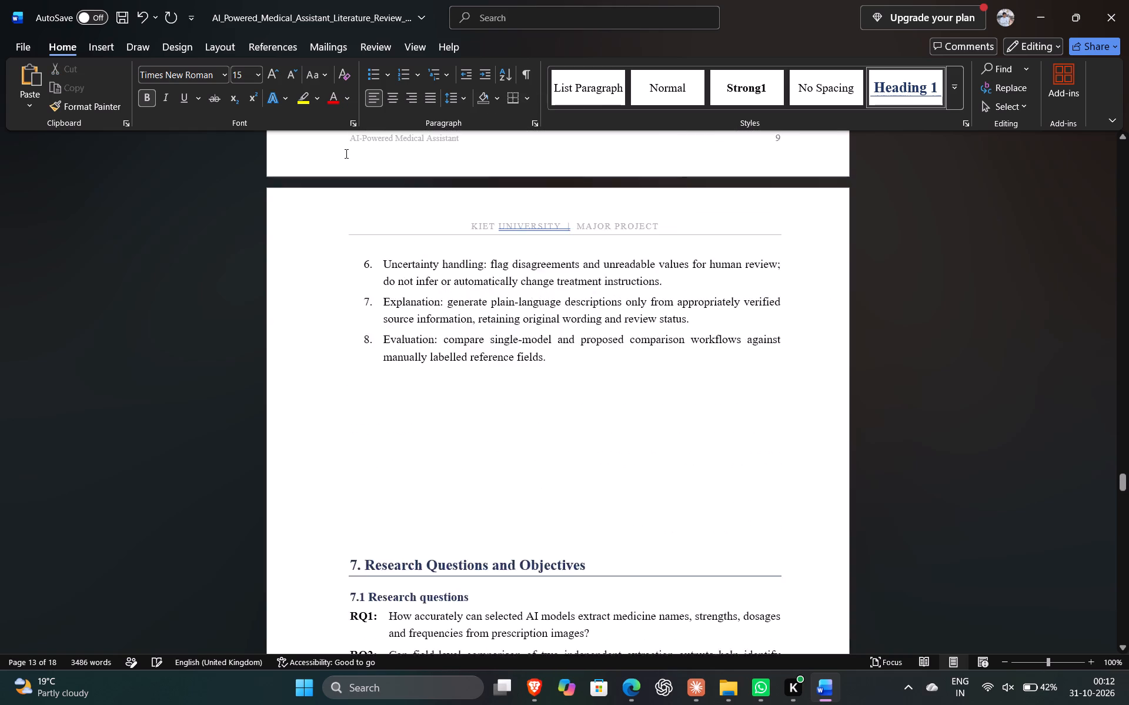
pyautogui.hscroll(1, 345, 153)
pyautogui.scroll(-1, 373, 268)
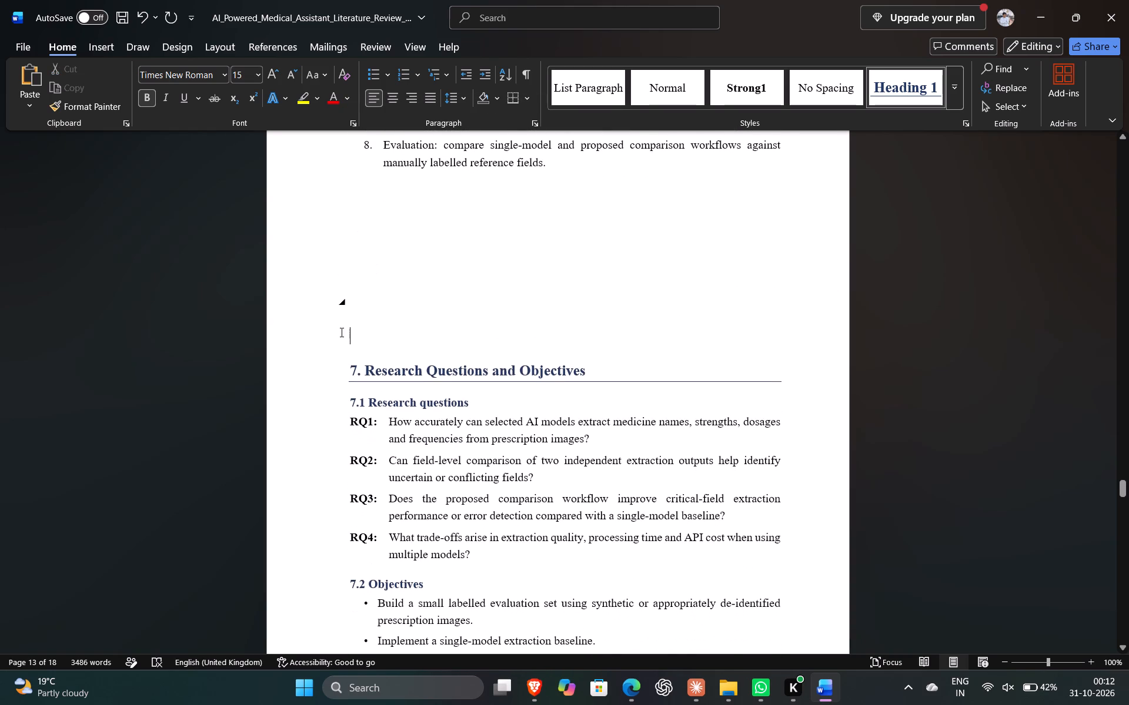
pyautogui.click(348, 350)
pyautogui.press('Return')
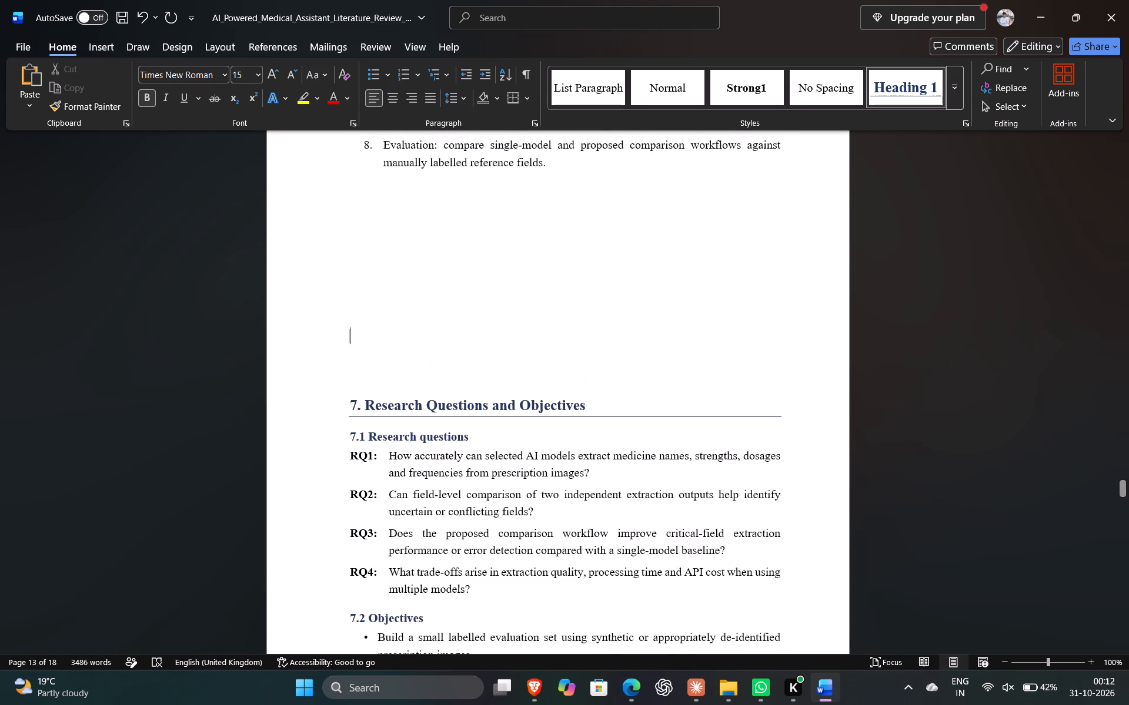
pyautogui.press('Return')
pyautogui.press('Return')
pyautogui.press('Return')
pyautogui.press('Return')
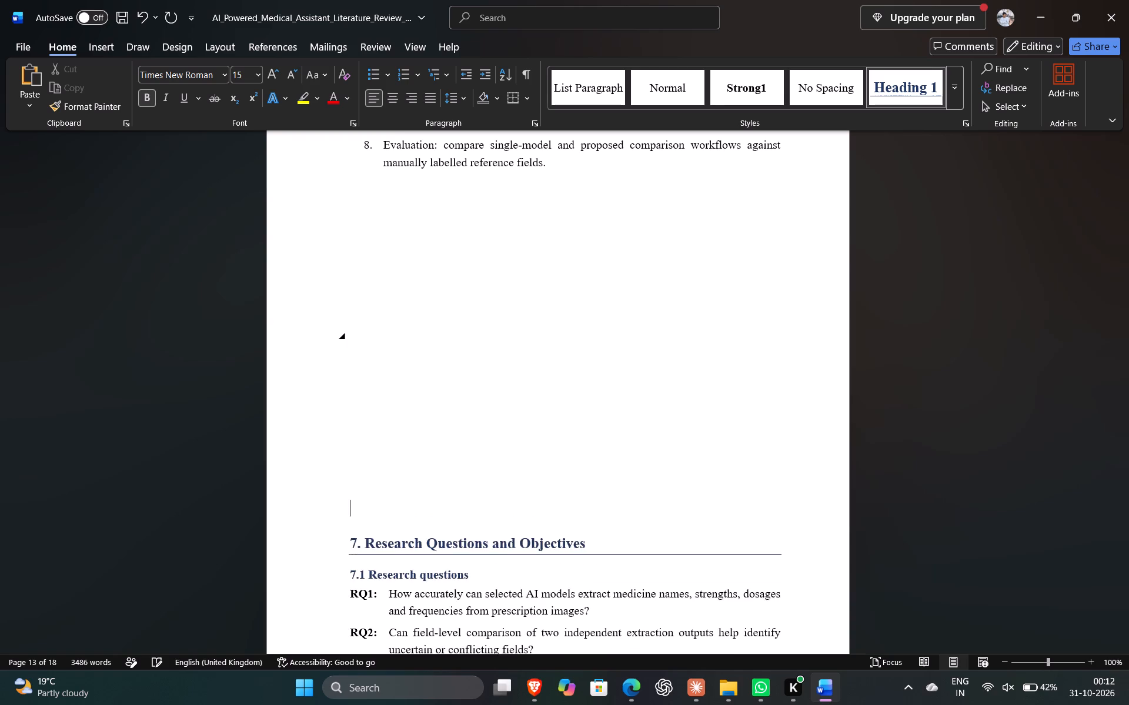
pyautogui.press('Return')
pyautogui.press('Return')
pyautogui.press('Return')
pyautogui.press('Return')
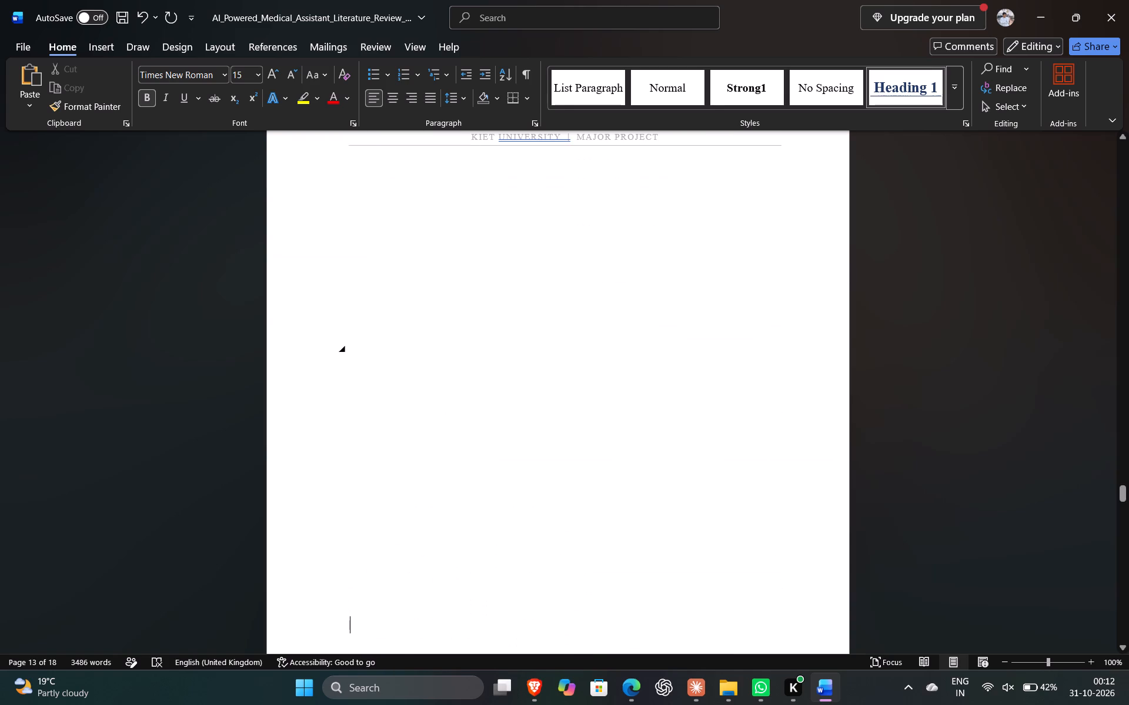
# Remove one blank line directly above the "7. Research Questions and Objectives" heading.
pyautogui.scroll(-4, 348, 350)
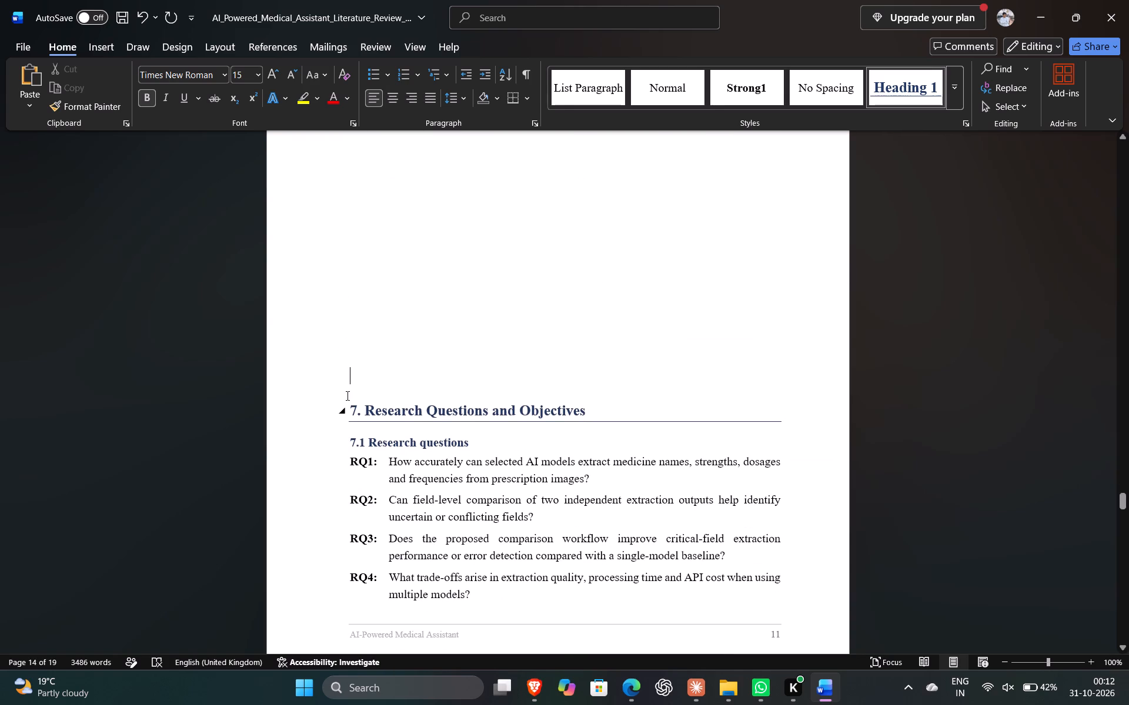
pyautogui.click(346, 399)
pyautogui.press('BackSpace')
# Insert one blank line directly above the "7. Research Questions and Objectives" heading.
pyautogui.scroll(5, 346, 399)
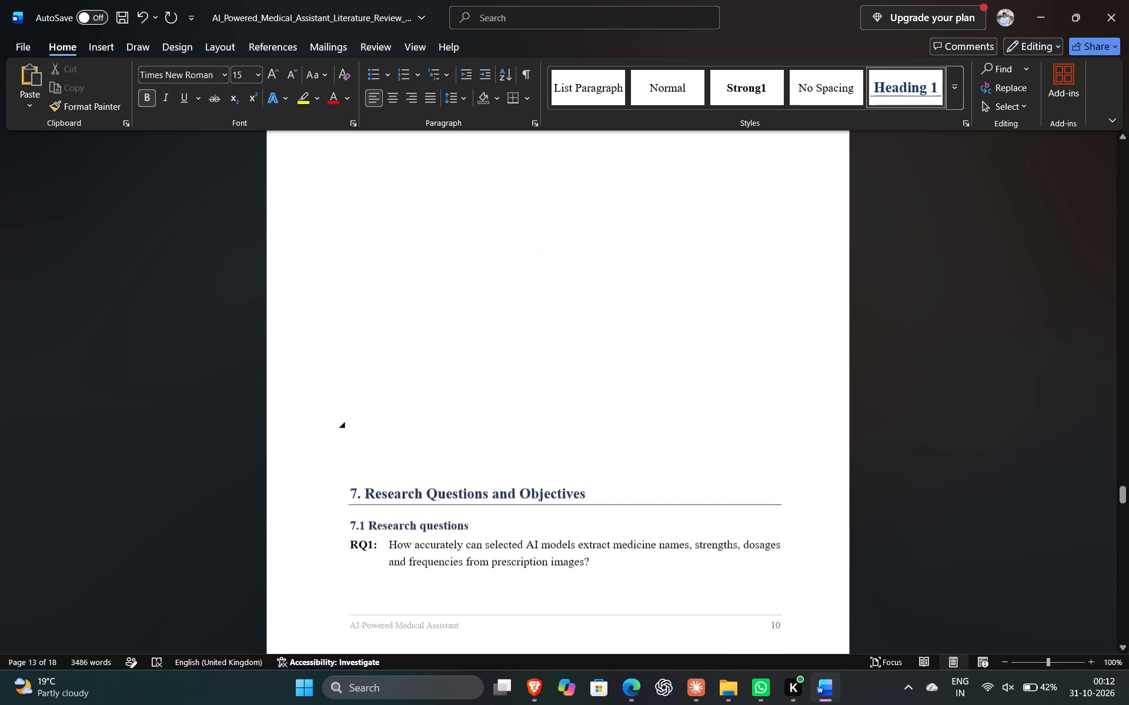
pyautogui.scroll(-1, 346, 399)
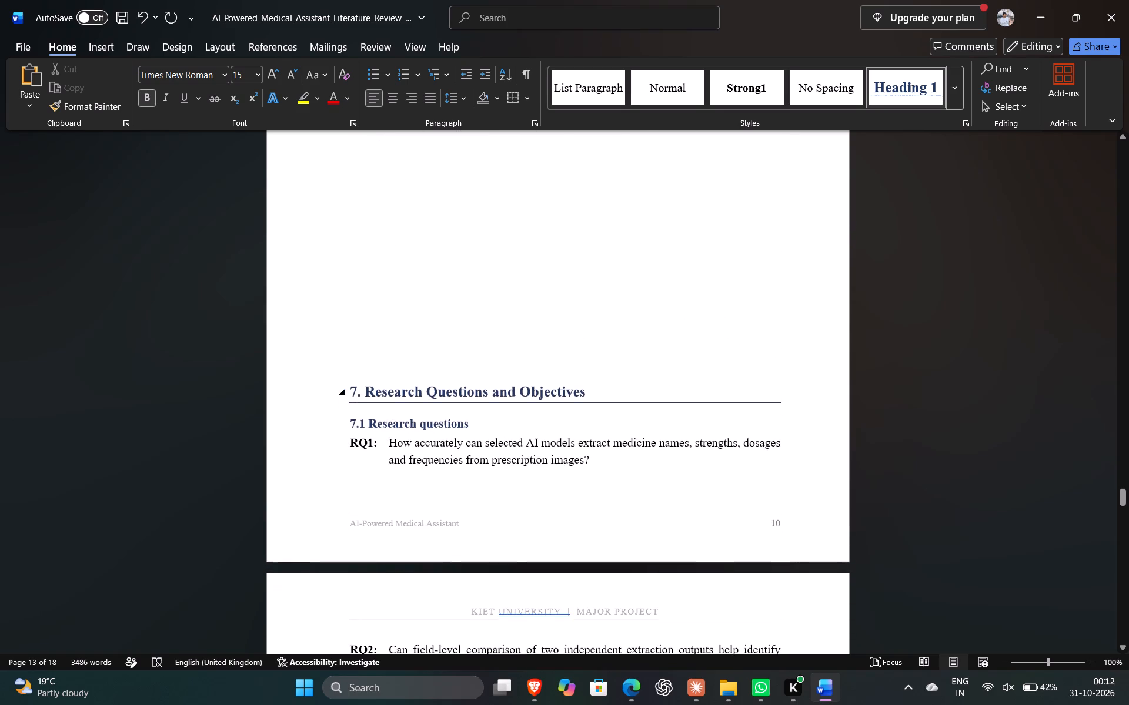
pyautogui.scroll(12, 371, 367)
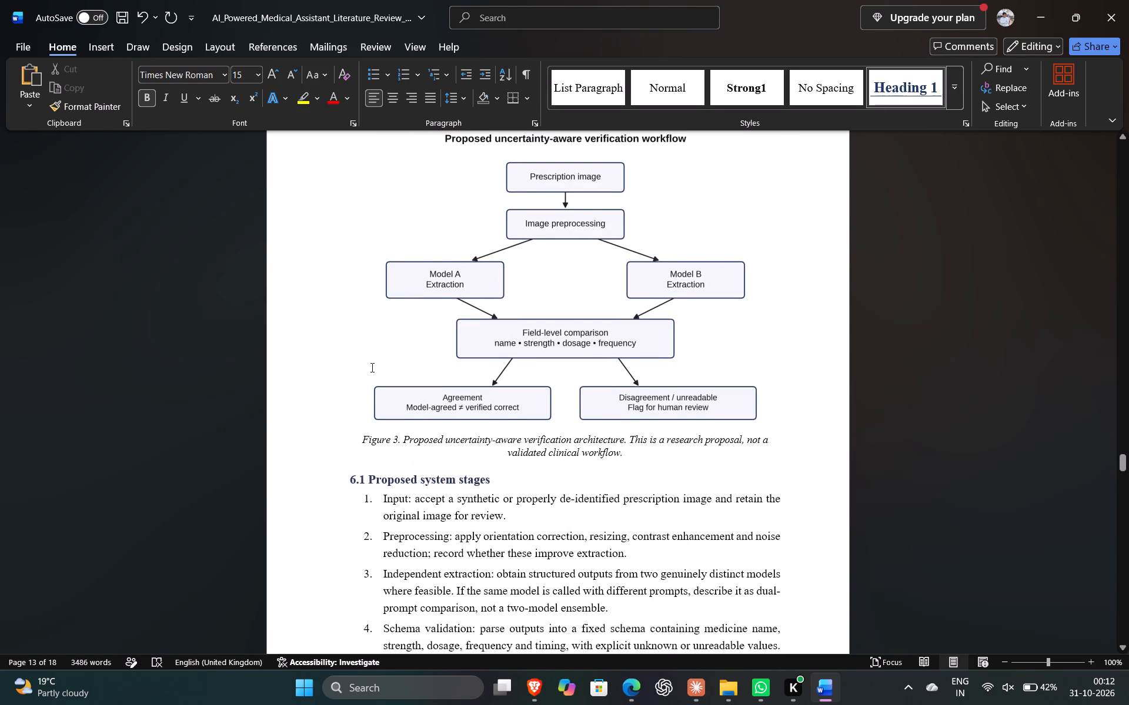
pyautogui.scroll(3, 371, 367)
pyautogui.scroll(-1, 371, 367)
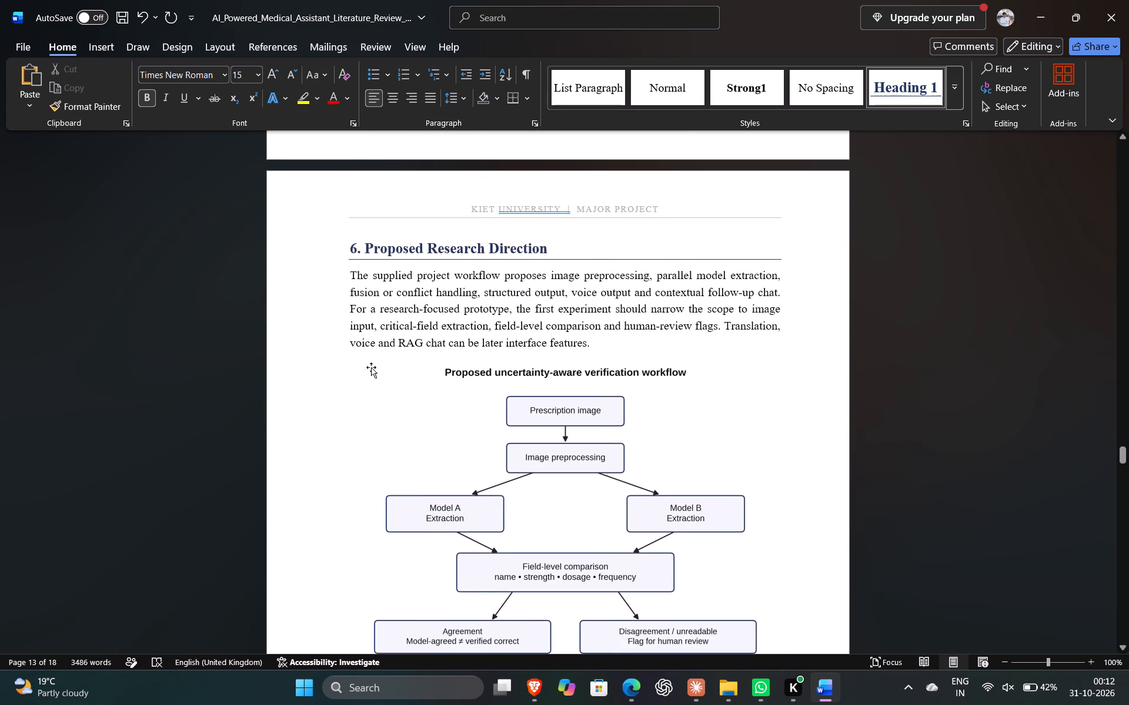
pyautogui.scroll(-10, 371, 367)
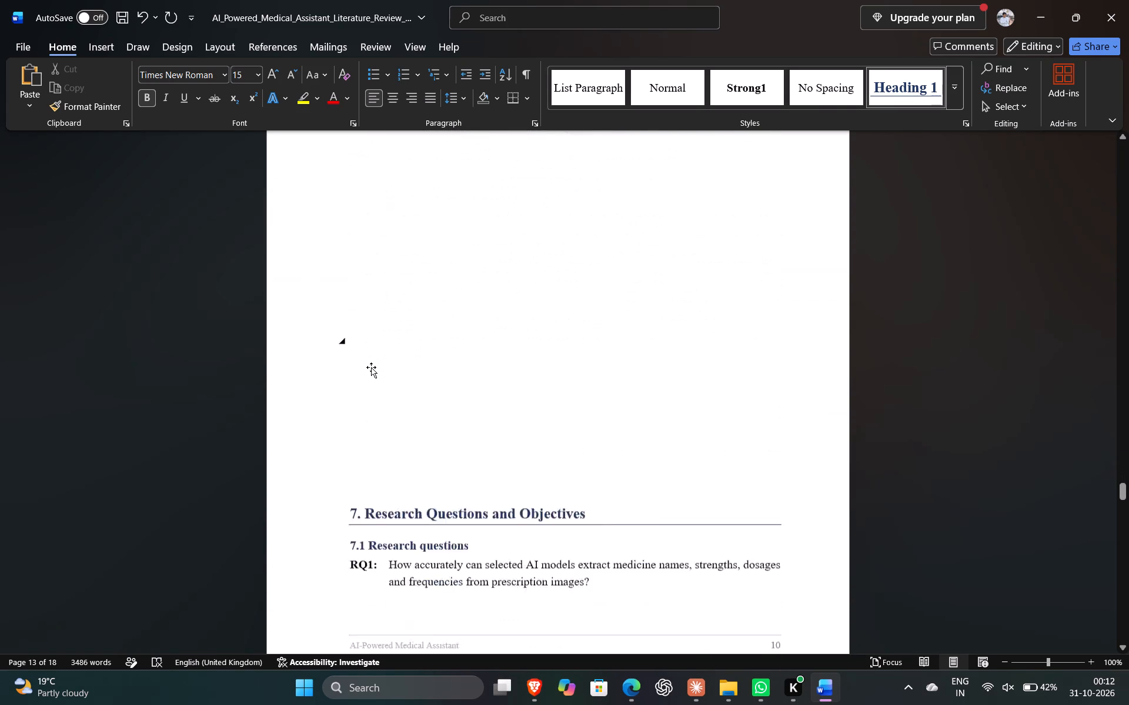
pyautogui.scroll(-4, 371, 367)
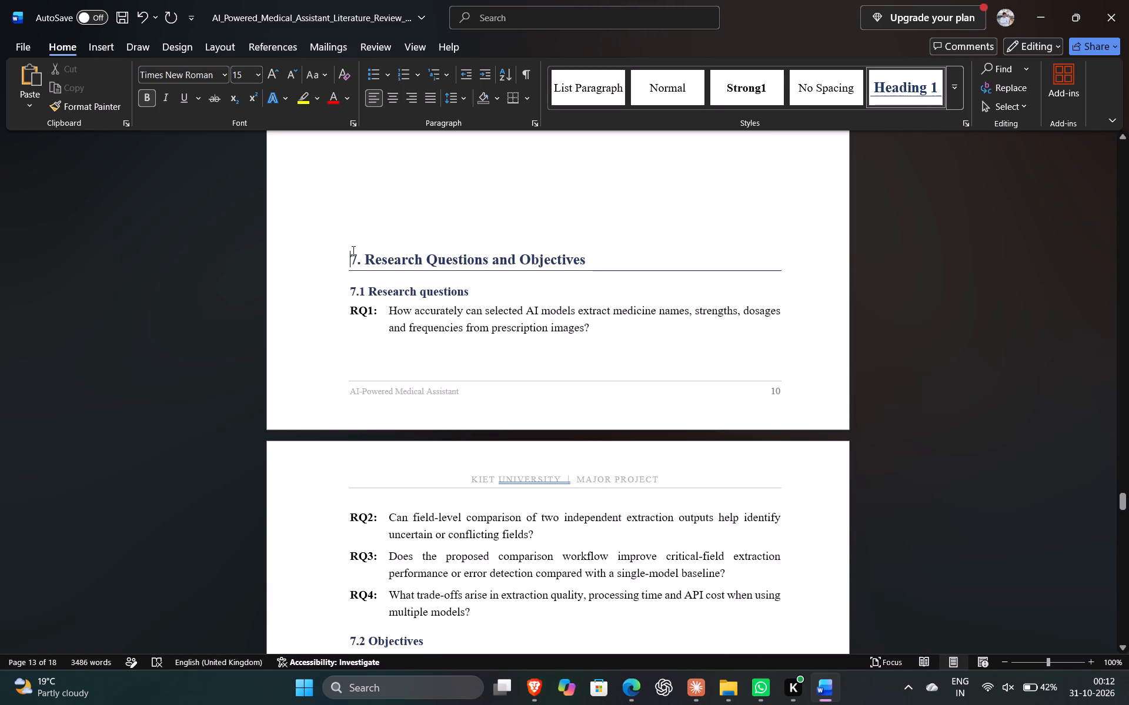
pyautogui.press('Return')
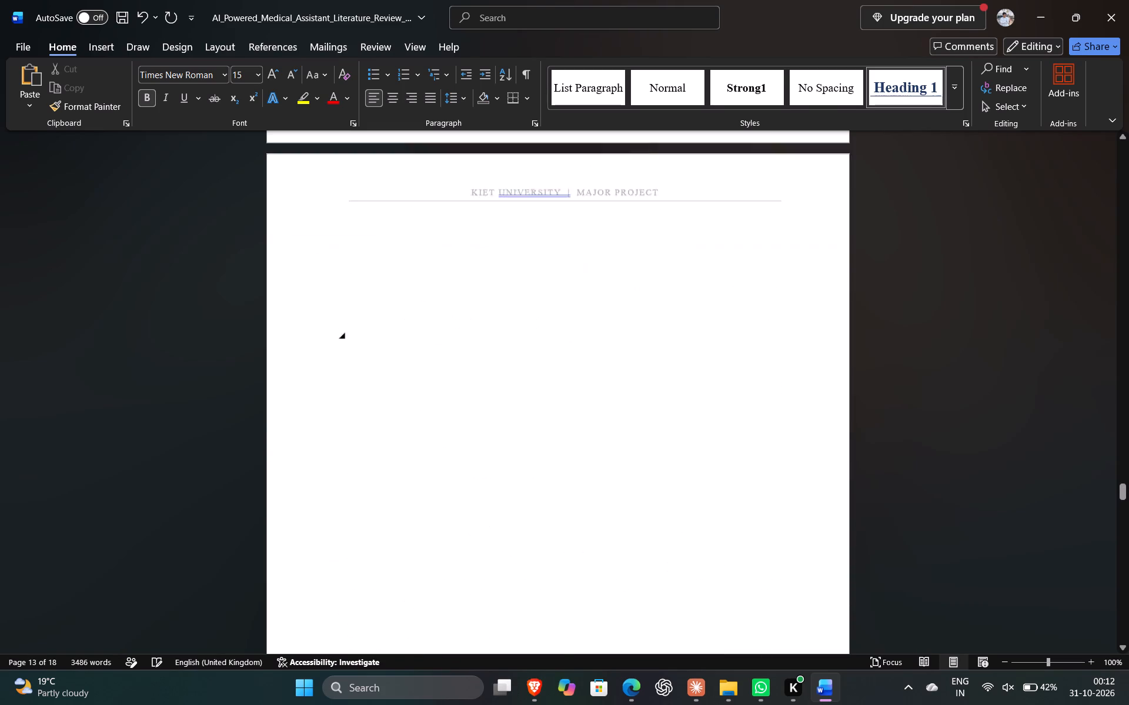
# Delete the block of blank lines above the "7. Research Questions and Objectives" heading so section 7 fits on page 10.
pyautogui.scroll(-6, 356, 255)
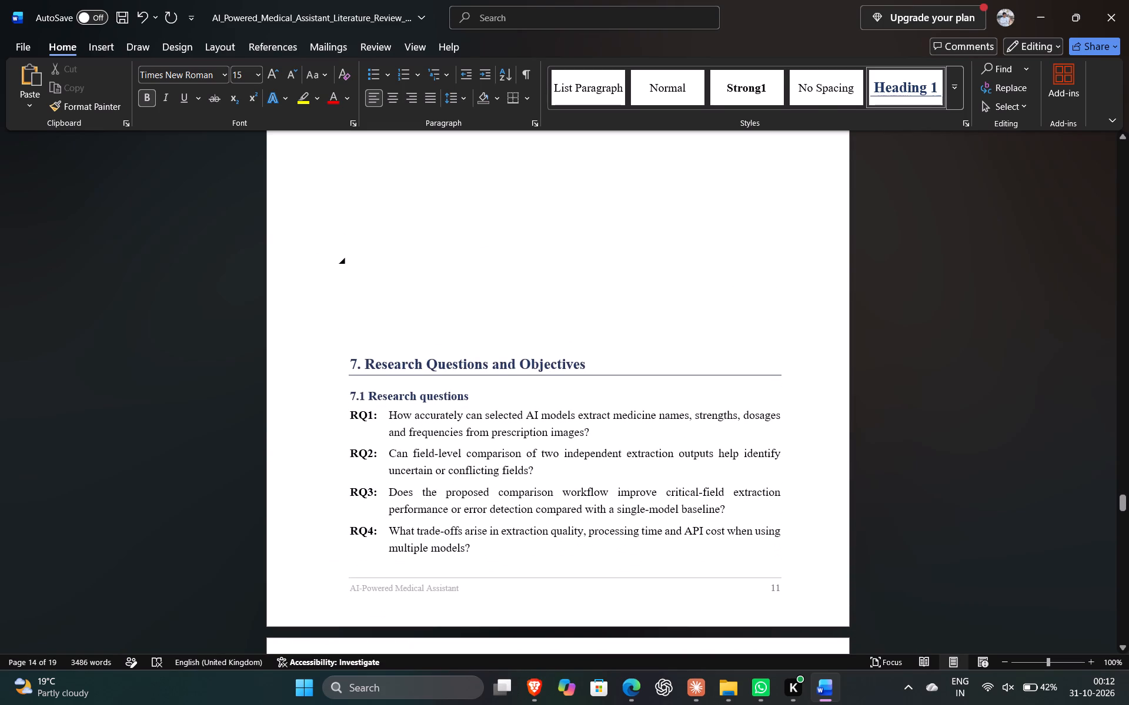
pyautogui.scroll(-1, 356, 255)
pyautogui.scroll(1, 360, 257)
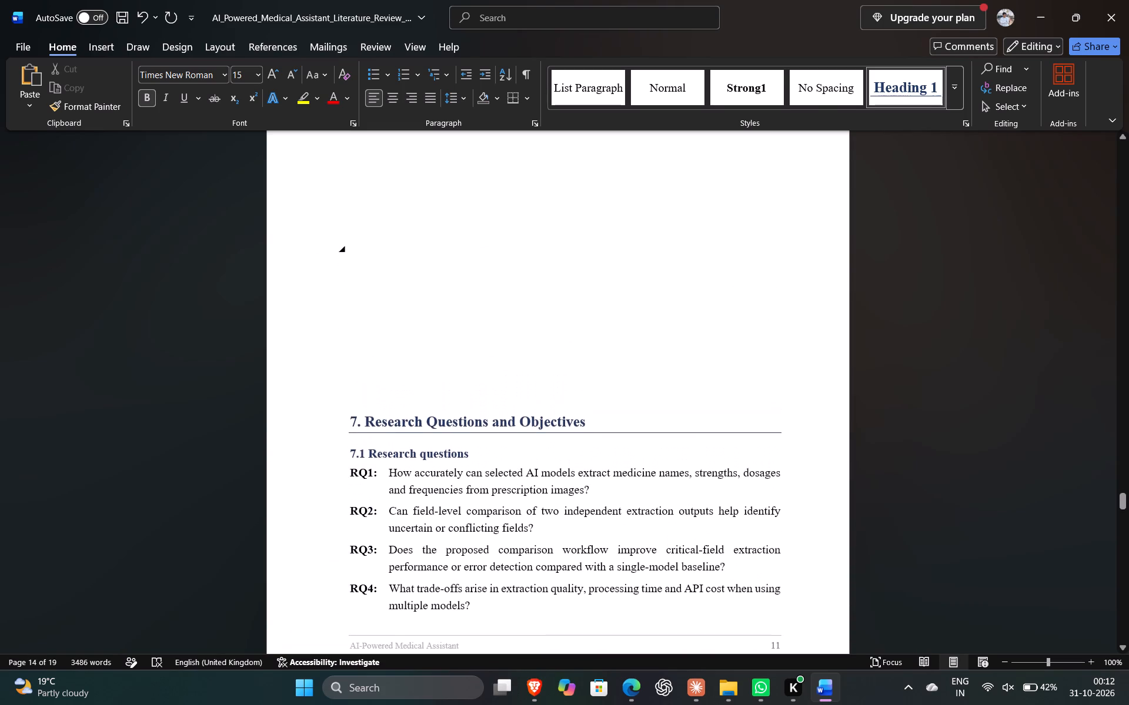
pyautogui.scroll(2, 360, 257)
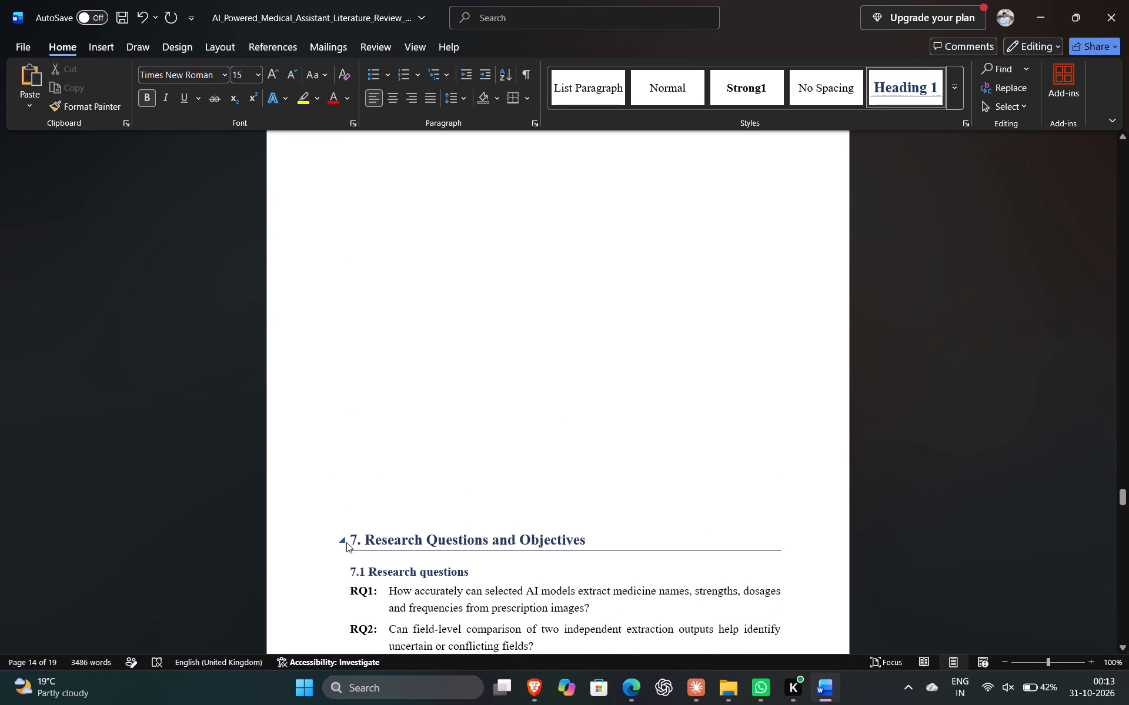
pyautogui.moveTo(346, 532); pyautogui.dragTo(312, 357)
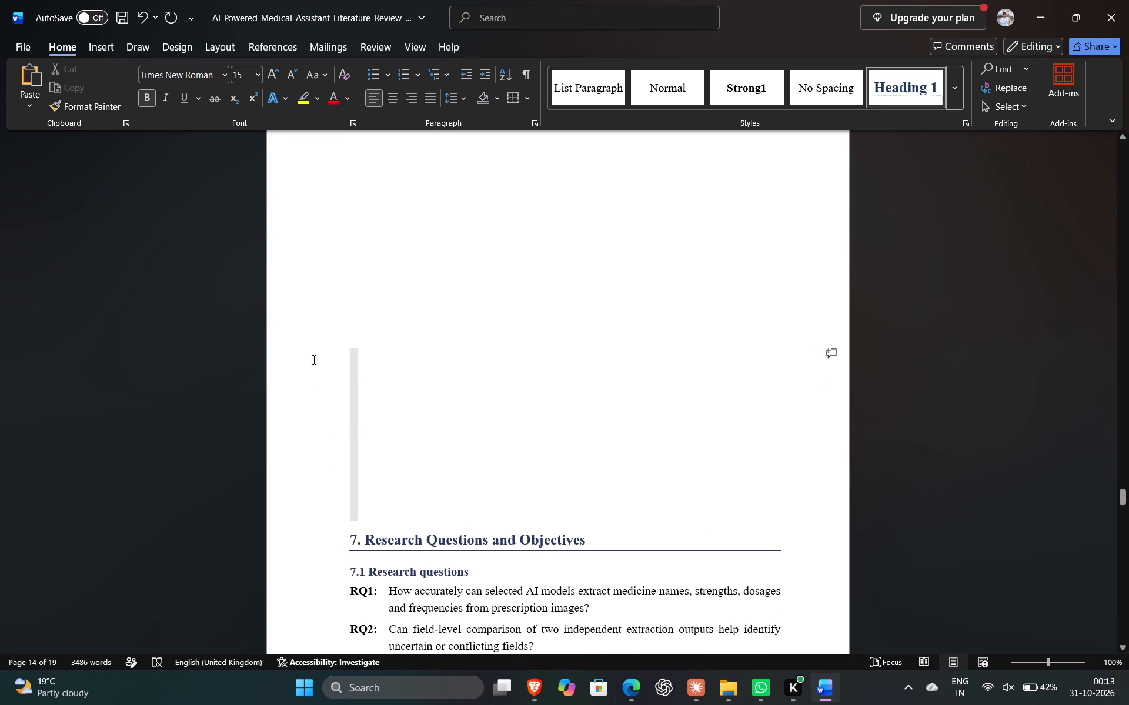
pyautogui.moveTo(312, 357); pyautogui.dragTo(321, 191)
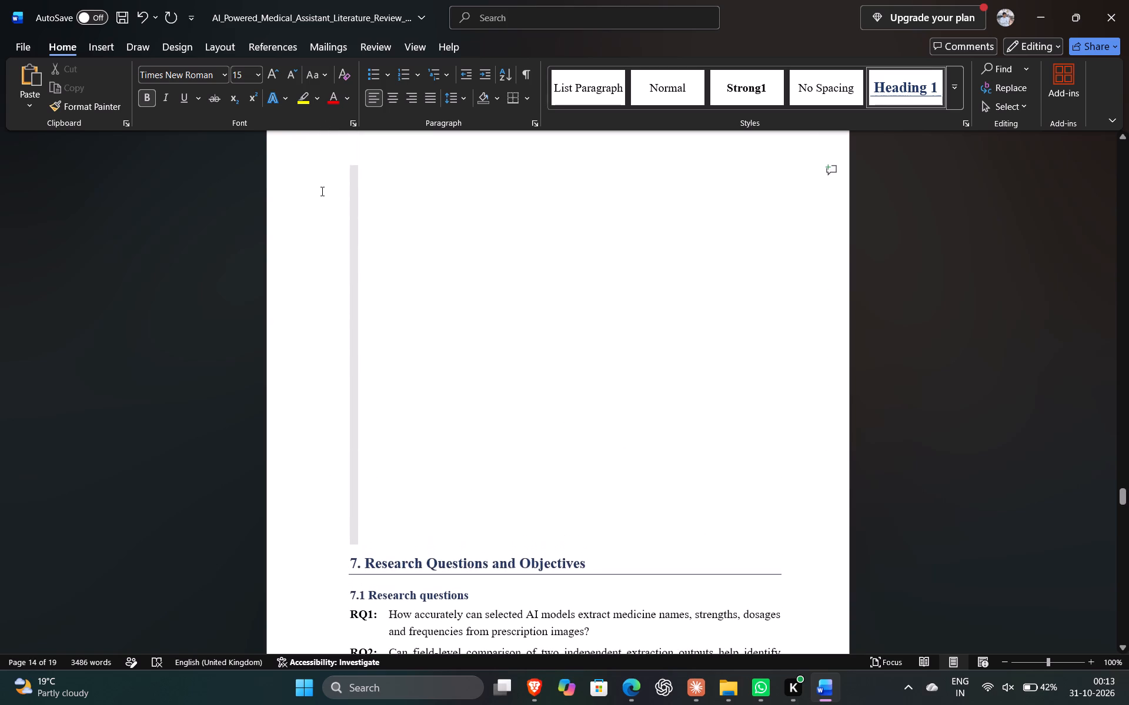
pyautogui.moveTo(321, 191); pyautogui.dragTo(321, 176)
pyautogui.press('BackSpace')
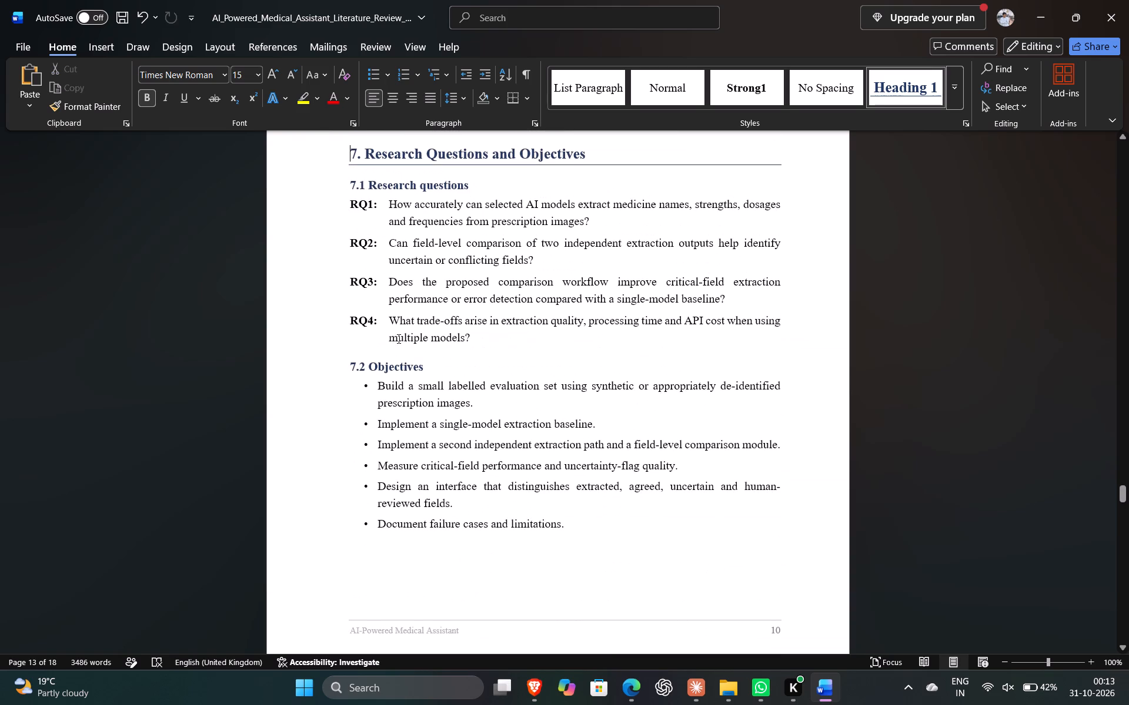
# Go back through the document from section 7 to the cover page.
pyautogui.scroll(16, 406, 364)
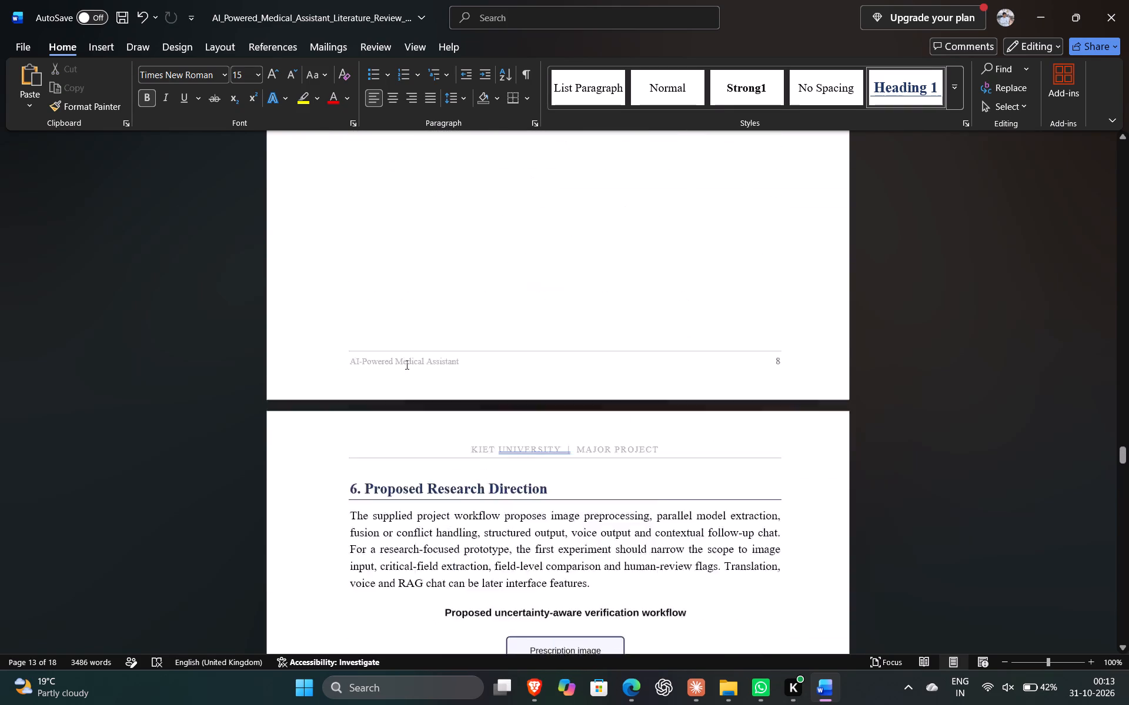
pyautogui.scroll(18, 406, 364)
pyautogui.scroll(10, 406, 364)
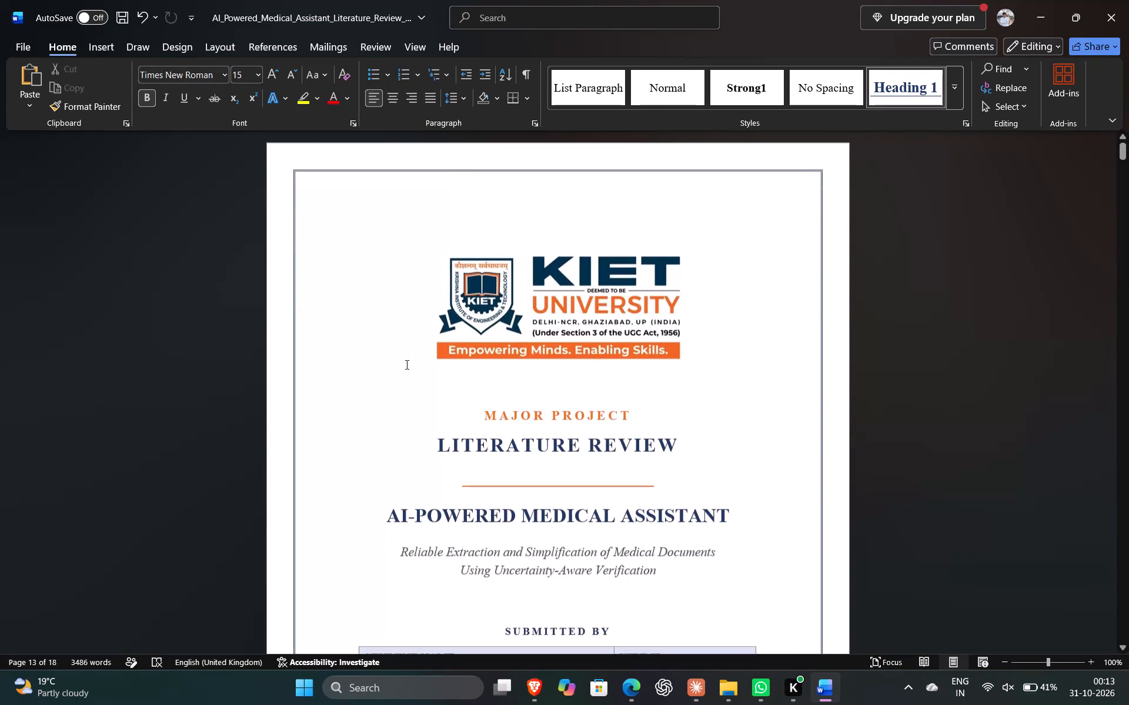
# Delete the shaded line holding only a stray full stop below the Abstract text.
pyautogui.scroll(-9, 406, 364)
pyautogui.moveTo(406, 364); pyautogui.dragTo(409, 351)
pyautogui.scroll(-1, 409, 351)
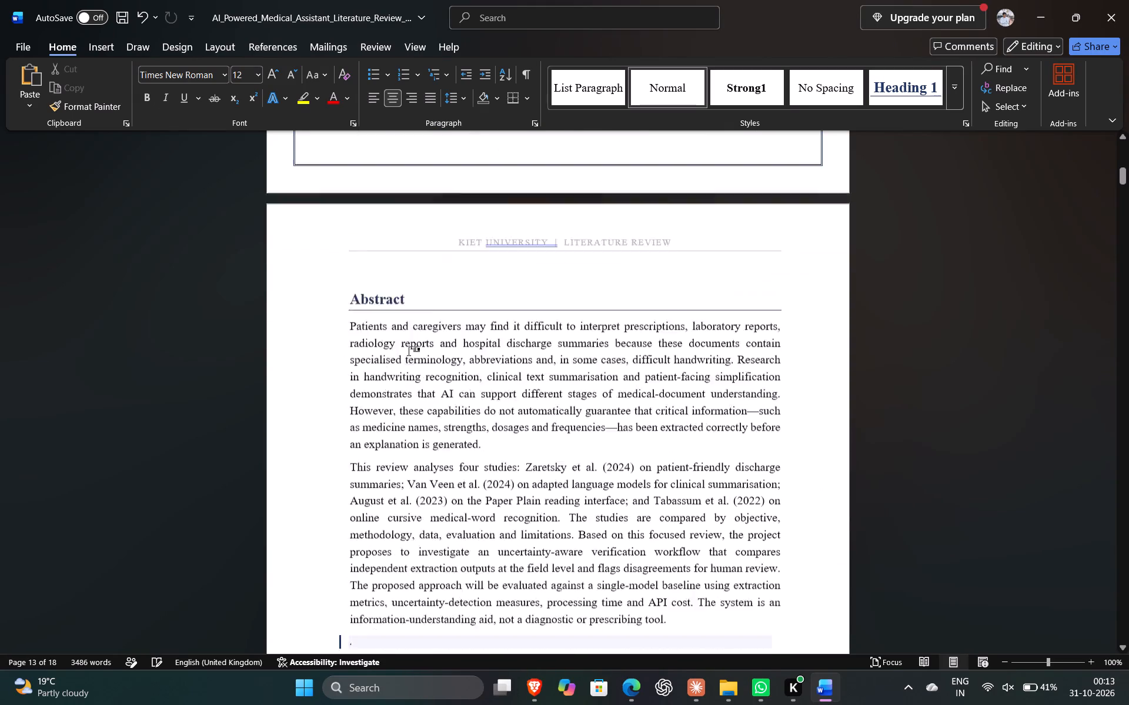
pyautogui.scroll(-6, 409, 351)
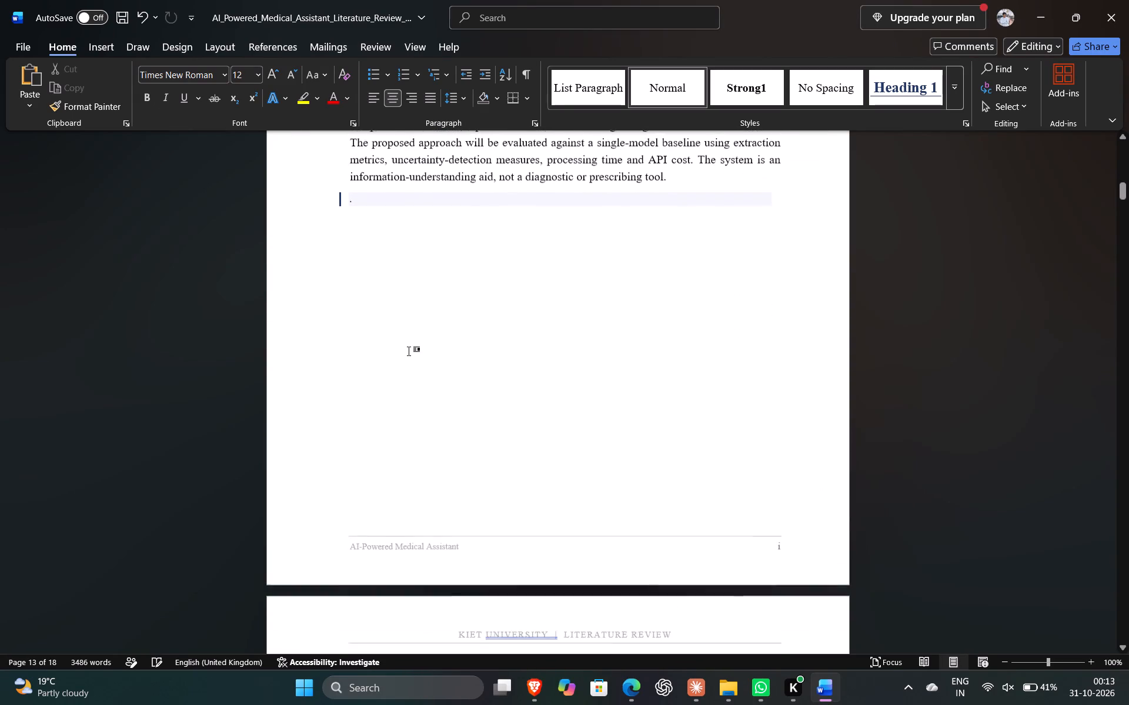
pyautogui.scroll(-1, 409, 351)
pyautogui.scroll(1, 375, 264)
pyautogui.click(361, 231)
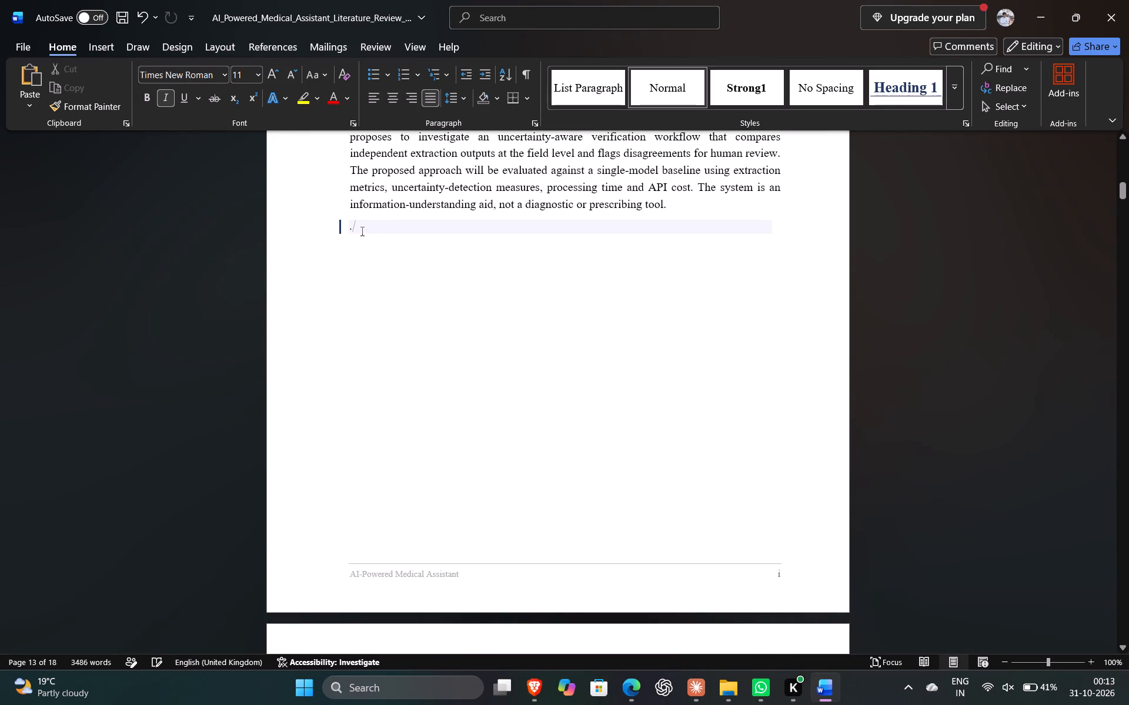
pyautogui.moveTo(333, 224); pyautogui.dragTo(352, 231)
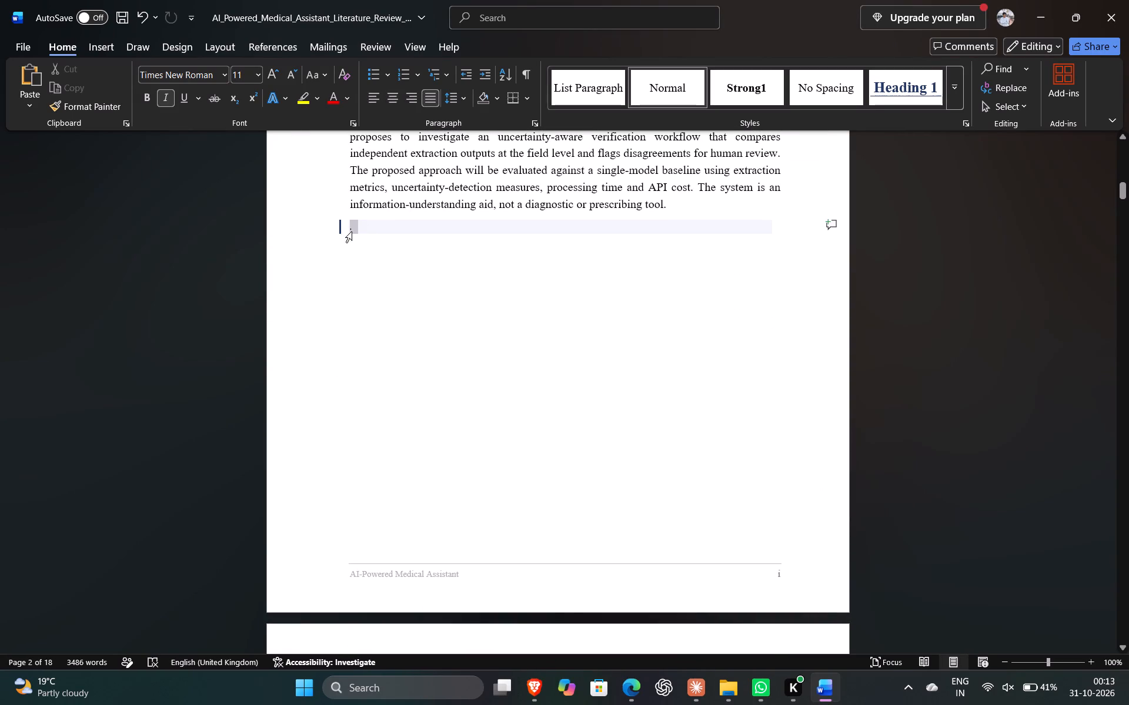
pyautogui.moveTo(352, 231); pyautogui.dragTo(373, 249)
pyautogui.press('BackSpace')
# Examine the layout of the Abstract and Contents pages.
pyautogui.scroll(1, 373, 249)
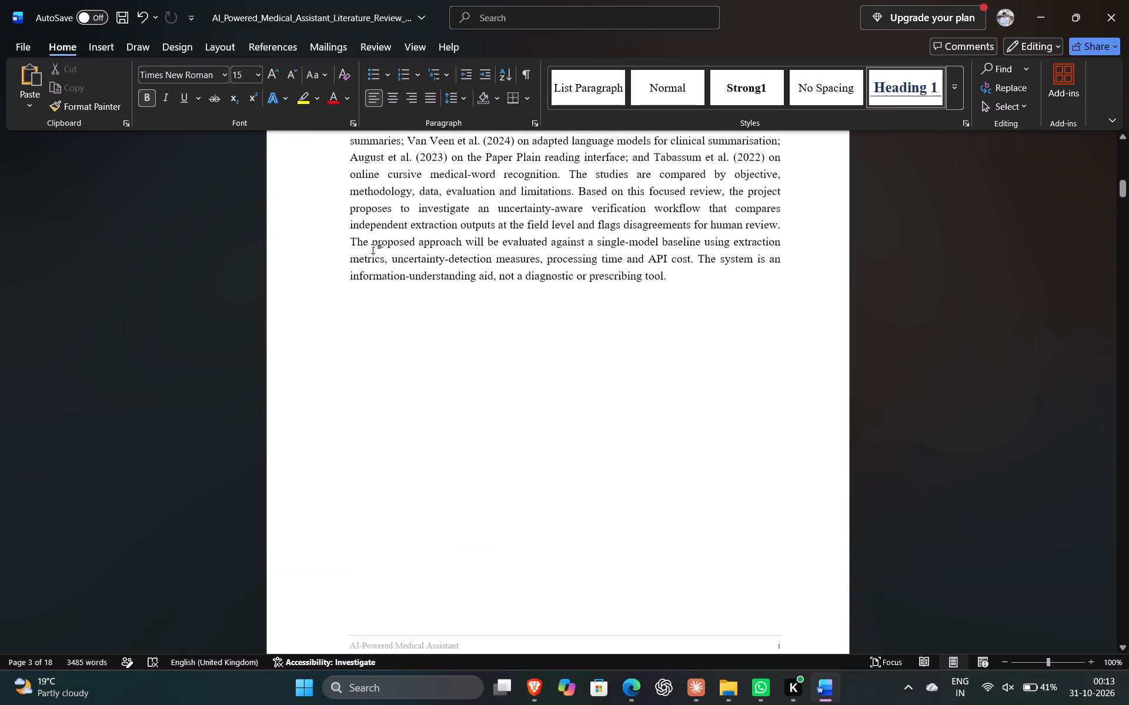
pyautogui.scroll(1, 373, 249)
pyautogui.scroll(-6, 446, 435)
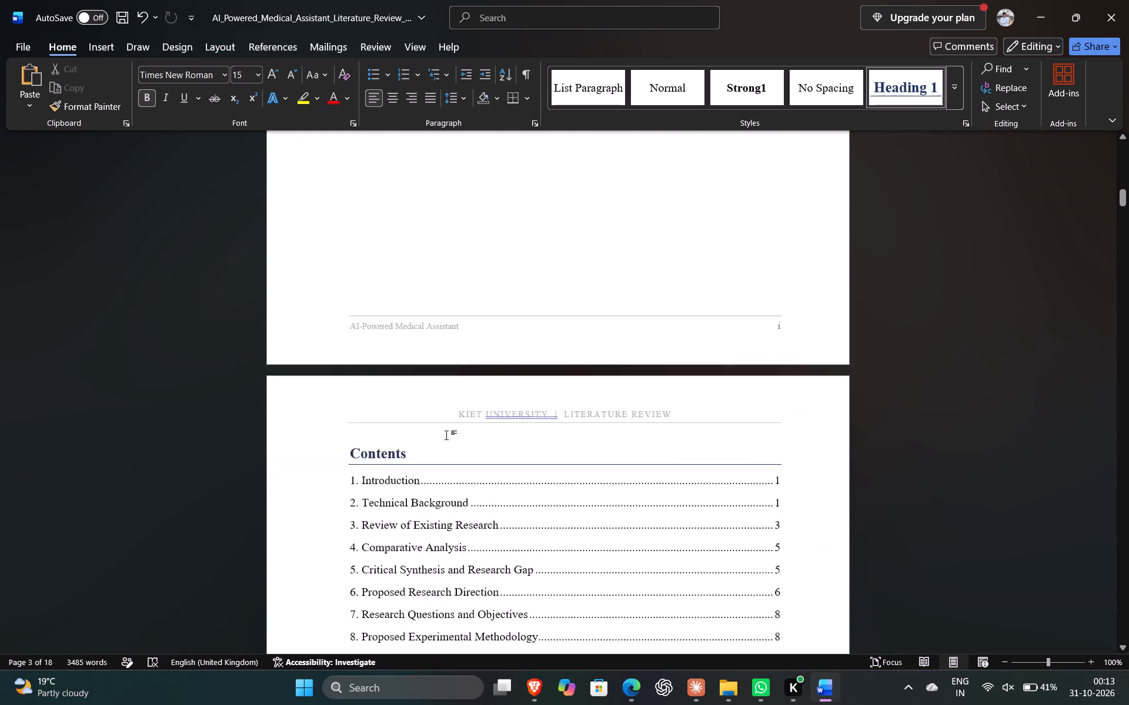
pyautogui.scroll(-2, 446, 435)
pyautogui.scroll(6, 446, 435)
pyautogui.scroll(-1, 446, 435)
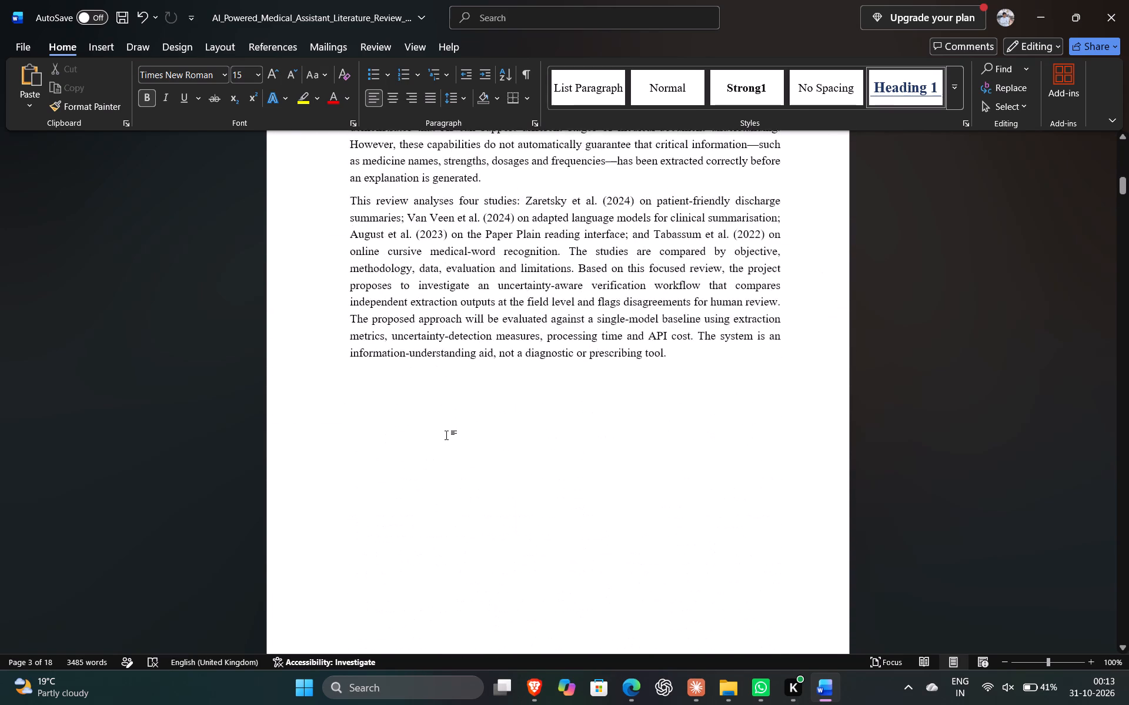
pyautogui.scroll(-4, 446, 435)
pyautogui.scroll(1, 446, 435)
pyautogui.scroll(2, 377, 330)
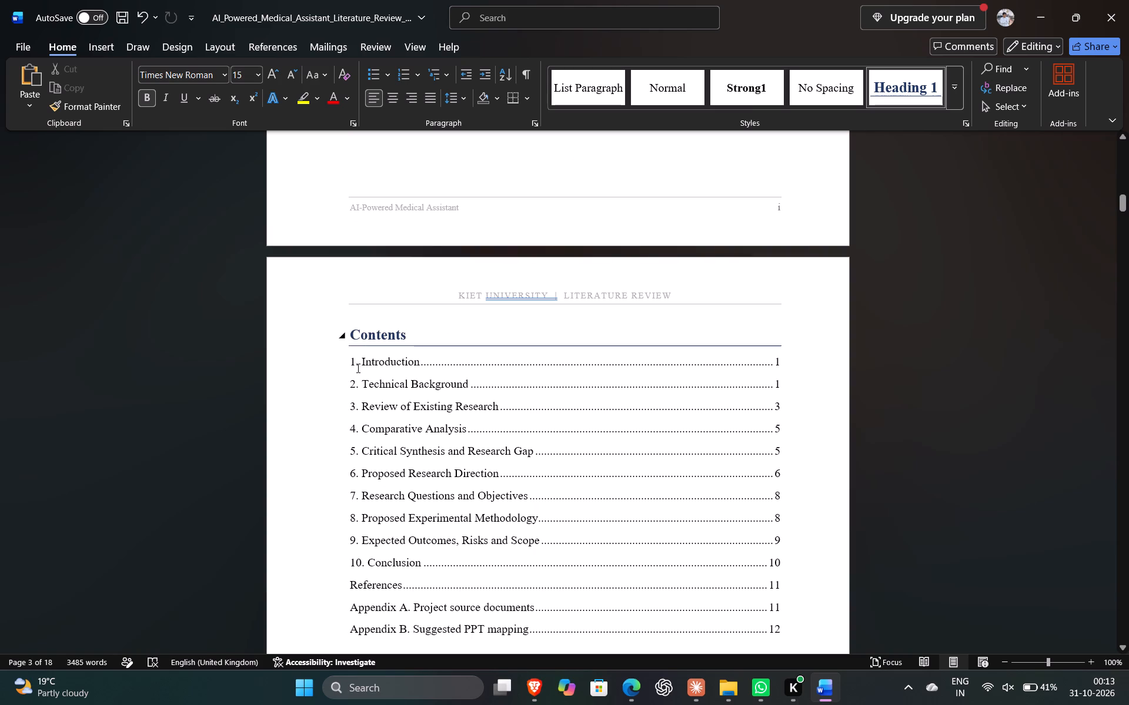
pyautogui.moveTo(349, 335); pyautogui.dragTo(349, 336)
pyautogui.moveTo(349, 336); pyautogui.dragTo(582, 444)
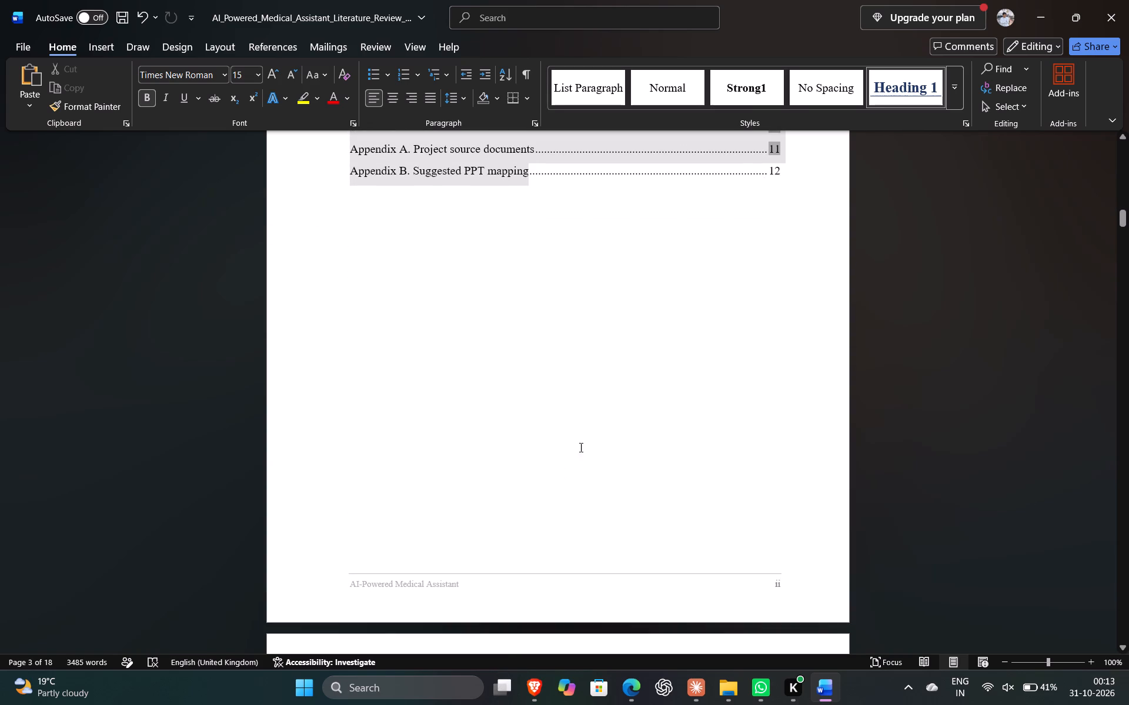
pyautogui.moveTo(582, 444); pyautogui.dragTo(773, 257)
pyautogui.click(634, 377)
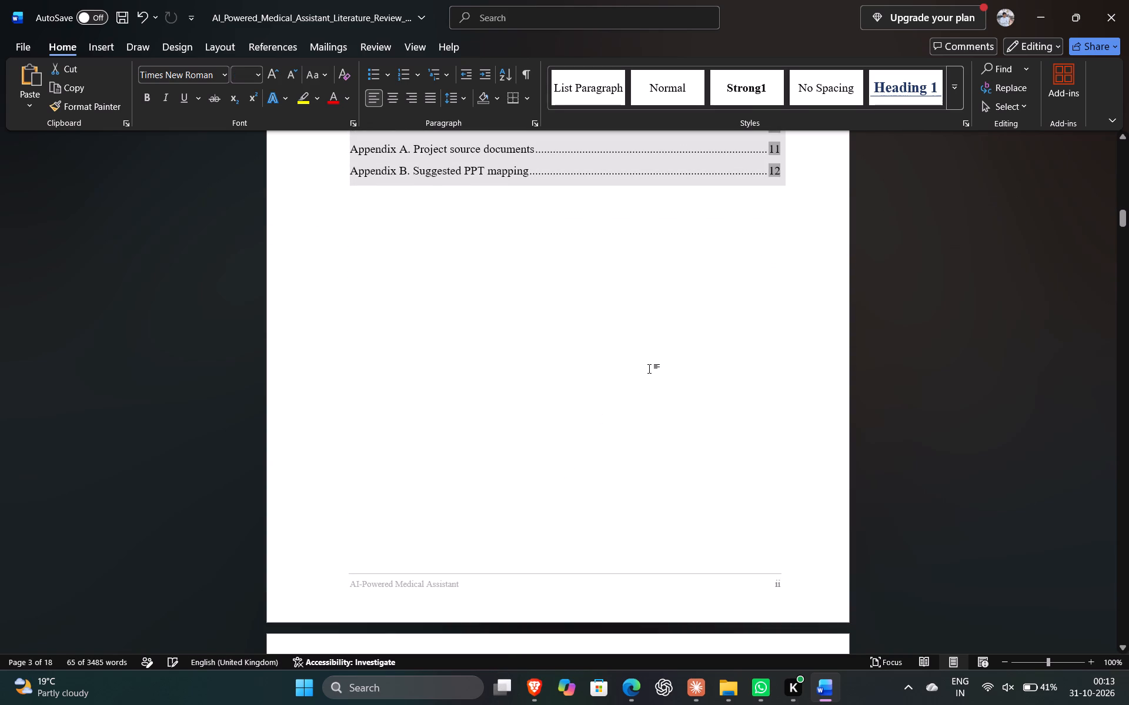
# Set the font size of the entire document's text to 16.
pyautogui.hotkey('ctrl', 'a')
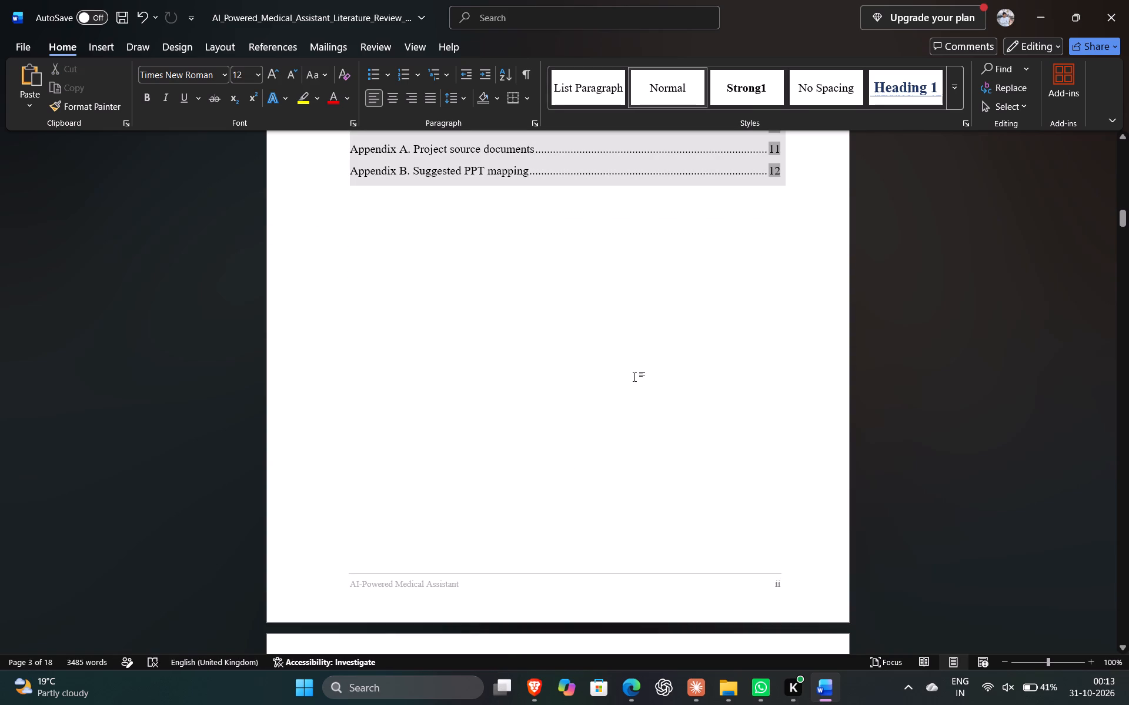
pyautogui.click(255, 76)
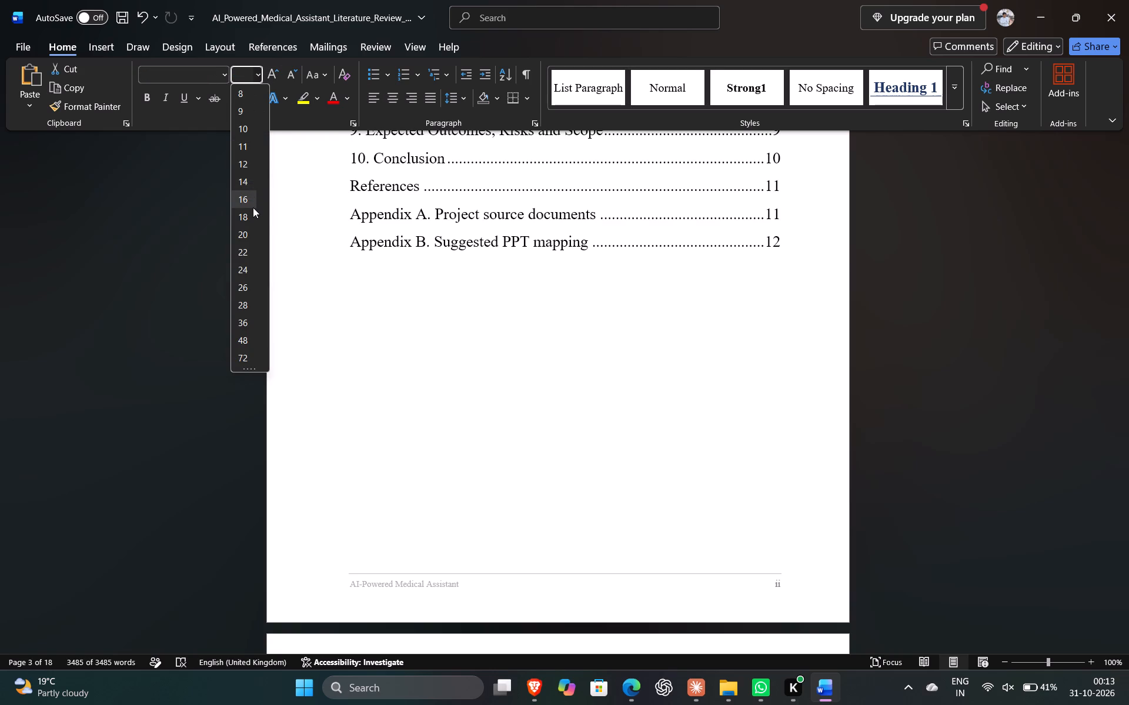
pyautogui.click(253, 207)
pyautogui.click(623, 298)
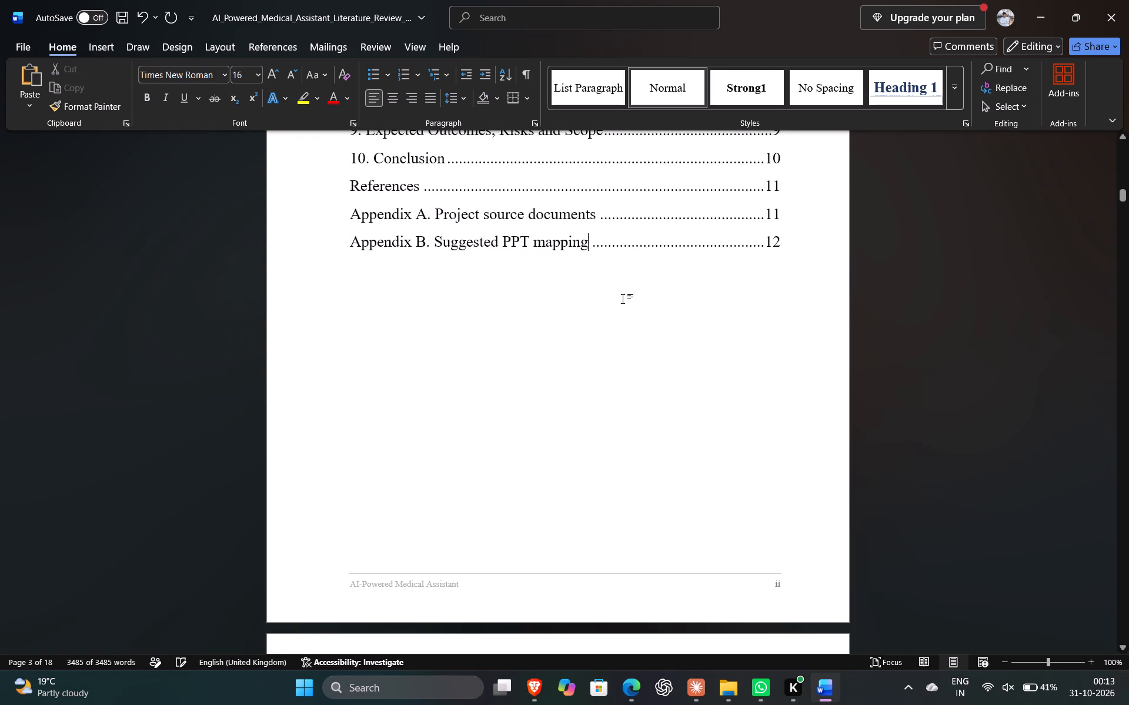
# Review how the cover page and Abstract page look at the new text size.
pyautogui.scroll(9, 623, 298)
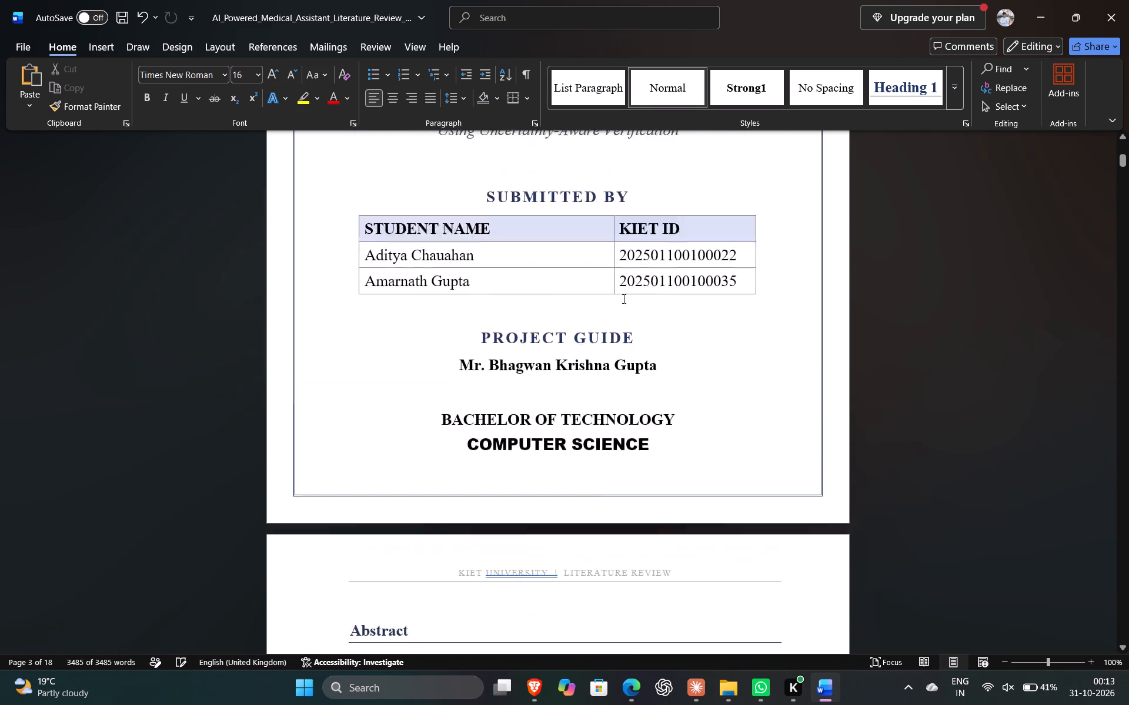
pyautogui.scroll(1, 623, 298)
pyautogui.click(223, 75)
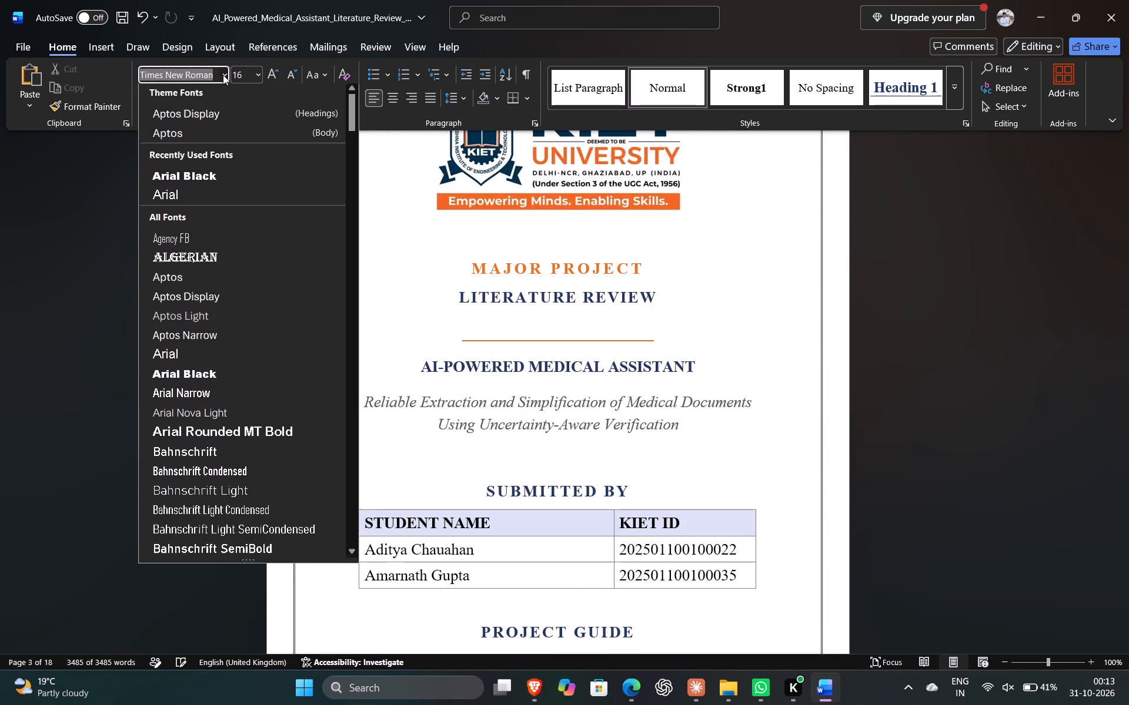
pyautogui.click(452, 265)
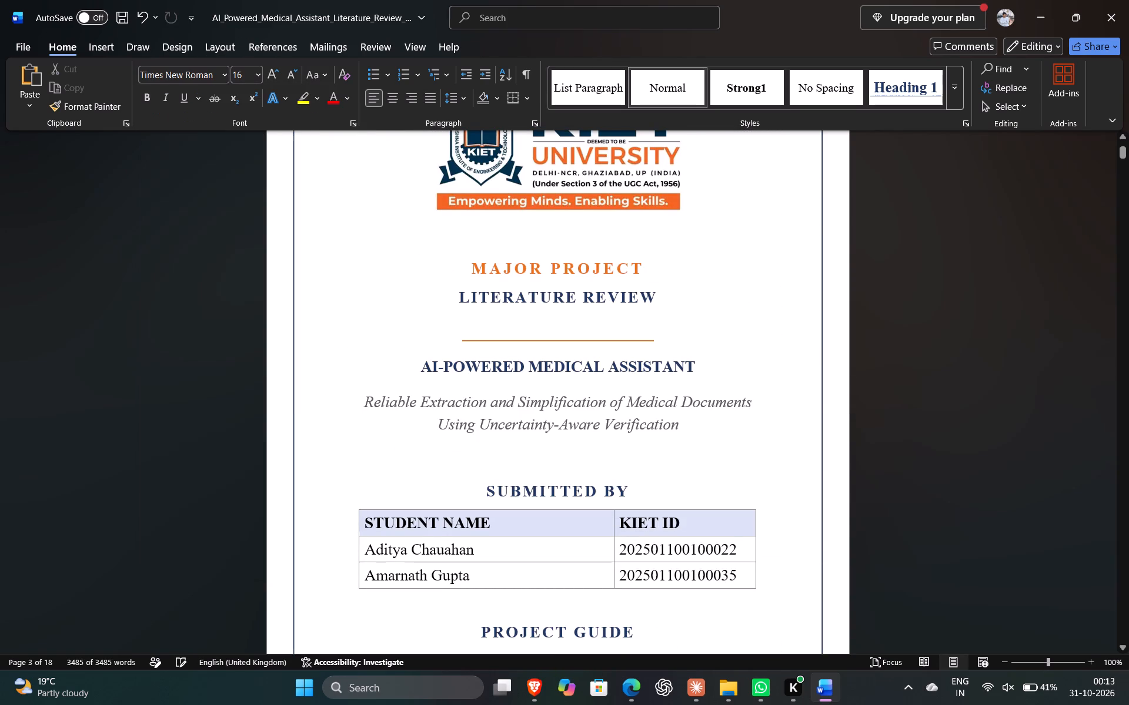
pyautogui.scroll(-4, 449, 394)
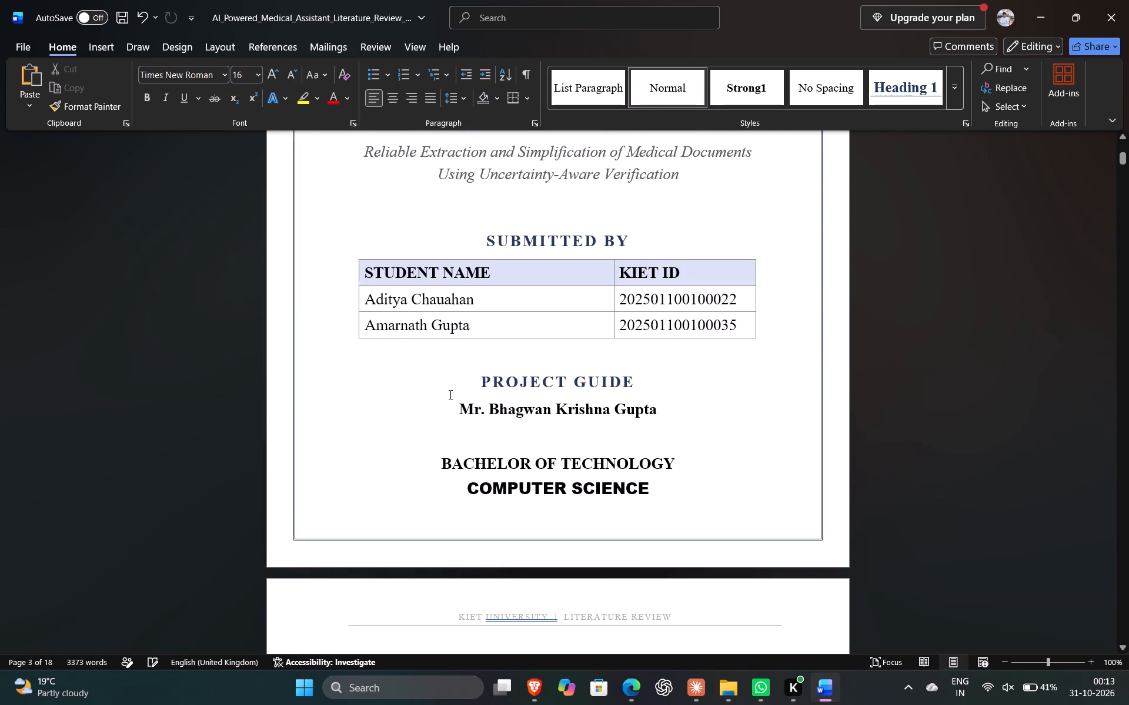
pyautogui.scroll(17, 449, 394)
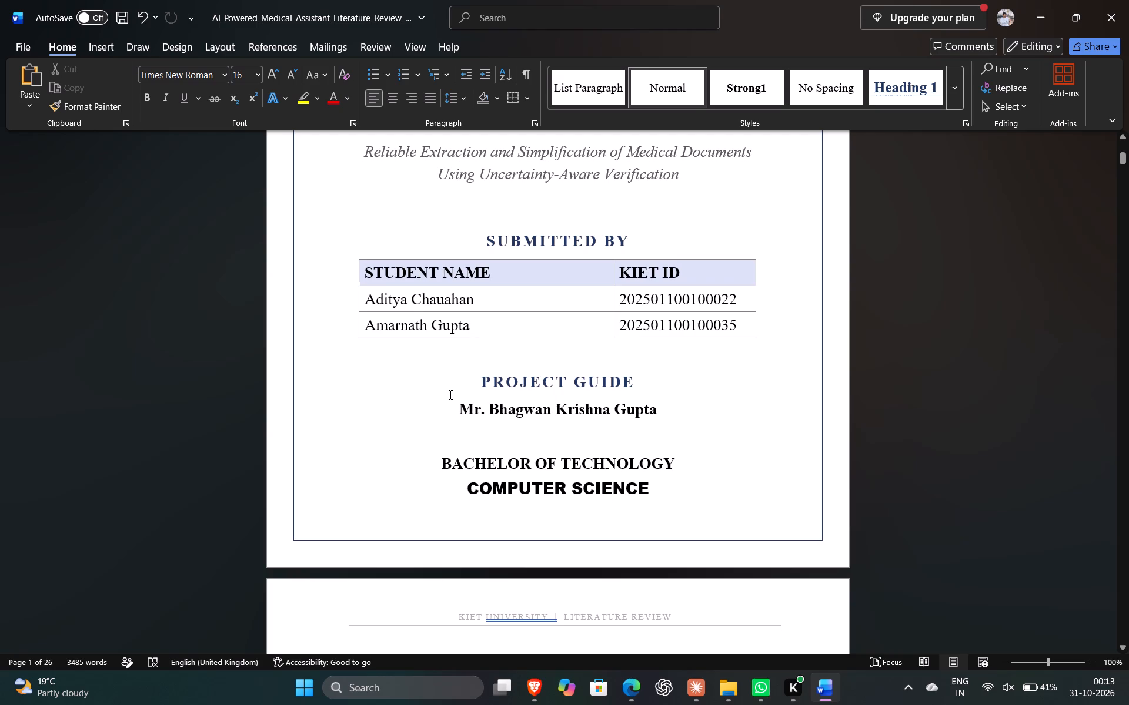
pyautogui.scroll(8, 712, 399)
pyautogui.scroll(-5, 712, 399)
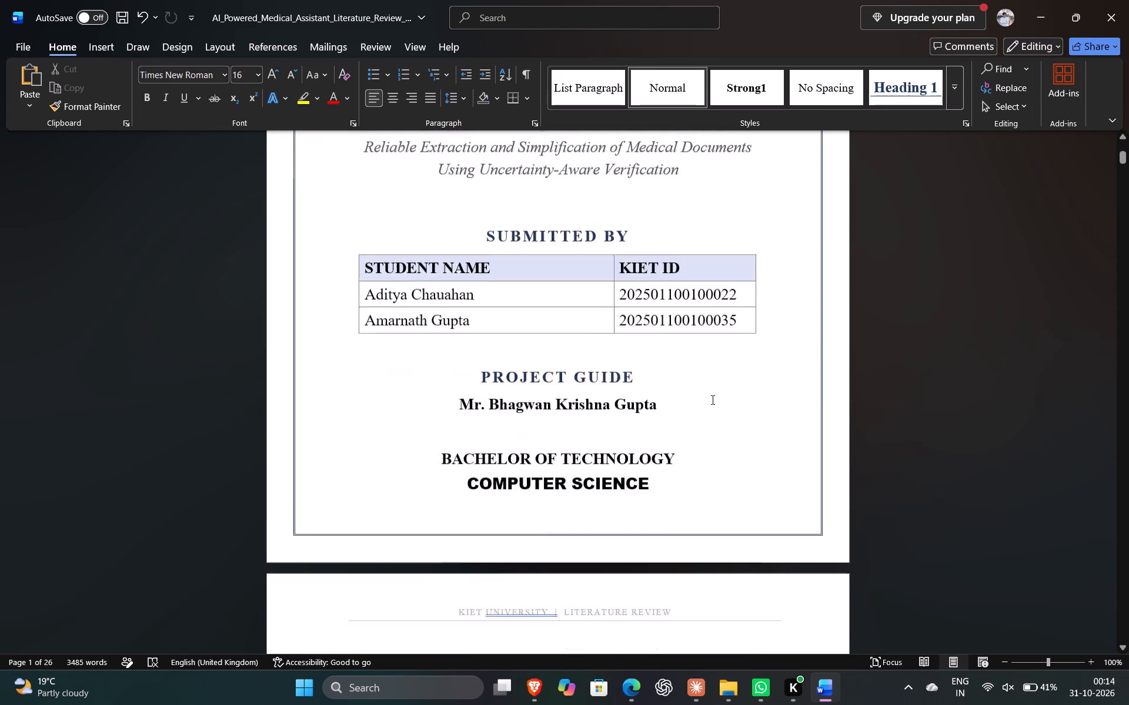
pyautogui.scroll(-5, 712, 399)
pyautogui.scroll(-1, 604, 433)
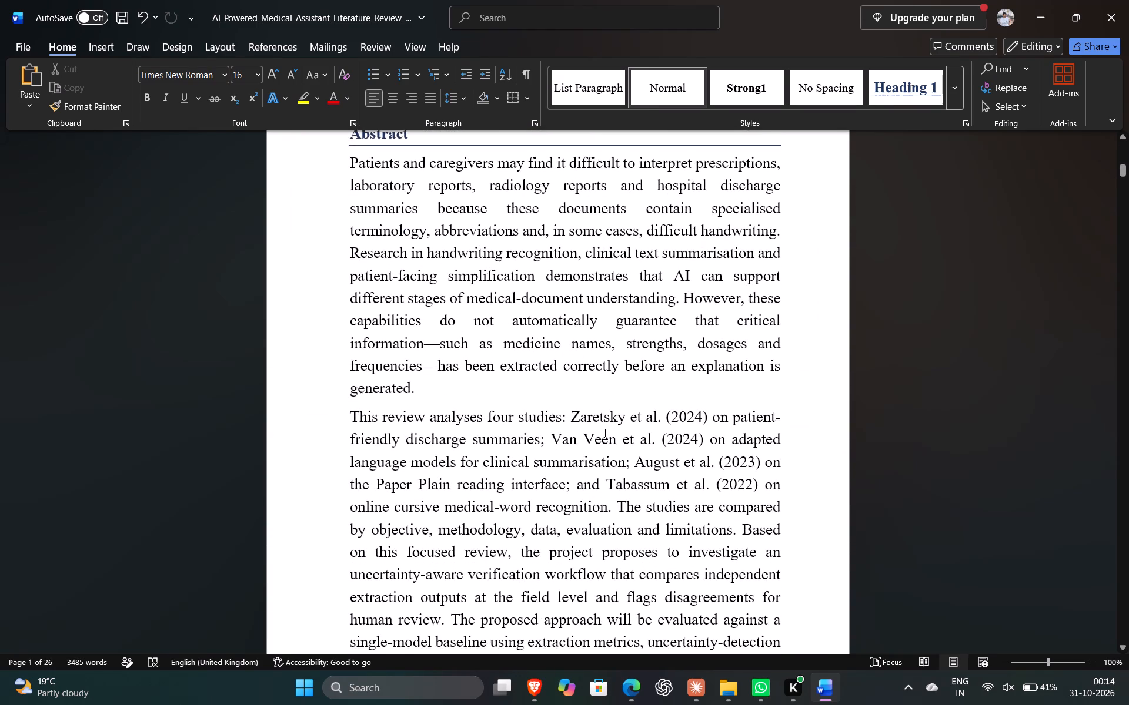
pyautogui.scroll(-4, 604, 433)
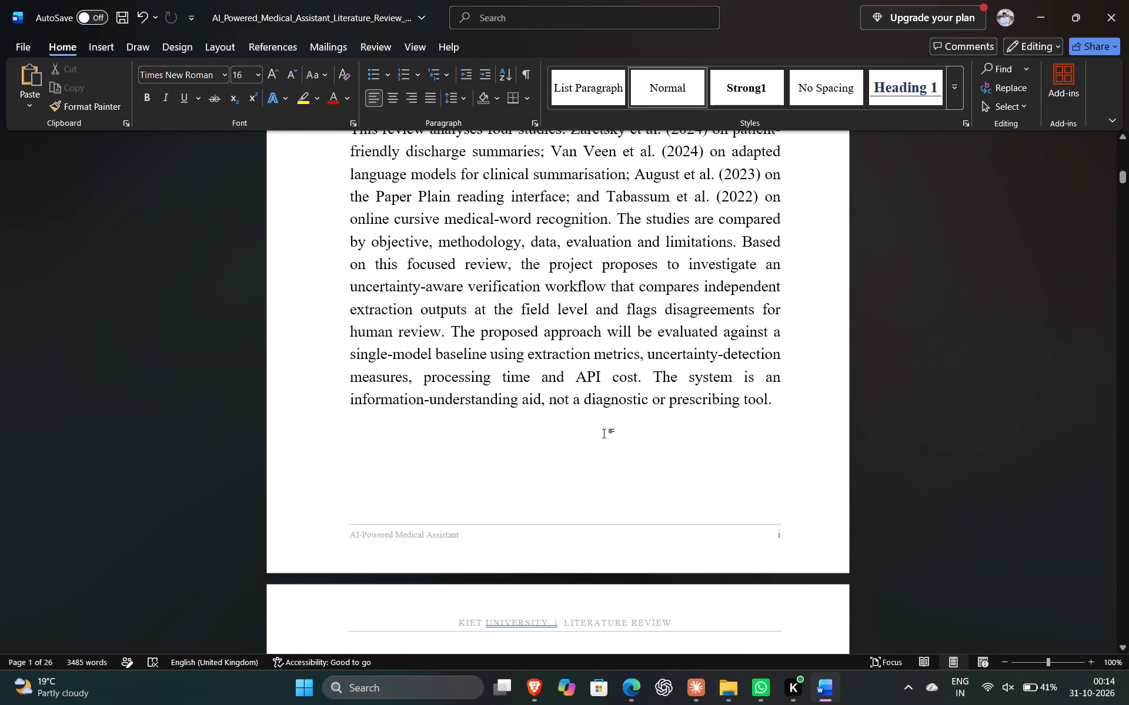
pyautogui.scroll(6, 604, 433)
pyautogui.scroll(-1, 604, 433)
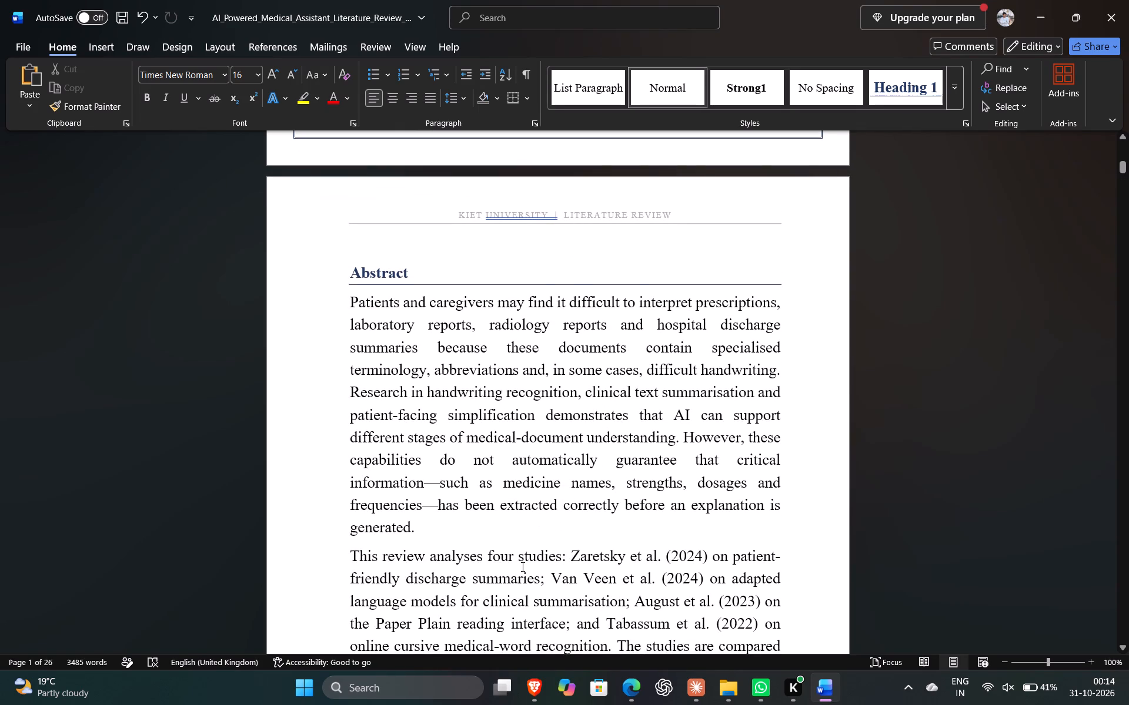
# Split the second Abstract paragraph before "The studies are compared", leaving a blank line between the two parts.
pyautogui.scroll(-3, 522, 566)
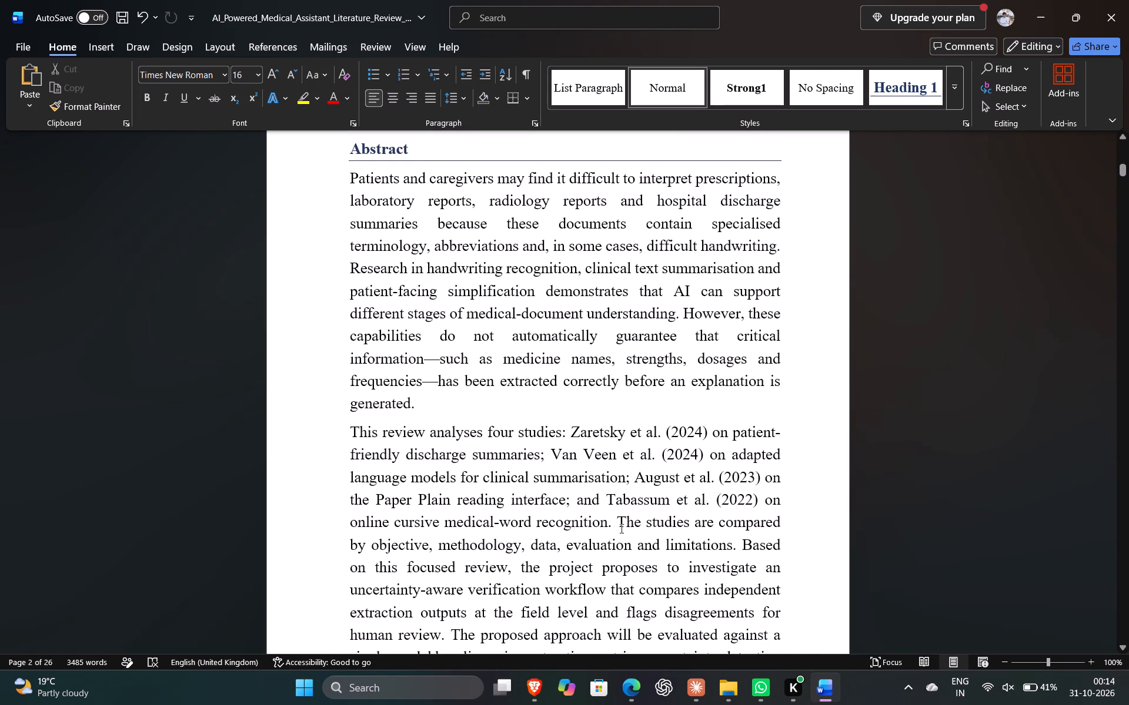
pyautogui.click(613, 528)
pyautogui.press('Return')
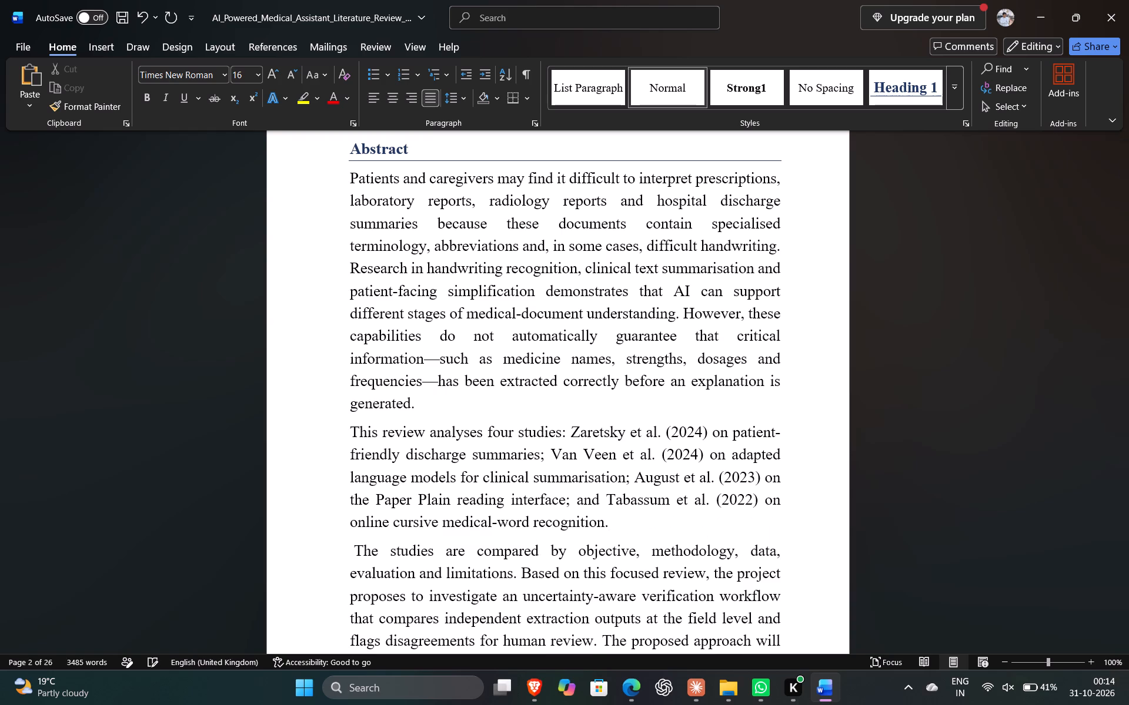
pyautogui.scroll(-5, 613, 528)
pyautogui.press('Return')
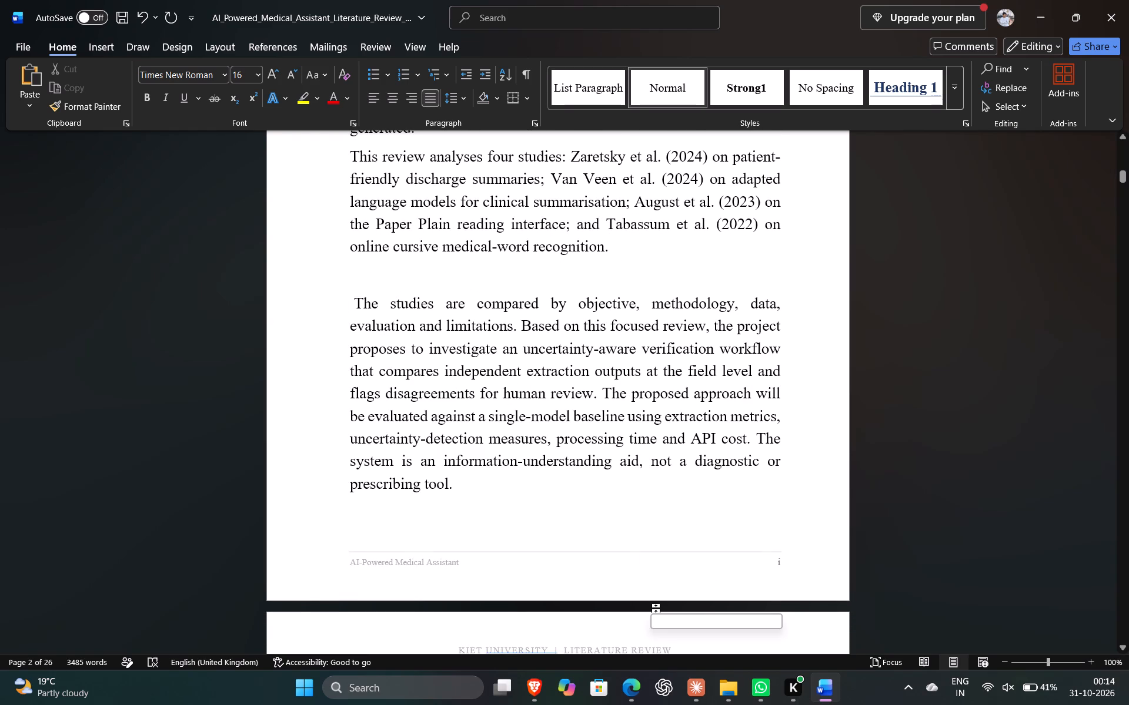
# Split the Abstract text before "The proposed approach will be evaluated", leaving a blank line between the two parts.
pyautogui.click(600, 395)
pyautogui.press('Return')
pyautogui.press('Return')
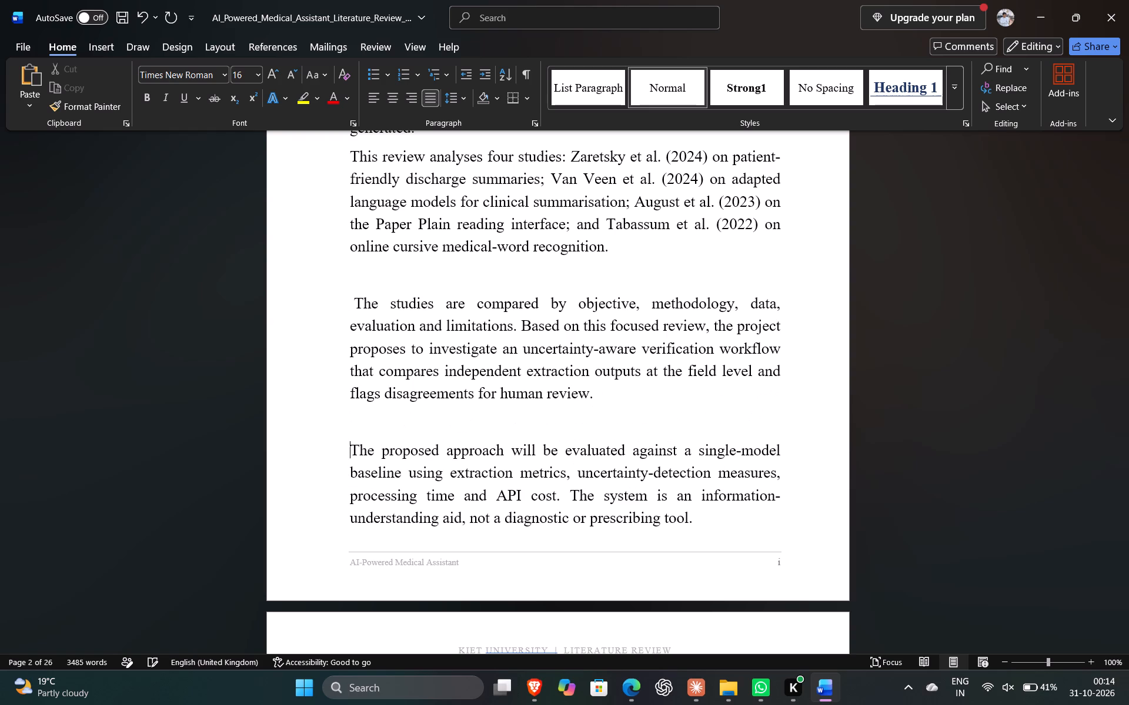
# Insert a blank line between the first Abstract paragraph and "This review analyses four studies".
pyautogui.scroll(5, 707, 292)
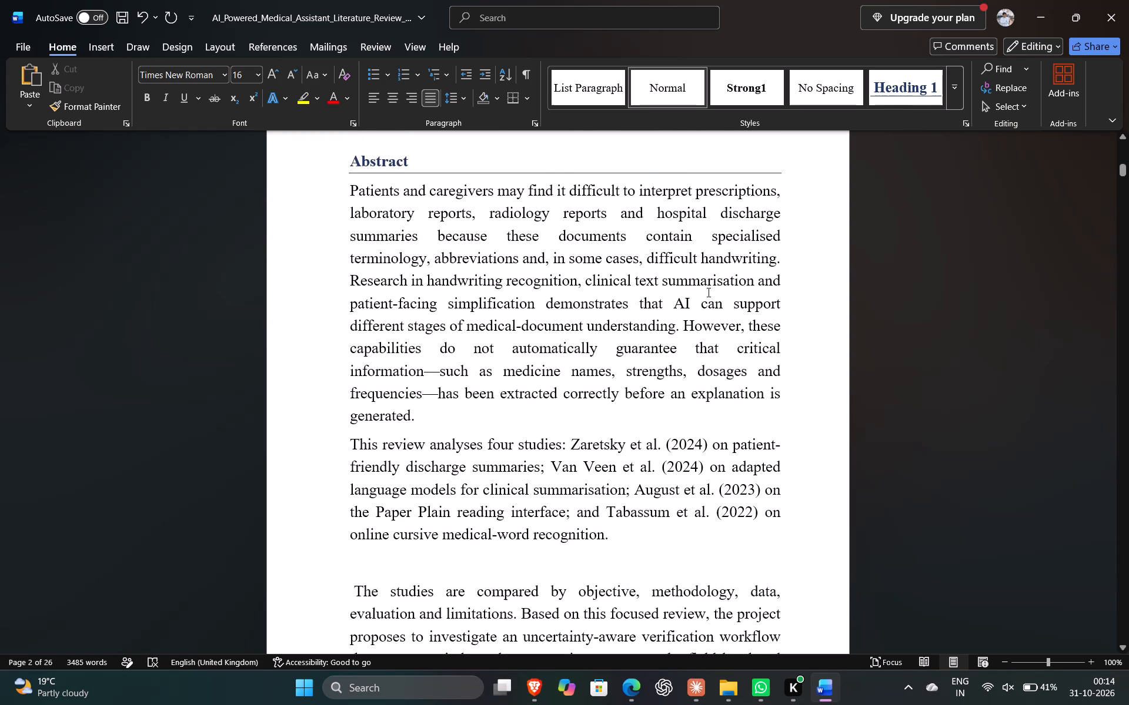
pyautogui.click(477, 422)
pyautogui.press('Return')
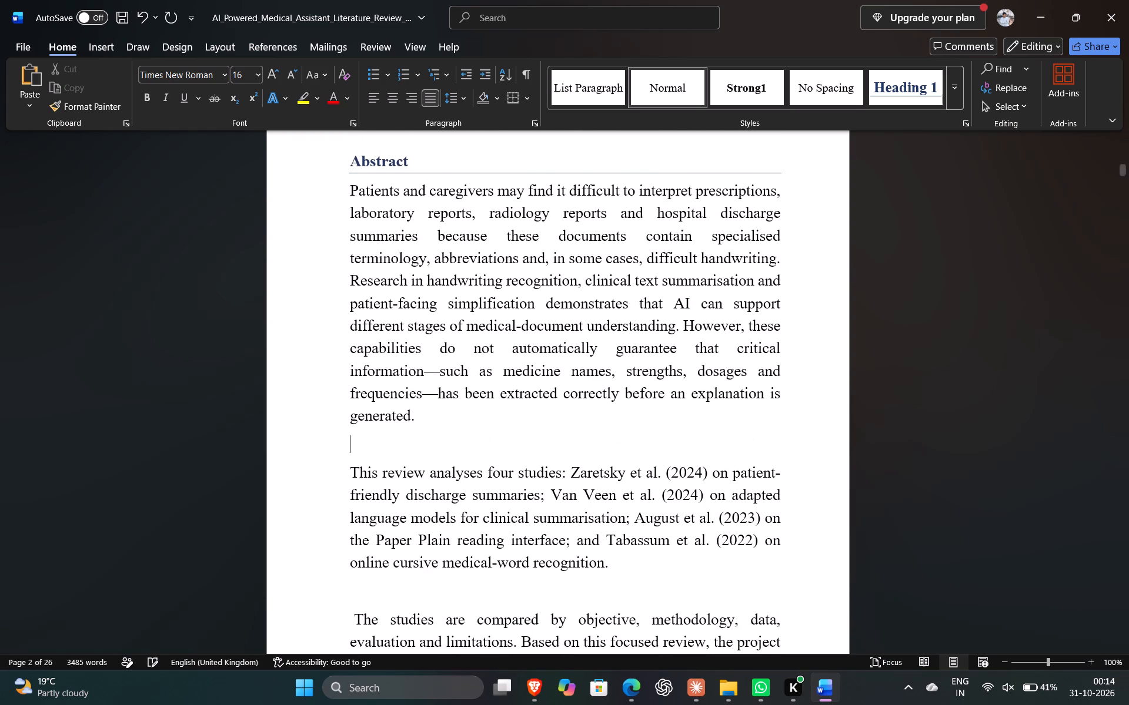
# Remove the blank line above "The proposed approach will be evaluated" so the Abstract fits on one page.
pyautogui.scroll(-7, 477, 422)
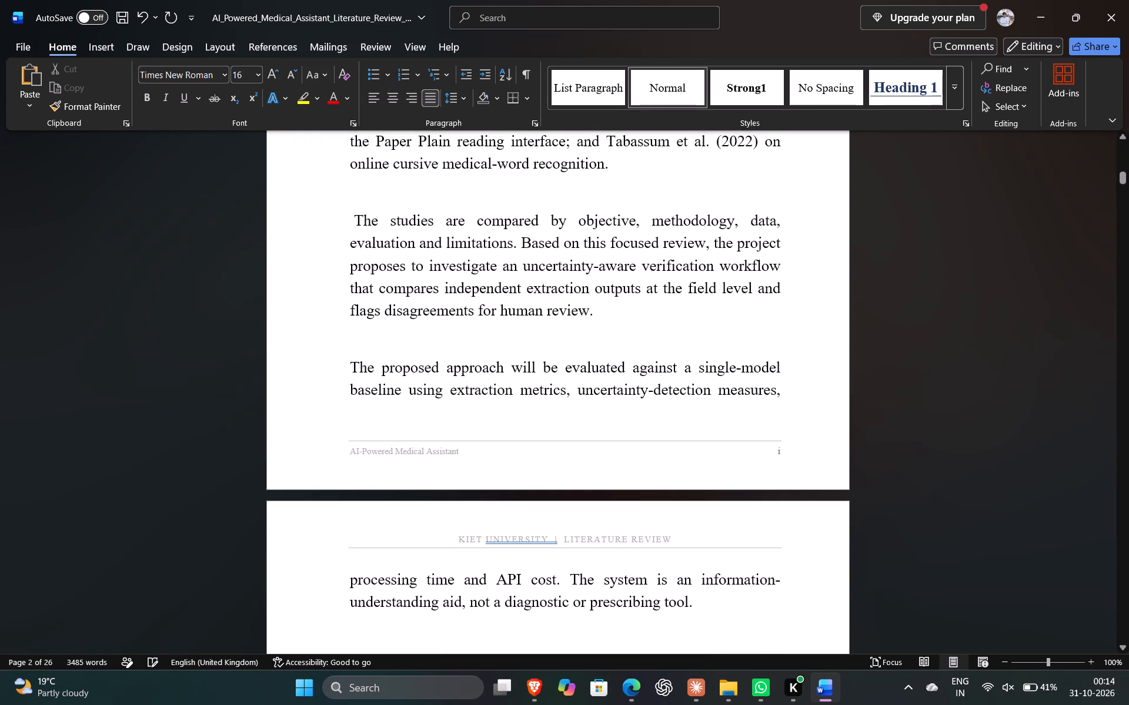
pyautogui.click(420, 342)
pyautogui.press('BackSpace')
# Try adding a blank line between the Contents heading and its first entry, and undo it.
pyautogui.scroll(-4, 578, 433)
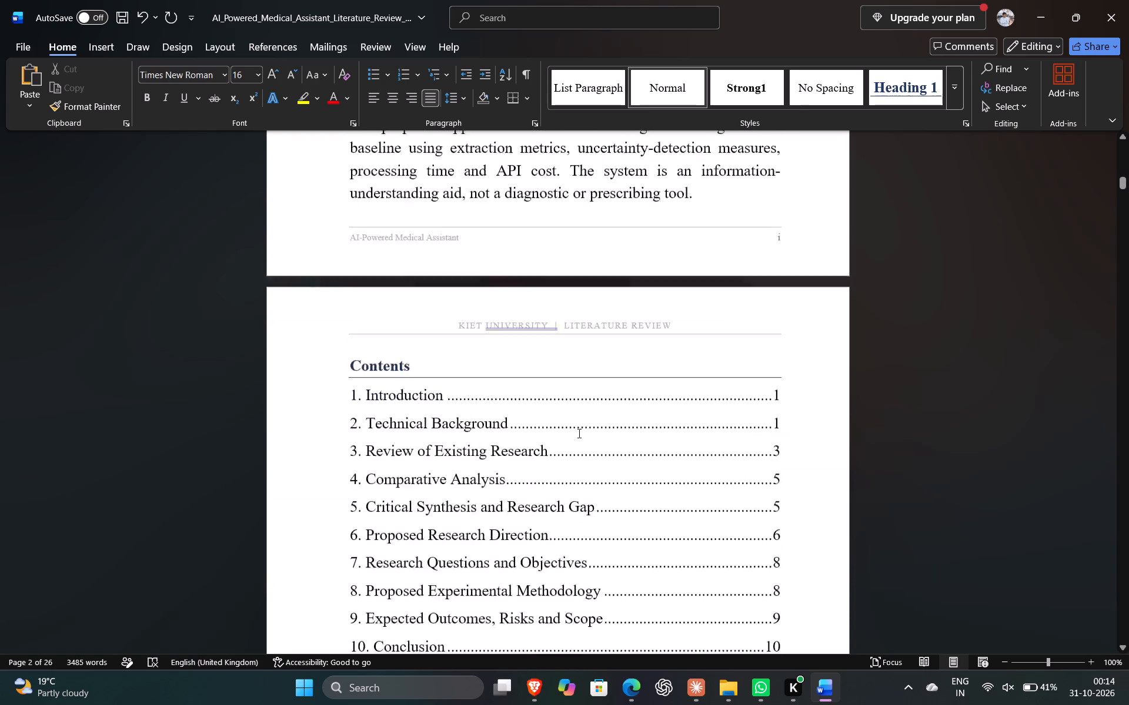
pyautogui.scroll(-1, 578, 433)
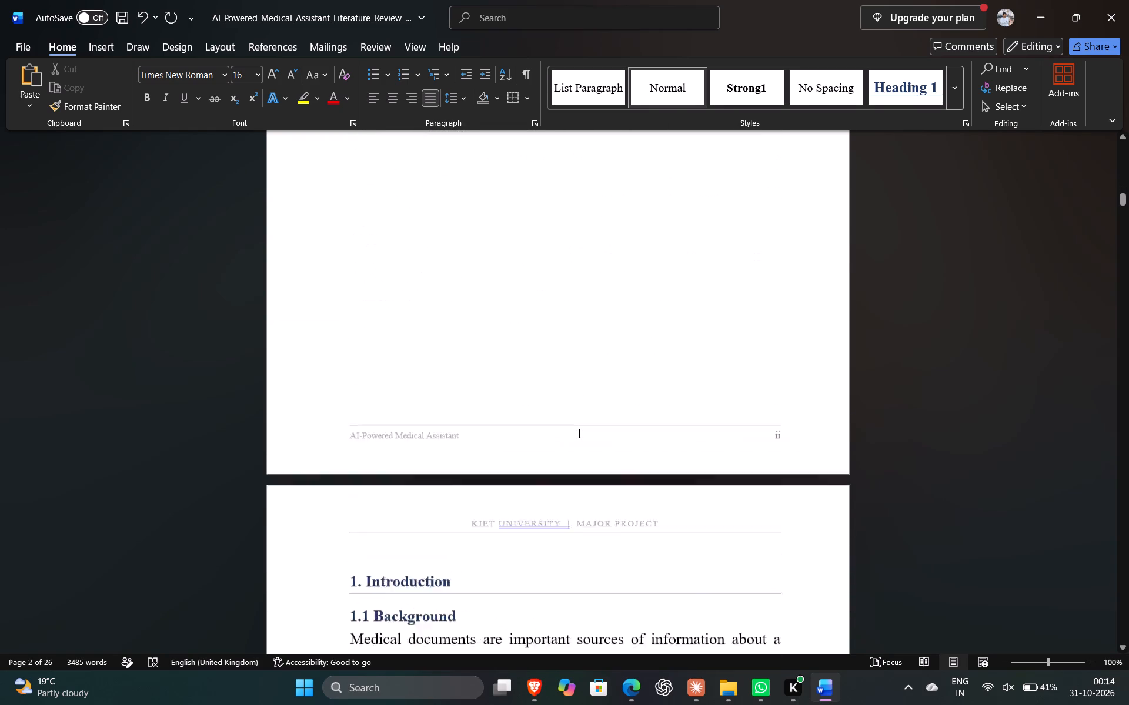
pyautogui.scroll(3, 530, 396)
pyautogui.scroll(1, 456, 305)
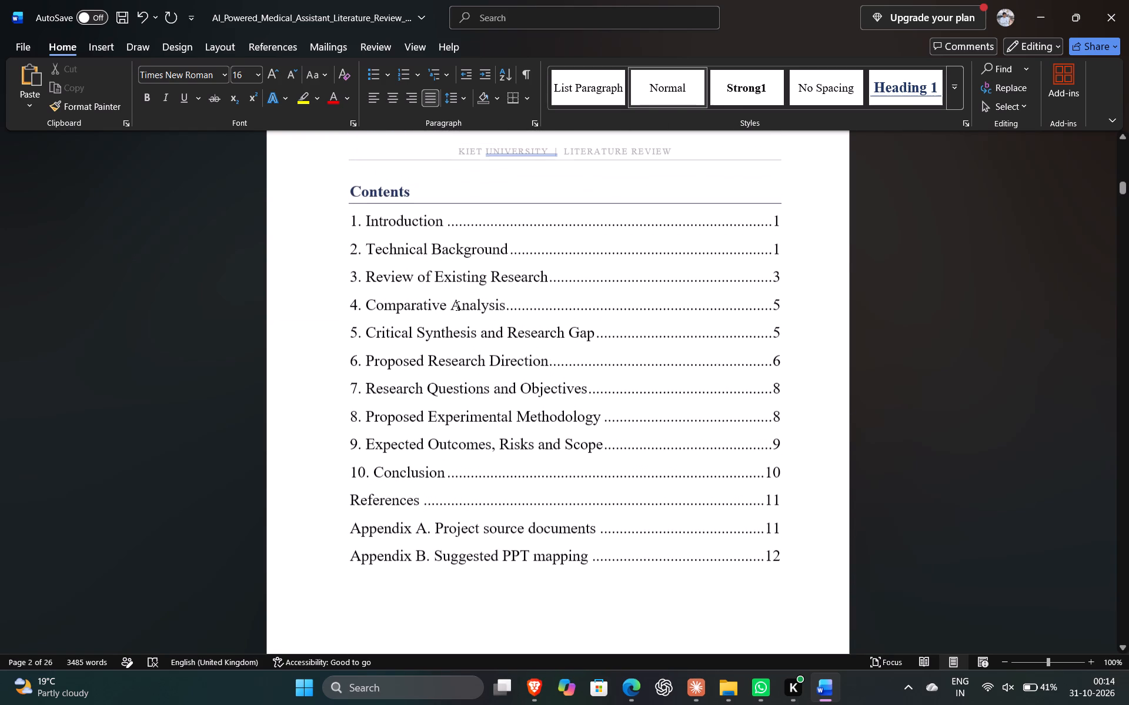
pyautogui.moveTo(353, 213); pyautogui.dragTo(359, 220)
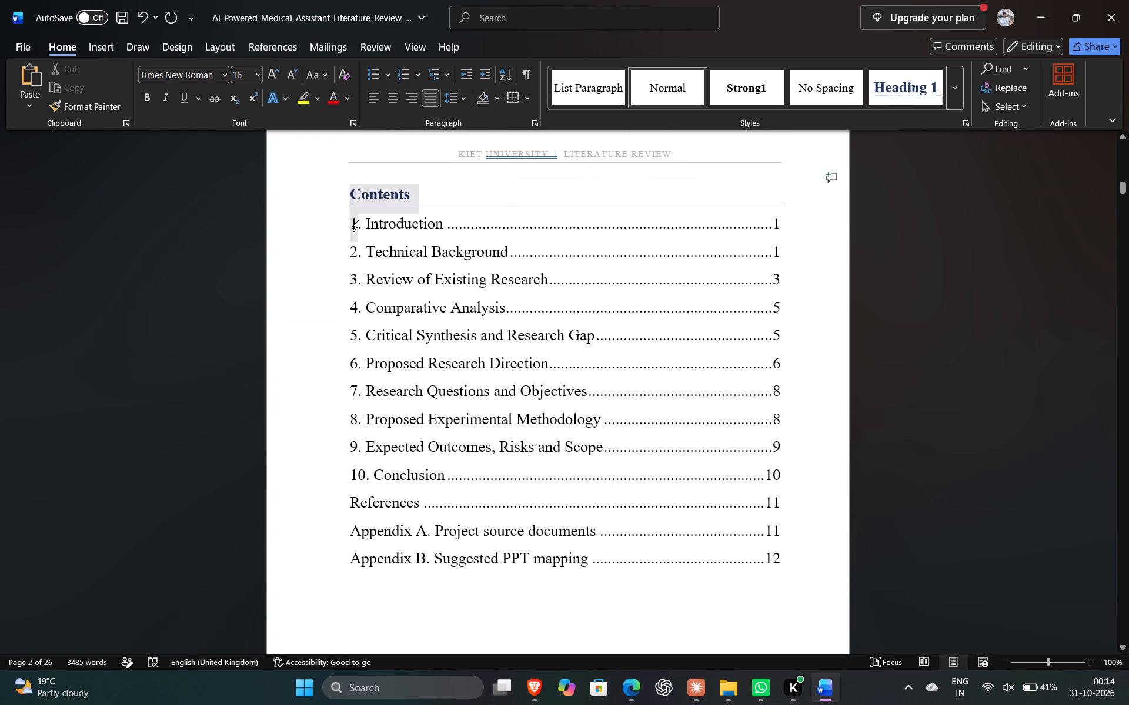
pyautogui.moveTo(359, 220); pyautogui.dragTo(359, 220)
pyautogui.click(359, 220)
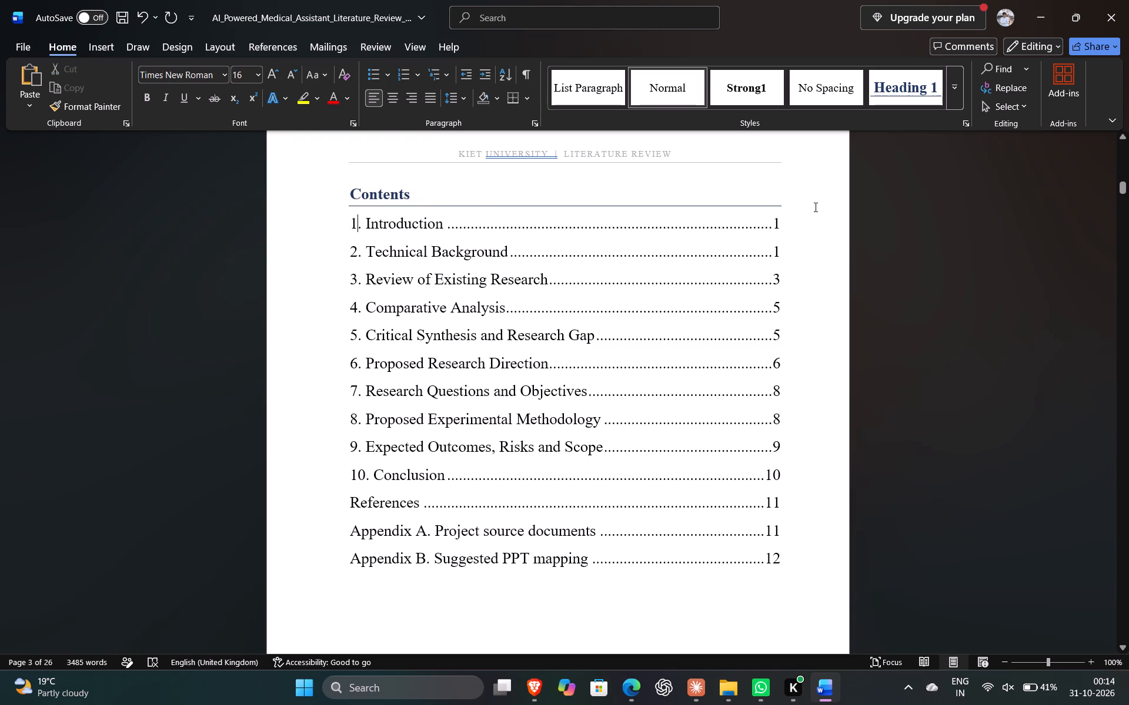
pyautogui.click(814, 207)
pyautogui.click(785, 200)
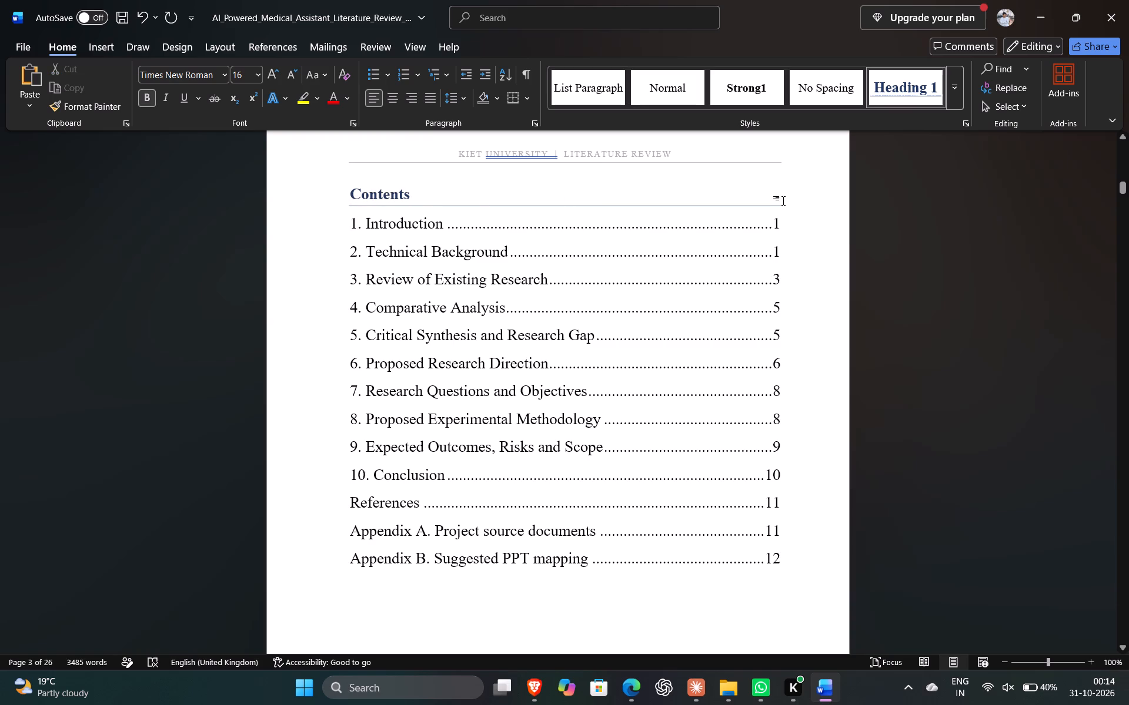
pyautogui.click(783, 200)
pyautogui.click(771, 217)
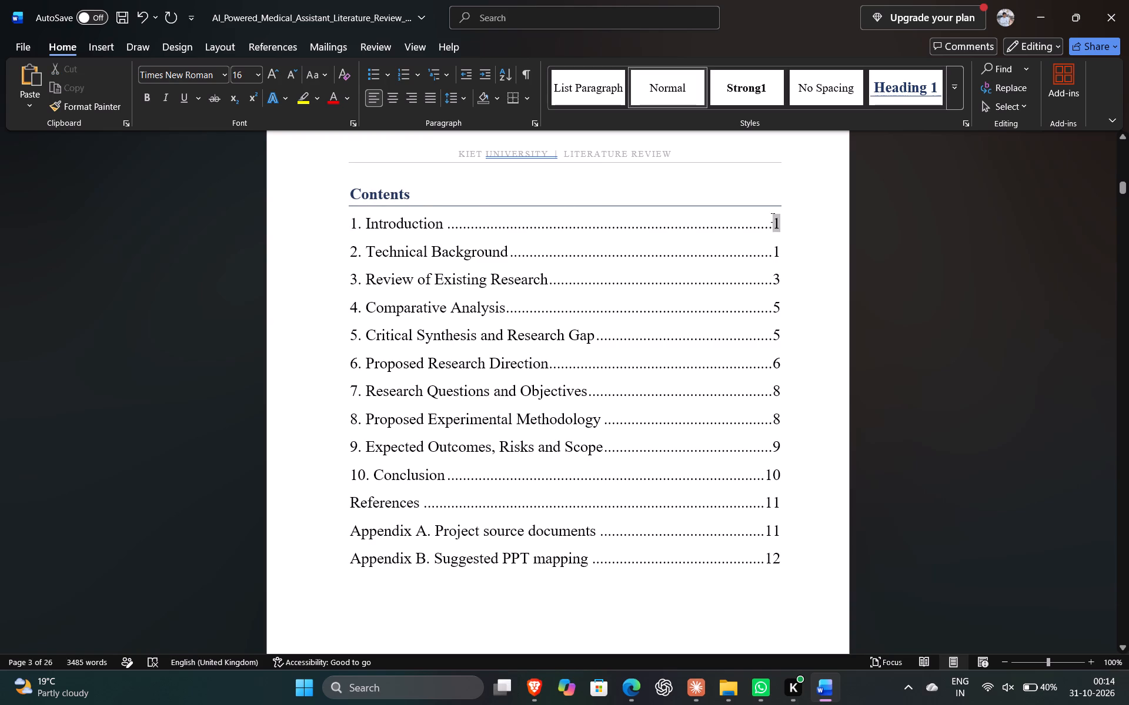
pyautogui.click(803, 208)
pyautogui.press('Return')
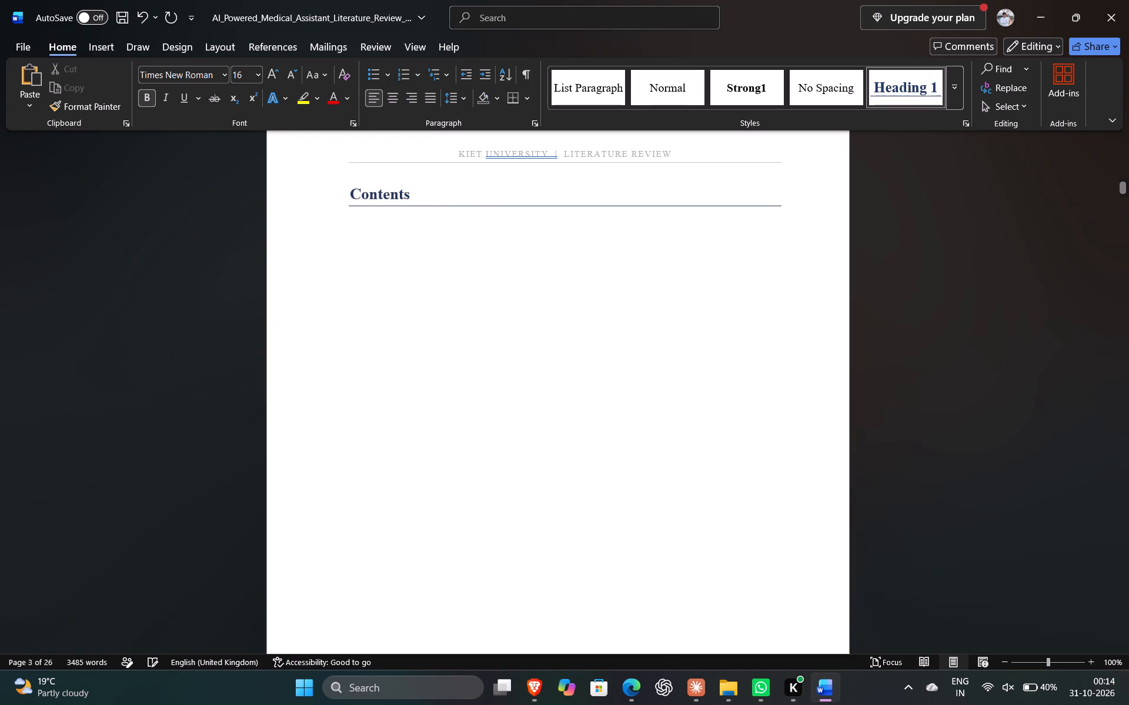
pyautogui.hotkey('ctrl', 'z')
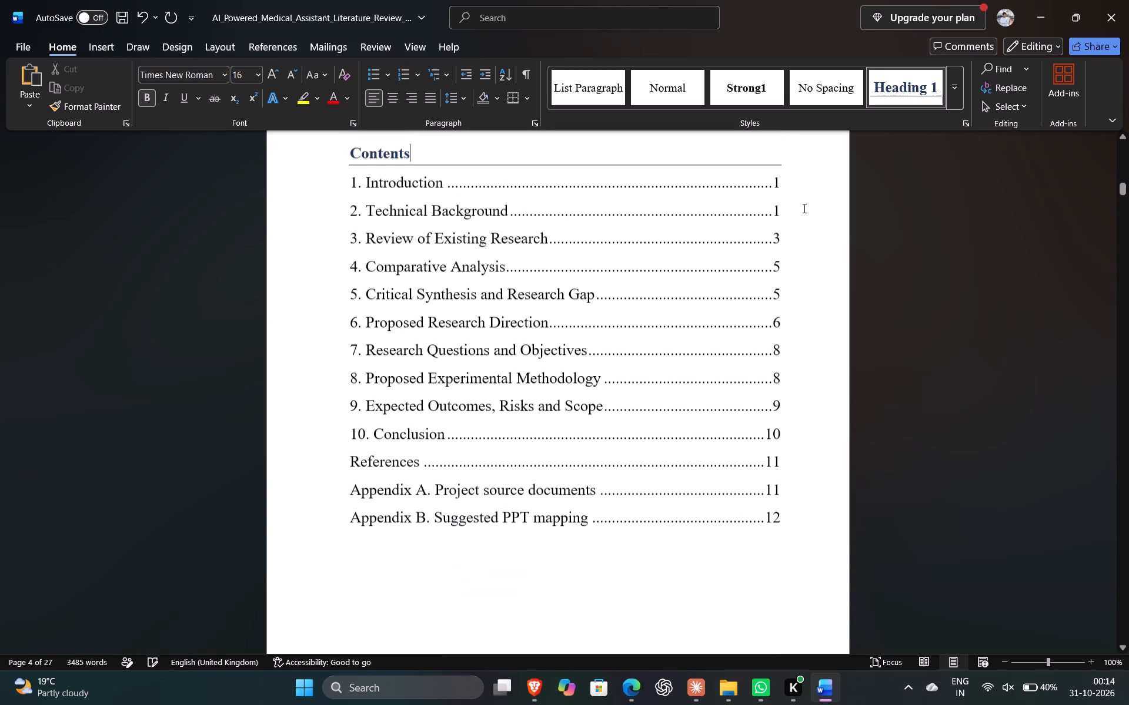
# Delete the "Appendix B. Suggested PPT mapping" entry from the Contents list.
pyautogui.click(734, 293)
pyautogui.scroll(-2, 628, 509)
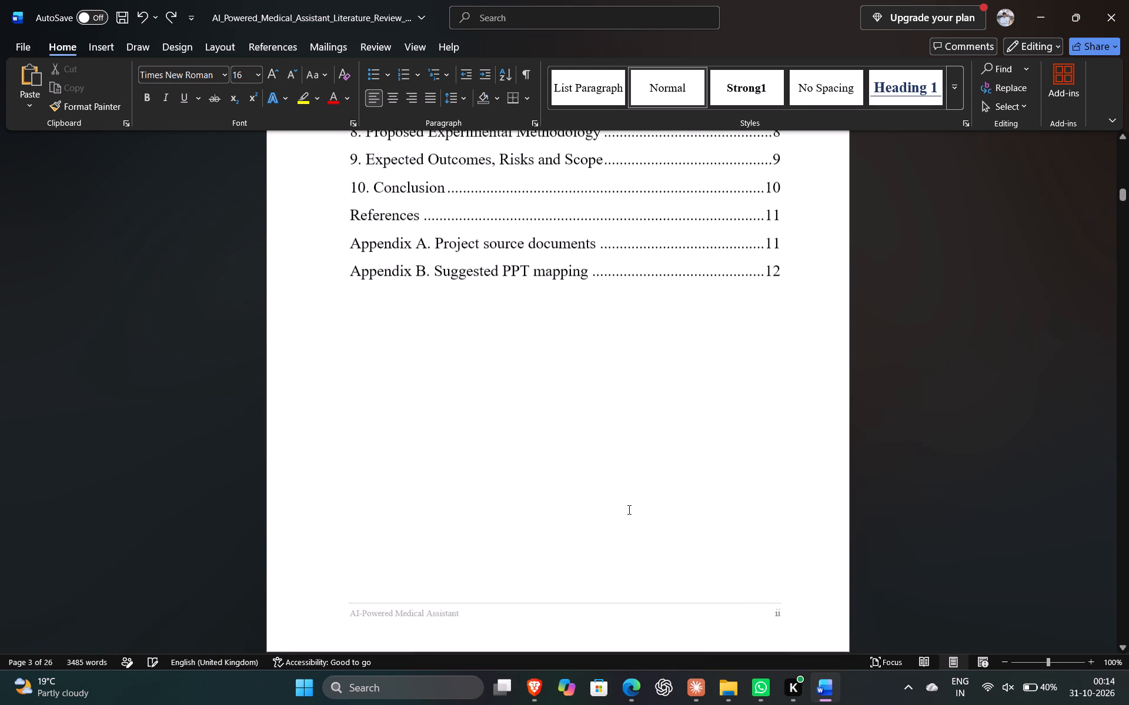
pyautogui.scroll(-1, 628, 509)
pyautogui.moveTo(798, 280); pyautogui.dragTo(350, 314)
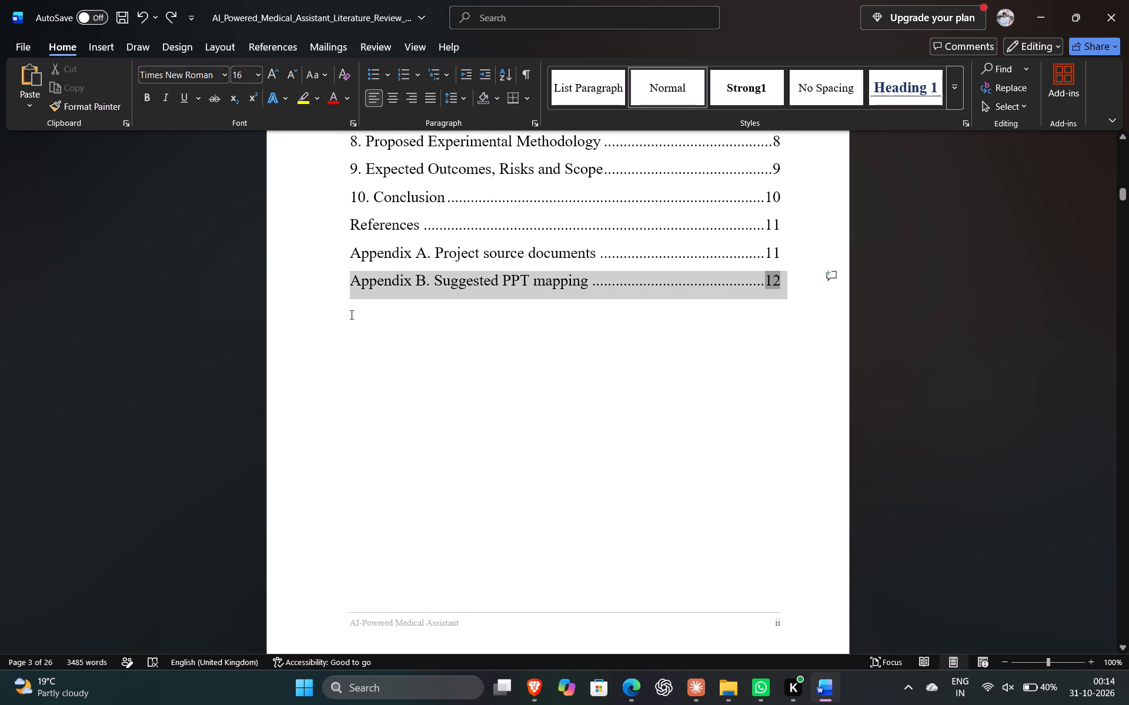
pyautogui.moveTo(350, 314); pyautogui.dragTo(329, 315)
pyautogui.press('BackSpace')
# Insert a single blank line above the "1.3 Scope from supplied project documents" heading, trying a second one as well.
pyautogui.hscroll(1, 475, 351)
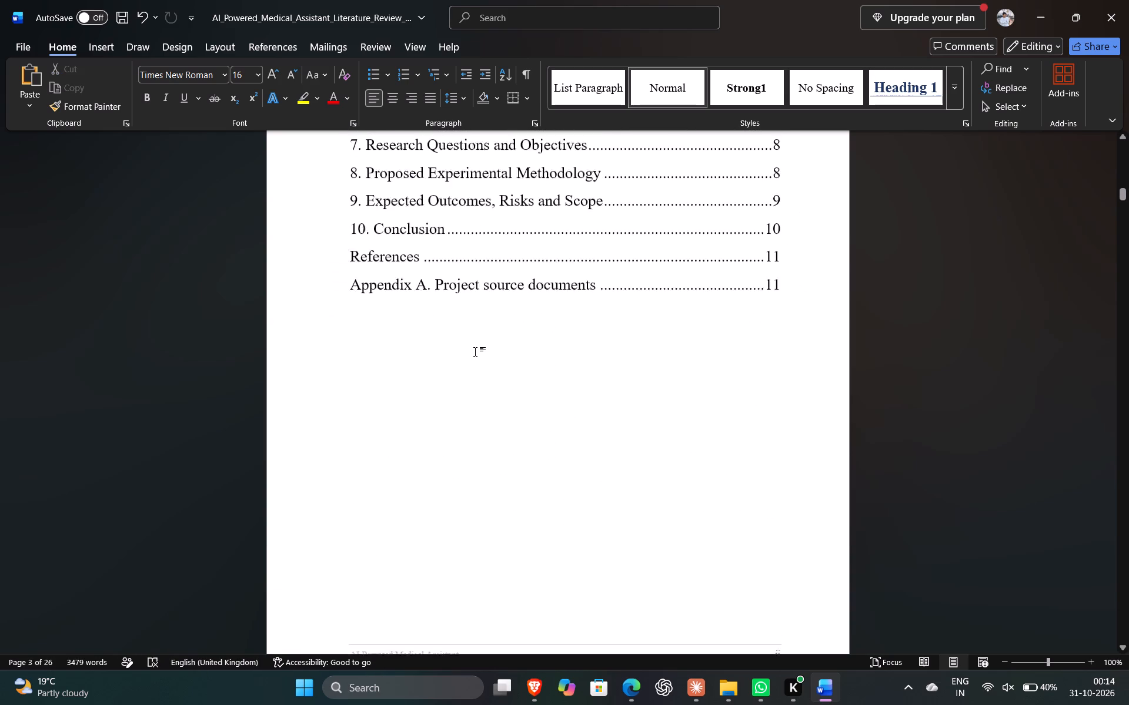
pyautogui.hscroll(1, 475, 351)
pyautogui.scroll(-3, 475, 351)
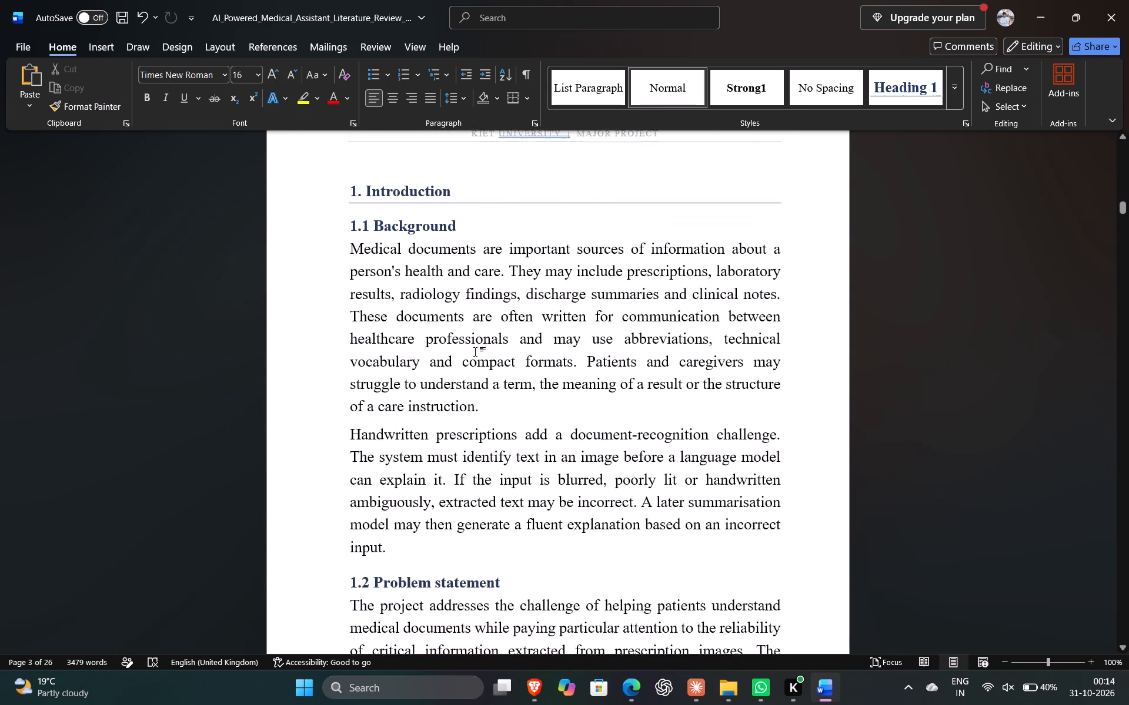
pyautogui.scroll(-3, 475, 351)
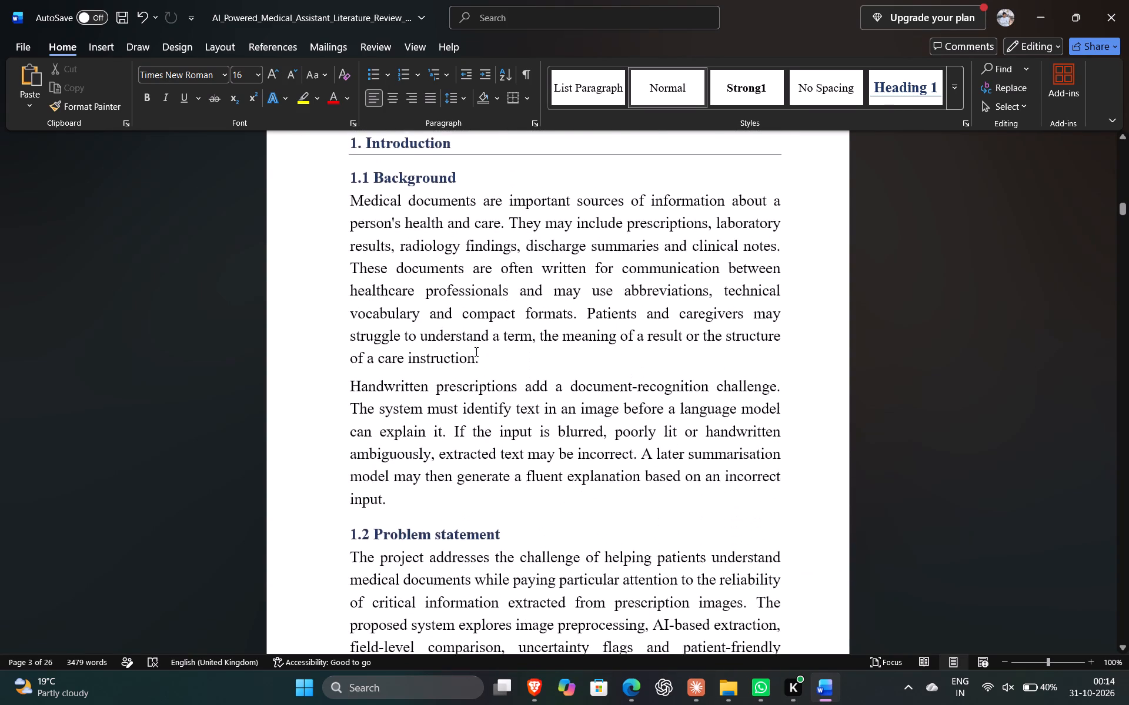
pyautogui.scroll(-3, 475, 351)
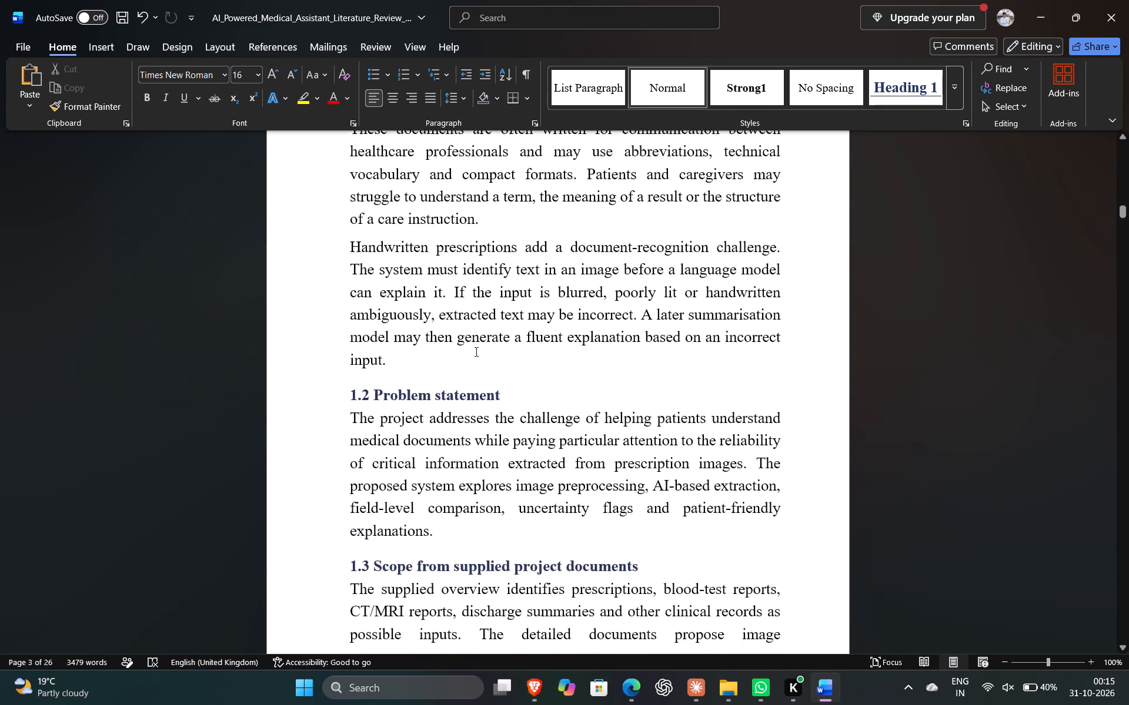
pyautogui.scroll(-2, 475, 351)
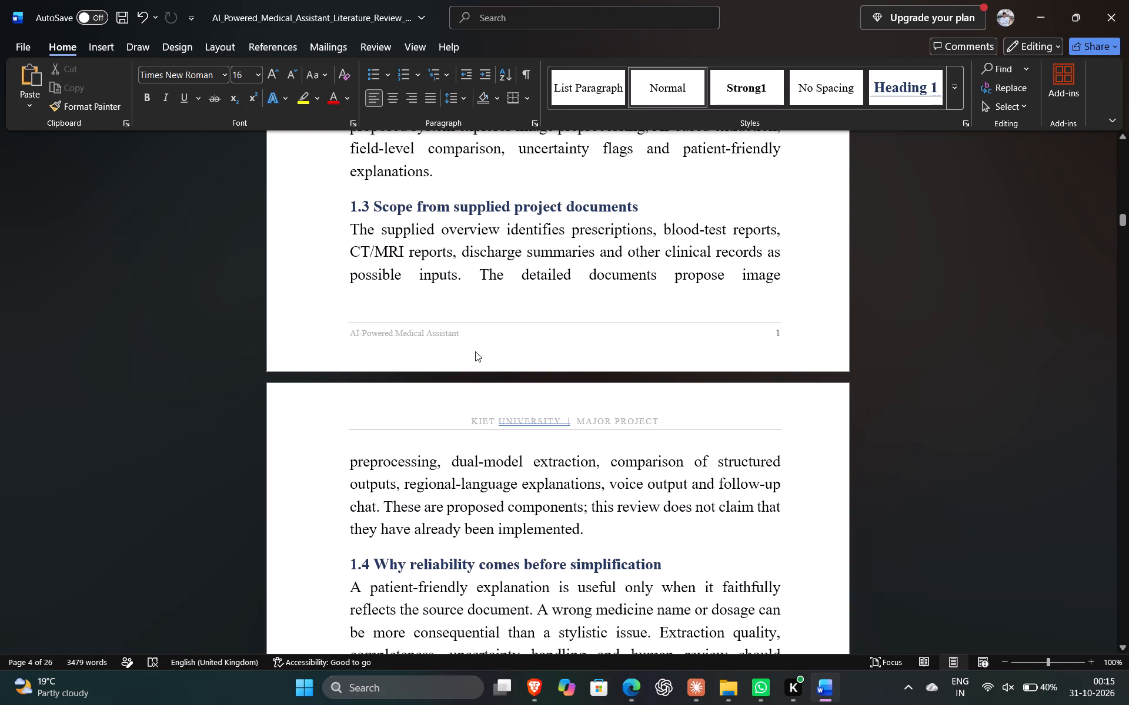
pyautogui.click(352, 210)
pyautogui.press('Return')
pyautogui.press('Return')
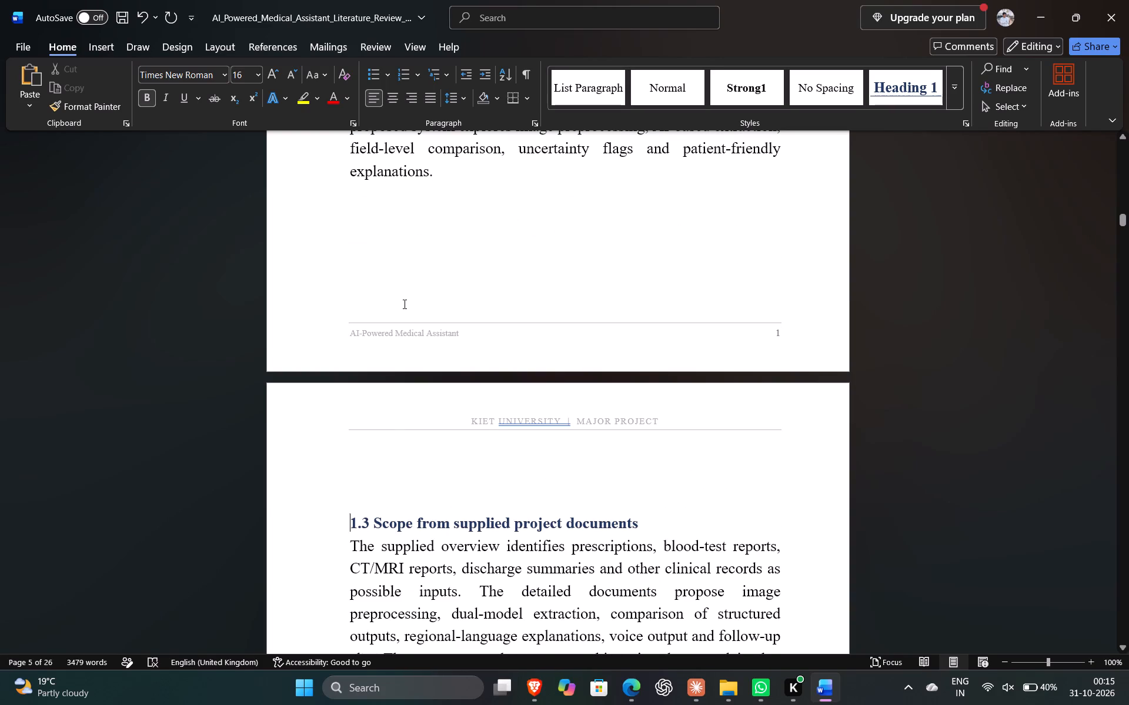
pyautogui.press('BackSpace')
pyautogui.press('Return')
pyautogui.press('BackSpace')
pyautogui.press('Return')
pyautogui.press('BackSpace')
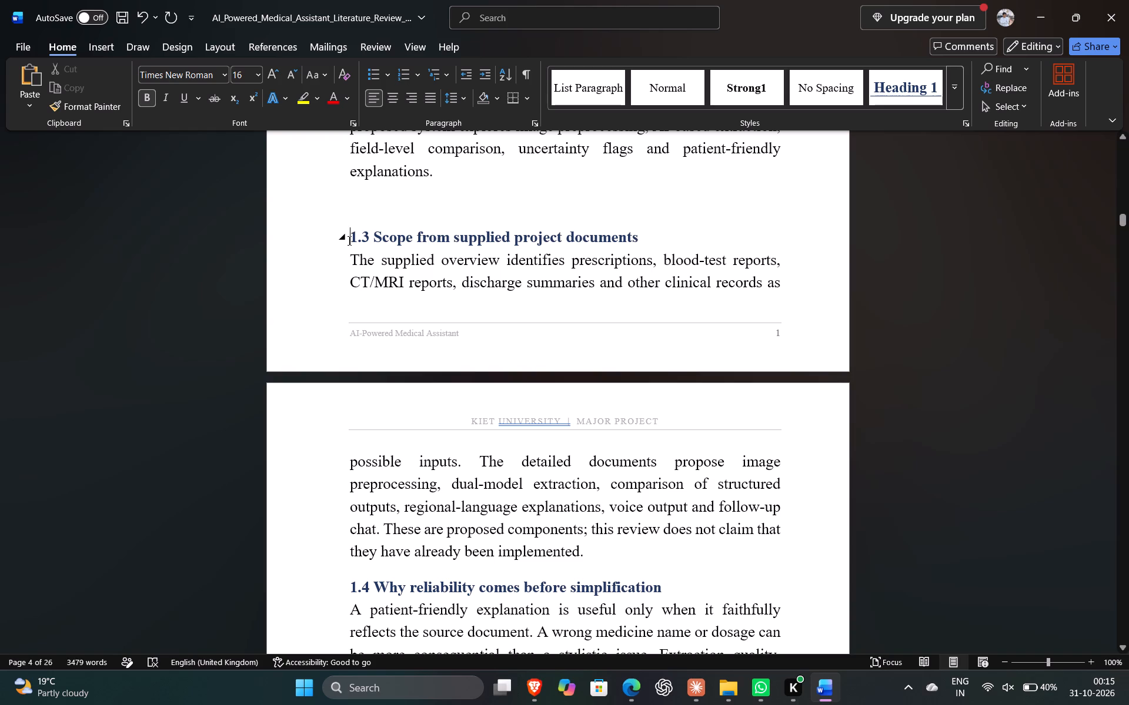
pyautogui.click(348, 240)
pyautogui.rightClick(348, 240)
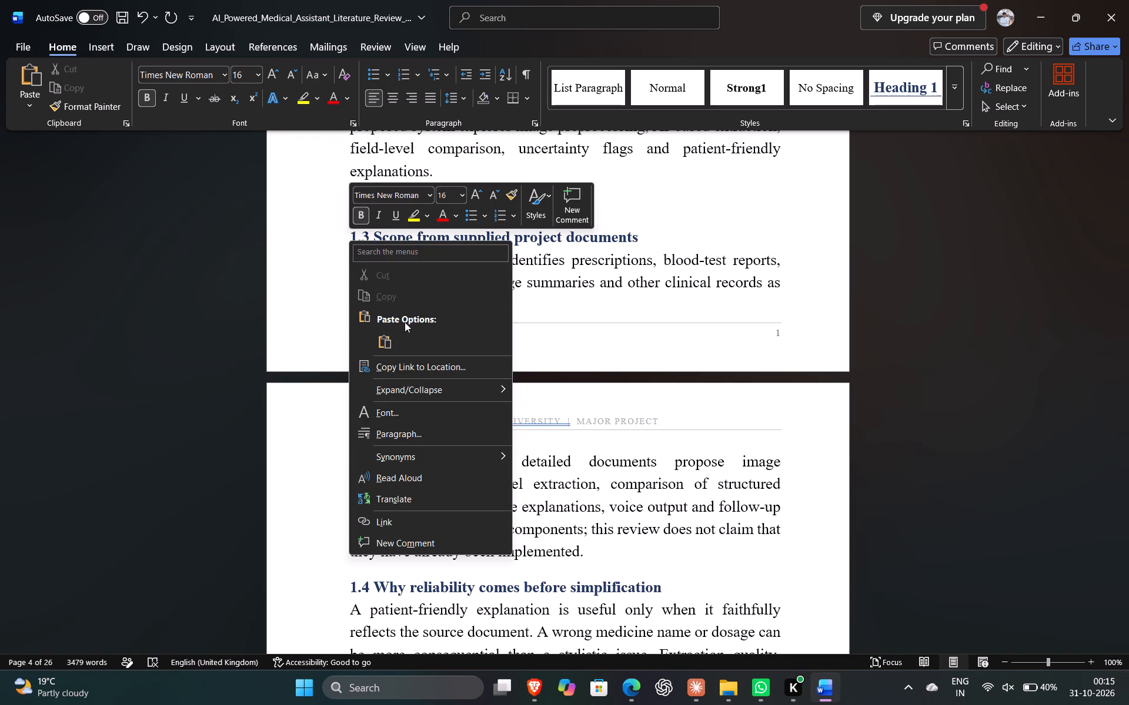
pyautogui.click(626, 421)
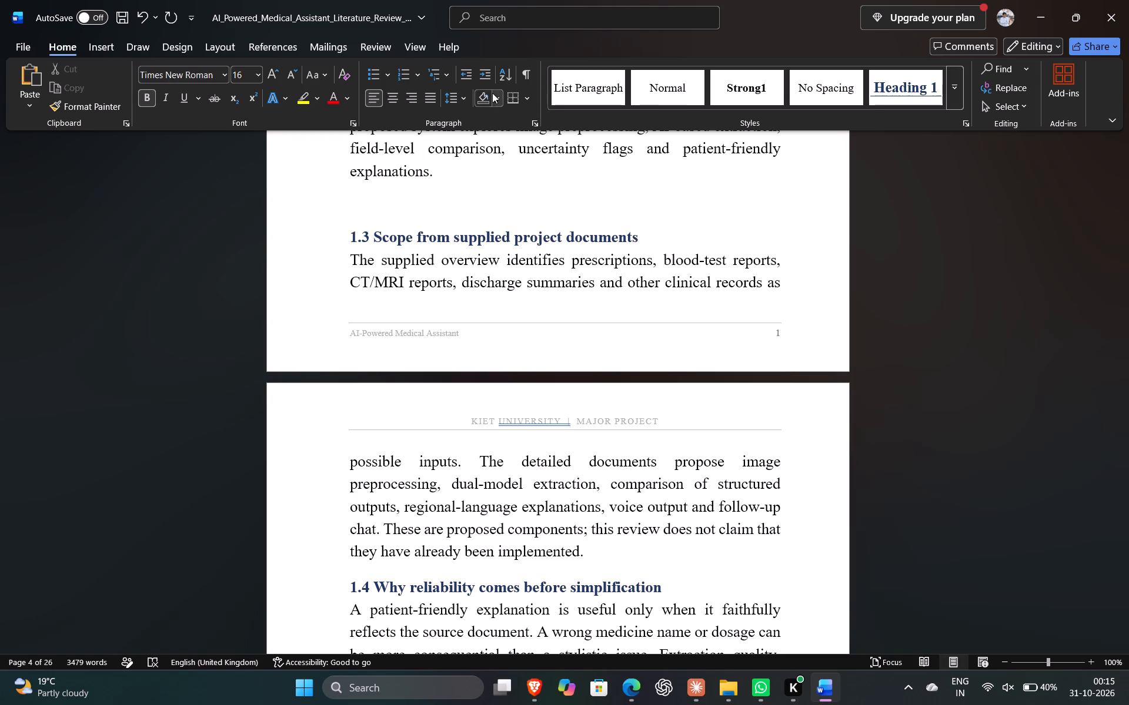
# Insert a page break directly before the "1.3 Scope from supplied project documents" heading.
pyautogui.click(348, 239)
pyautogui.click(96, 38)
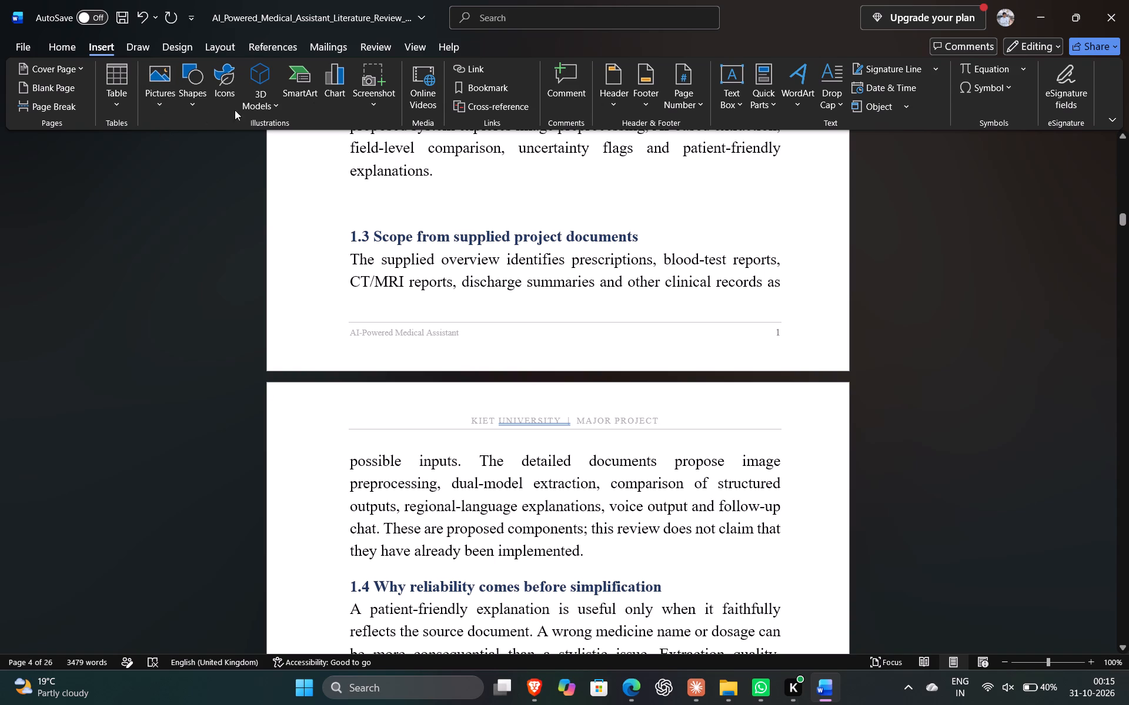
pyautogui.click(45, 103)
# Remove the extra spaces around the separator in the Section 3 header so it reads "KIET UNIVERSITY | MAJOR PROJECT".
pyautogui.scroll(-1, 433, 438)
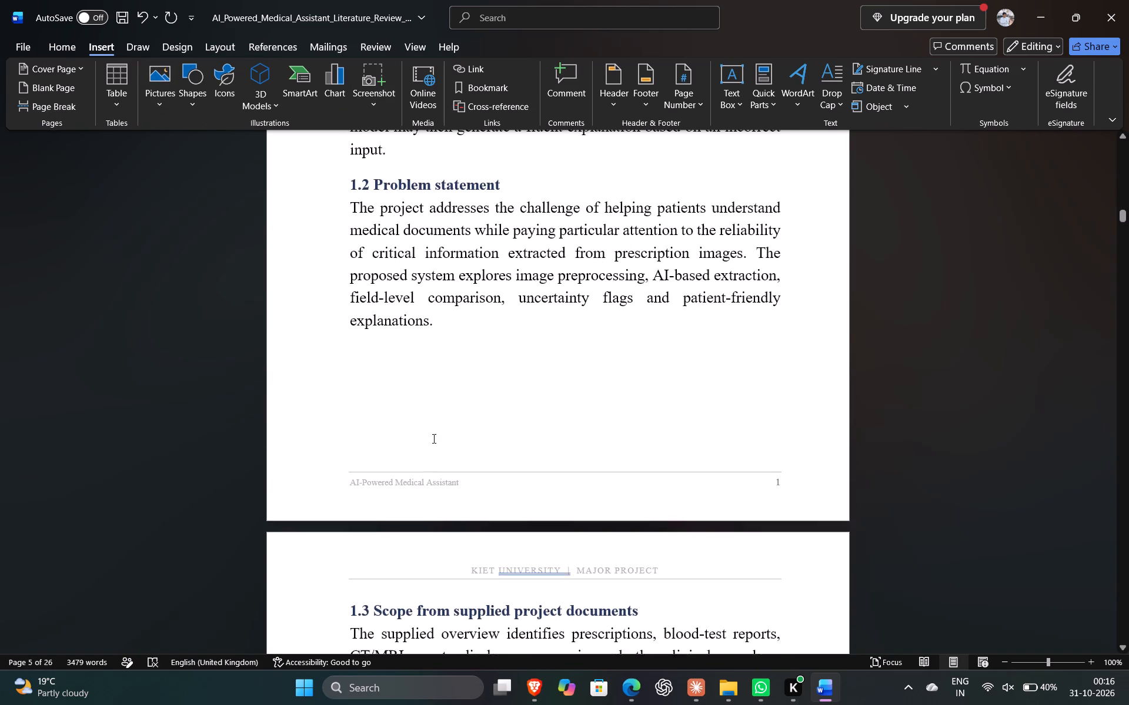
pyautogui.scroll(-1, 433, 438)
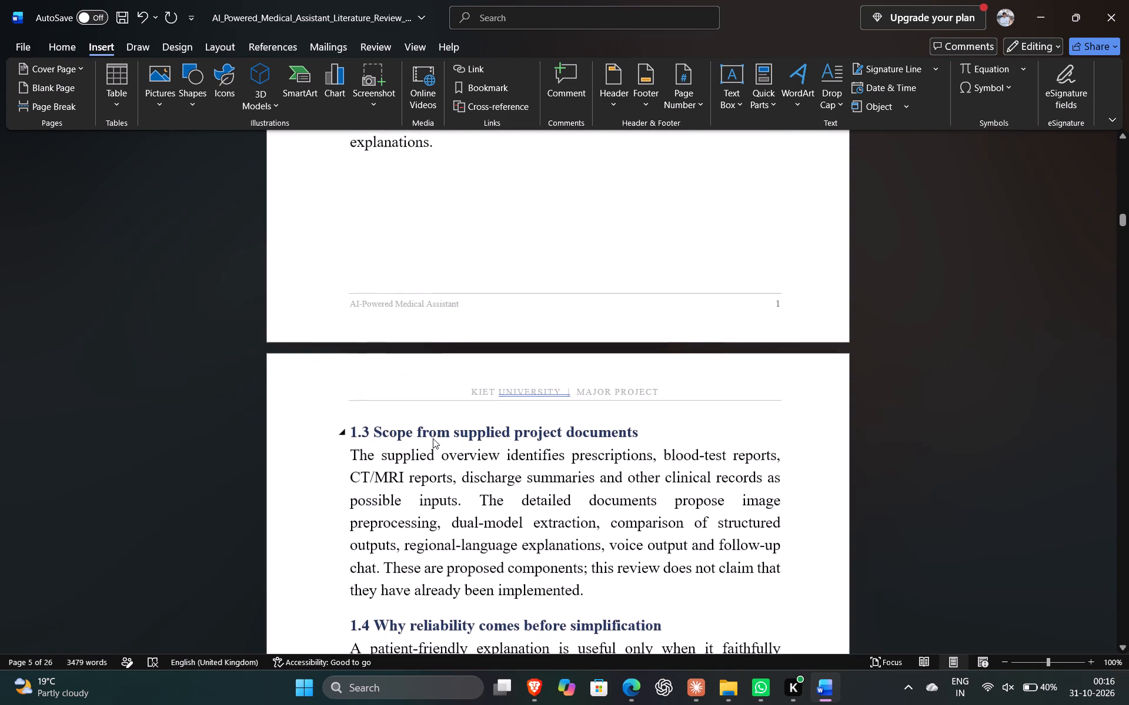
pyautogui.doubleClick(563, 382)
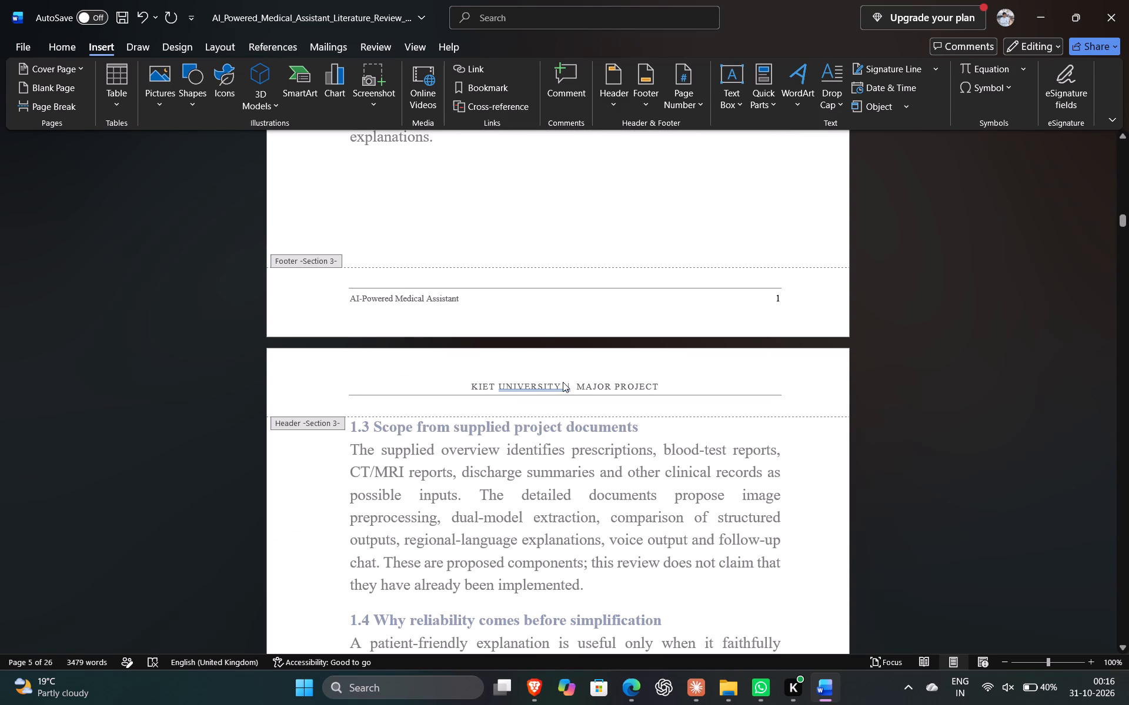
pyautogui.click(564, 389)
pyautogui.press('BackSpace')
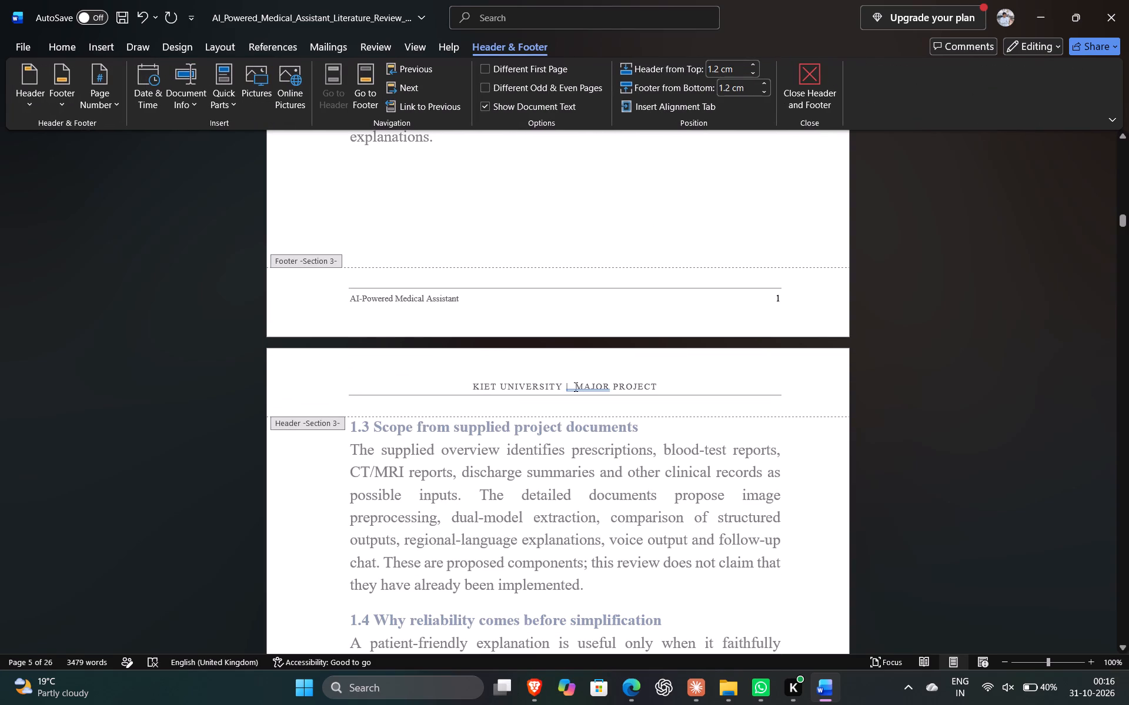
pyautogui.click(574, 386)
pyautogui.press('BackSpace')
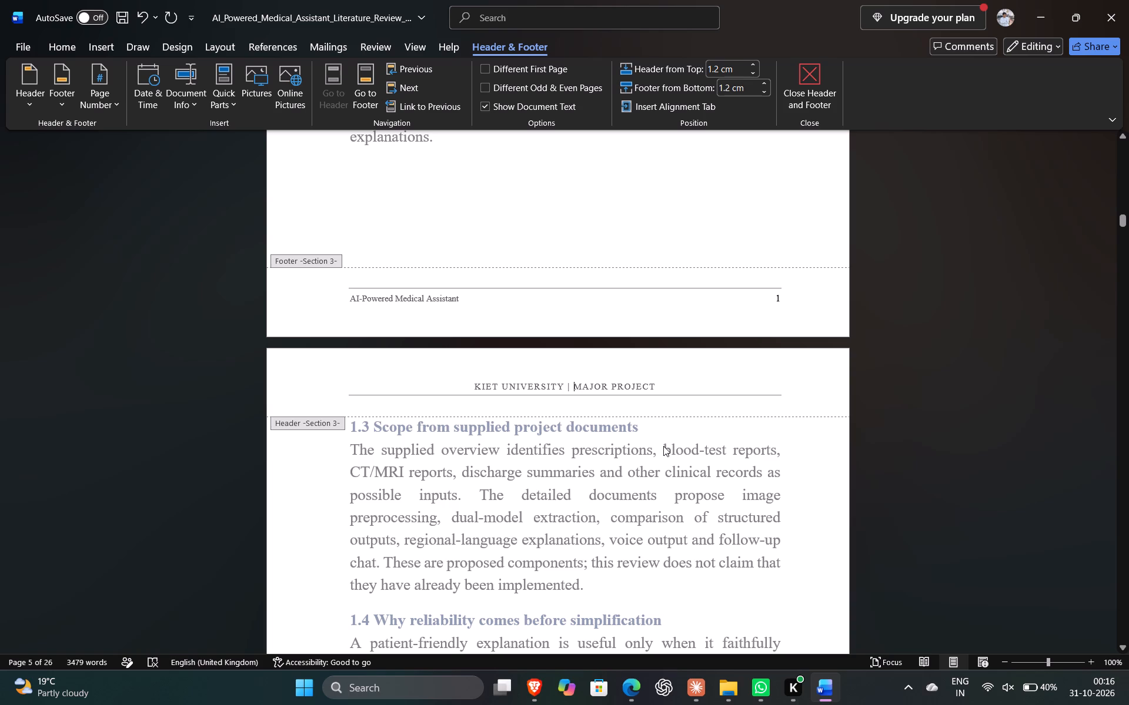
pyautogui.press('Escape')
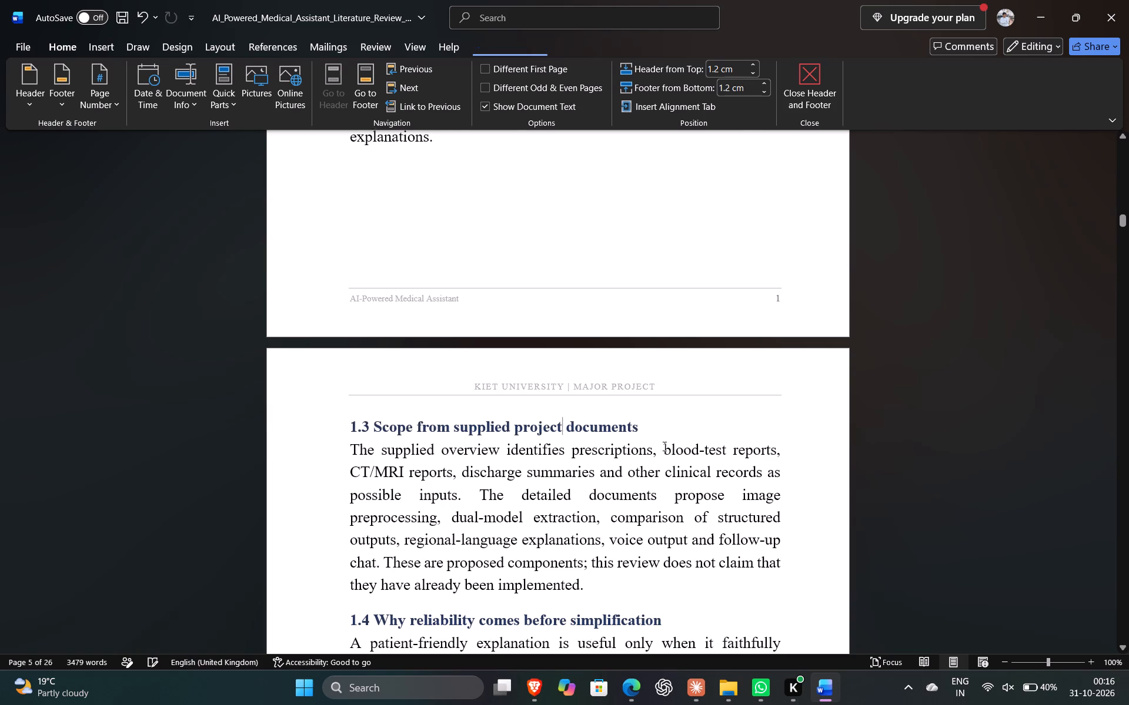
# Insert a page break directly before the "2. Technical Background" heading.
pyautogui.scroll(-3, 530, 482)
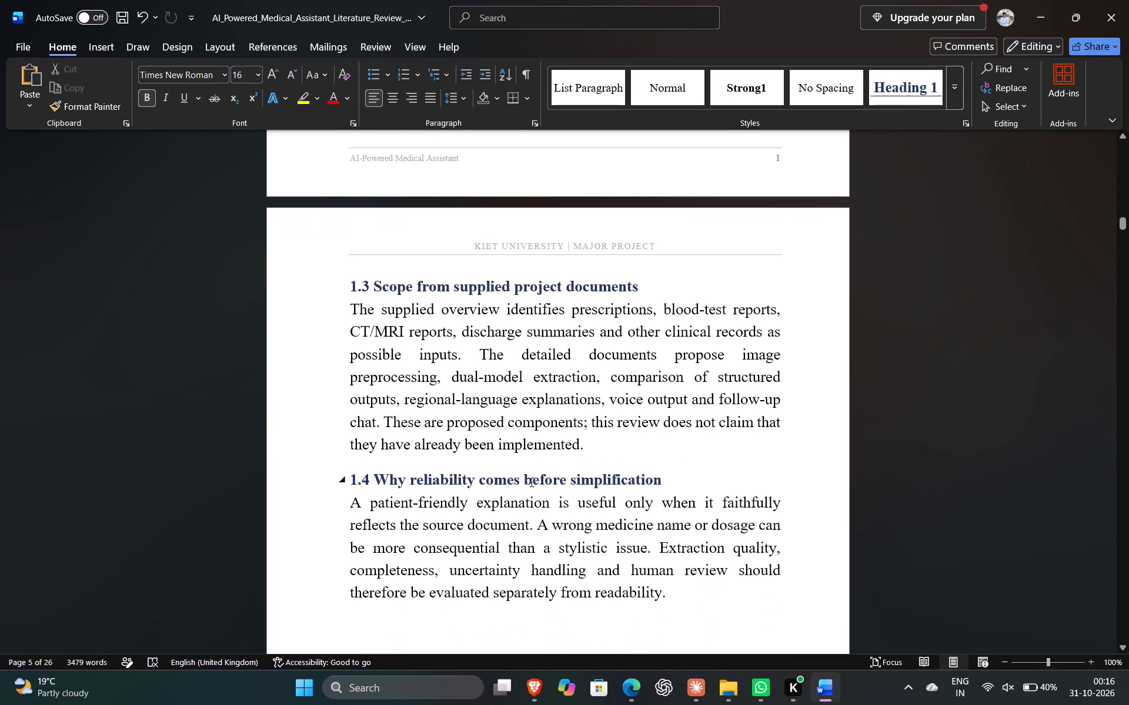
pyautogui.scroll(-2, 409, 447)
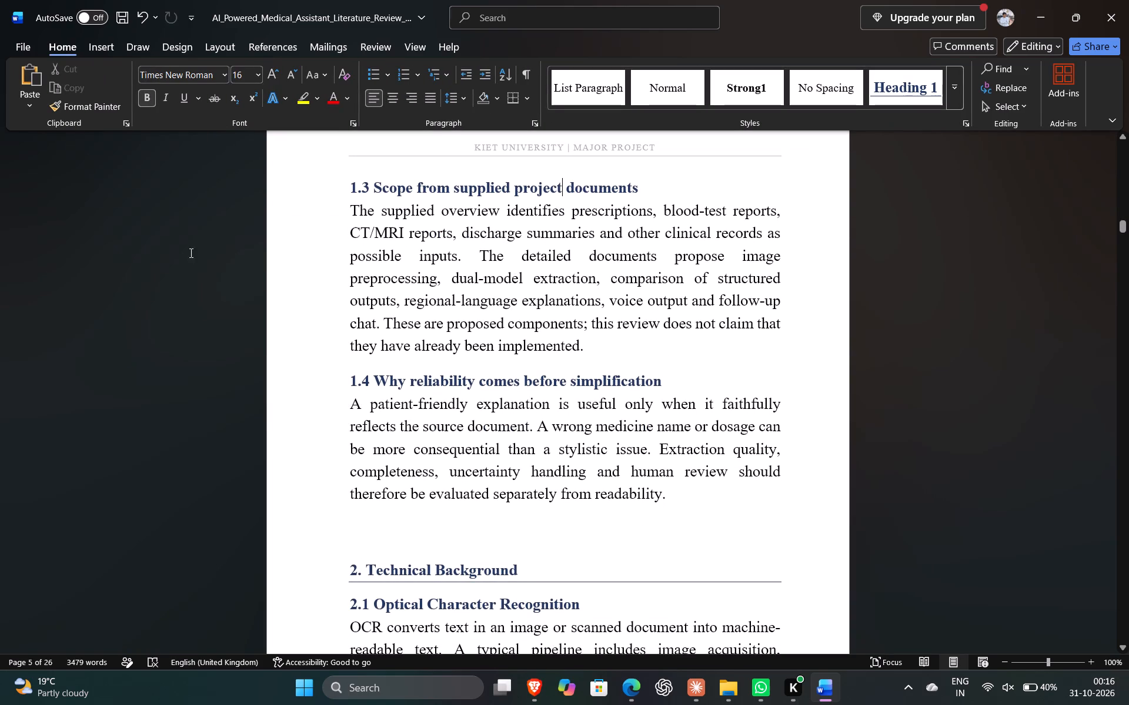
pyautogui.scroll(-2, 322, 433)
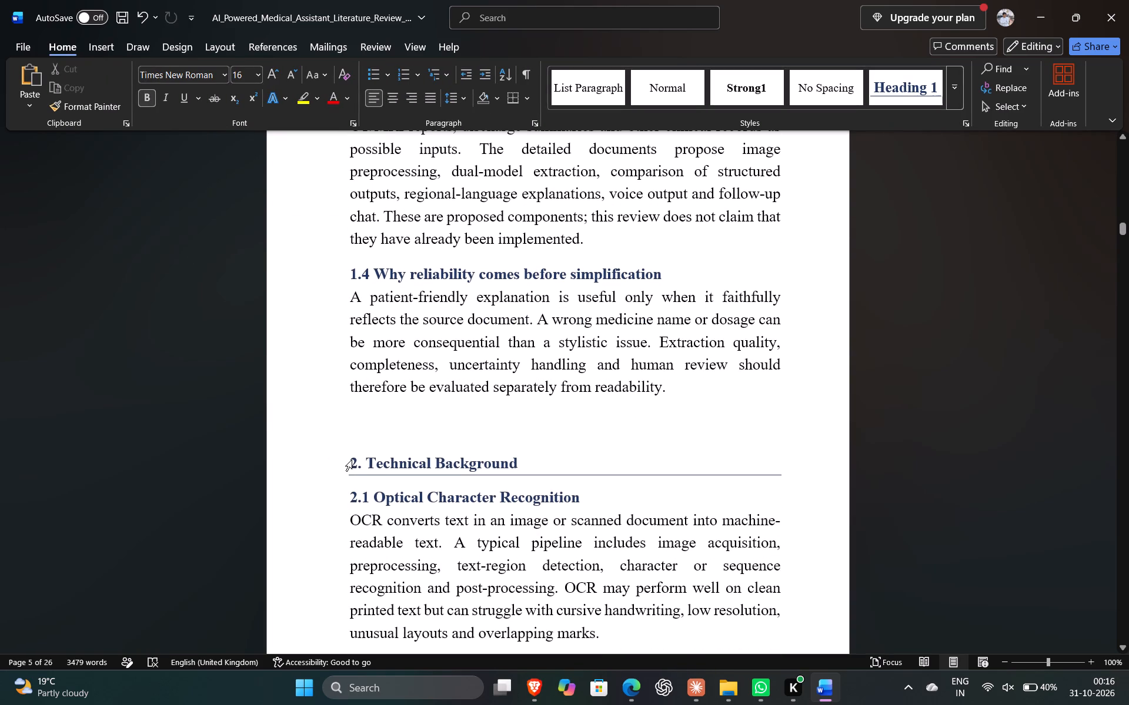
pyautogui.click(352, 460)
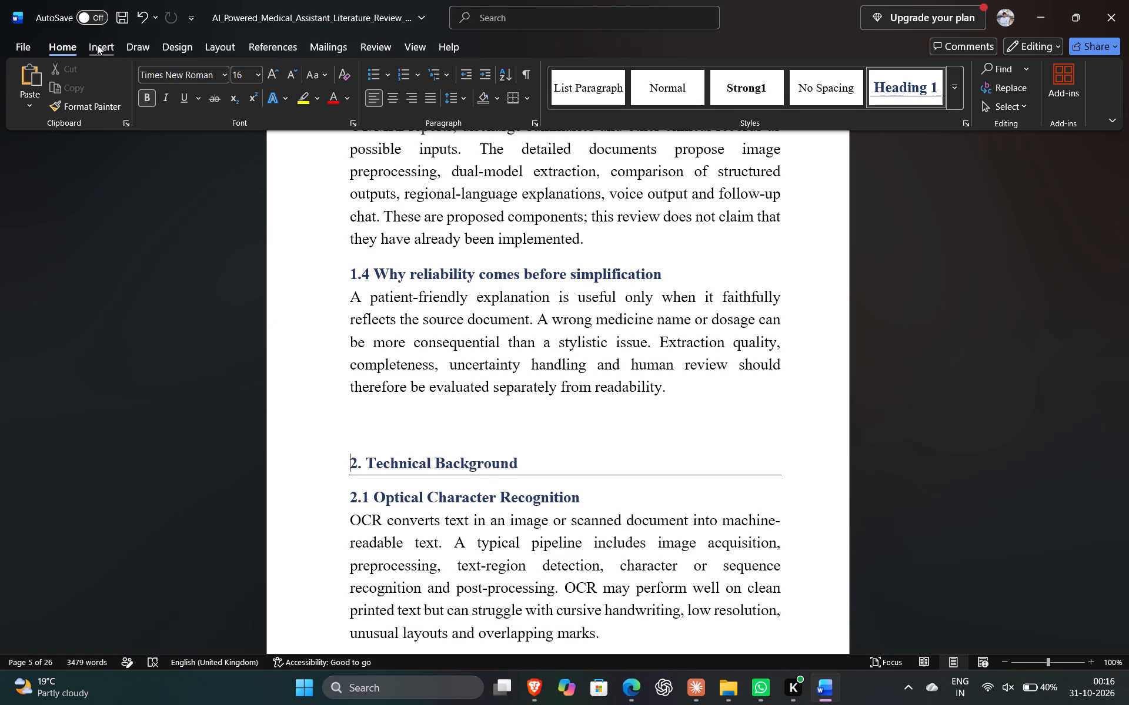
pyautogui.click(97, 45)
pyautogui.click(48, 108)
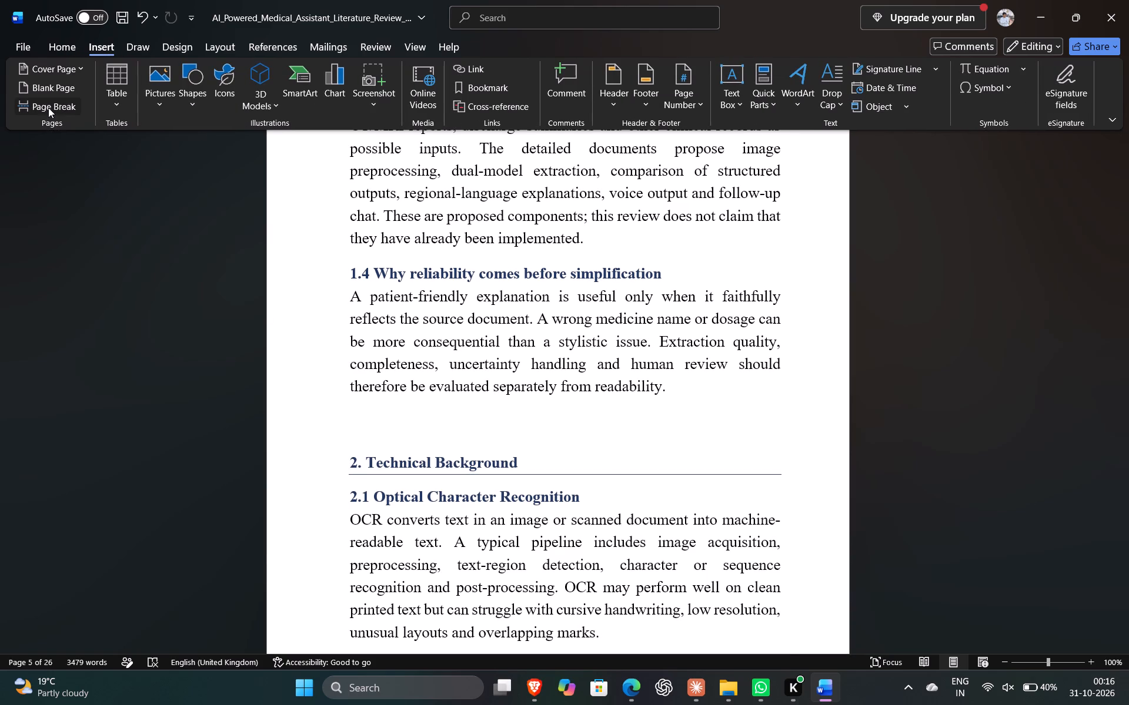
# Delete the leftover empty heading line with its horizontal rule below the section 1.4 paragraph.
pyautogui.scroll(4, 203, 224)
pyautogui.hscroll(1, 203, 224)
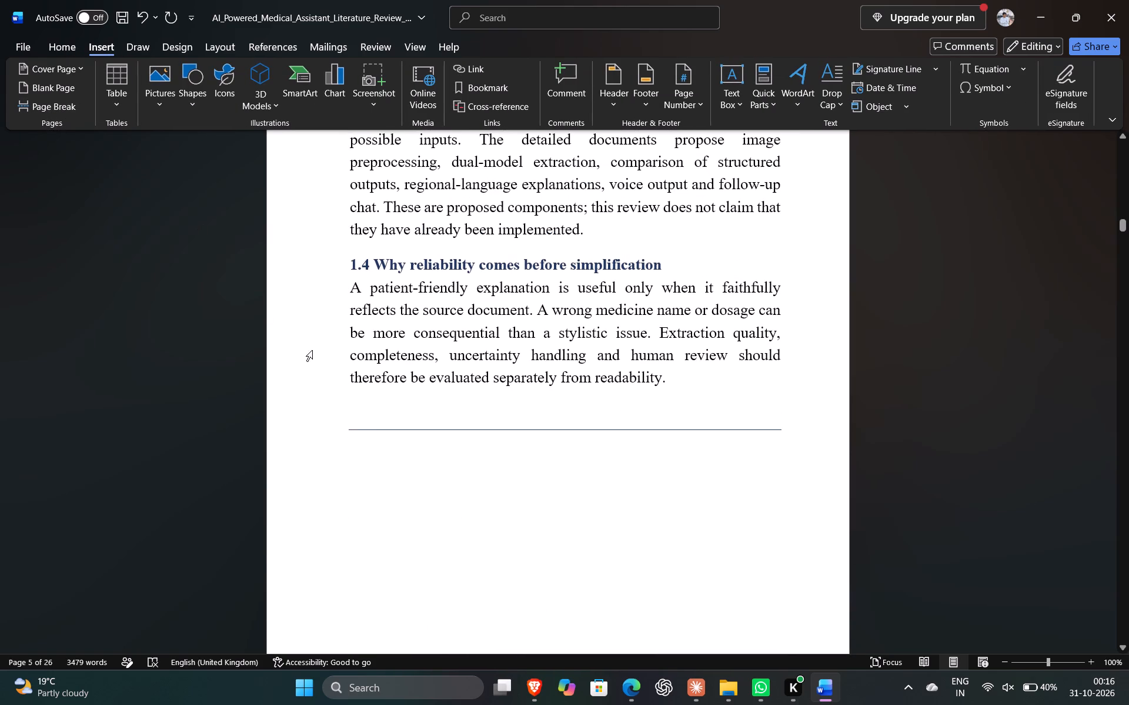
pyautogui.moveTo(427, 437); pyautogui.dragTo(444, 429)
pyautogui.doubleClick(444, 429)
pyautogui.tripleClick(444, 429)
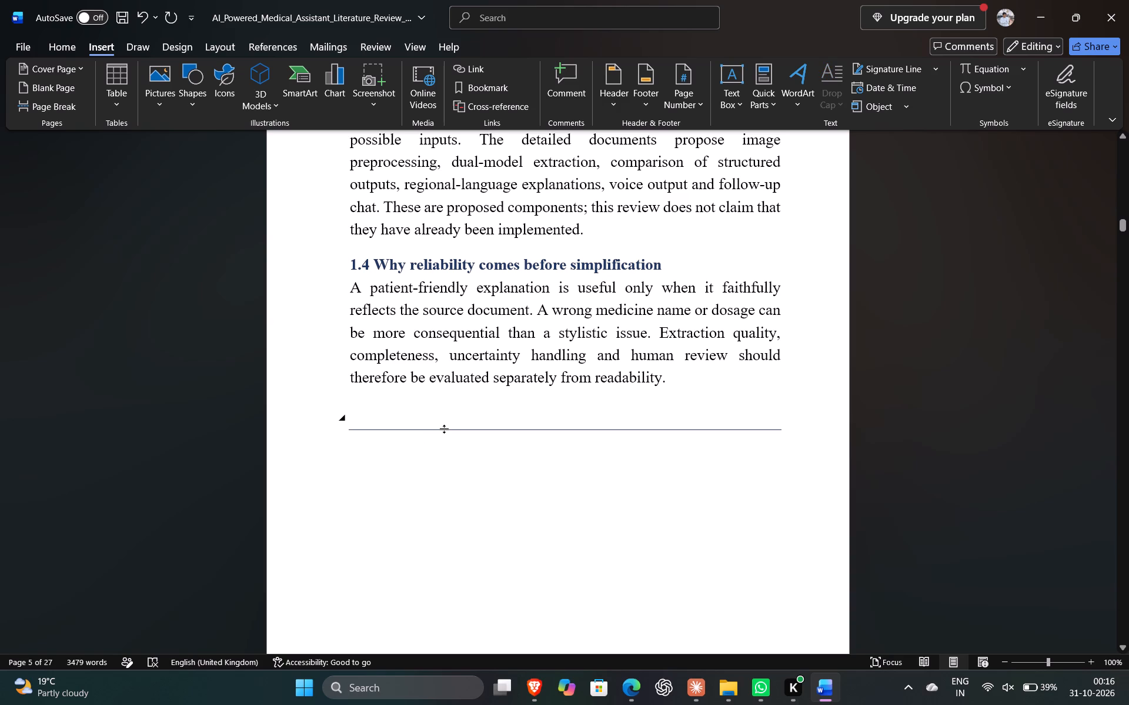
pyautogui.press('BackSpace')
# Split the section 1.3 paragraph after "possible inputs.", leaving a blank line before "The detailed documents propose".
pyautogui.scroll(-6, 444, 429)
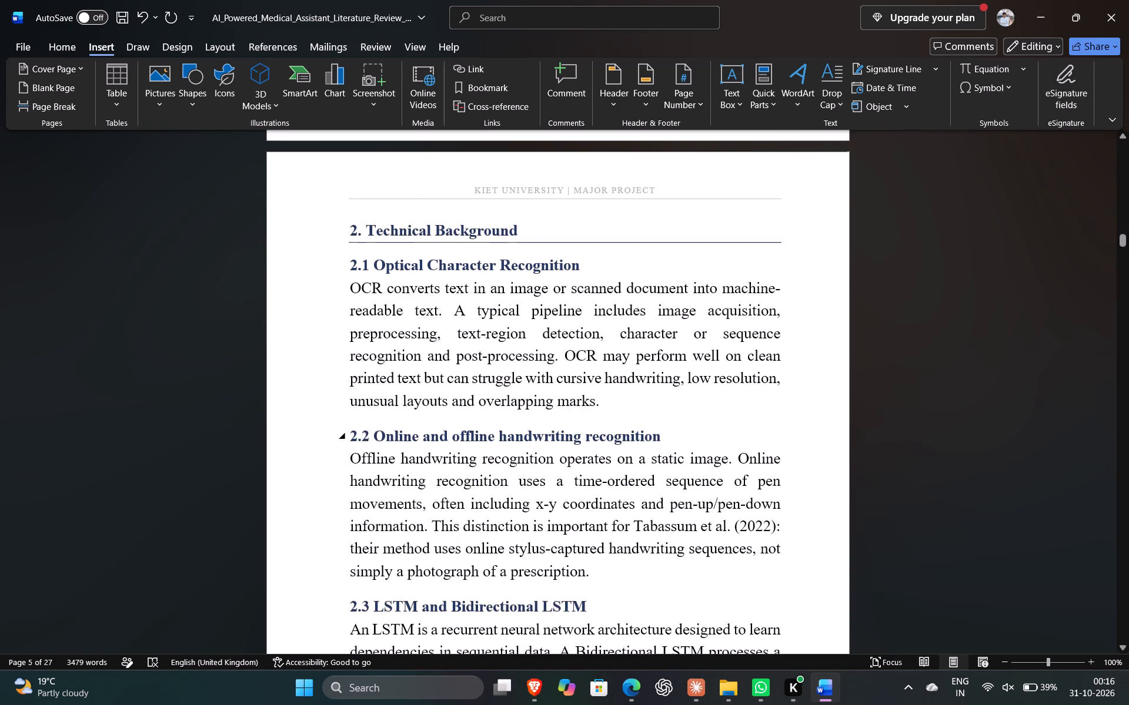
pyautogui.scroll(1, 431, 452)
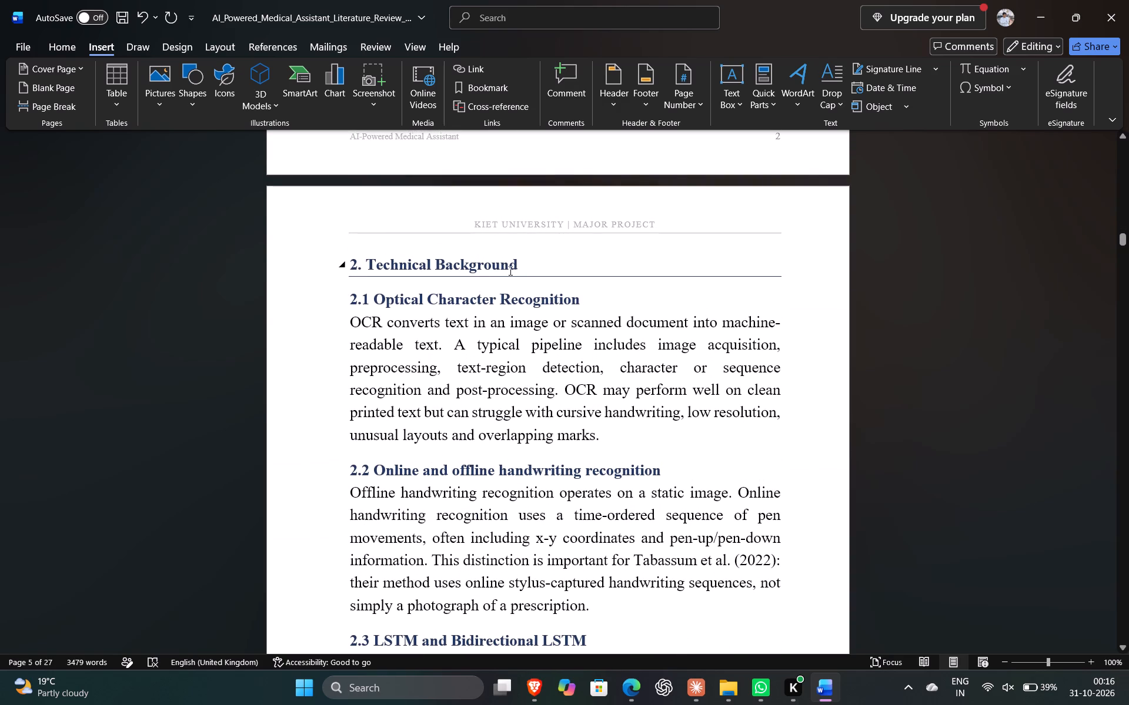
pyautogui.scroll(2, 393, 233)
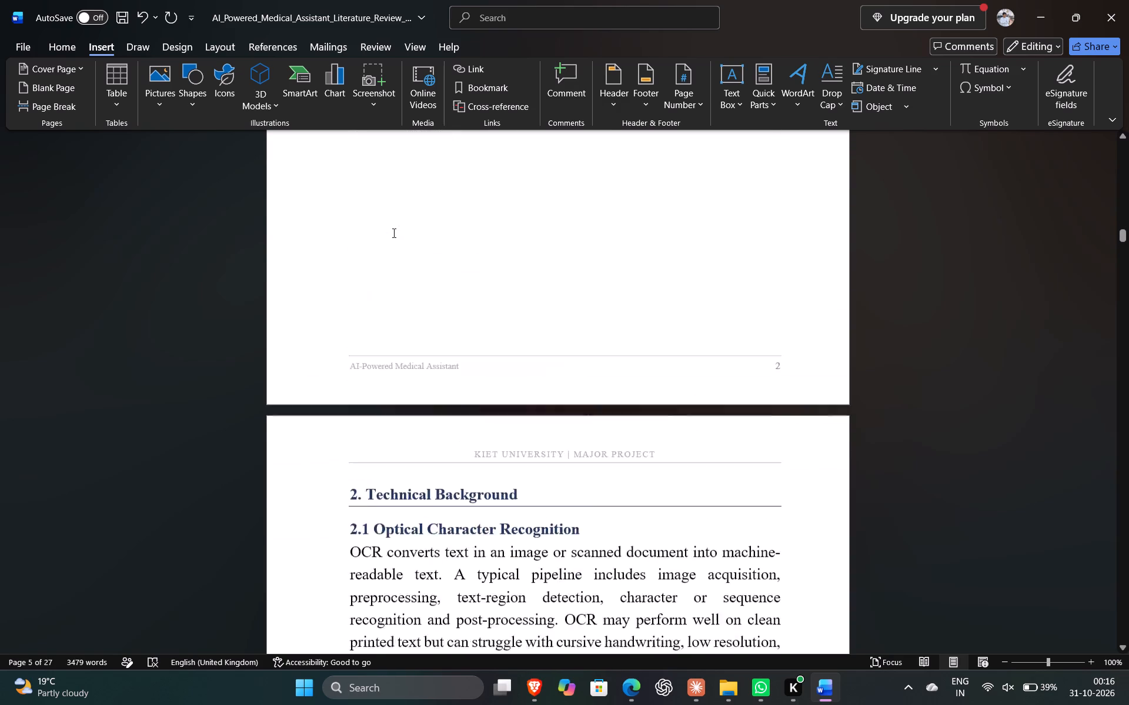
pyautogui.scroll(7, 393, 233)
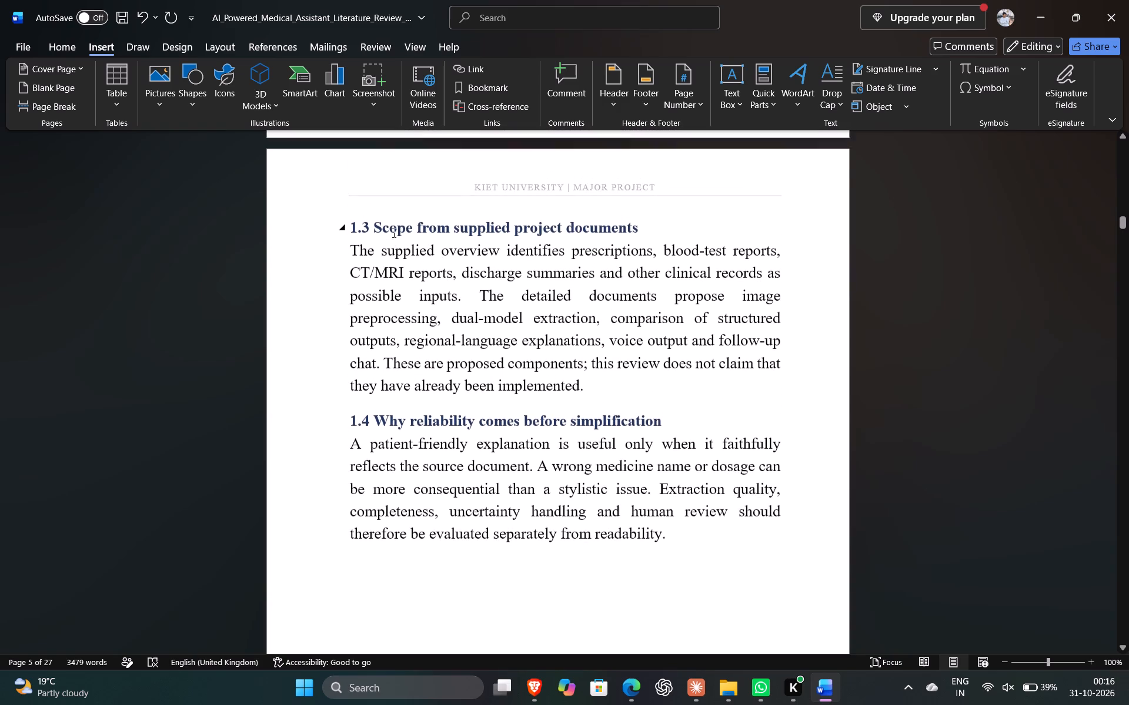
pyautogui.scroll(1, 393, 233)
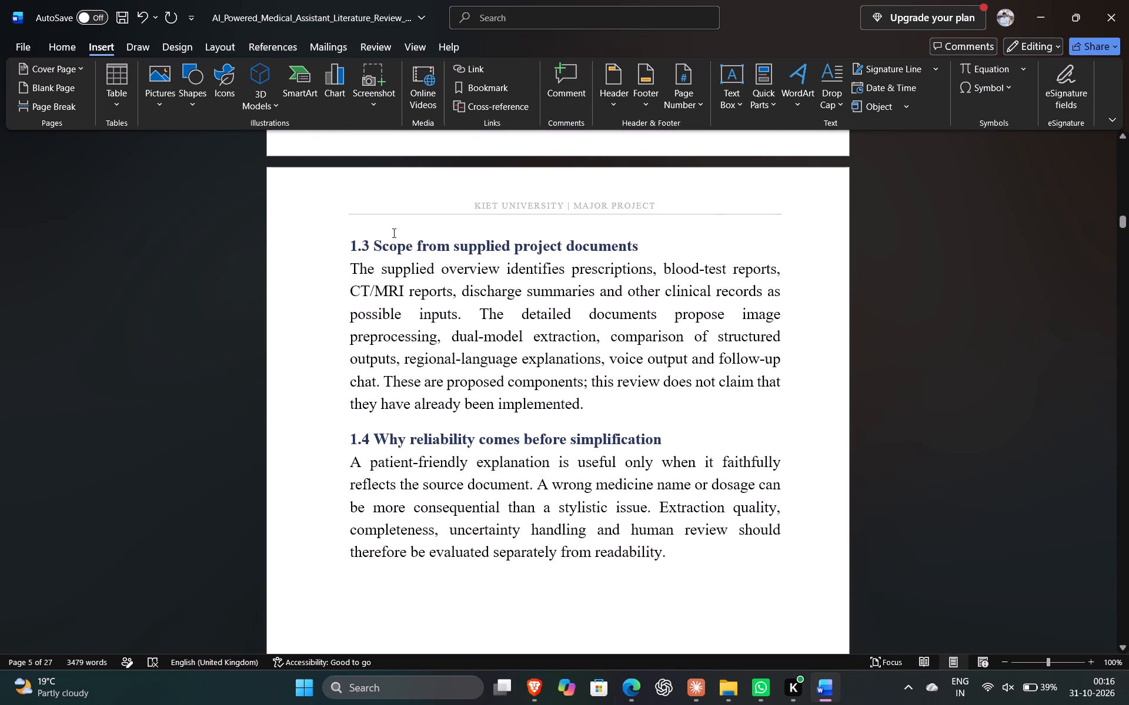
pyautogui.scroll(-2, 393, 233)
pyautogui.scroll(1, 477, 255)
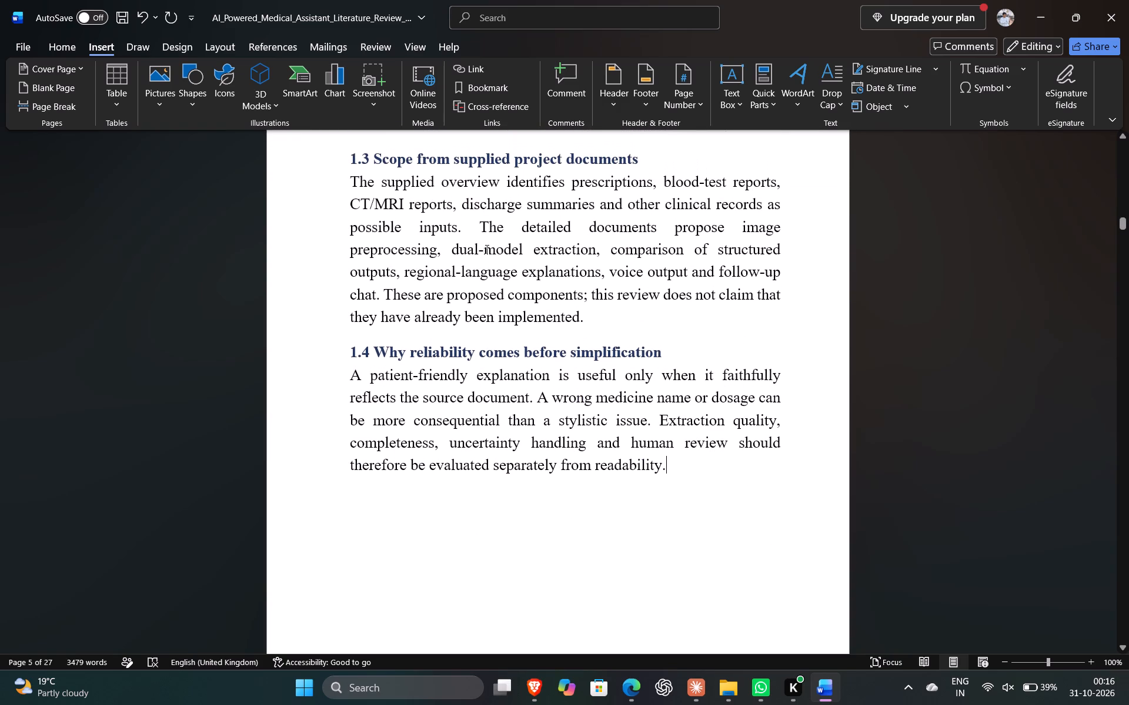
pyautogui.click(477, 240)
pyautogui.click(470, 227)
pyautogui.press('Return')
pyautogui.press('Return')
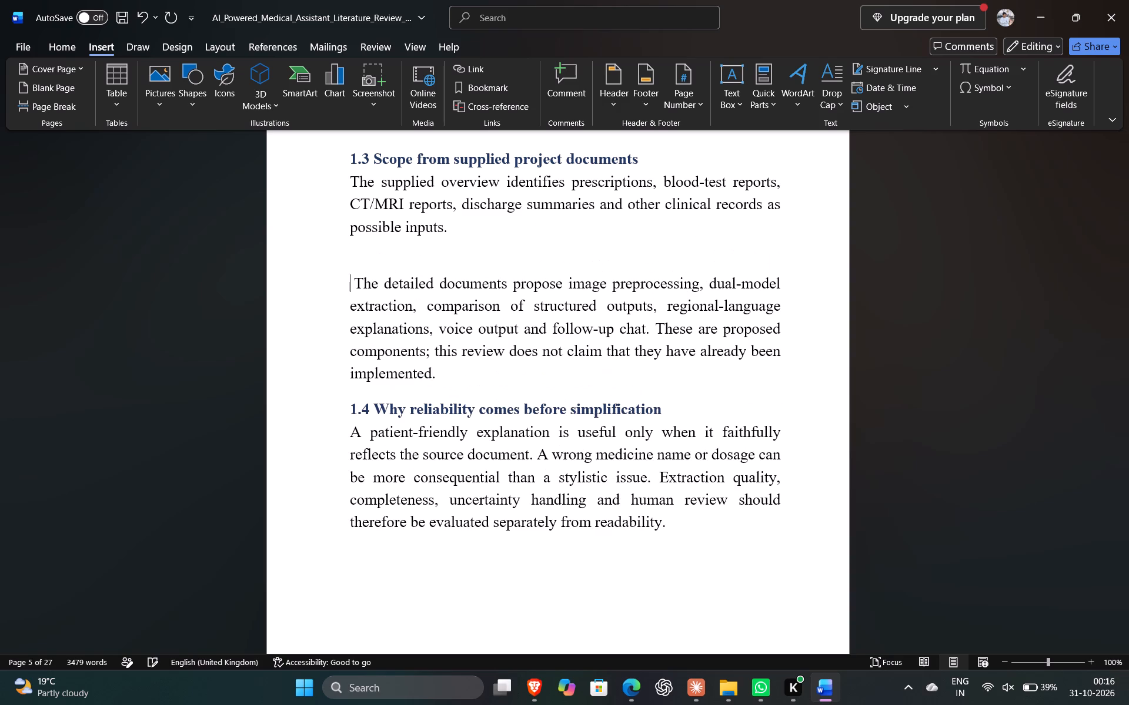
# Add two blank lines between the end of section 1.3 and the "1.4 Why reliability comes before simplification" heading.
pyautogui.click(503, 377)
pyautogui.press('Return')
pyautogui.press('Return')
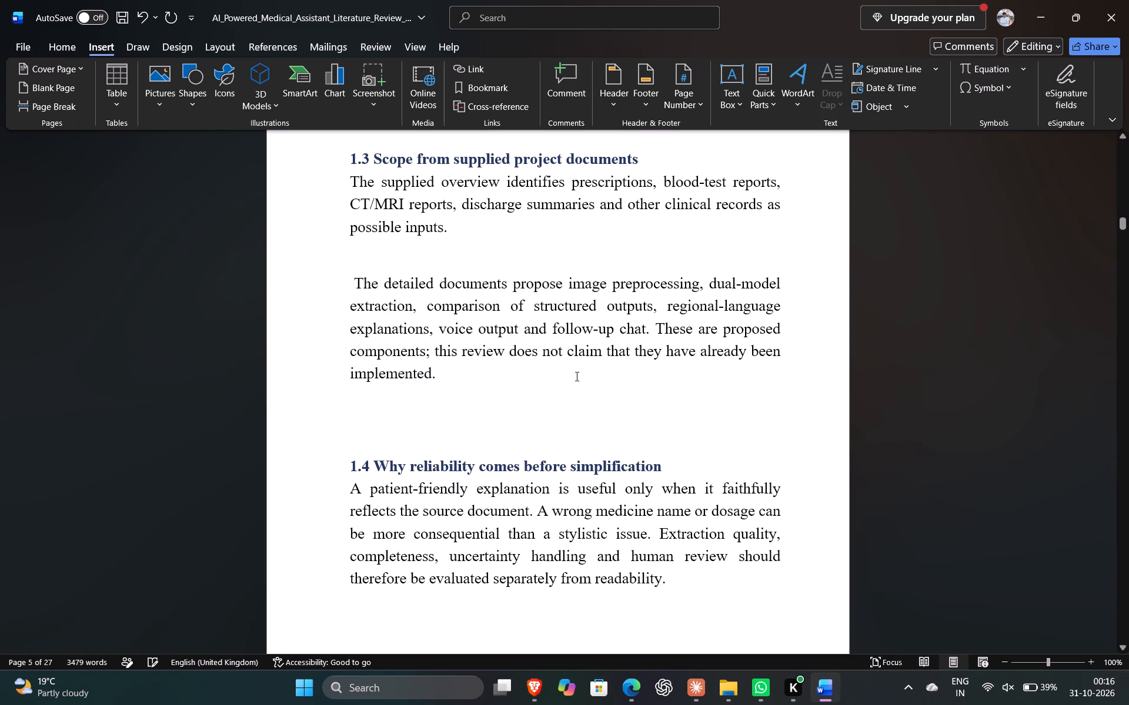
# Split off the sentence starting "These are proposed components" into its own paragraph with a blank line above it.
pyautogui.click(658, 335)
pyautogui.press('Return')
pyautogui.press('Return')
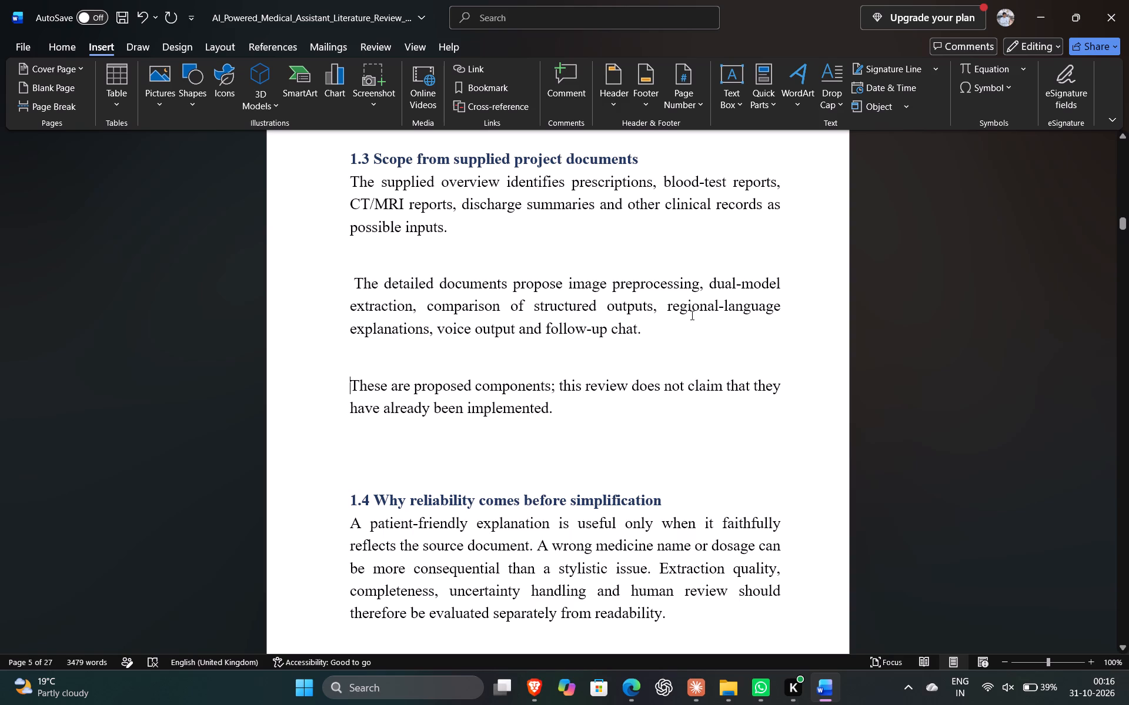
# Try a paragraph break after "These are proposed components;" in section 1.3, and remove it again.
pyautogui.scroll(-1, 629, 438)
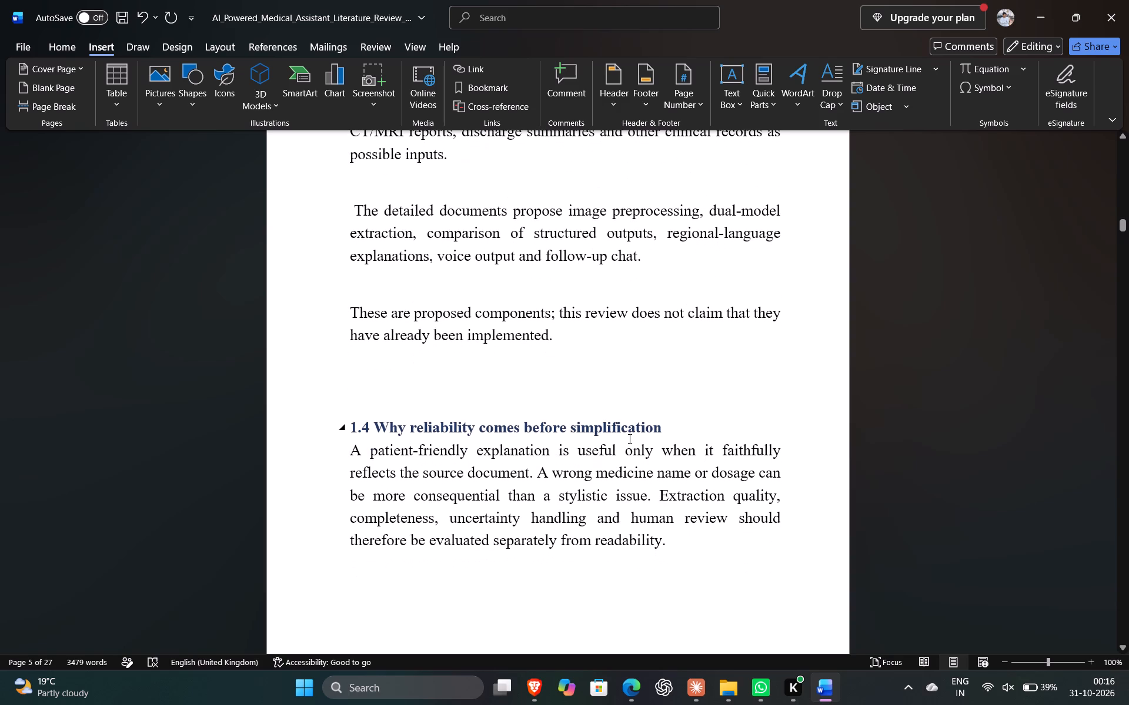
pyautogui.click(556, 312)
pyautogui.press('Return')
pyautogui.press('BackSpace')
# Examine the layout of the Technical Background pages, from the section 2 heading to the Figure 1 diagram and section 2.4.
pyautogui.scroll(-5, 516, 466)
pyautogui.scroll(2, 516, 466)
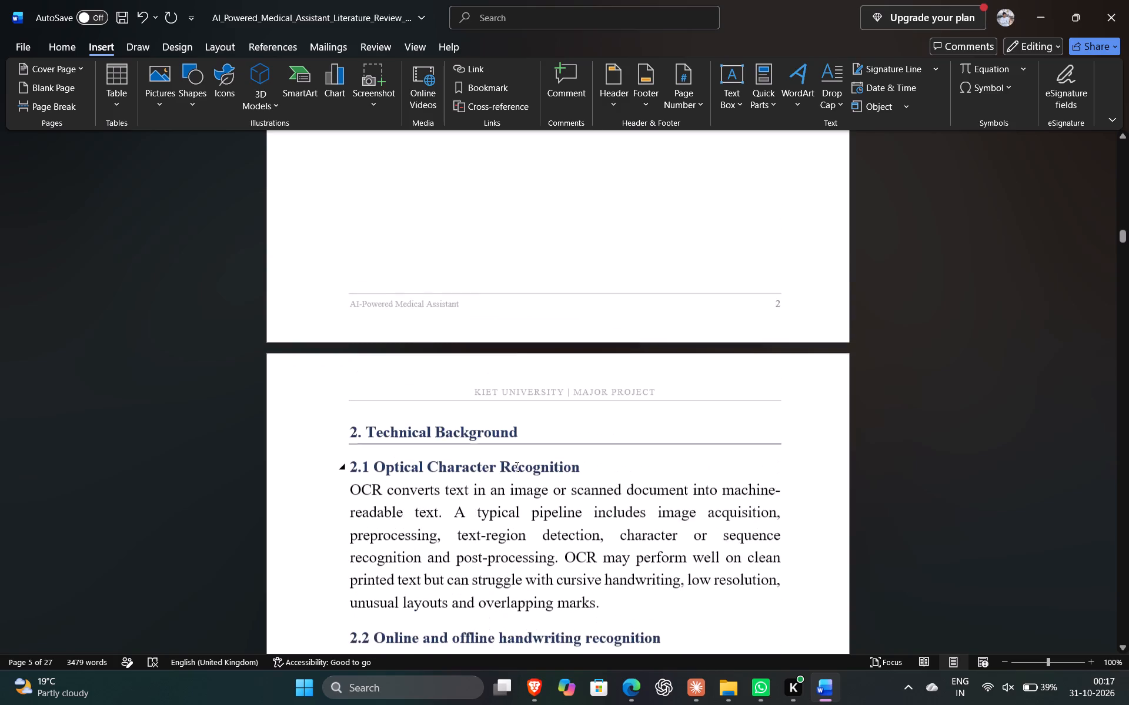
pyautogui.scroll(2, 516, 466)
pyautogui.scroll(-1, 516, 466)
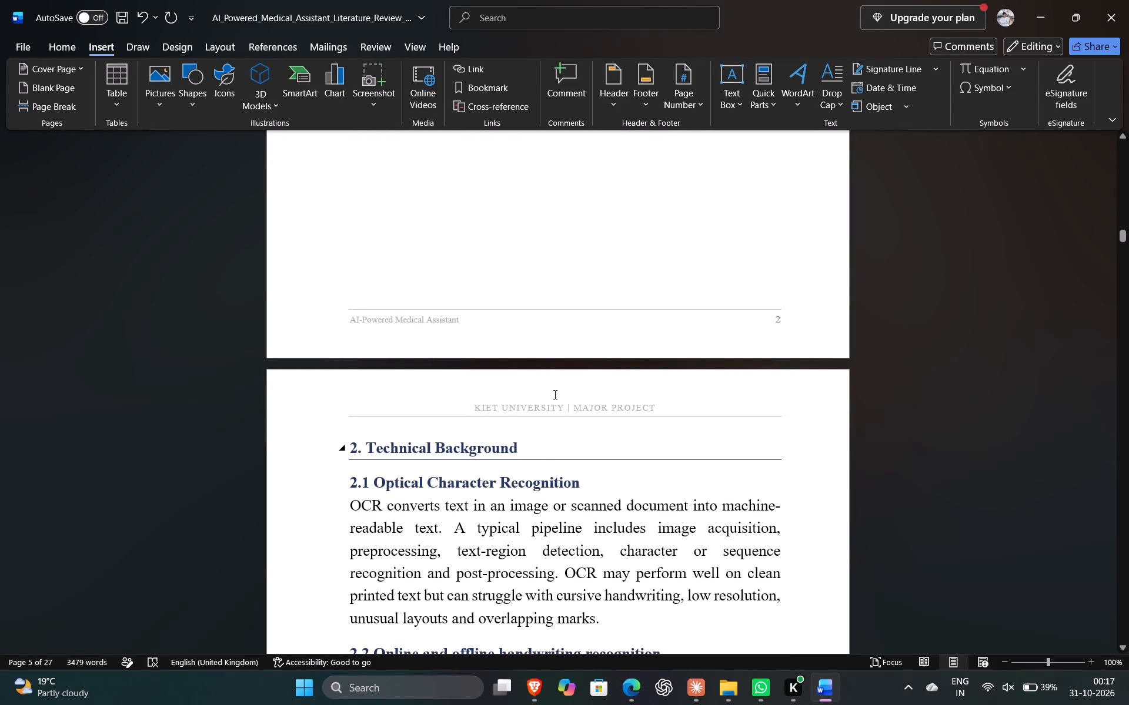
pyautogui.click(555, 412)
pyautogui.scroll(-8, 438, 471)
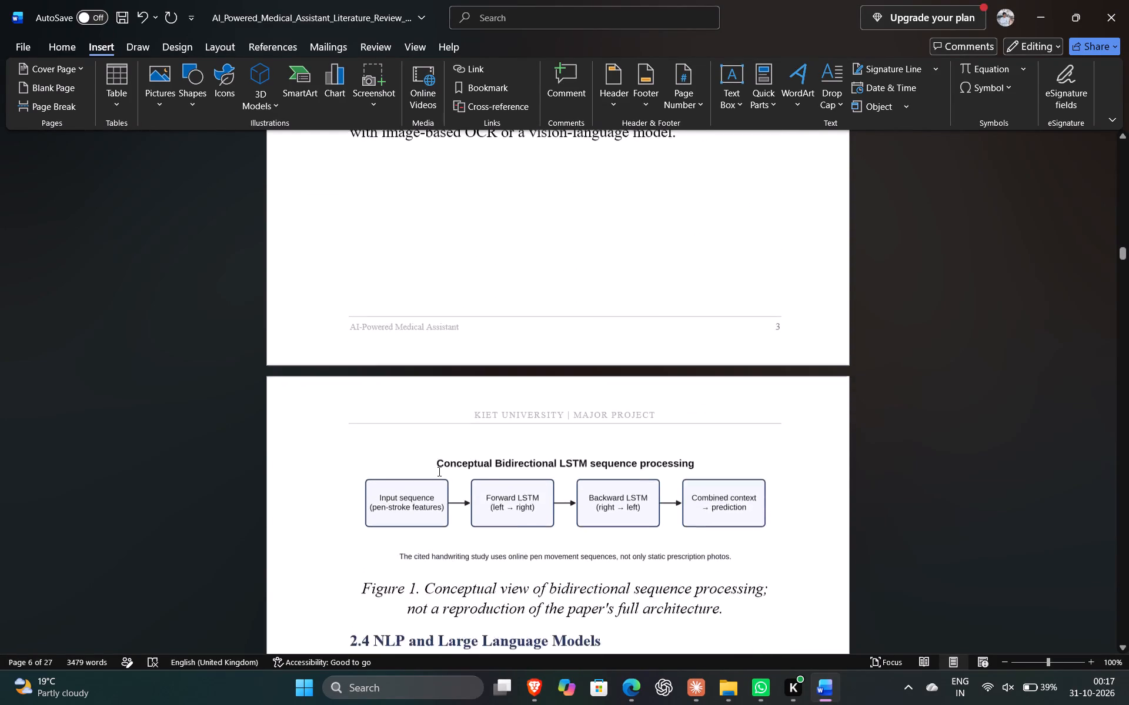
pyautogui.scroll(-2, 438, 471)
pyautogui.hscroll(1, 438, 471)
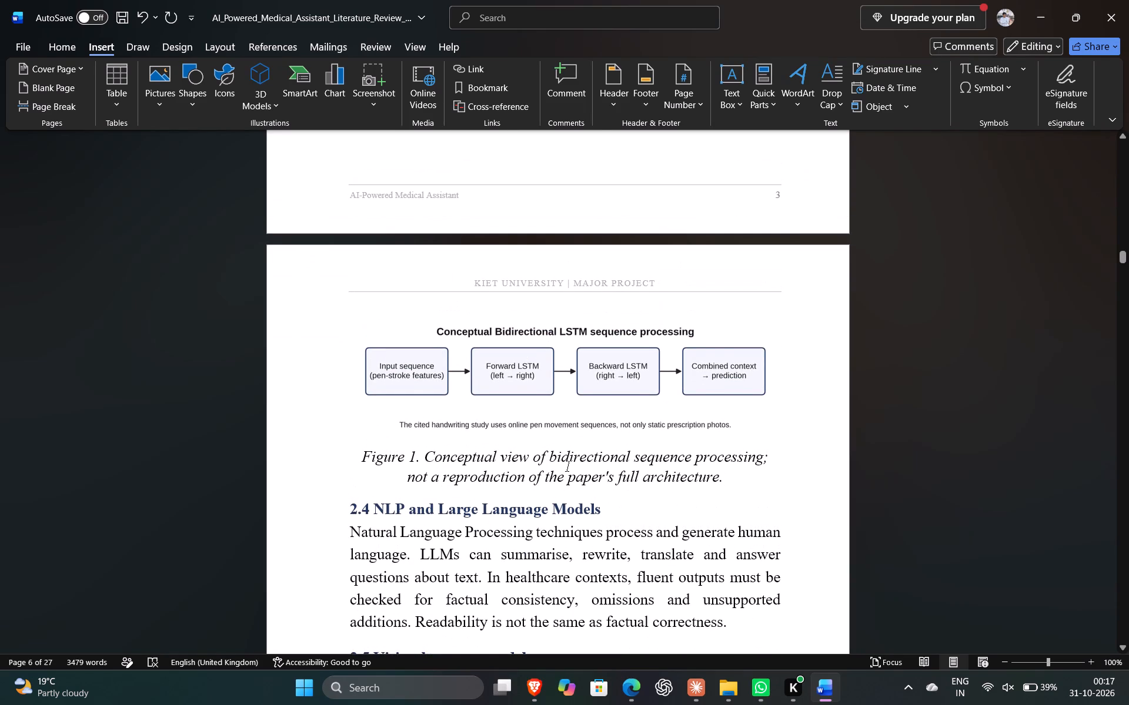
pyautogui.scroll(2, 567, 466)
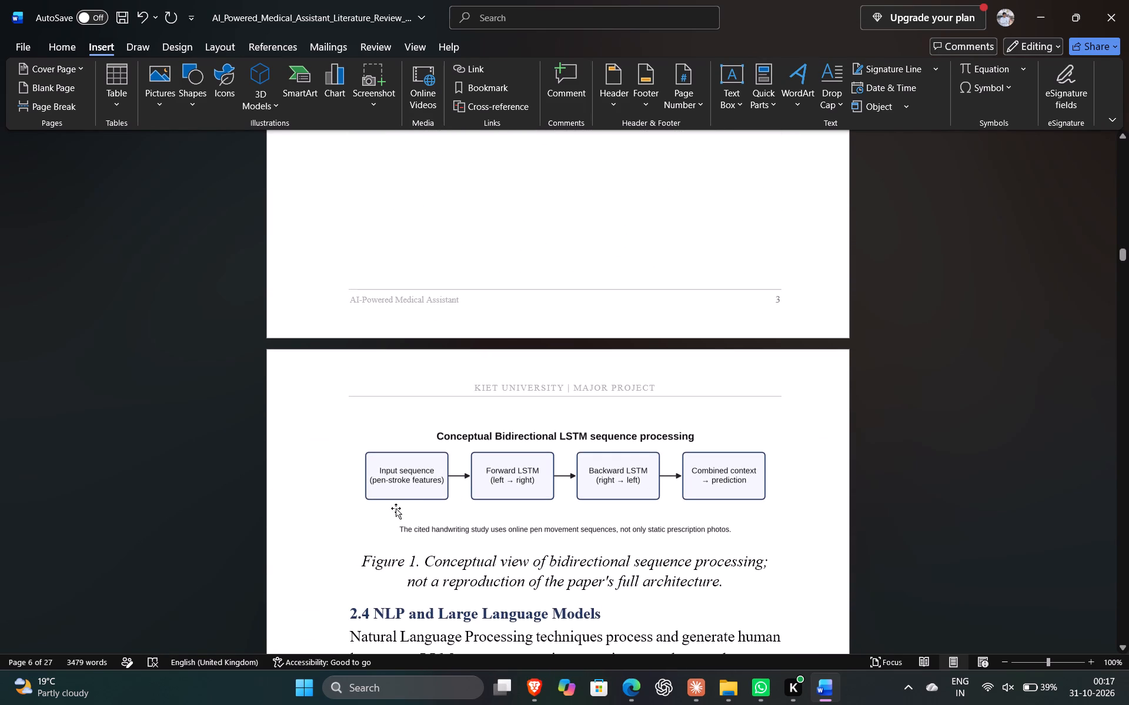
pyautogui.scroll(5, 424, 351)
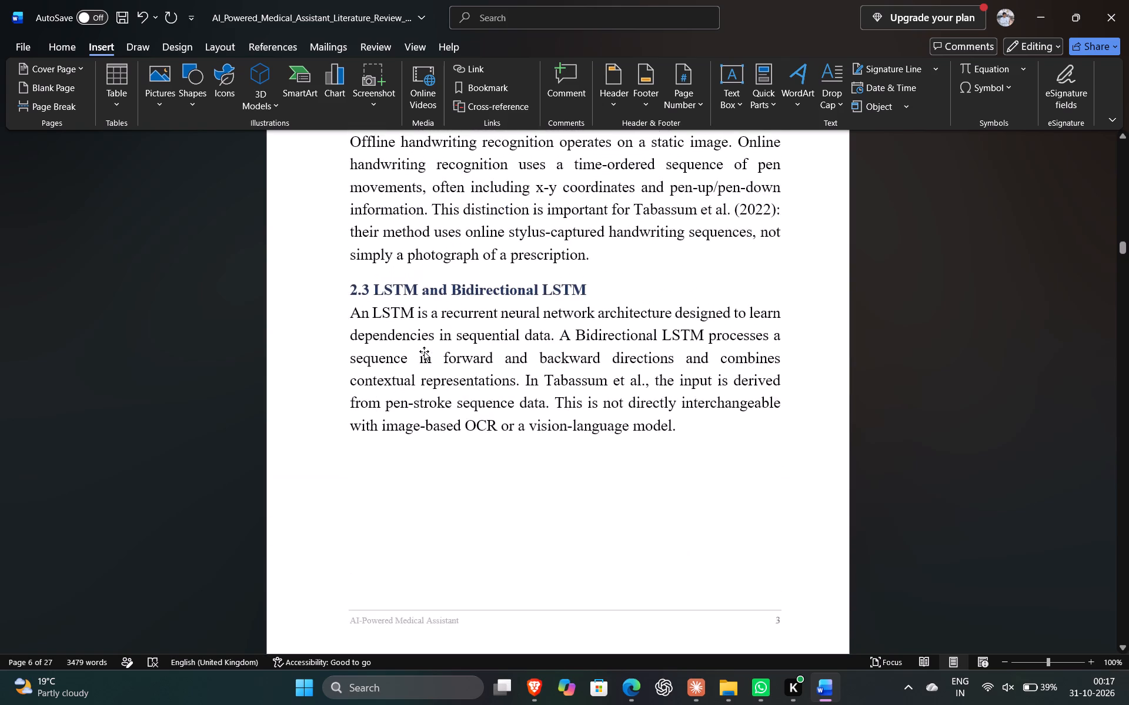
pyautogui.scroll(4, 424, 351)
pyautogui.scroll(-2, 424, 351)
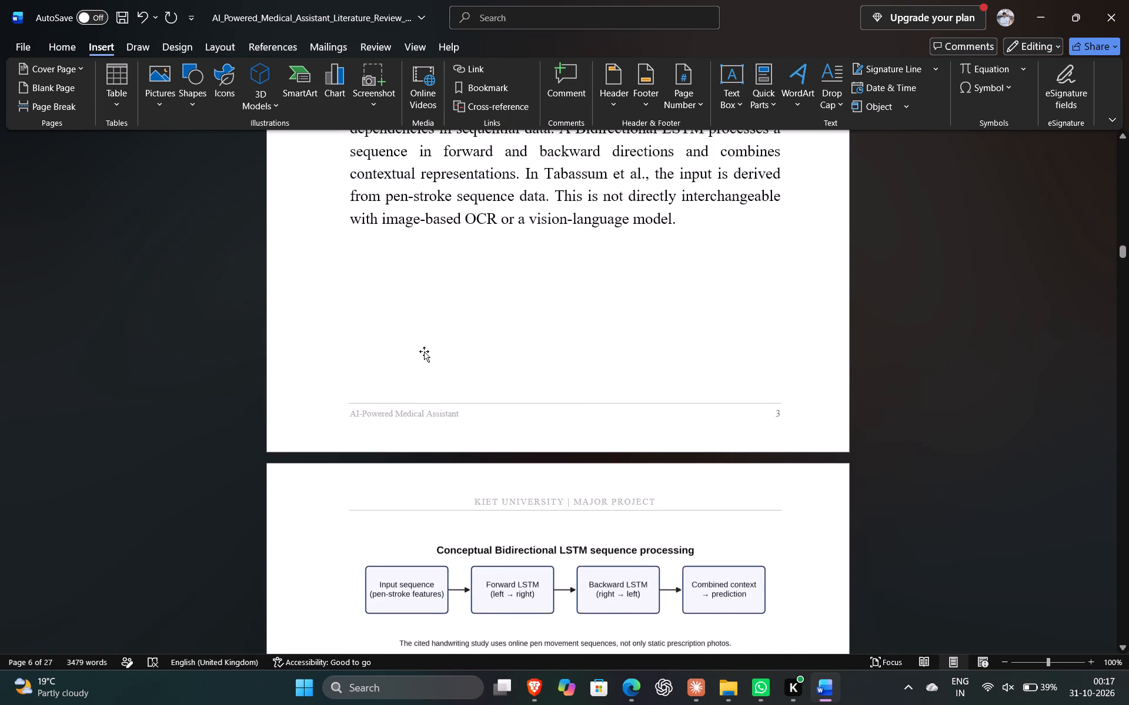
pyautogui.scroll(-1, 424, 351)
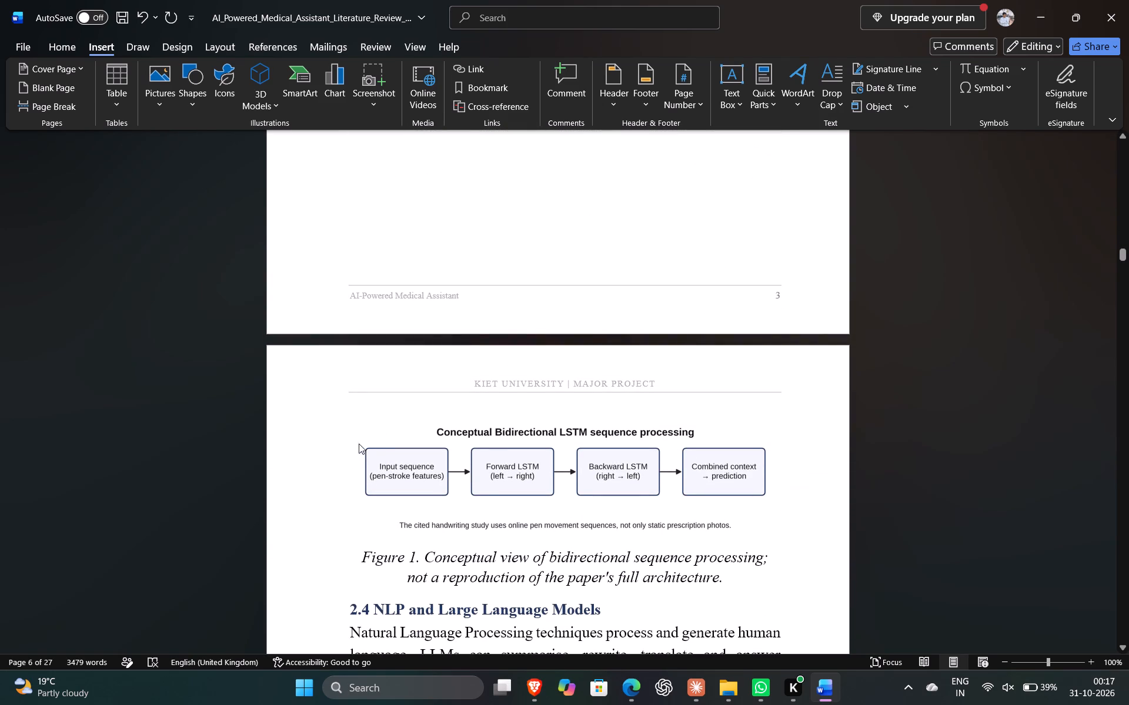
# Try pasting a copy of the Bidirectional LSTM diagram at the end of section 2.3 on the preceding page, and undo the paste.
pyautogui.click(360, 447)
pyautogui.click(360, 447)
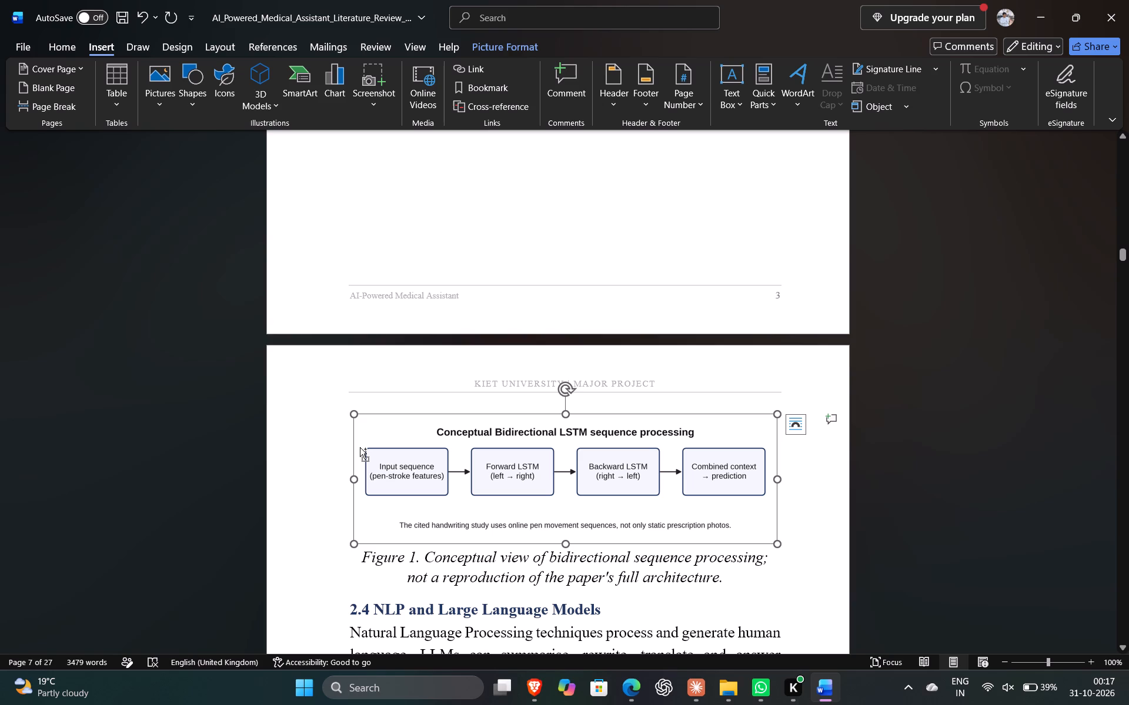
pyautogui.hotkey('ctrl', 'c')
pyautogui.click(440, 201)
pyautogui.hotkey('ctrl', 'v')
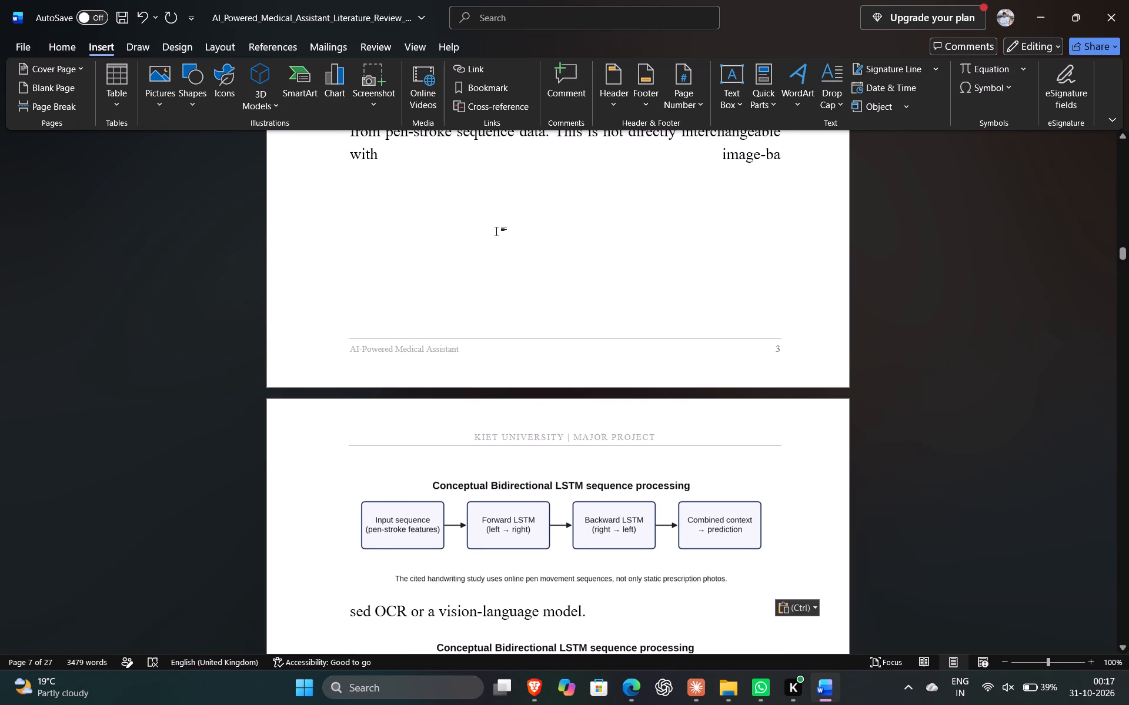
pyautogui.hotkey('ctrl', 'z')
# Examine how sections 2.2 to 2.6 and the Bidirectional LSTM diagram are laid out across the Technical Background pages.
pyautogui.keyDown('ctrl'); pyautogui.click(502, 231); pyautogui.keyUp('ctrl')
pyautogui.click(586, 286)
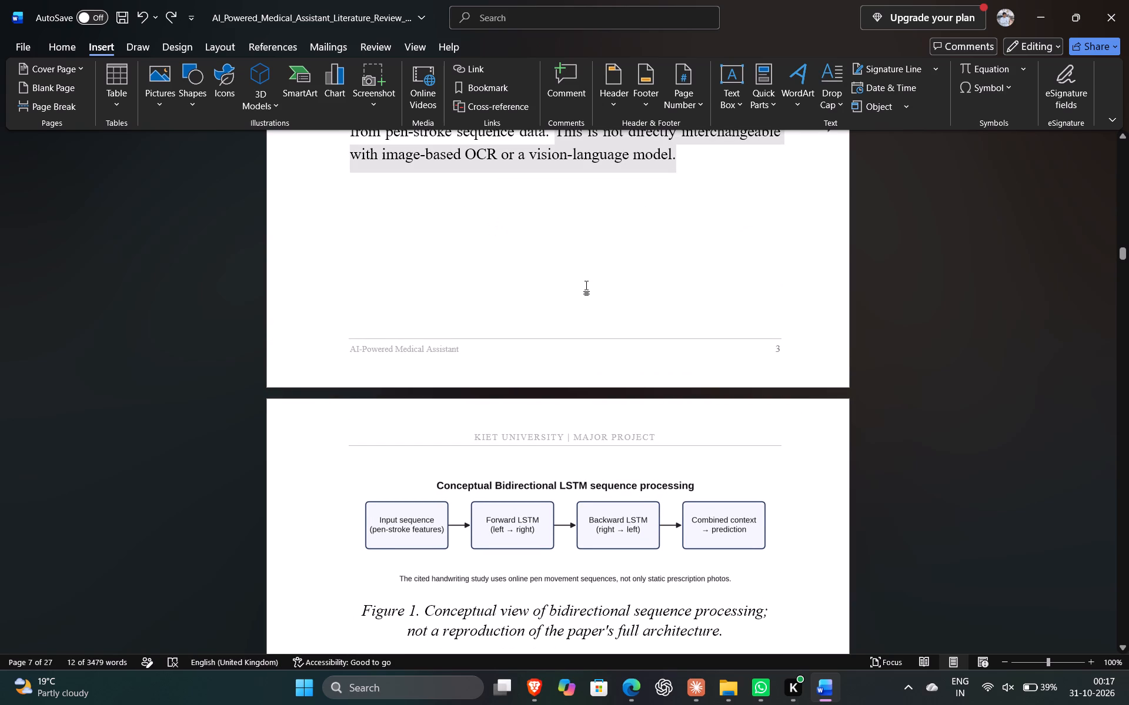
pyautogui.scroll(1, 599, 287)
pyautogui.scroll(-3, 536, 538)
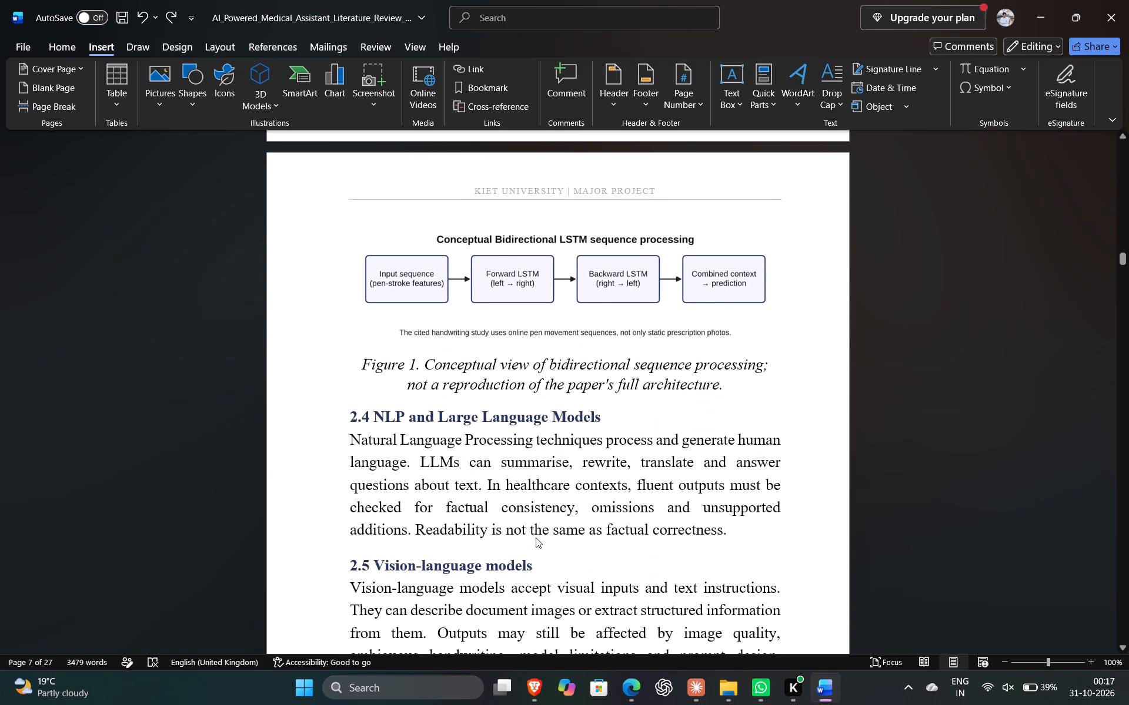
pyautogui.scroll(2, 572, 452)
pyautogui.scroll(1, 585, 550)
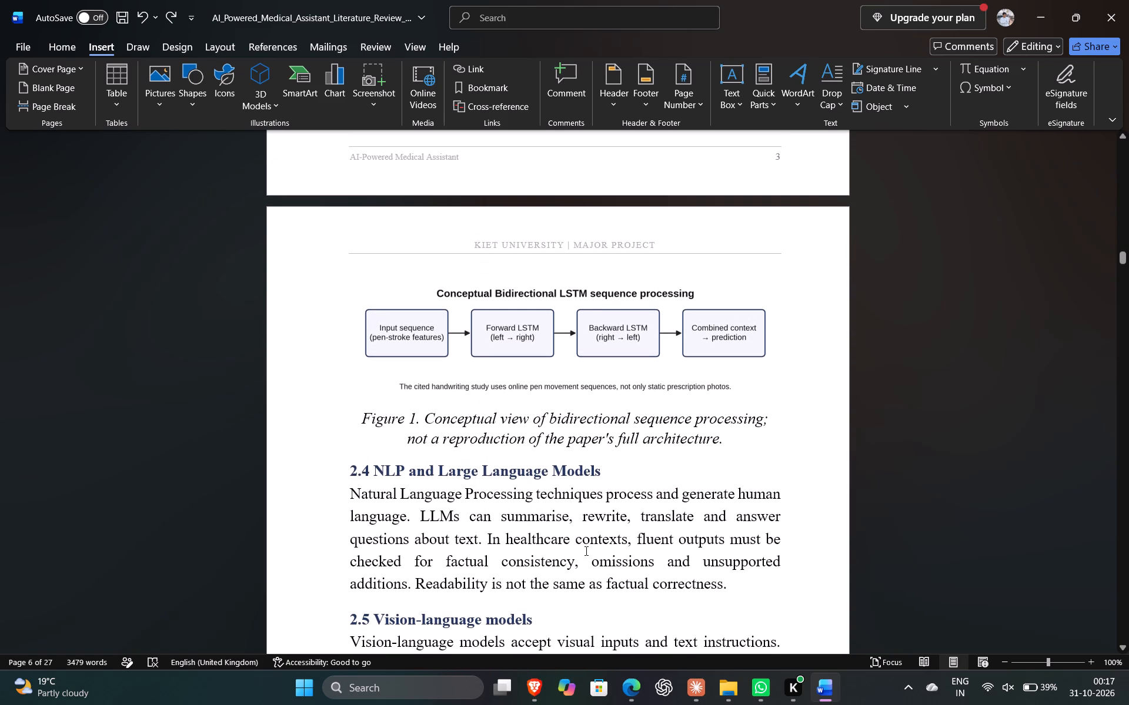
pyautogui.scroll(1, 585, 550)
pyautogui.keyDown('ctrl'); pyautogui.rightClick(585, 550); pyautogui.keyUp('ctrl')
pyautogui.hotkey('ctrl', 'z')
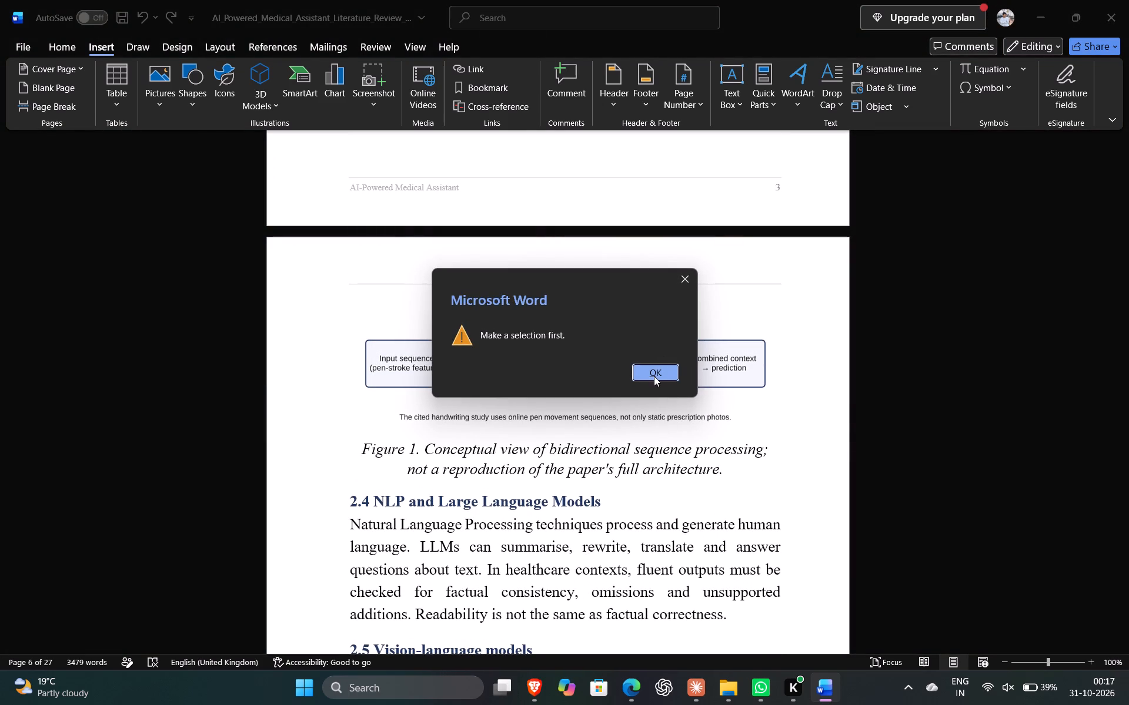
pyautogui.click(654, 376)
pyautogui.scroll(-6, 668, 378)
pyautogui.scroll(1, 668, 378)
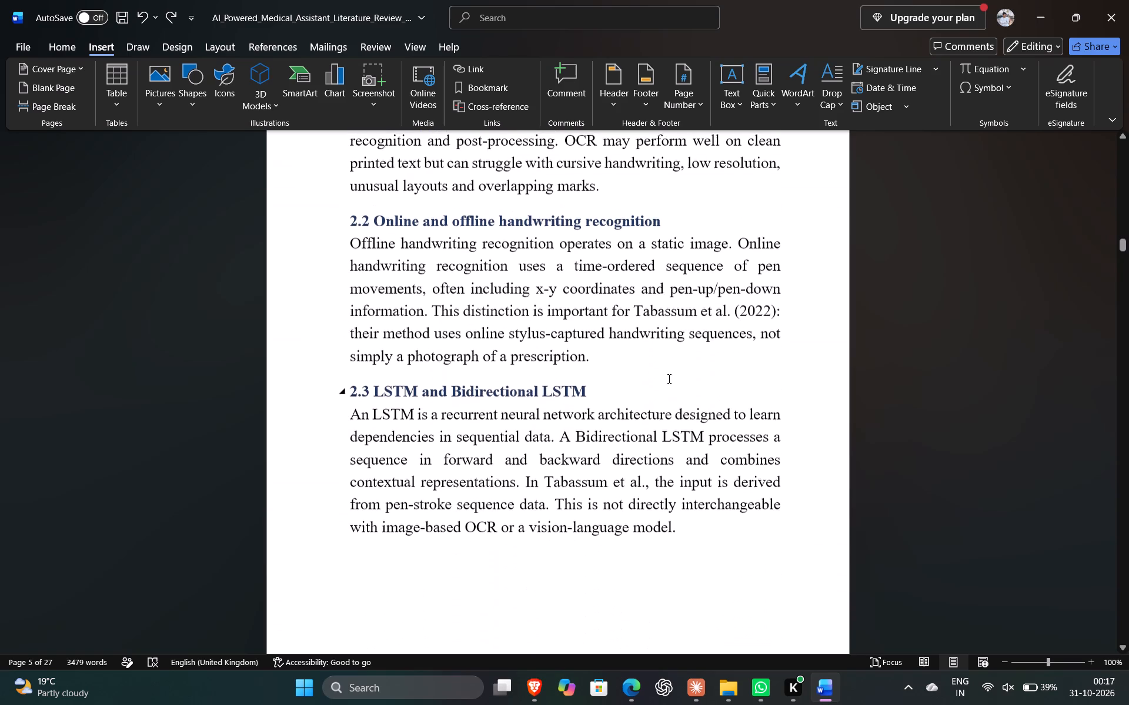
pyautogui.scroll(1, 668, 378)
pyautogui.scroll(-2, 668, 378)
pyautogui.scroll(1, 668, 378)
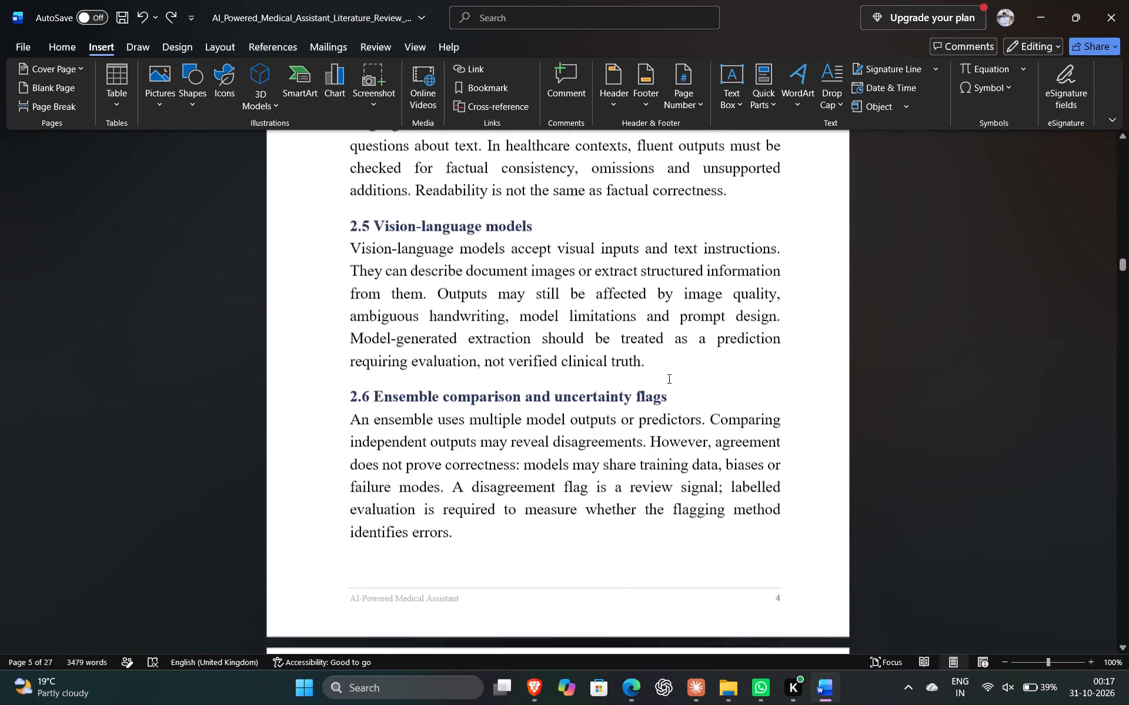
pyautogui.scroll(1, 668, 378)
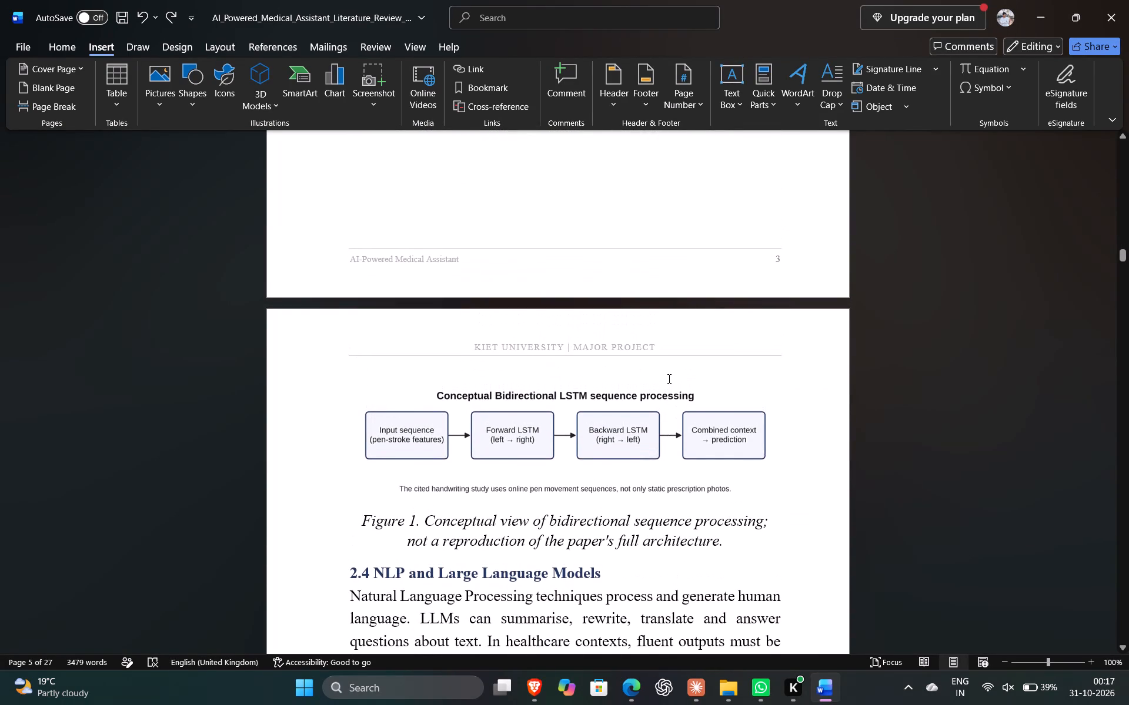
pyautogui.scroll(1, 668, 378)
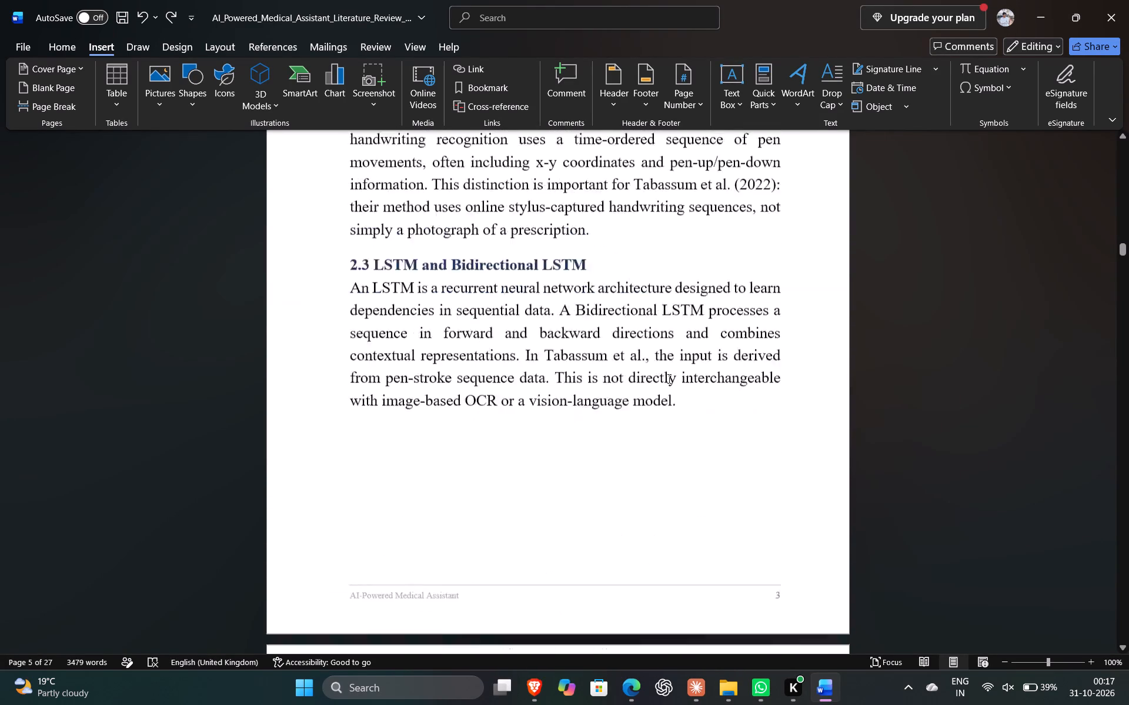
pyautogui.scroll(1, 668, 378)
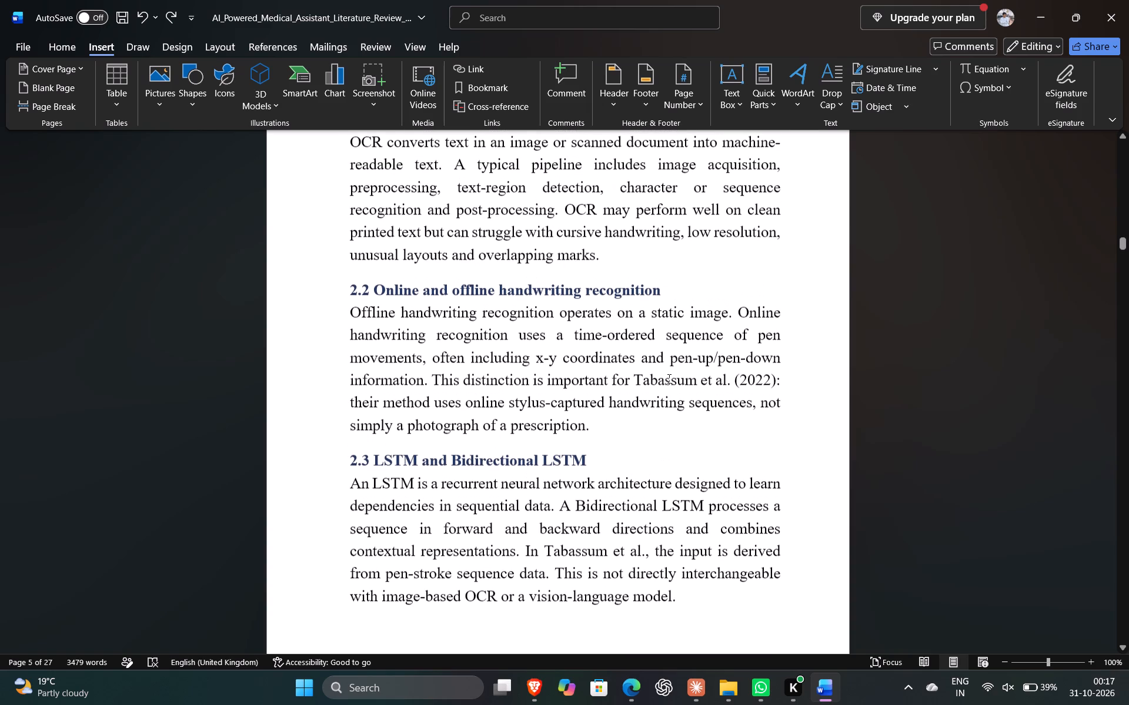
# Insert a page break before the heading "2.3 LSTM and Bidirectional LSTM".
pyautogui.click(614, 428)
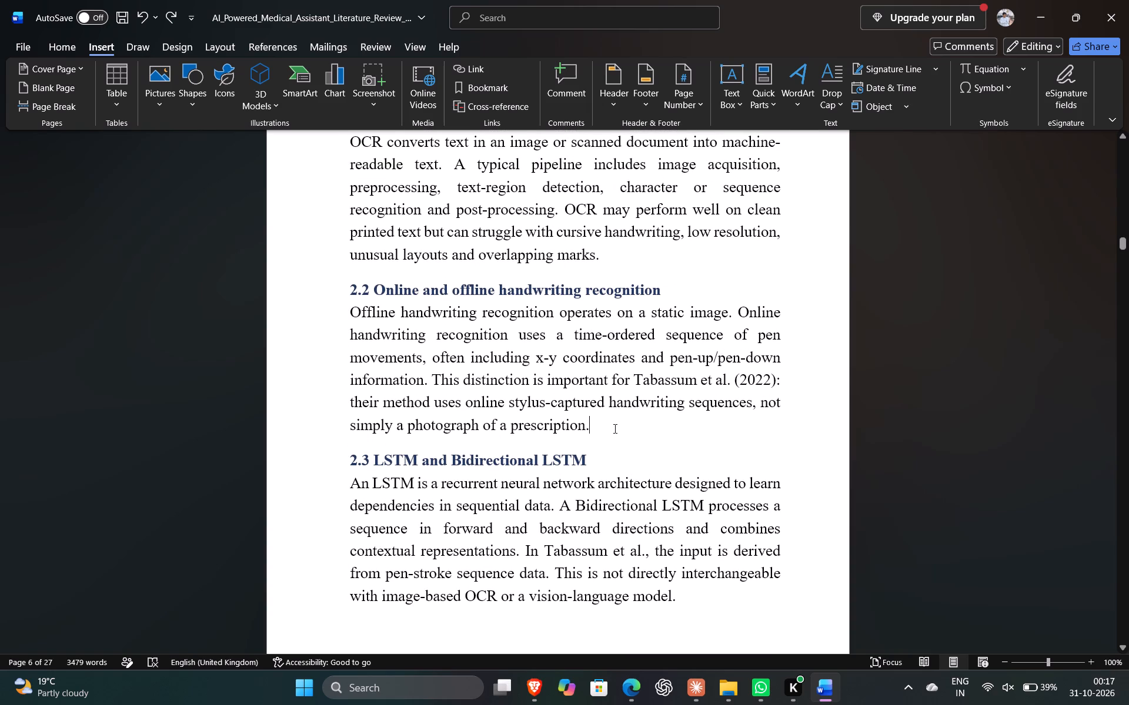
pyautogui.click(350, 448)
pyautogui.click(50, 105)
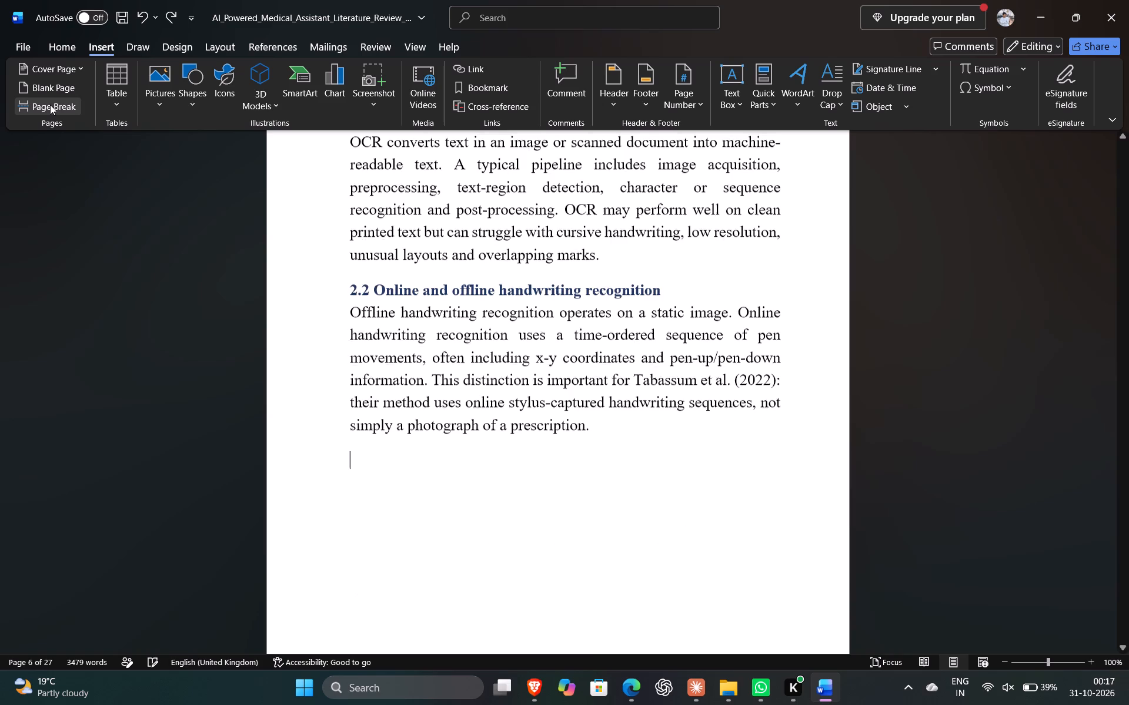
pyautogui.scroll(-6, 303, 313)
pyautogui.scroll(1, 303, 313)
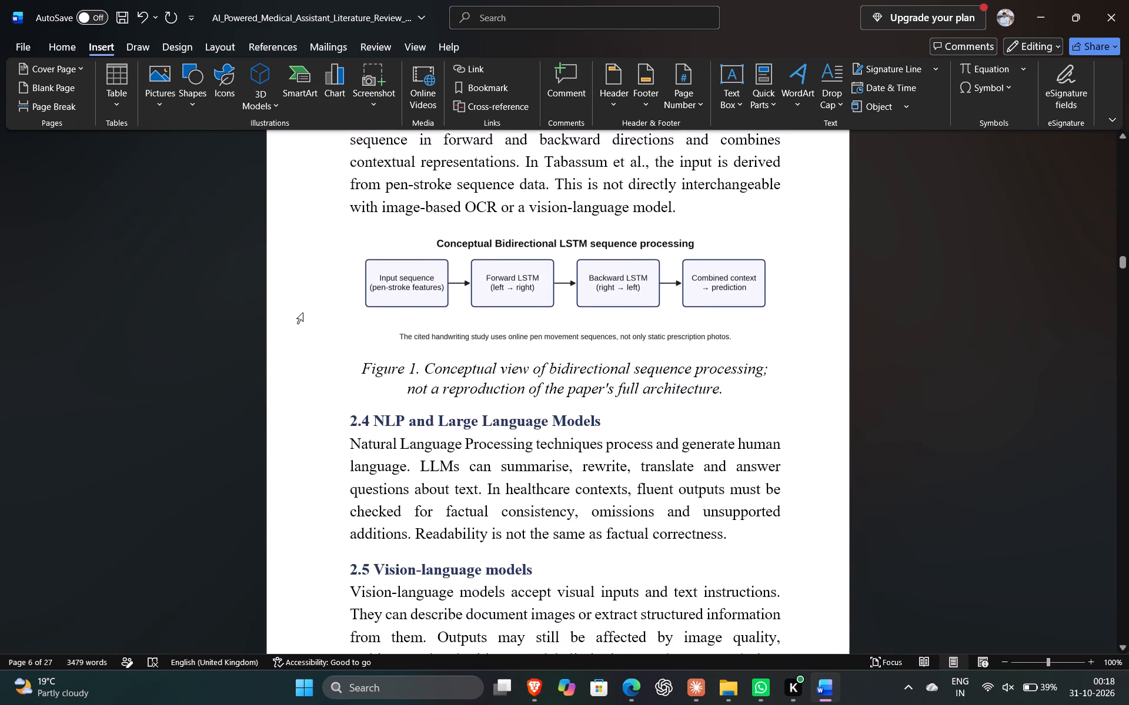
# Split section 2.1 into three paragraphs, with breaks before "A typical pipeline includes" and "OCR may perform well".
pyautogui.scroll(1, 303, 313)
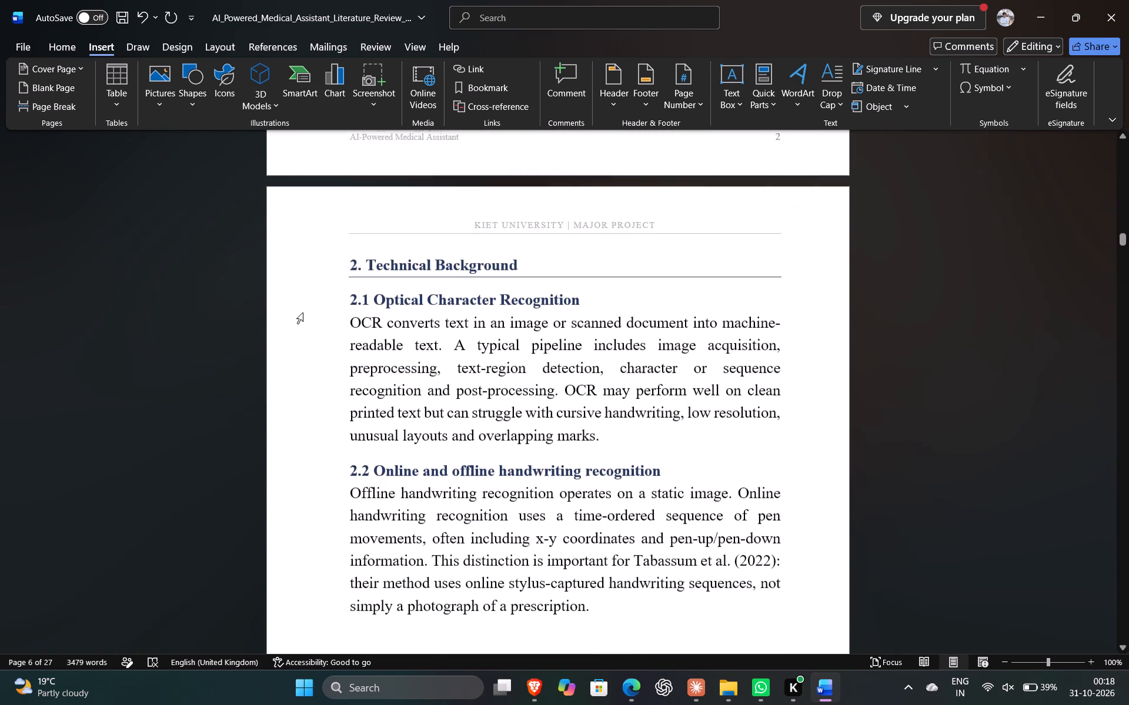
pyautogui.scroll(1, 303, 313)
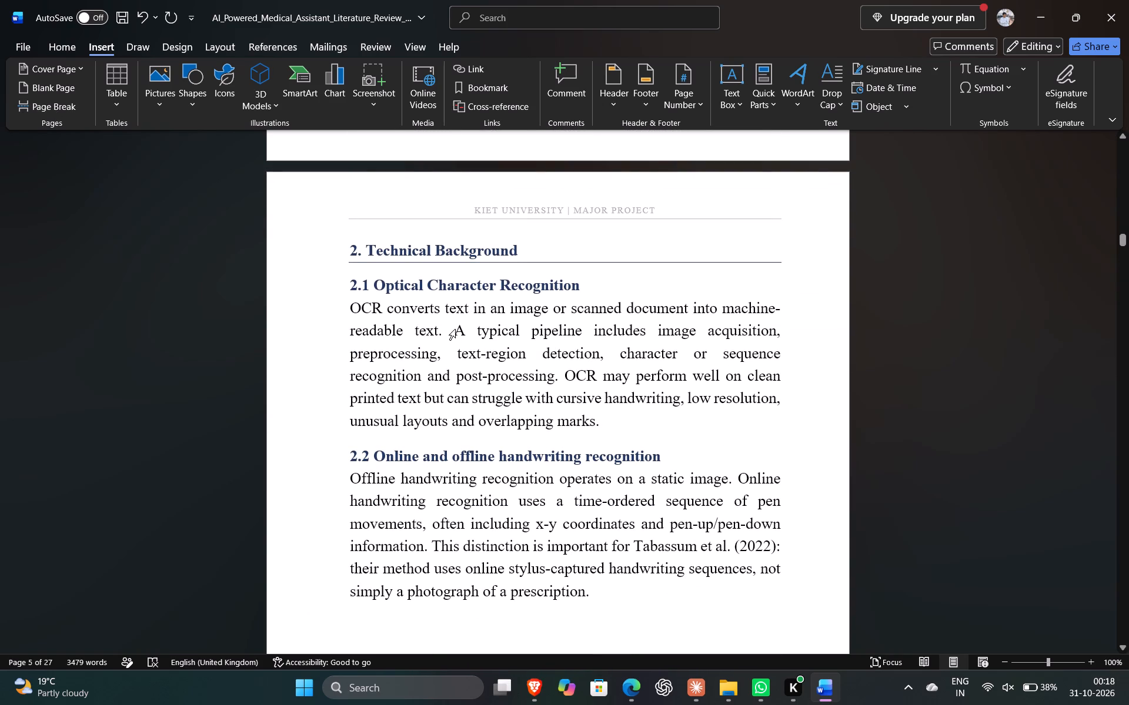
pyautogui.click(456, 329)
pyautogui.press('Return')
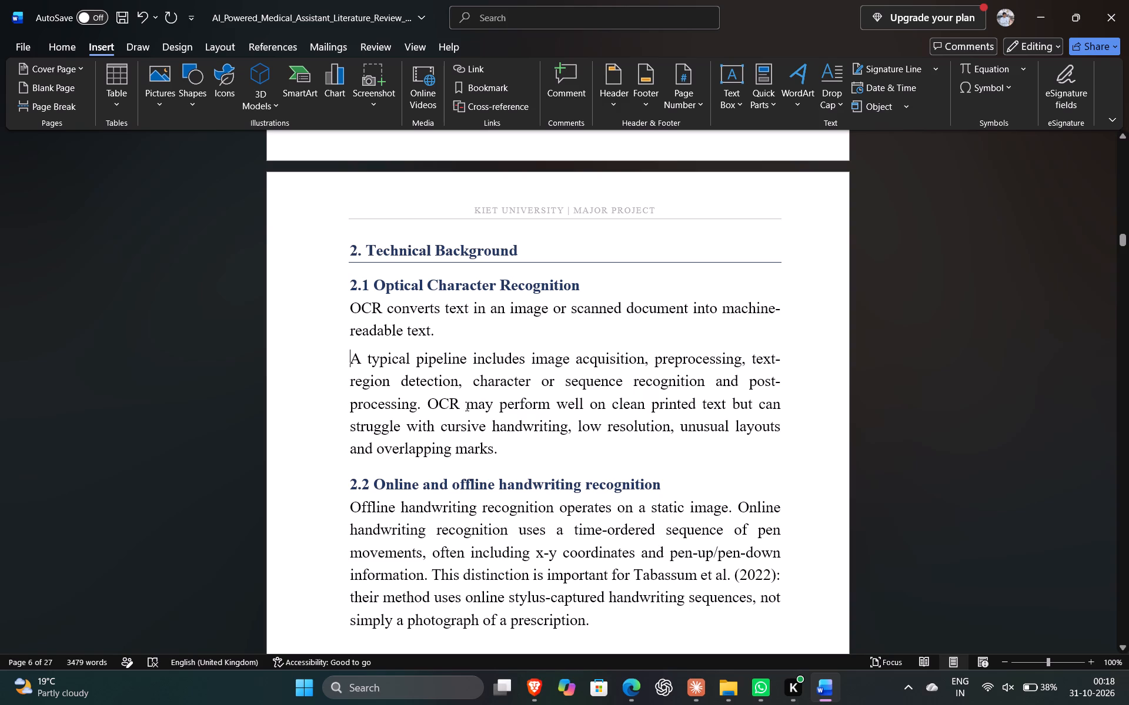
pyautogui.click(426, 402)
pyautogui.press('Return')
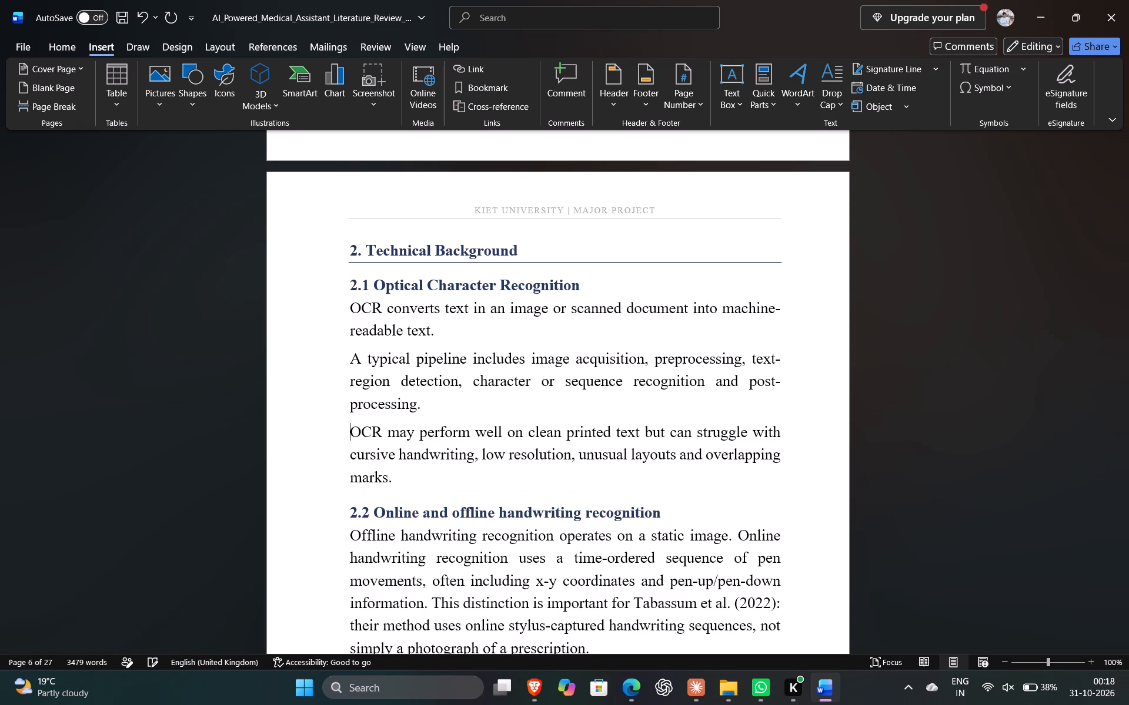
# Split section 2.2 so the sentence starting "This distinction is important" begins its own paragraph.
pyautogui.scroll(-3, 532, 474)
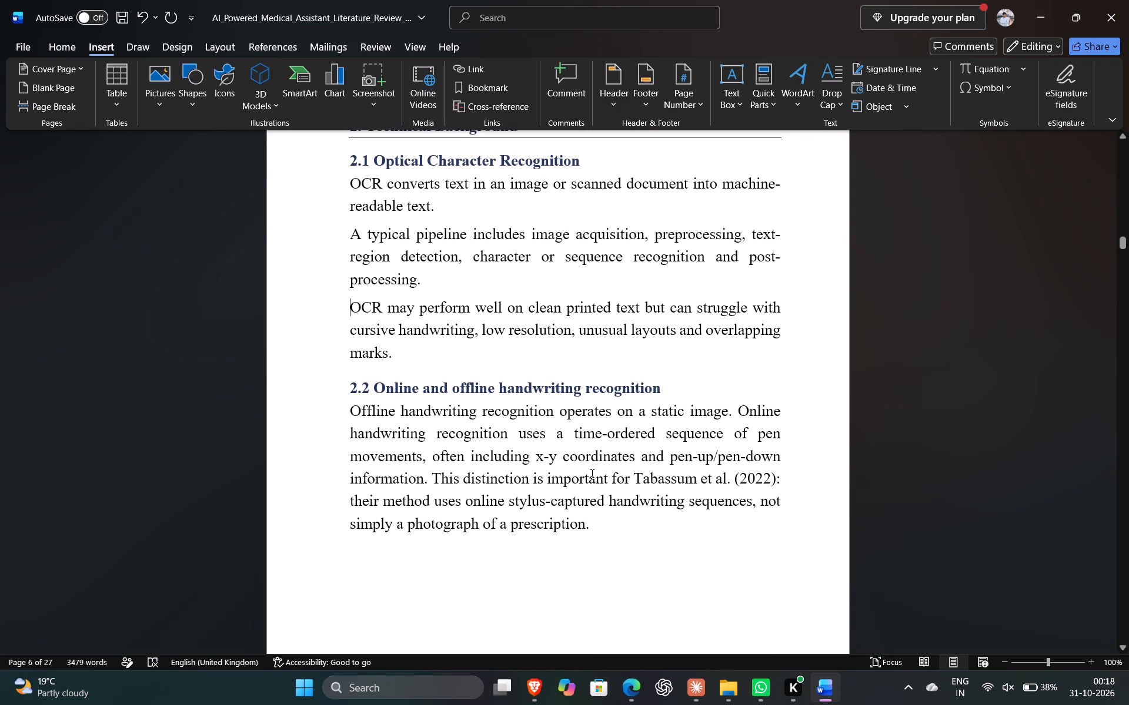
pyautogui.click(431, 482)
pyautogui.press('Return')
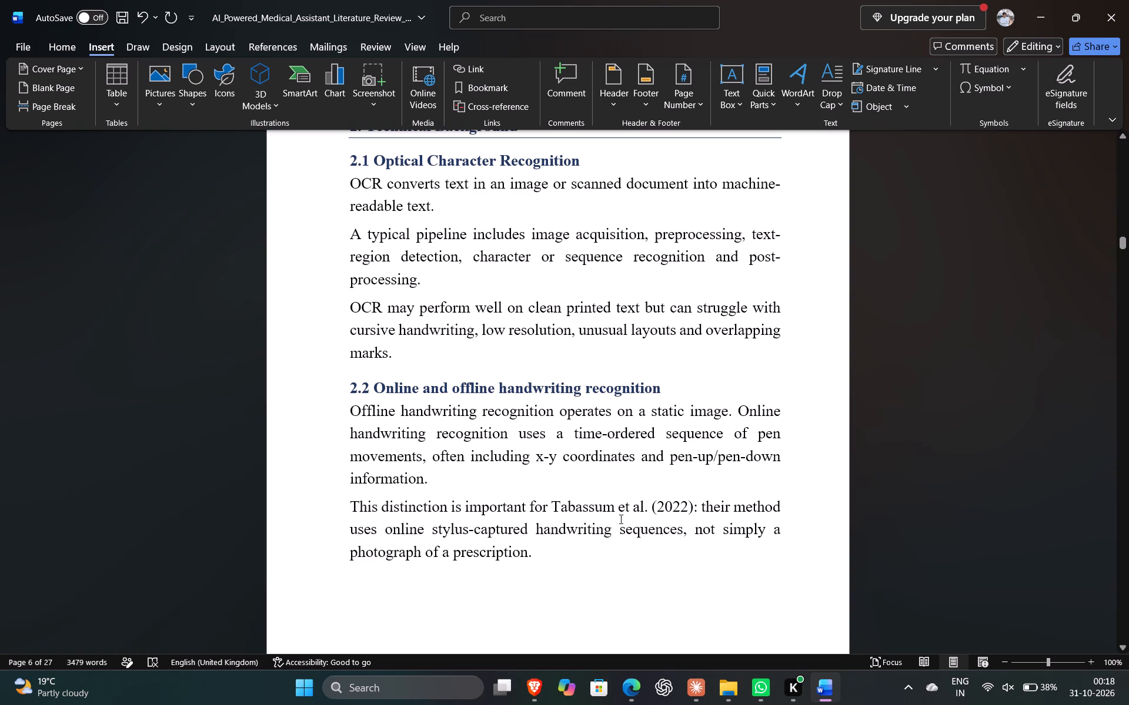
# Split section 2.6 into three paragraphs, with breaks before "However, agreement does not prove correctness" and "A disagreement flag".
pyautogui.scroll(-1, 530, 540)
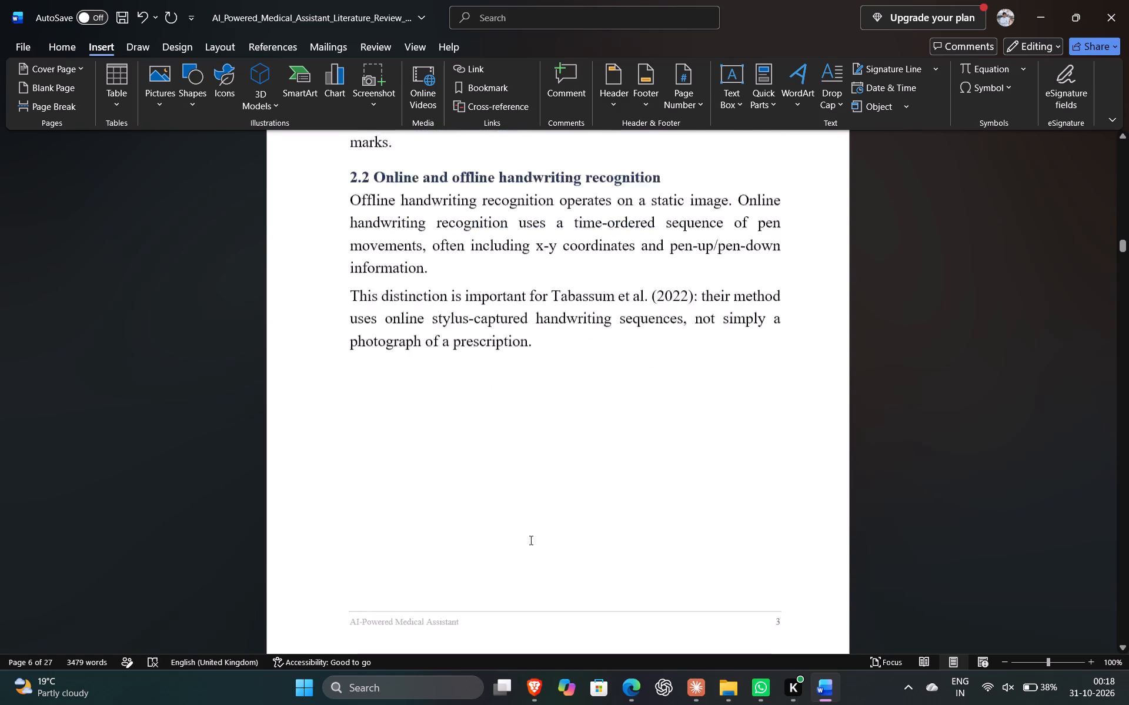
pyautogui.scroll(-5, 530, 540)
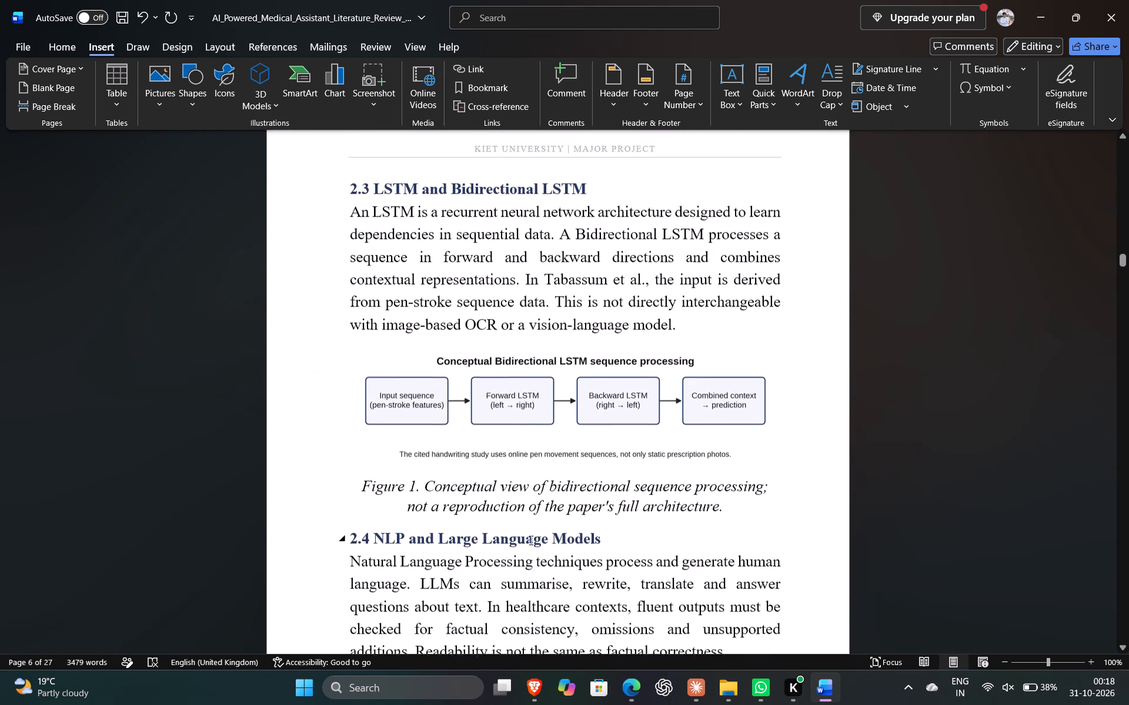
pyautogui.scroll(-7, 530, 540)
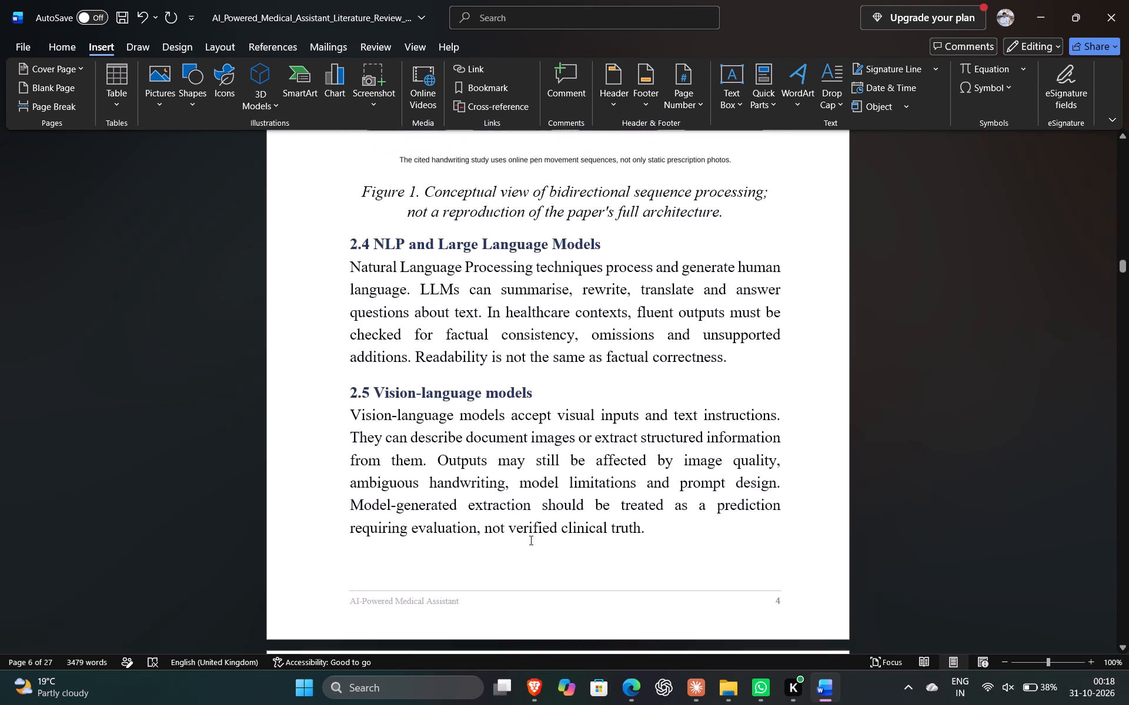
pyautogui.scroll(1, 530, 540)
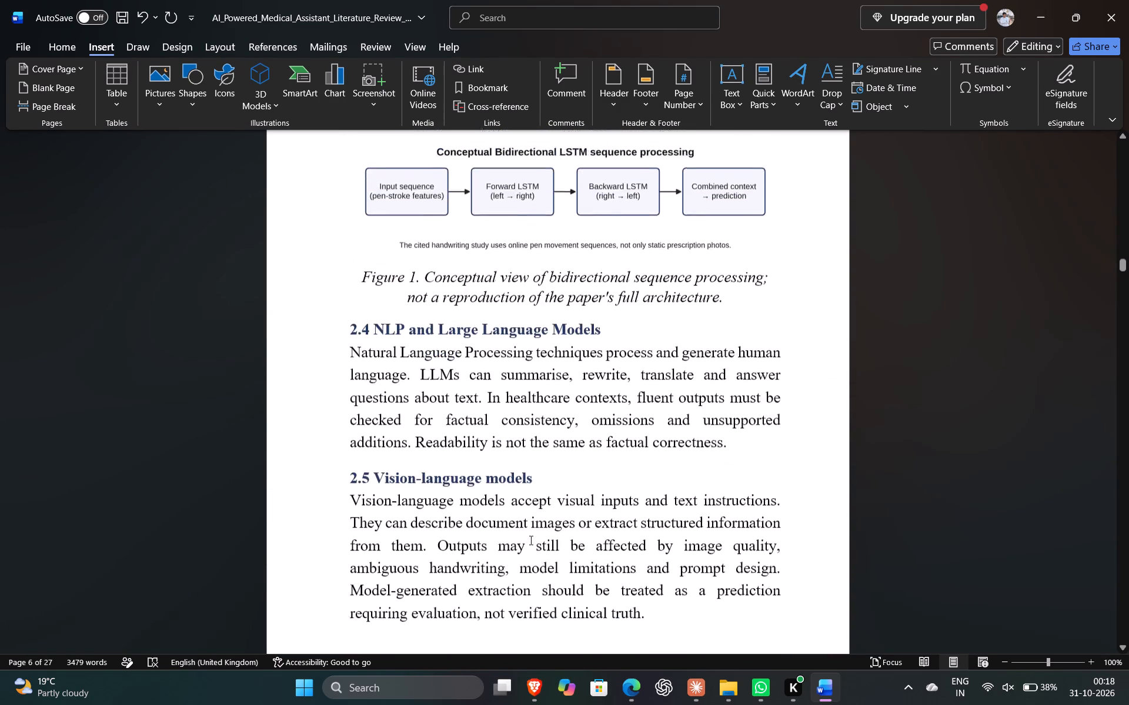
pyautogui.scroll(1, 530, 540)
pyautogui.scroll(-2, 530, 540)
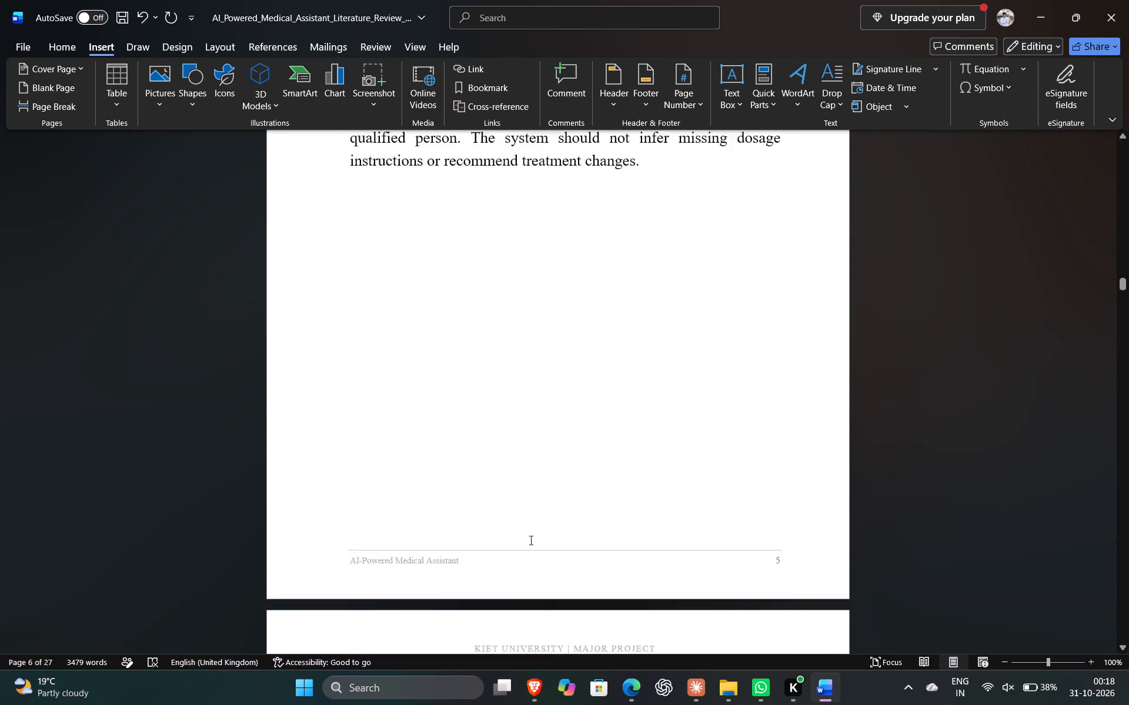
pyautogui.scroll(-1, 530, 540)
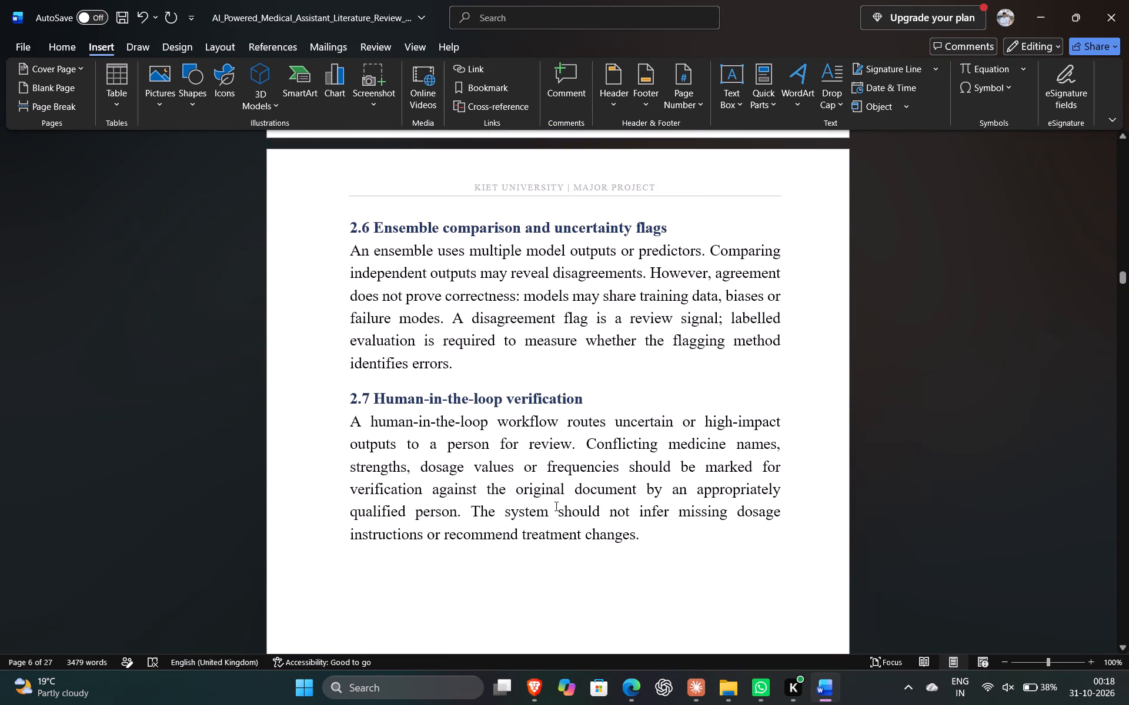
pyautogui.click(651, 276)
pyautogui.press('Return')
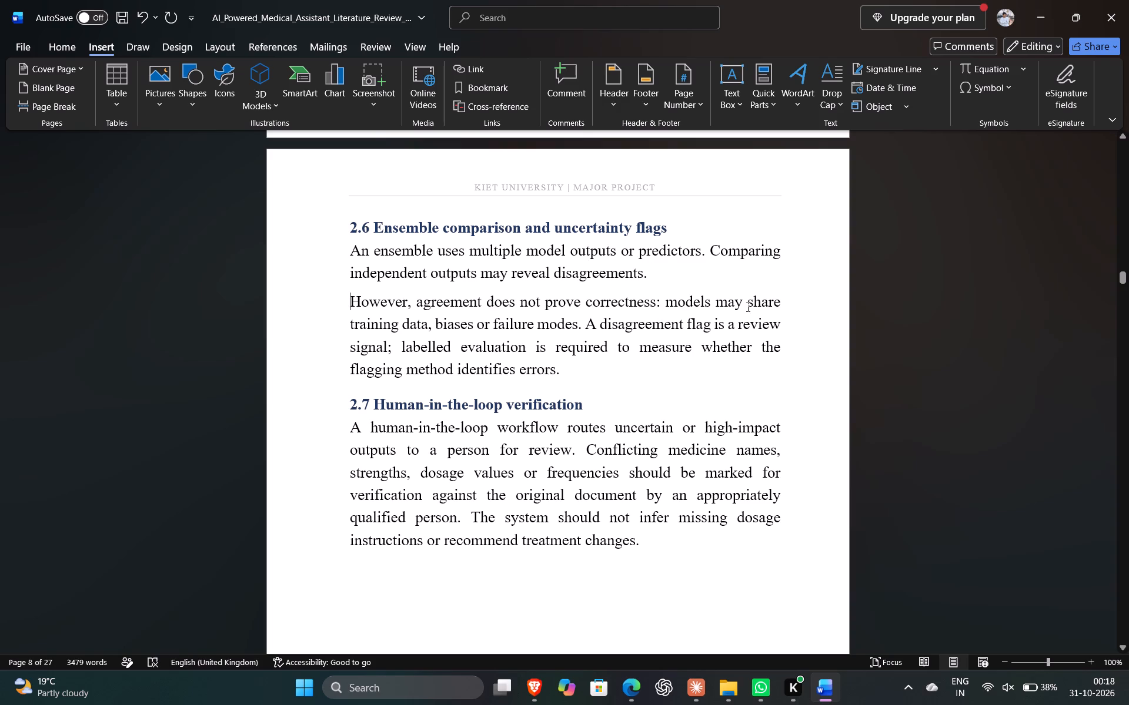
pyautogui.click(582, 327)
pyautogui.press('Return')
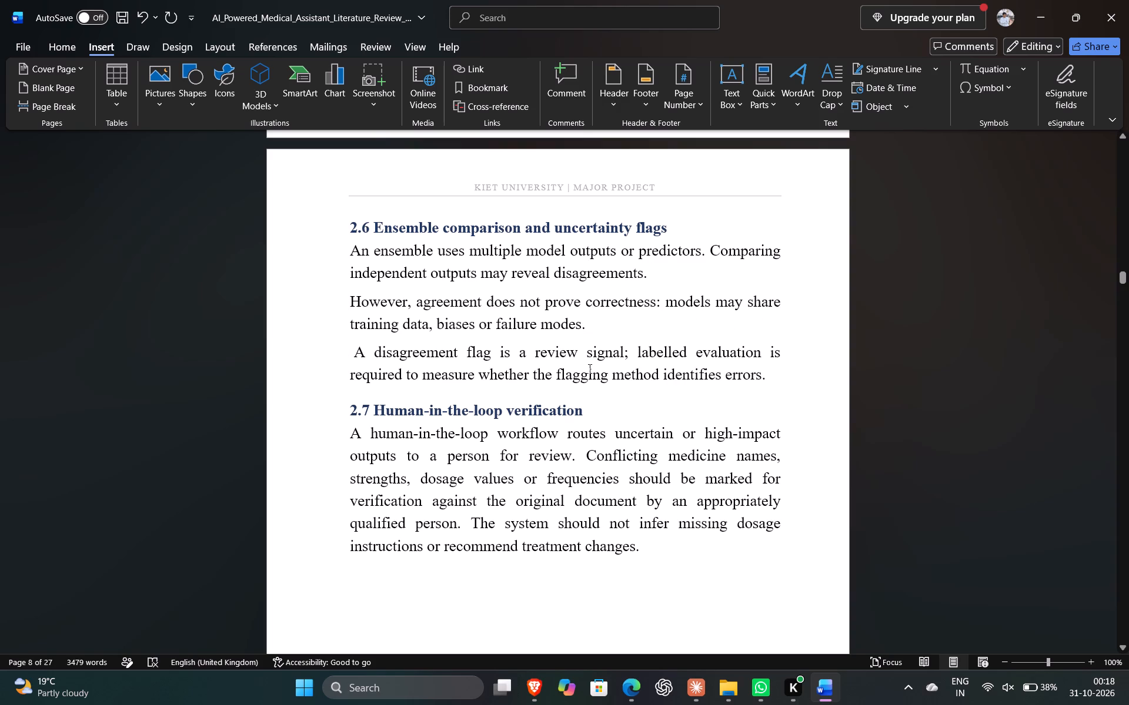
# Split section 2.7 into three paragraphs, with breaks before "Conflicting medicine names" and "The system should not infer".
pyautogui.click(582, 455)
pyautogui.press('Return')
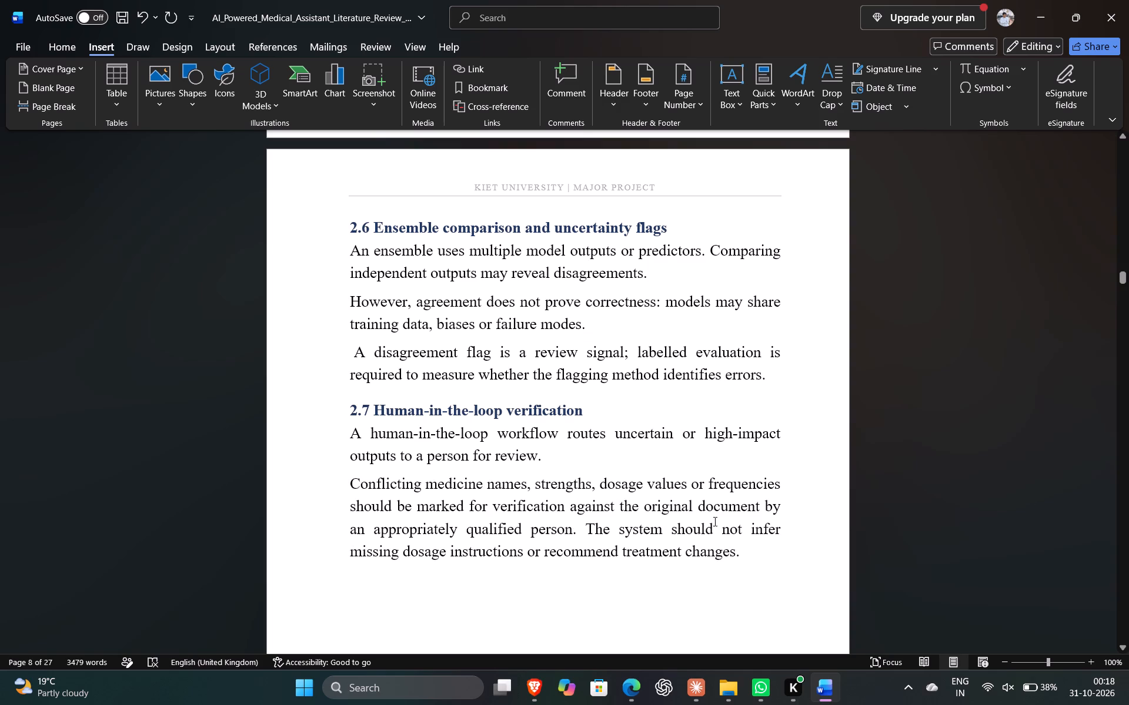
pyautogui.click(588, 527)
pyautogui.press('Return')
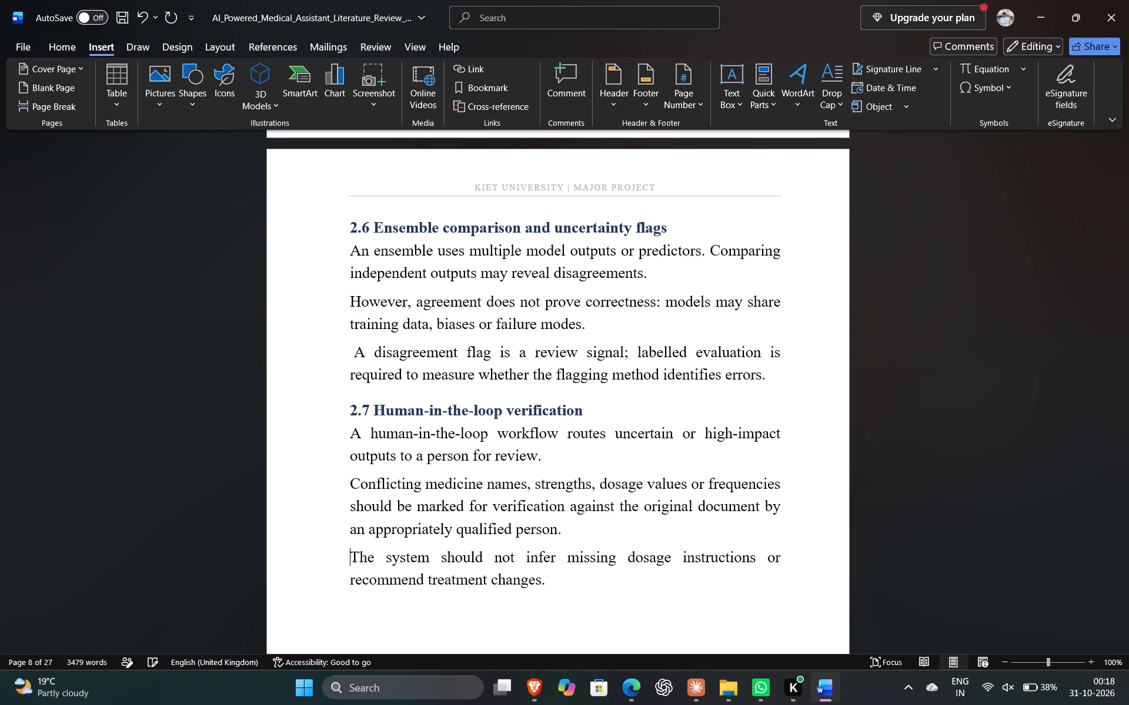
# Add an extra space between "discharge" and "summaries" in the paragraph of section 3.1 starting "The study demonstrates the potential".
pyautogui.scroll(-4, 592, 541)
pyautogui.scroll(1, 592, 541)
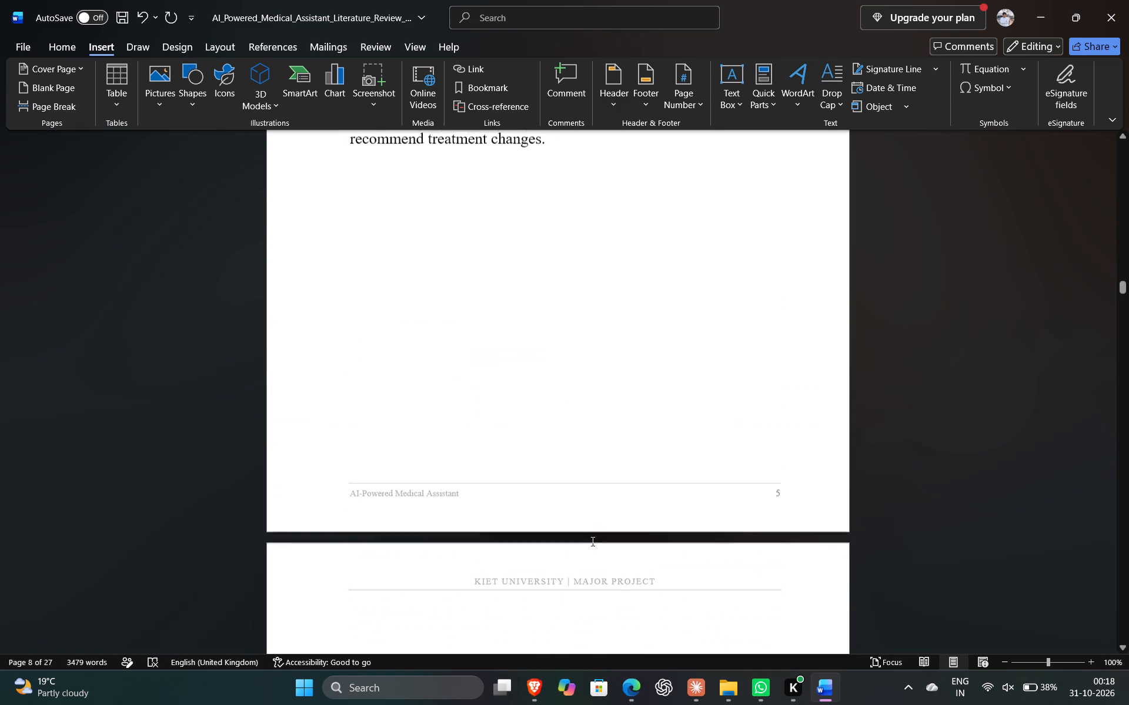
pyautogui.scroll(1, 592, 541)
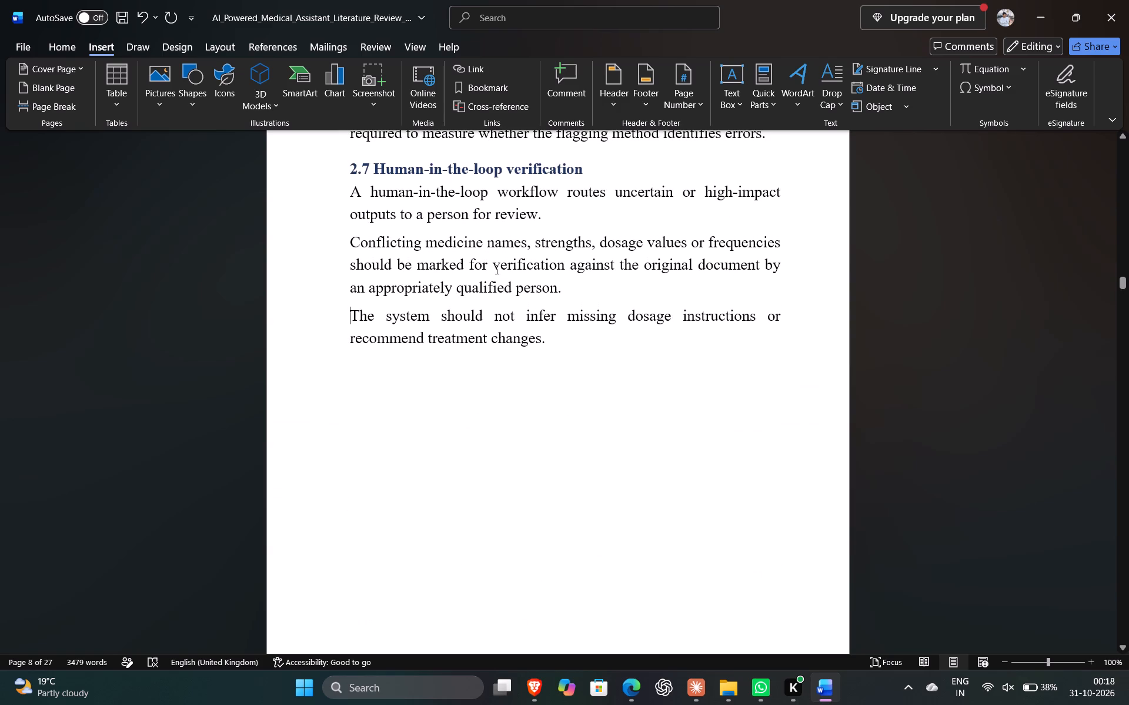
pyautogui.scroll(-10, 568, 292)
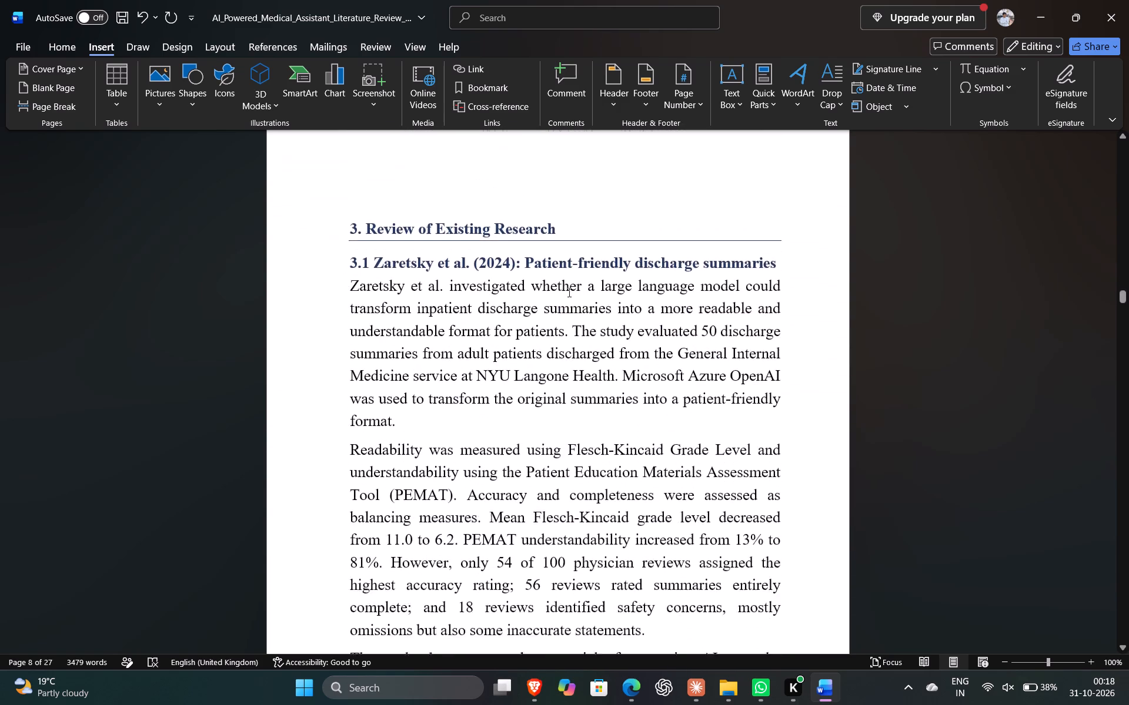
pyautogui.scroll(-4, 568, 292)
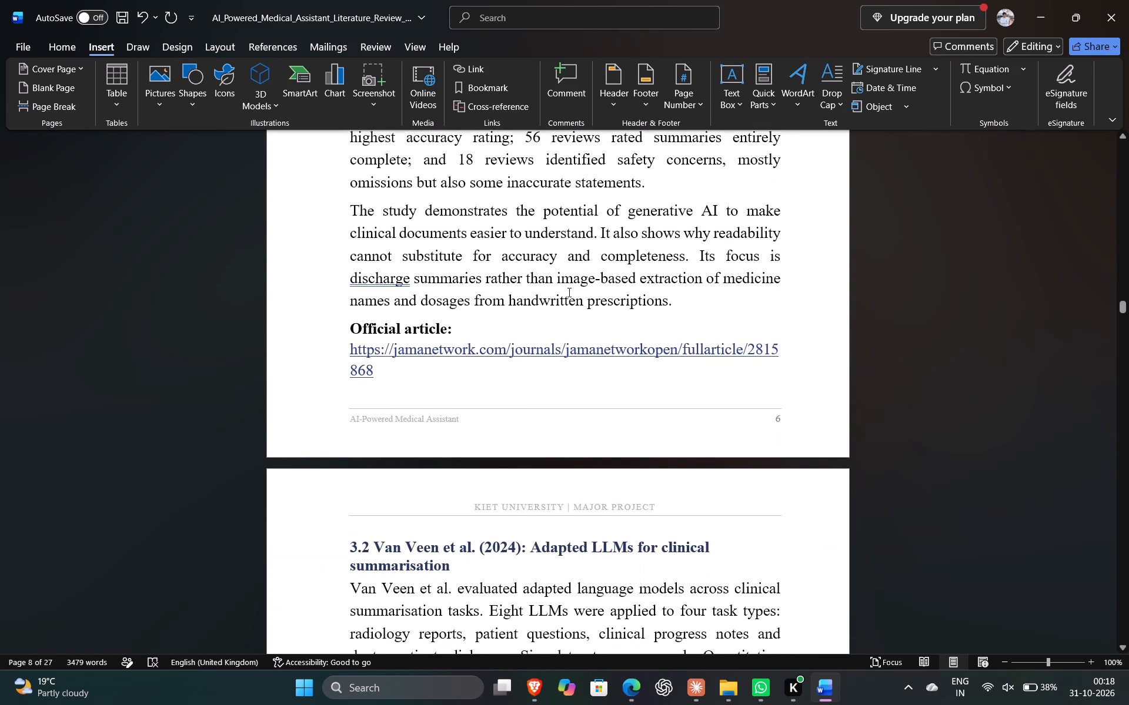
pyautogui.scroll(-1, 568, 292)
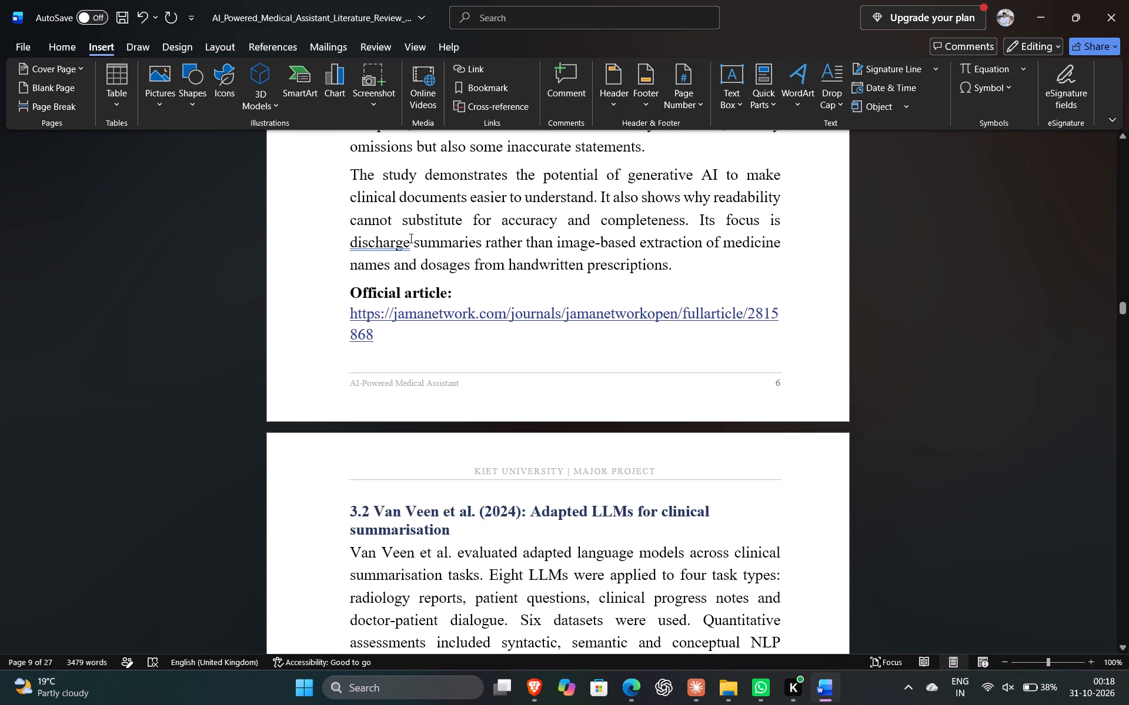
pyautogui.click(410, 239)
pyautogui.press('space')
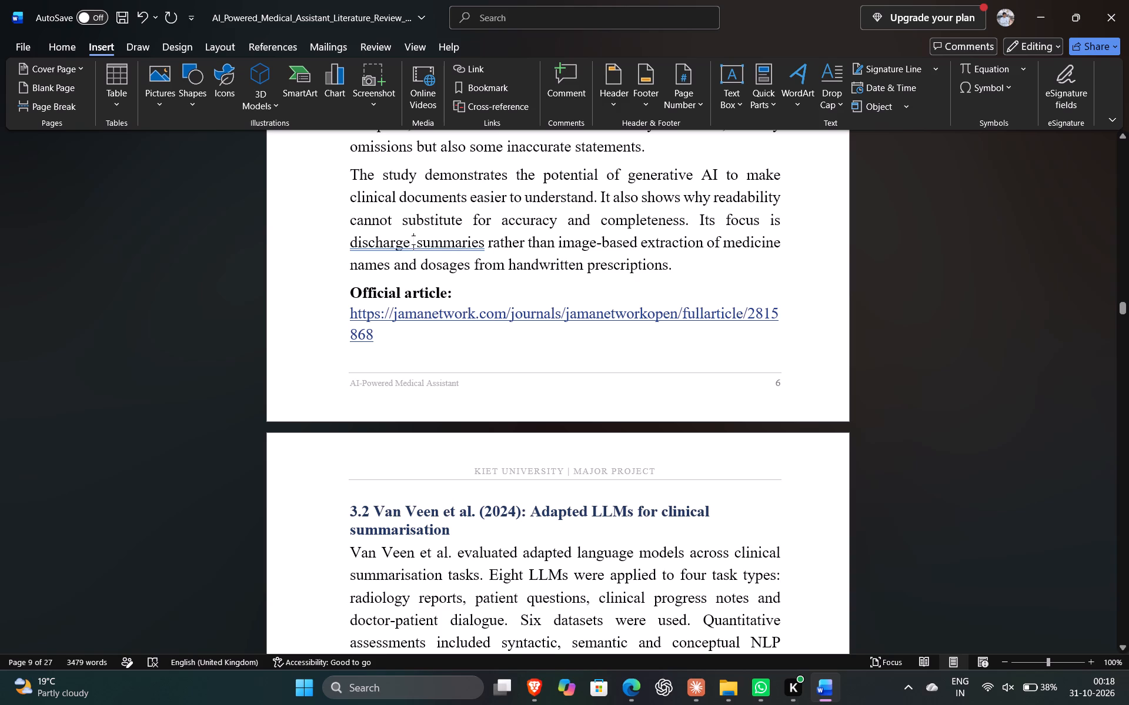
pyautogui.press('space')
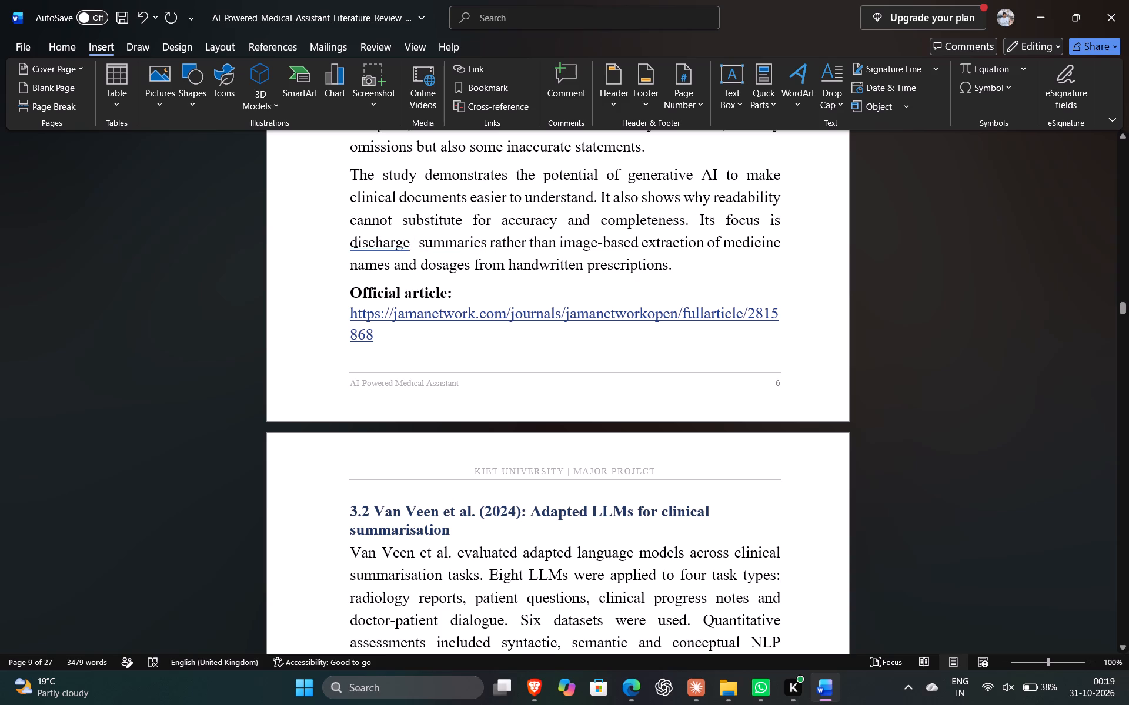
pyautogui.click(353, 243)
pyautogui.press('space')
pyautogui.click(433, 242)
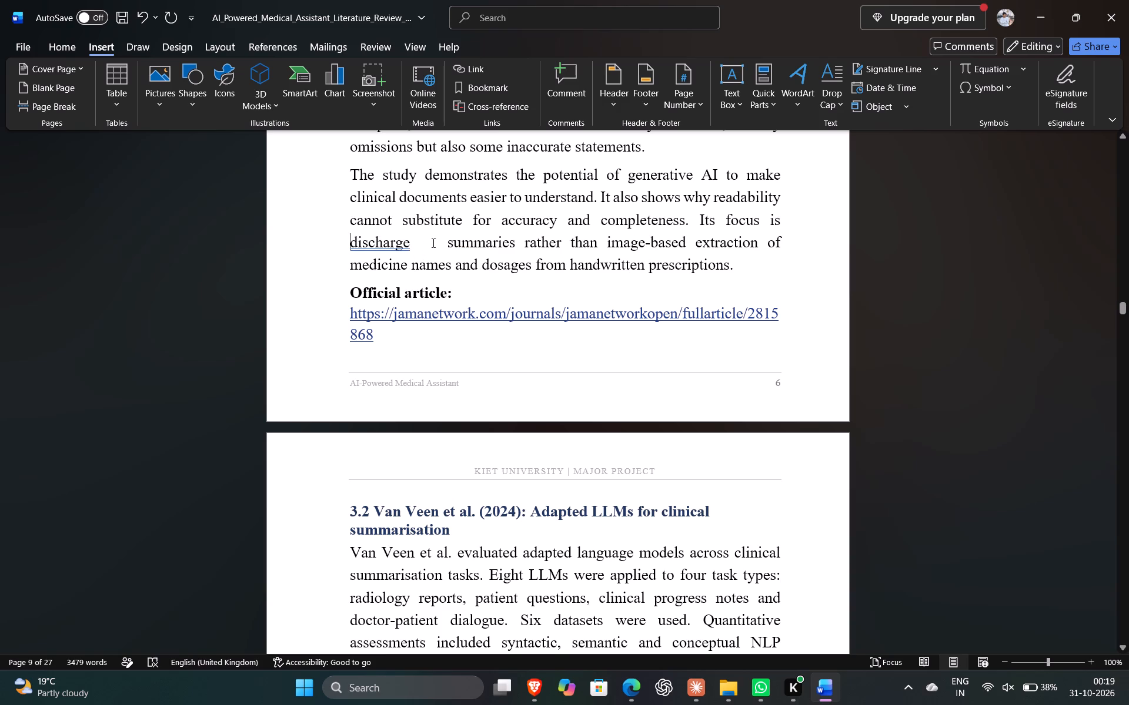
pyautogui.click(442, 242)
pyautogui.press('BackSpace')
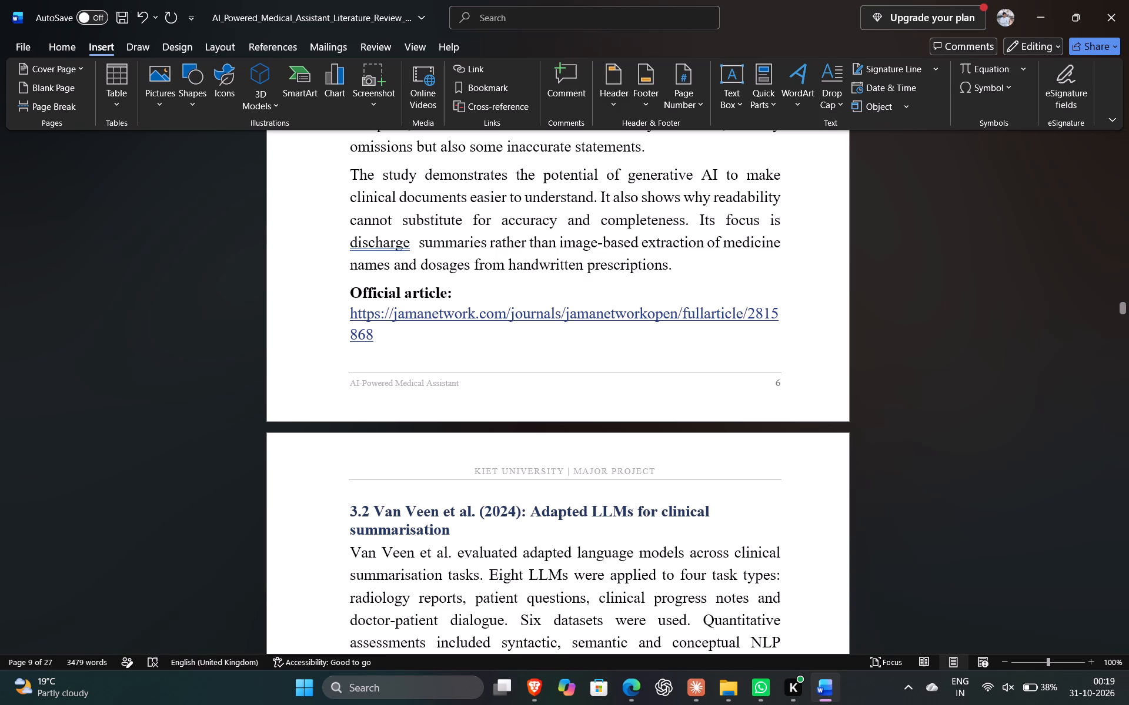
# Review the paragraph breaks and page layout from section 2, Technical Background, through section 3.1.
pyautogui.scroll(2, 482, 263)
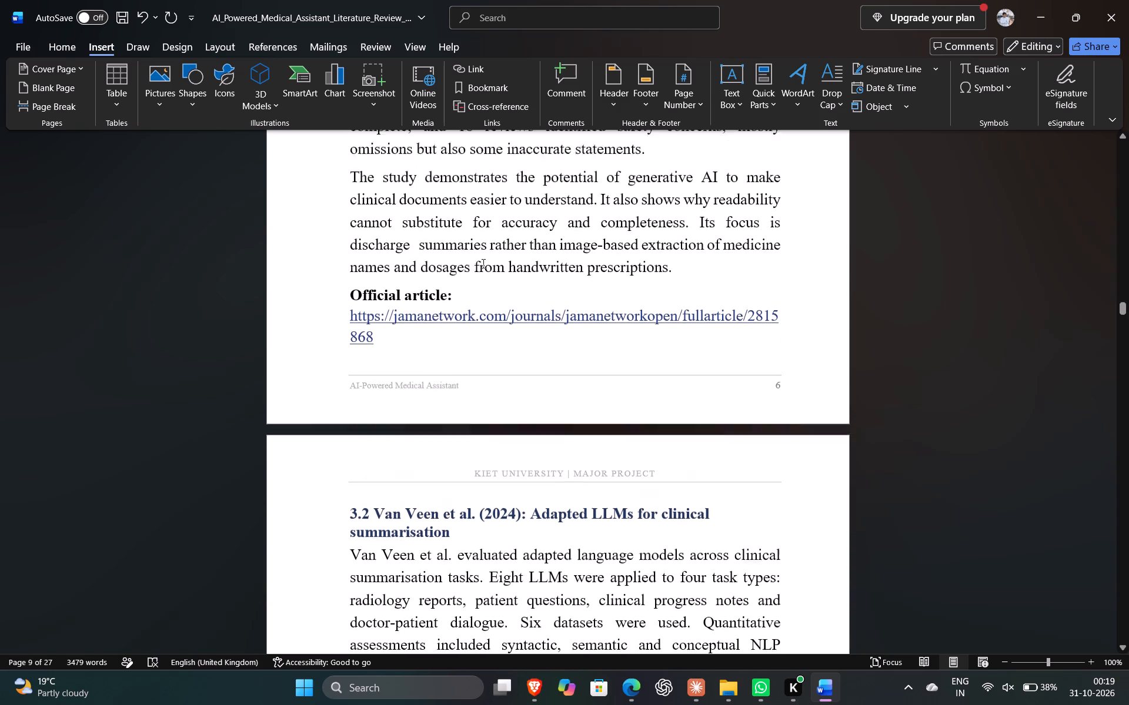
pyautogui.scroll(4, 482, 263)
pyautogui.scroll(-8, 482, 263)
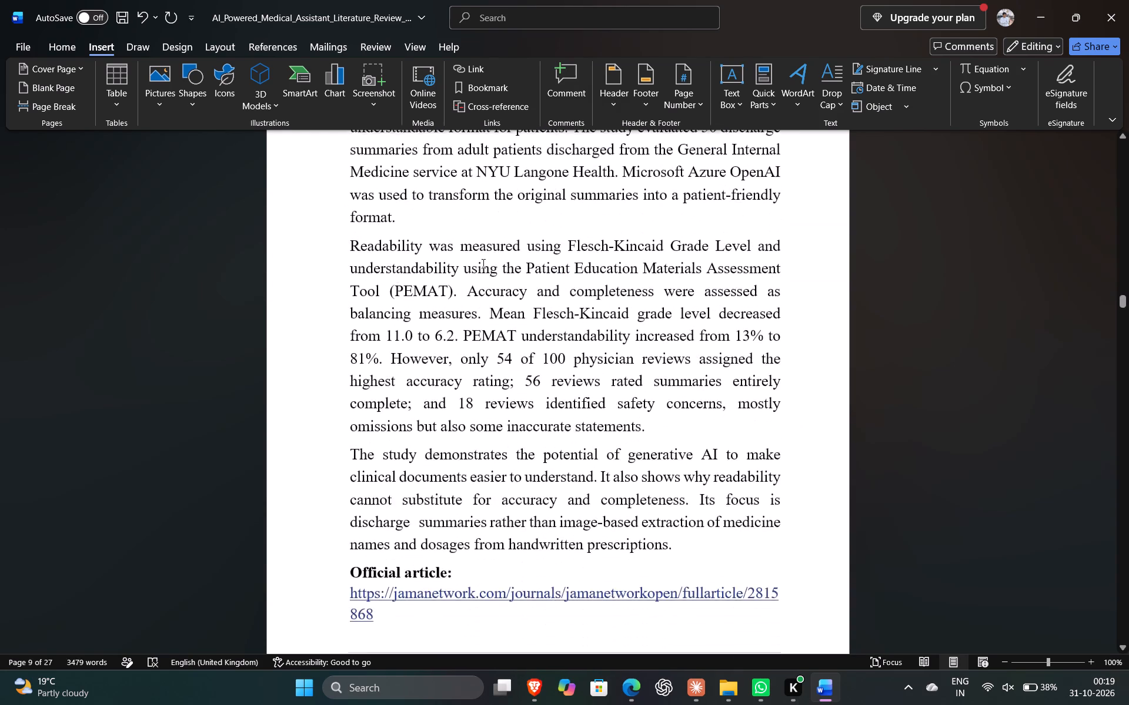
pyautogui.scroll(13, 482, 263)
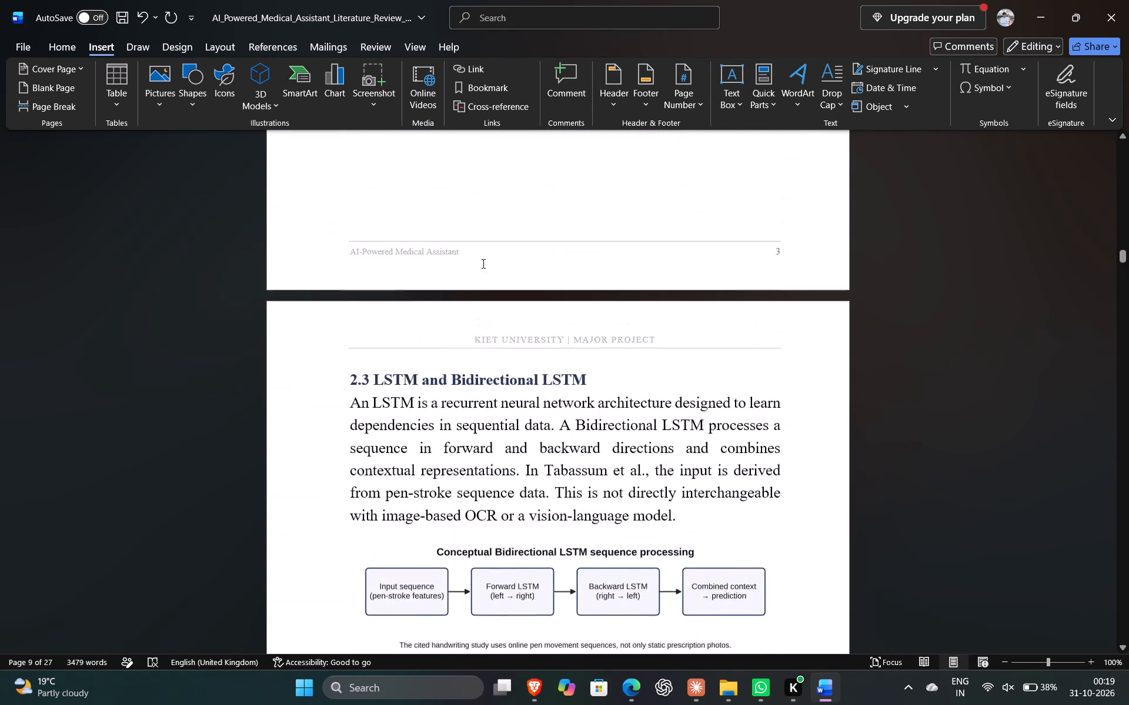
pyautogui.scroll(10, 482, 263)
pyautogui.scroll(-1, 482, 263)
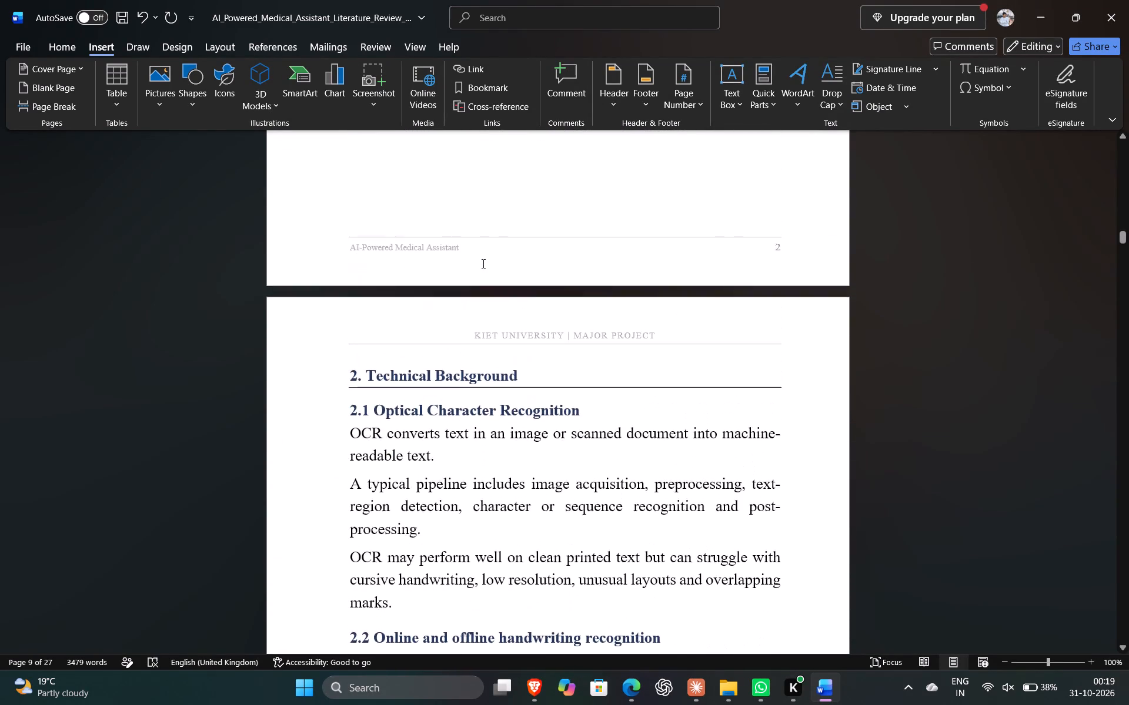
pyautogui.scroll(-6, 482, 263)
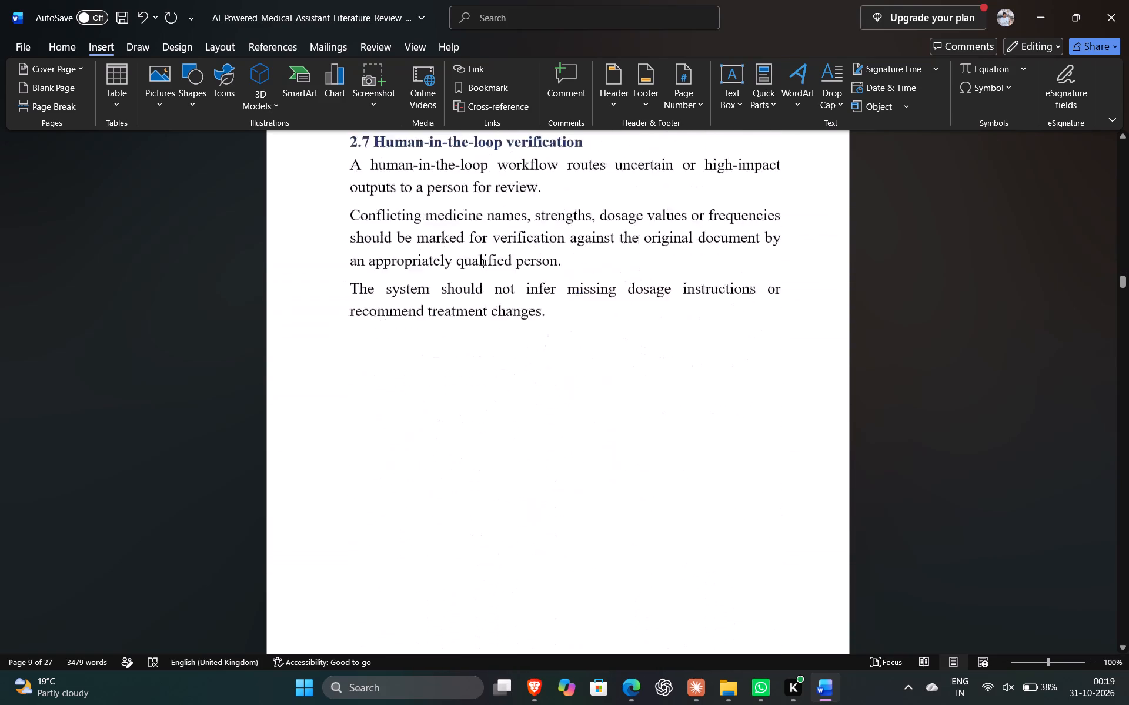
pyautogui.scroll(-5, 482, 263)
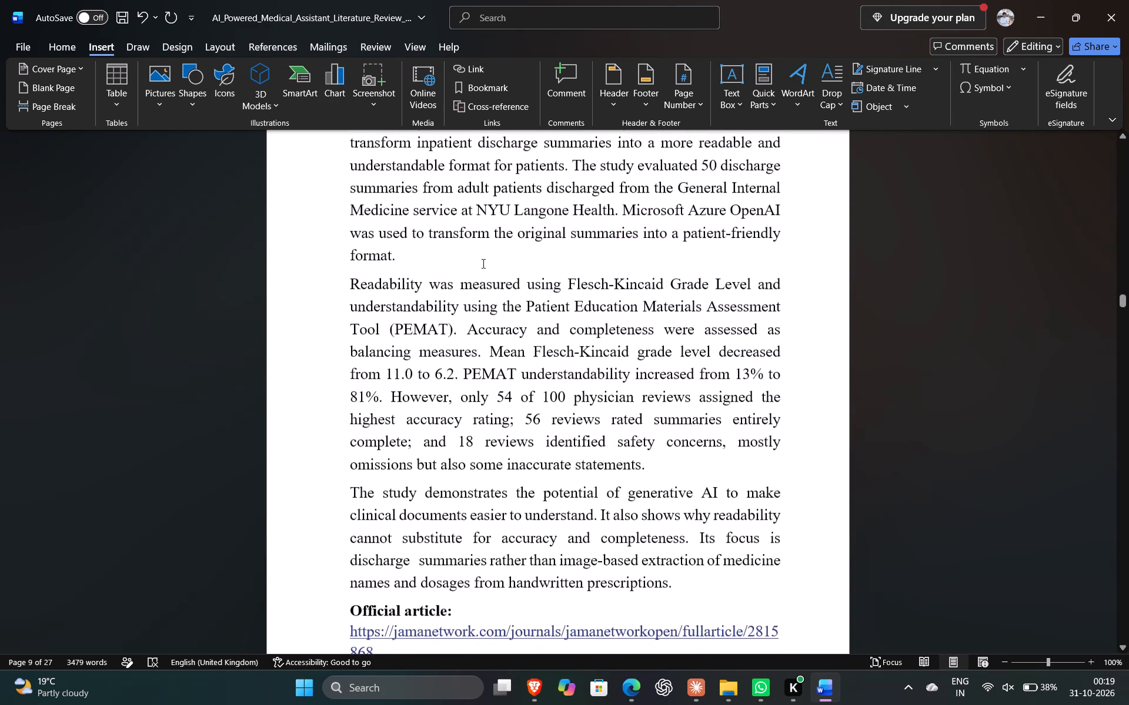
# Examine the paragraph lengths and page flow of sections 3.2 to 3.5, including the Figure 2 workflow diagram.
pyautogui.scroll(-8, 482, 263)
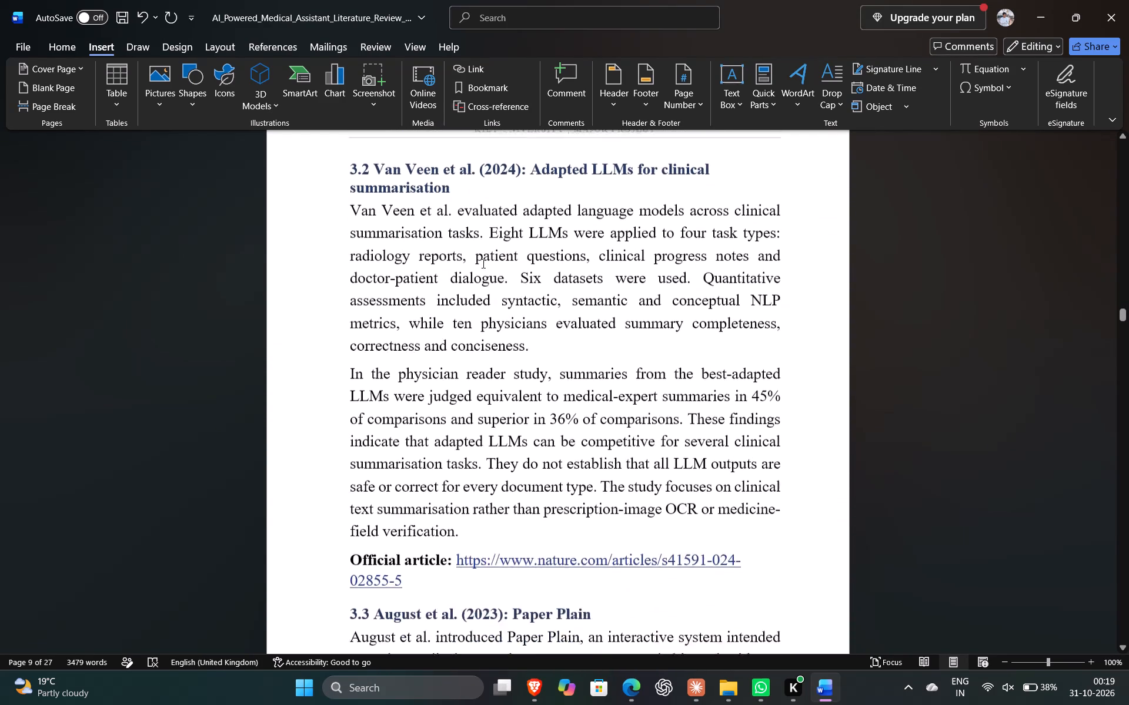
pyautogui.scroll(-4, 482, 263)
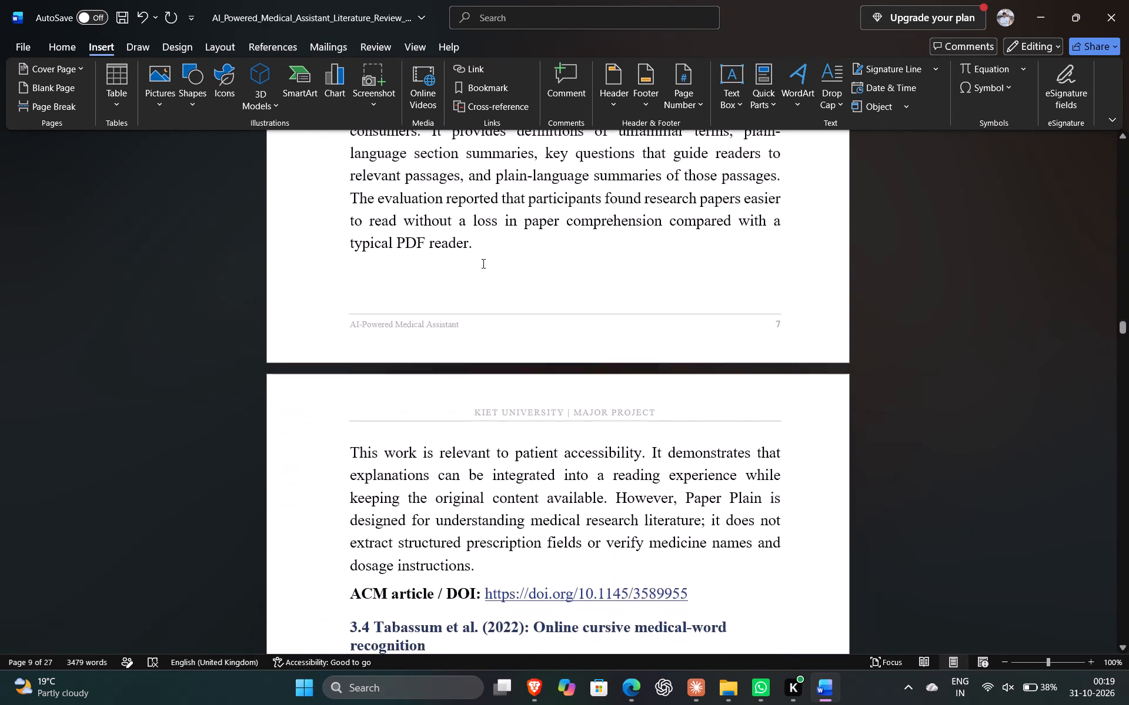
pyautogui.scroll(-7, 482, 263)
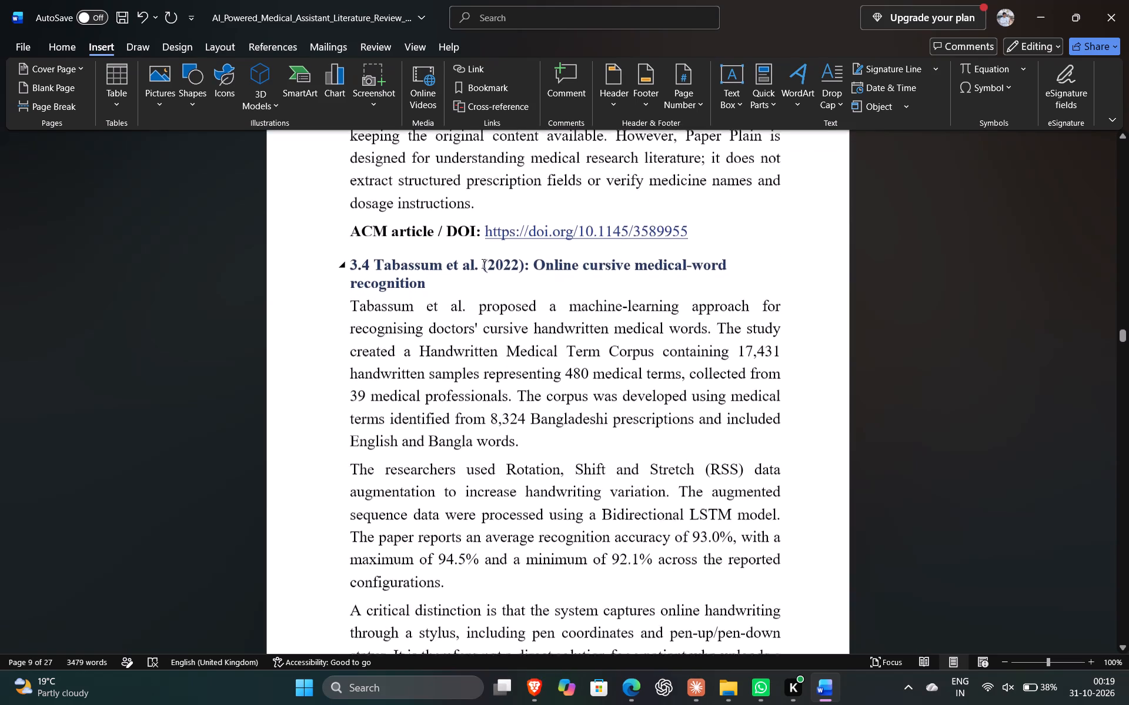
pyautogui.scroll(-4, 482, 263)
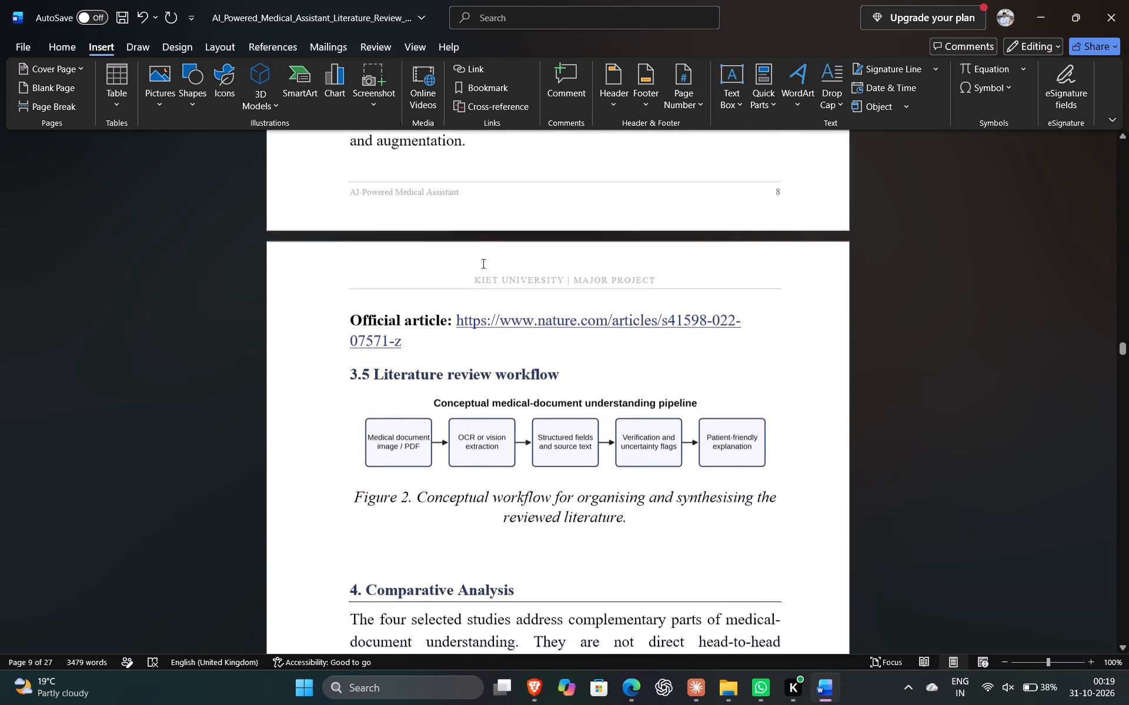
pyautogui.scroll(-1, 482, 263)
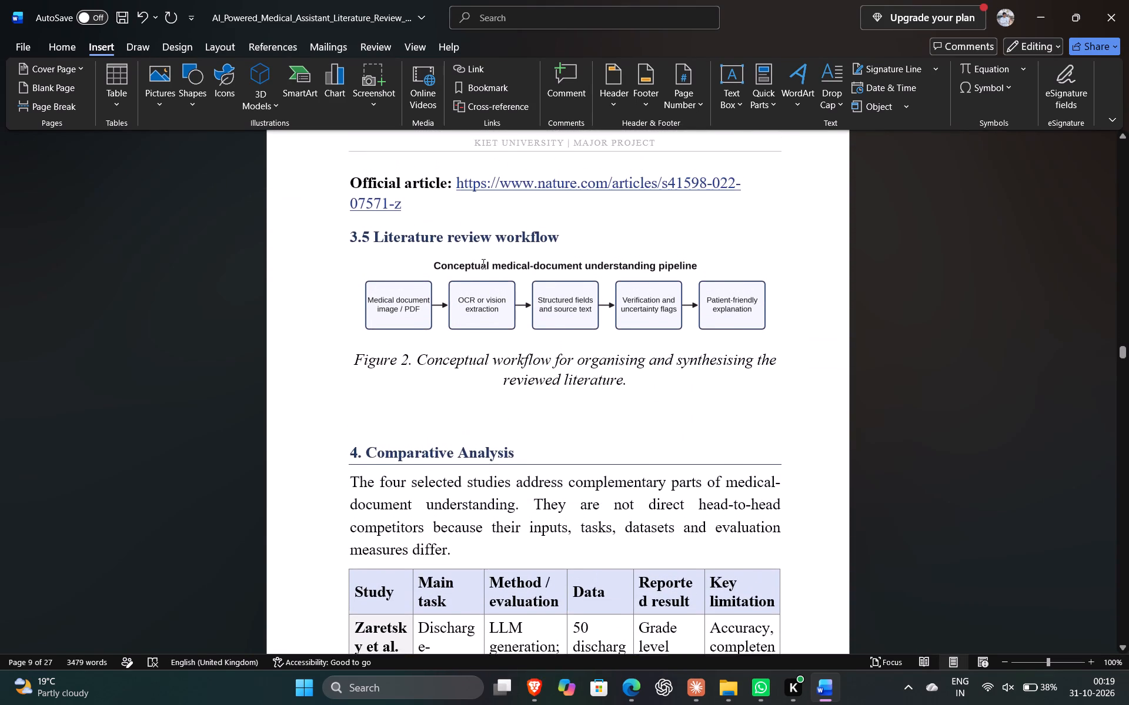
pyautogui.scroll(-1, 482, 263)
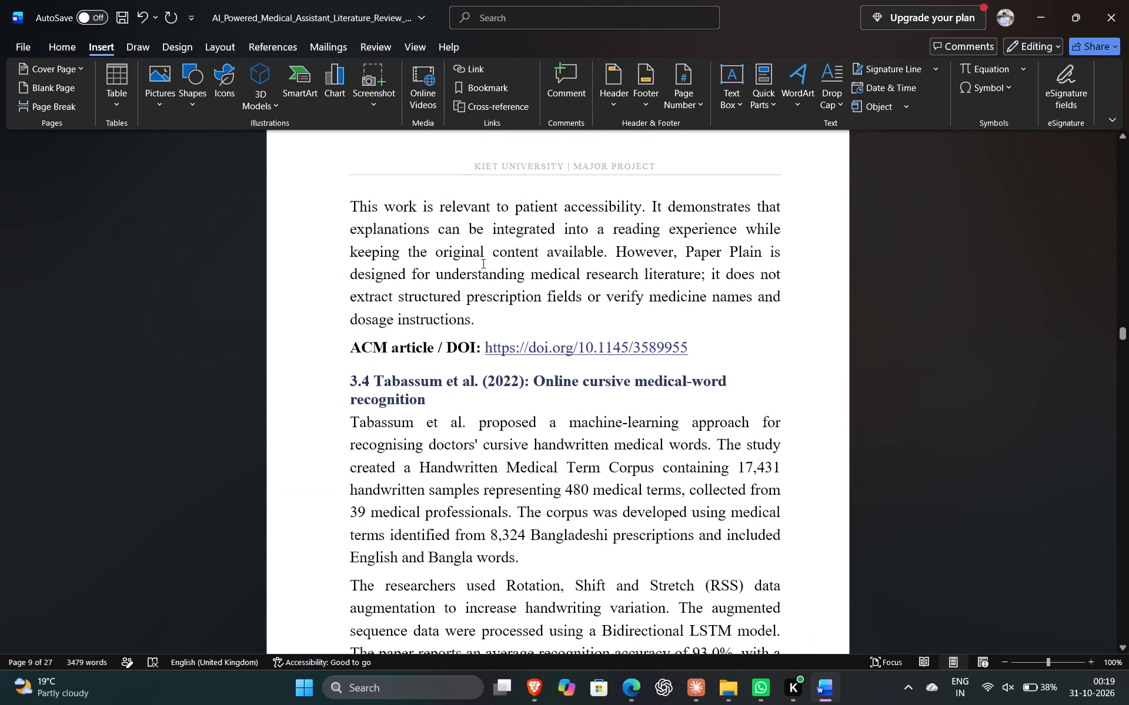
pyautogui.scroll(-1, 482, 263)
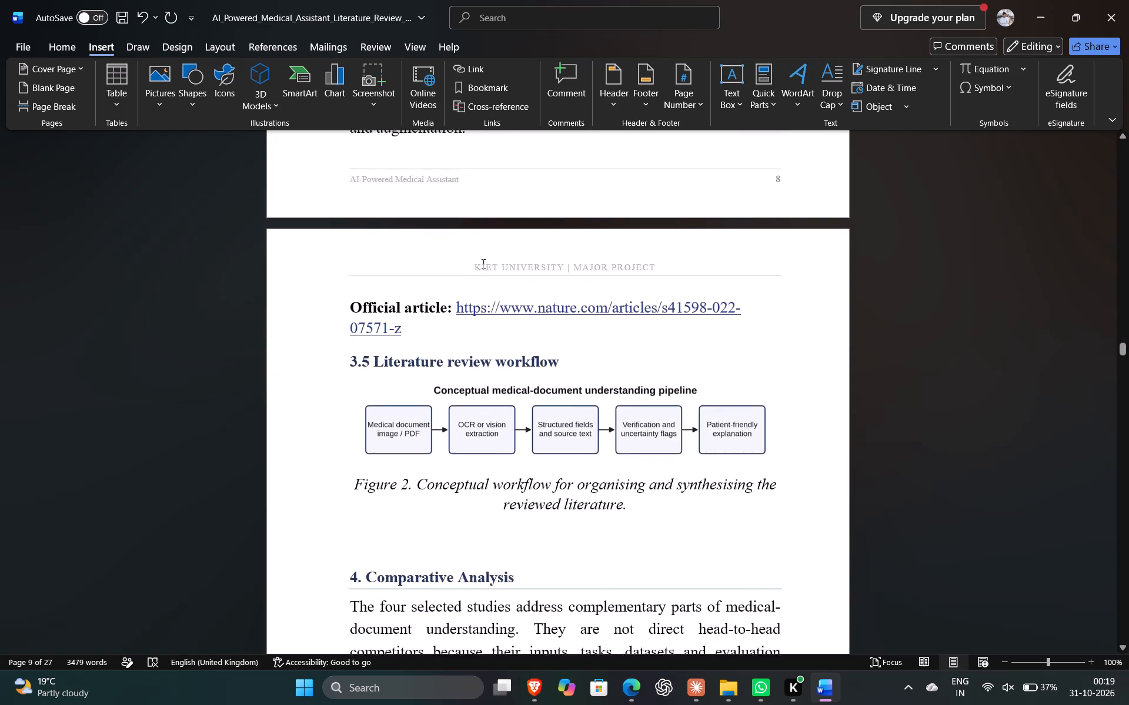
pyautogui.scroll(-3, 482, 263)
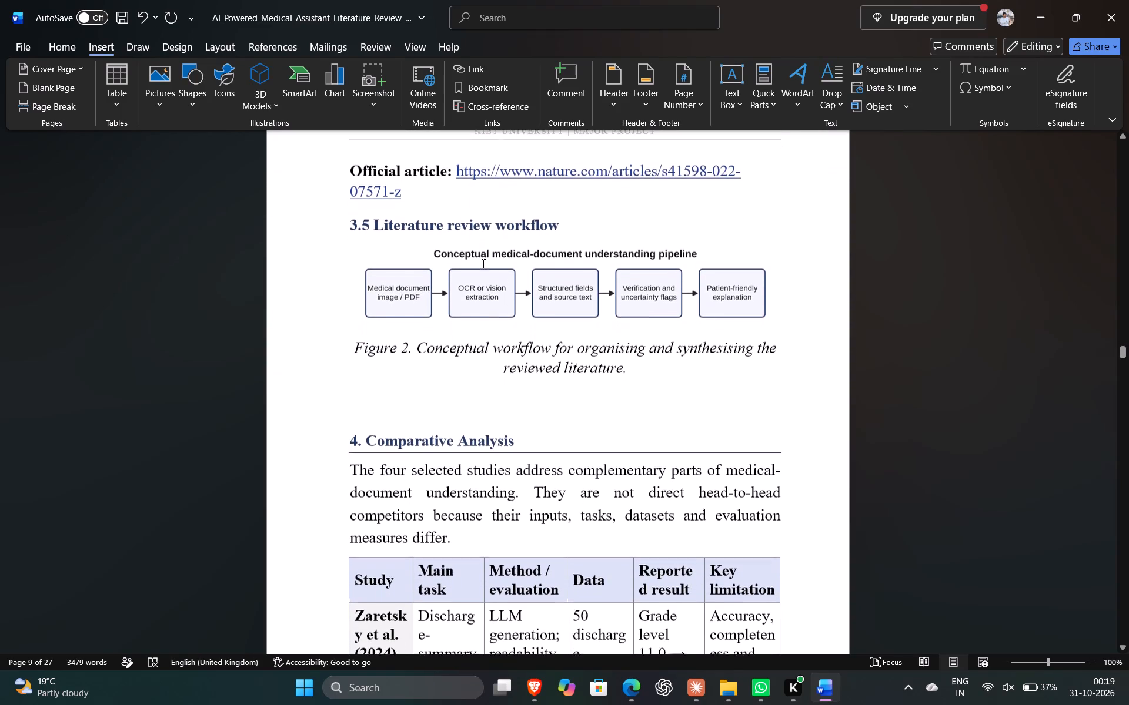
# Examine how section 4's comparison table and the 4.1 observations fall across pages, and how the preceding section 3 pages lead into them.
pyautogui.scroll(-7, 482, 263)
pyautogui.scroll(1, 482, 263)
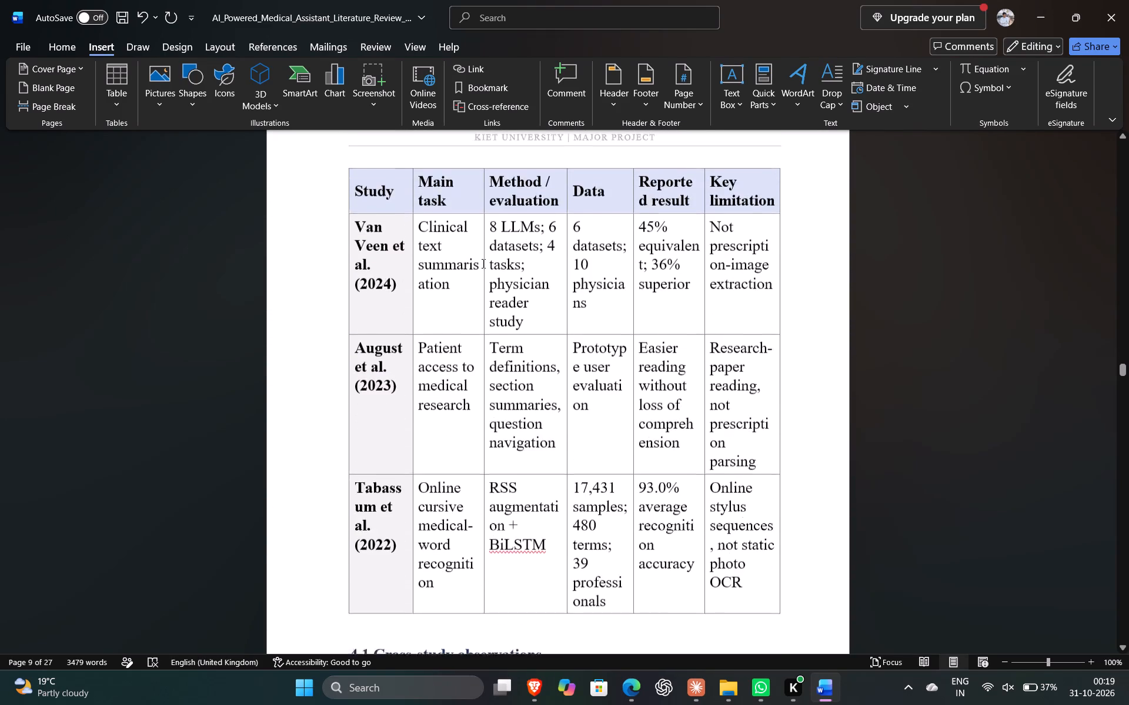
pyautogui.scroll(1, 482, 263)
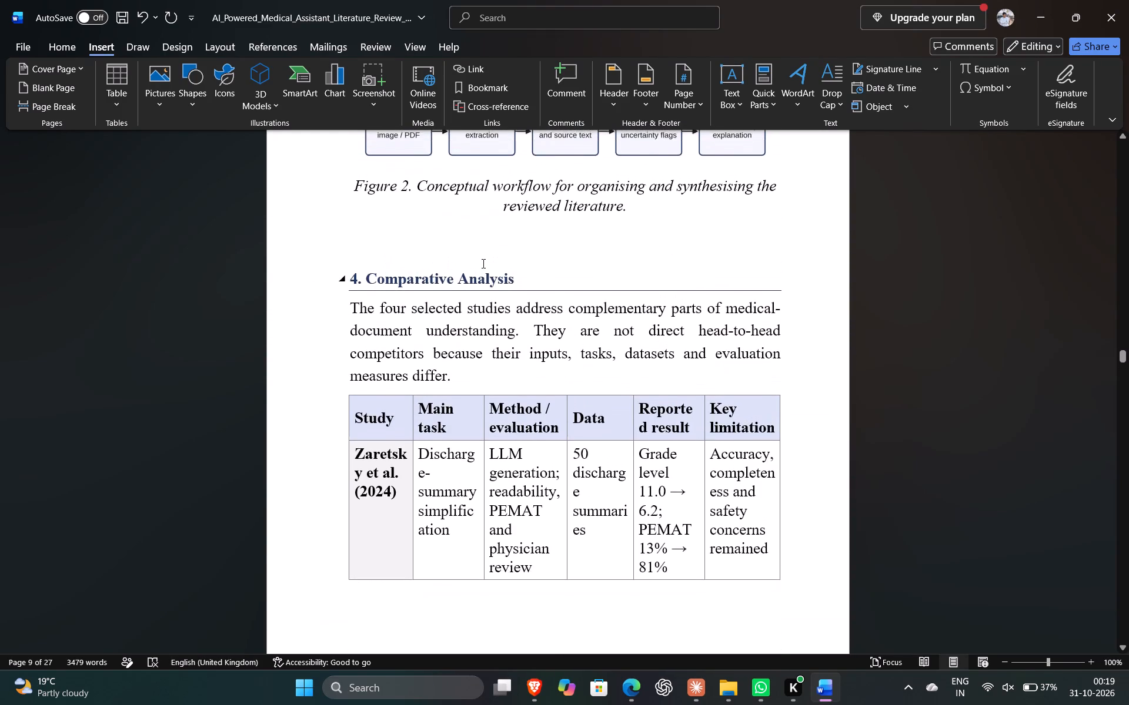
pyautogui.scroll(1, 482, 263)
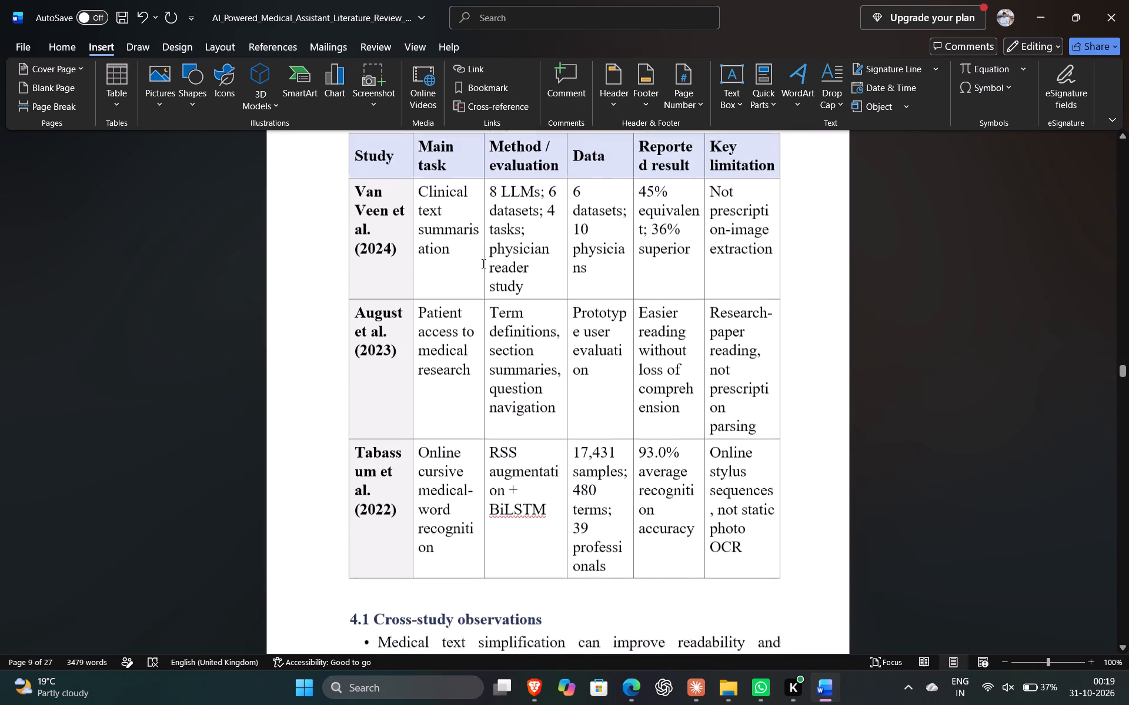
pyautogui.scroll(1, 482, 263)
pyautogui.scroll(-1, 482, 263)
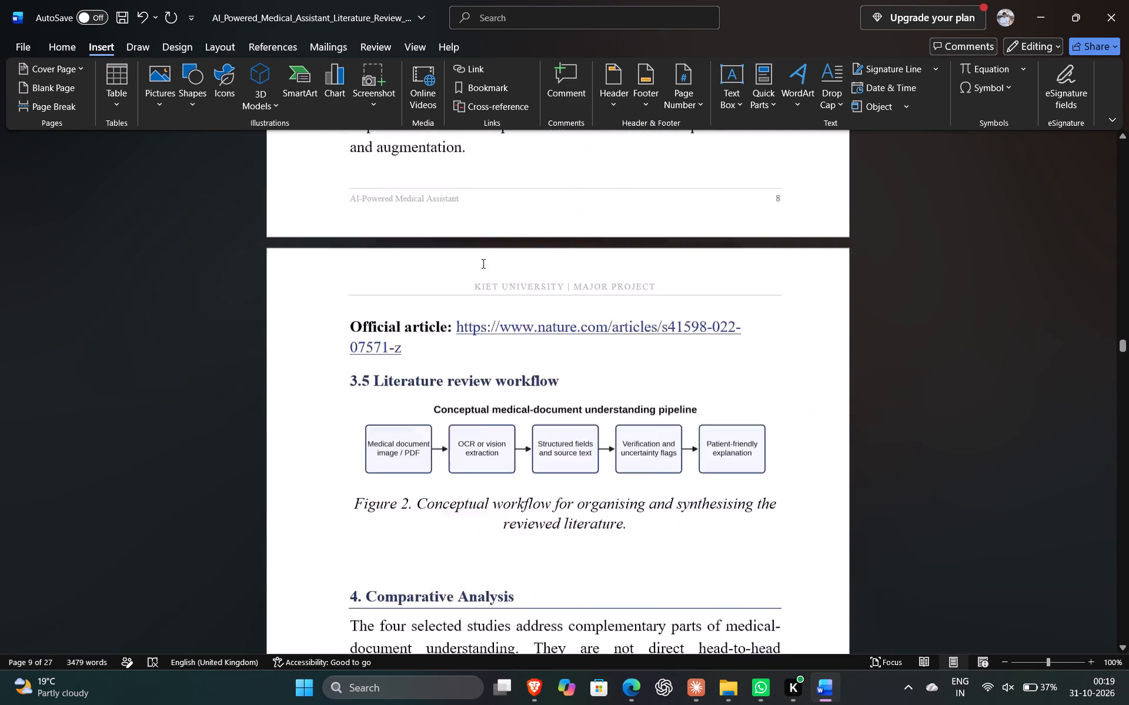
pyautogui.scroll(-2, 482, 263)
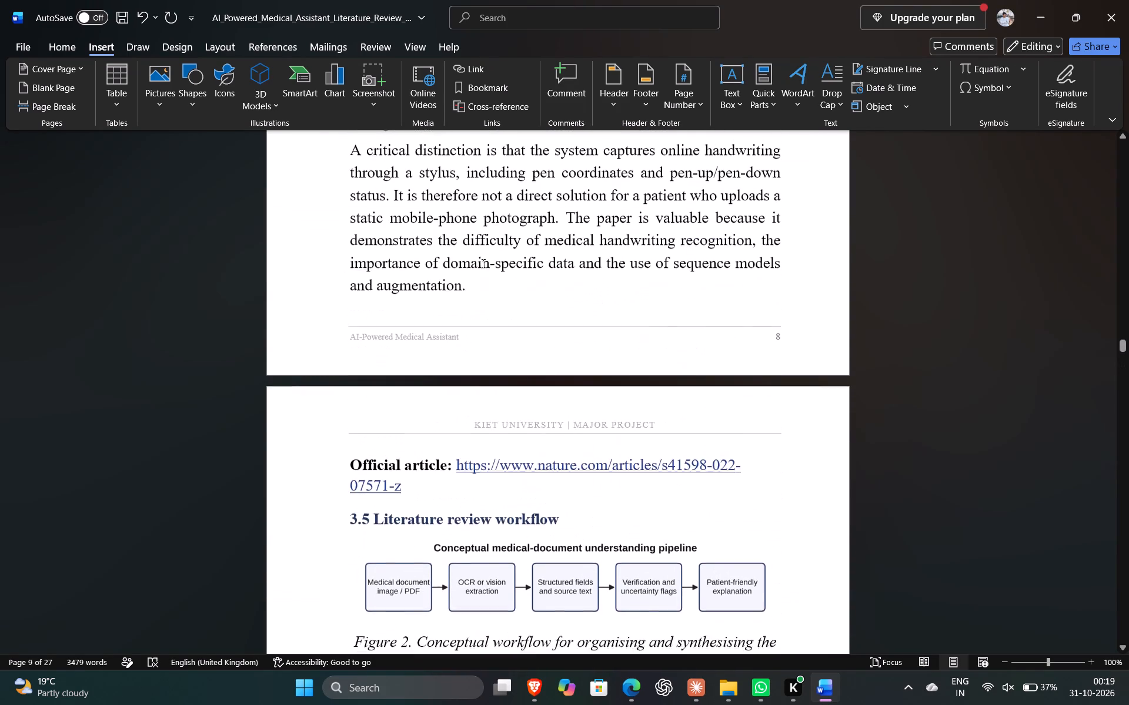
pyautogui.scroll(-2, 482, 263)
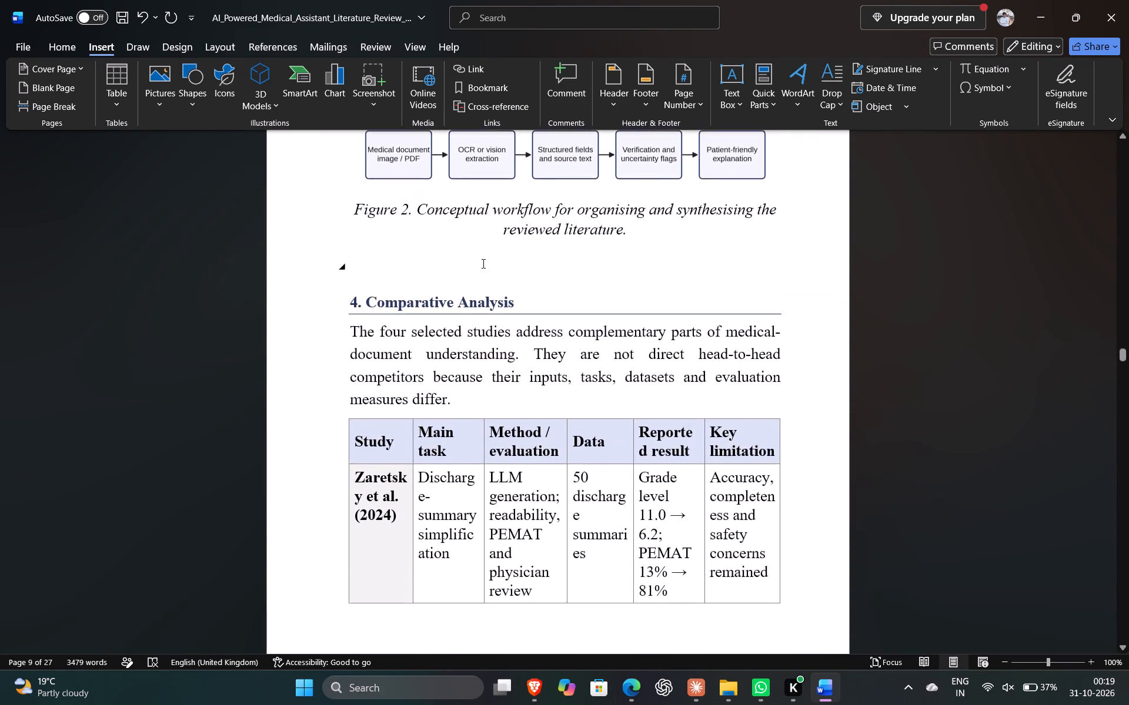
pyautogui.scroll(-1, 482, 263)
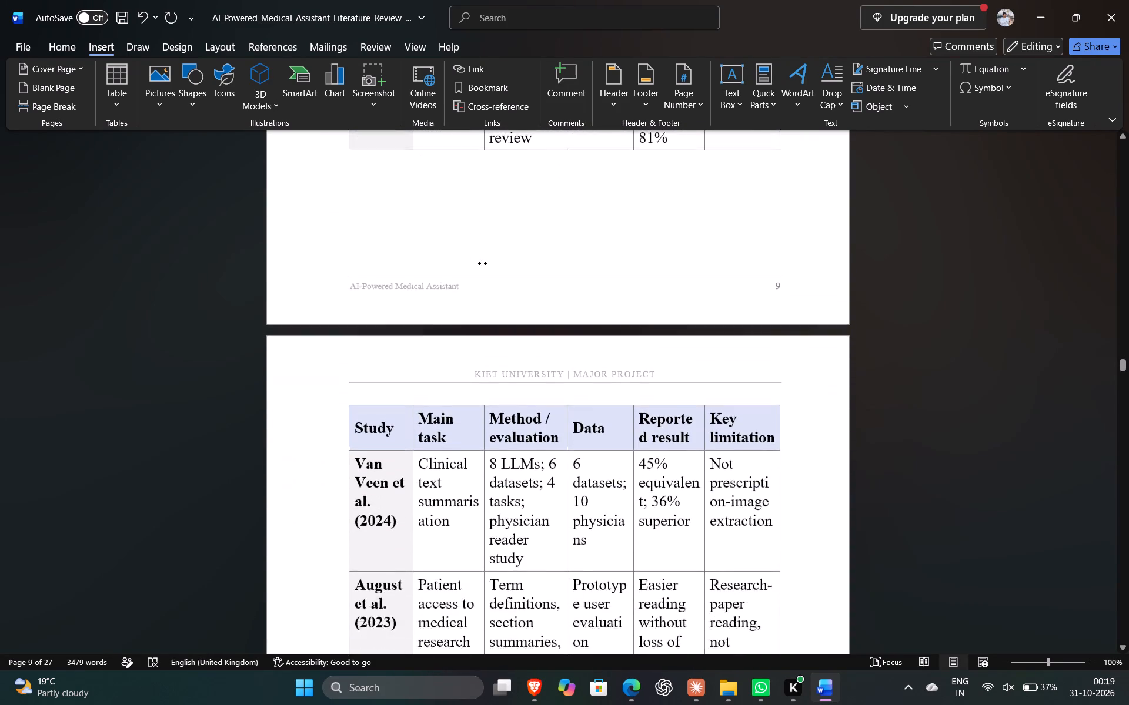
pyautogui.scroll(-7, 482, 263)
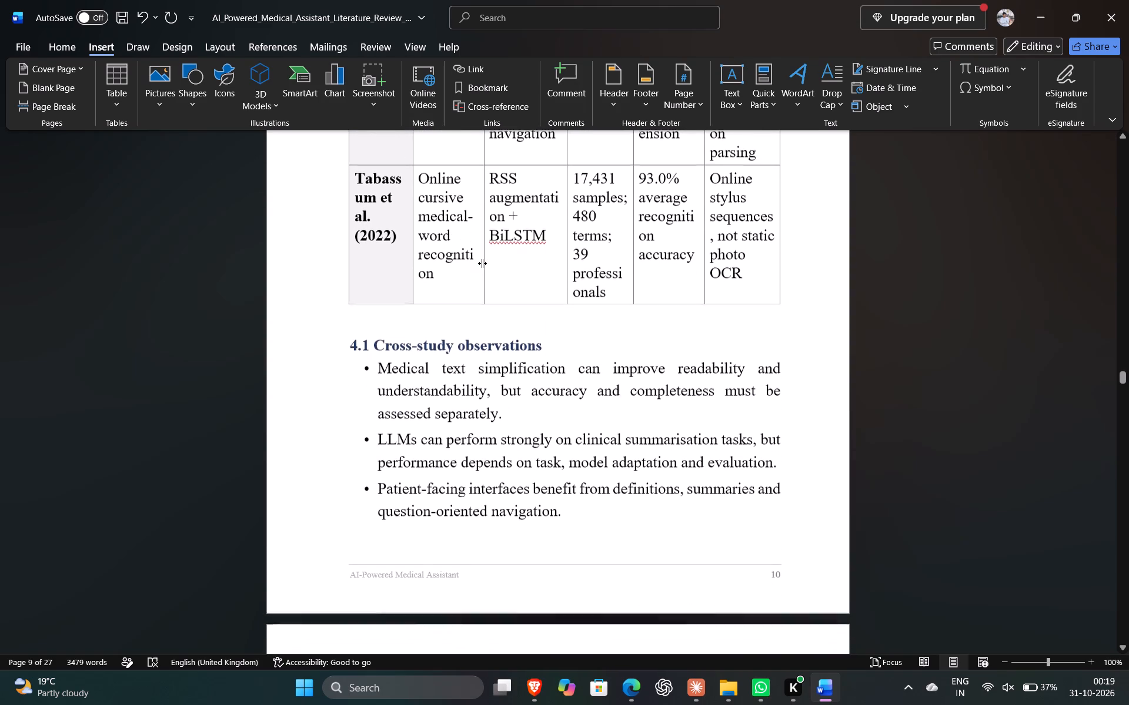
pyautogui.scroll(-2, 482, 263)
pyautogui.scroll(2, 482, 263)
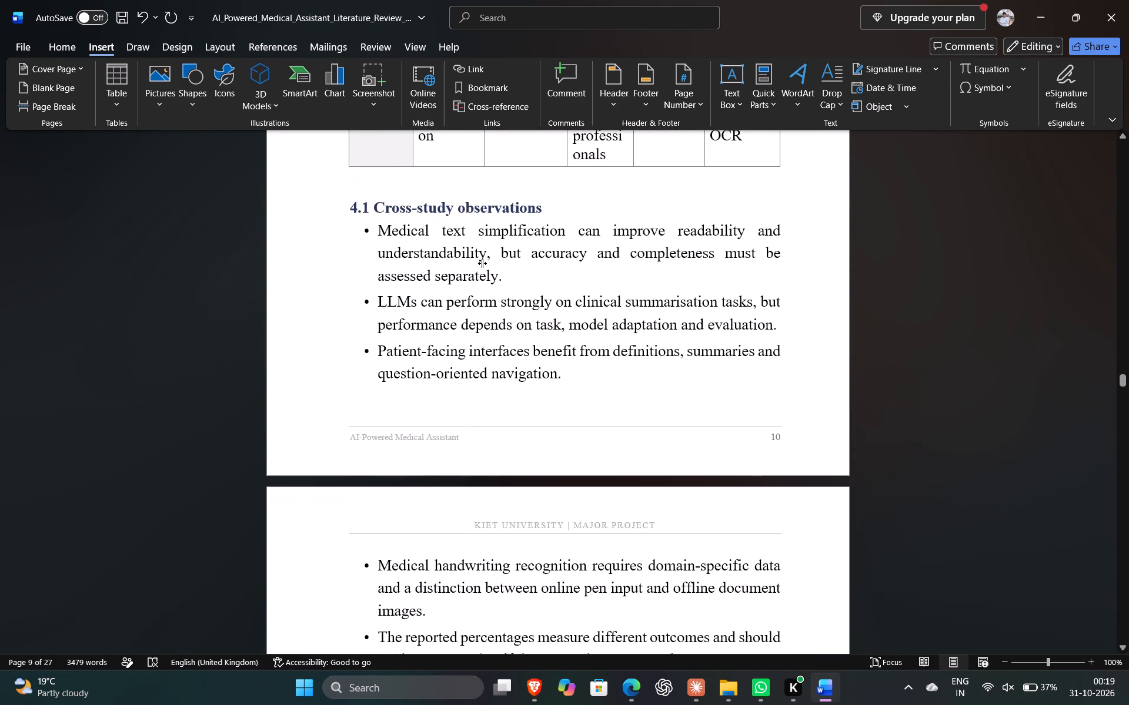
pyautogui.scroll(3, 482, 263)
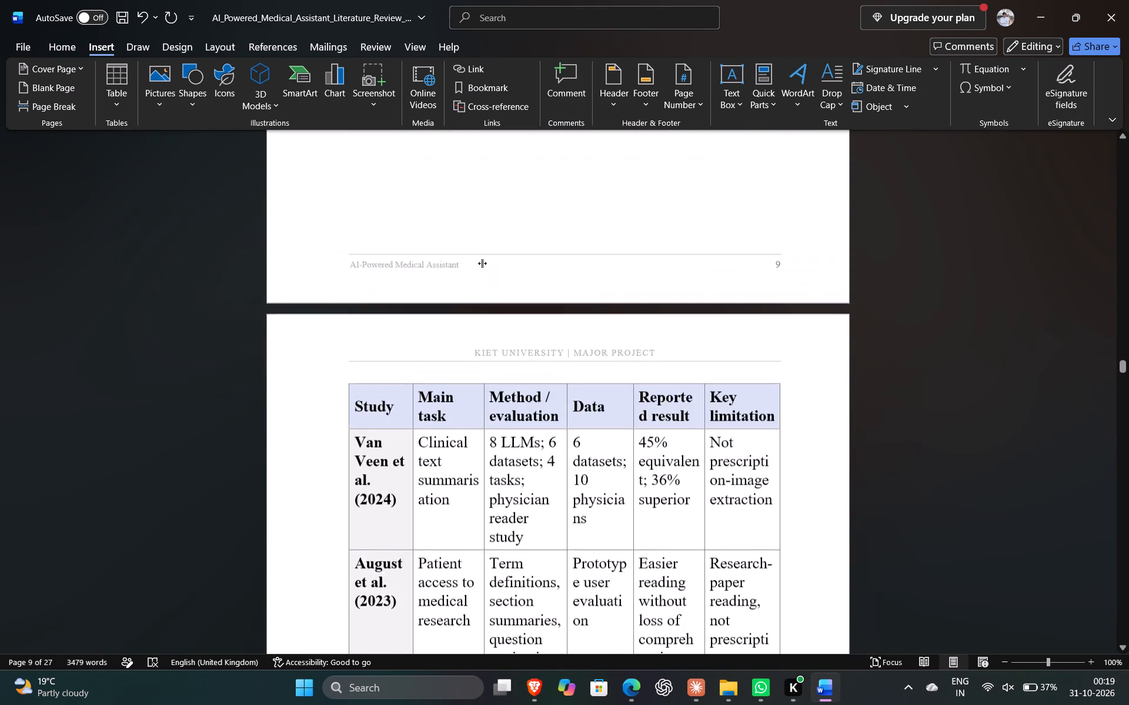
pyautogui.scroll(3, 482, 263)
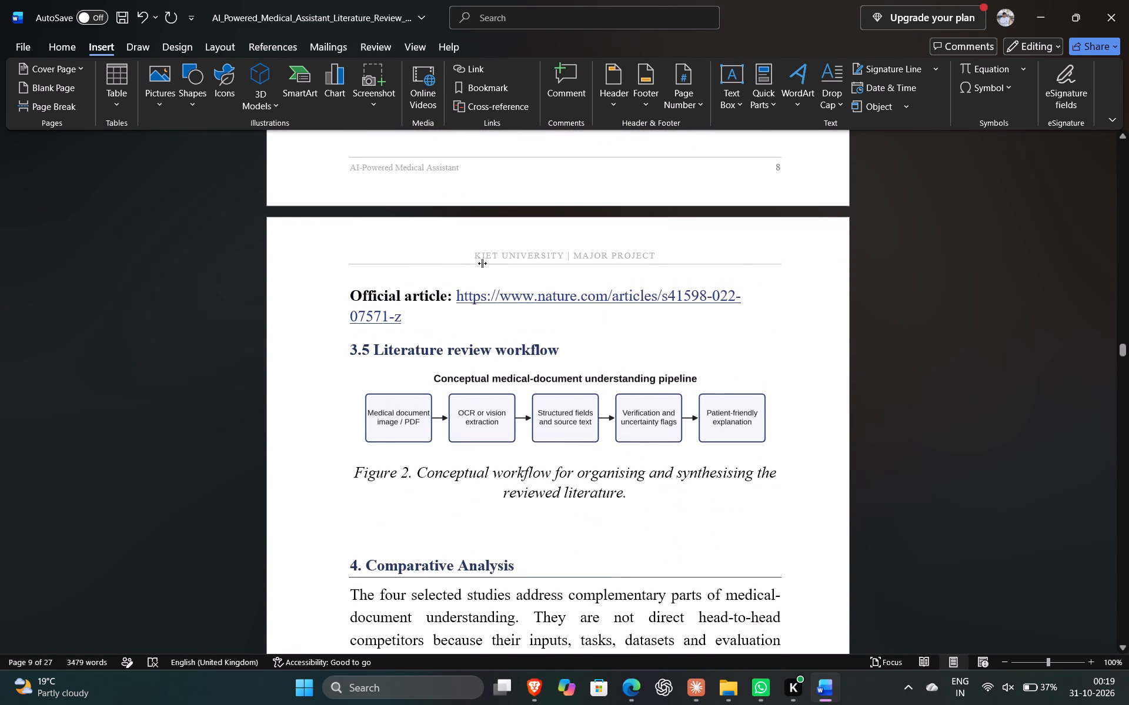
pyautogui.scroll(2, 482, 263)
pyautogui.scroll(-1, 482, 263)
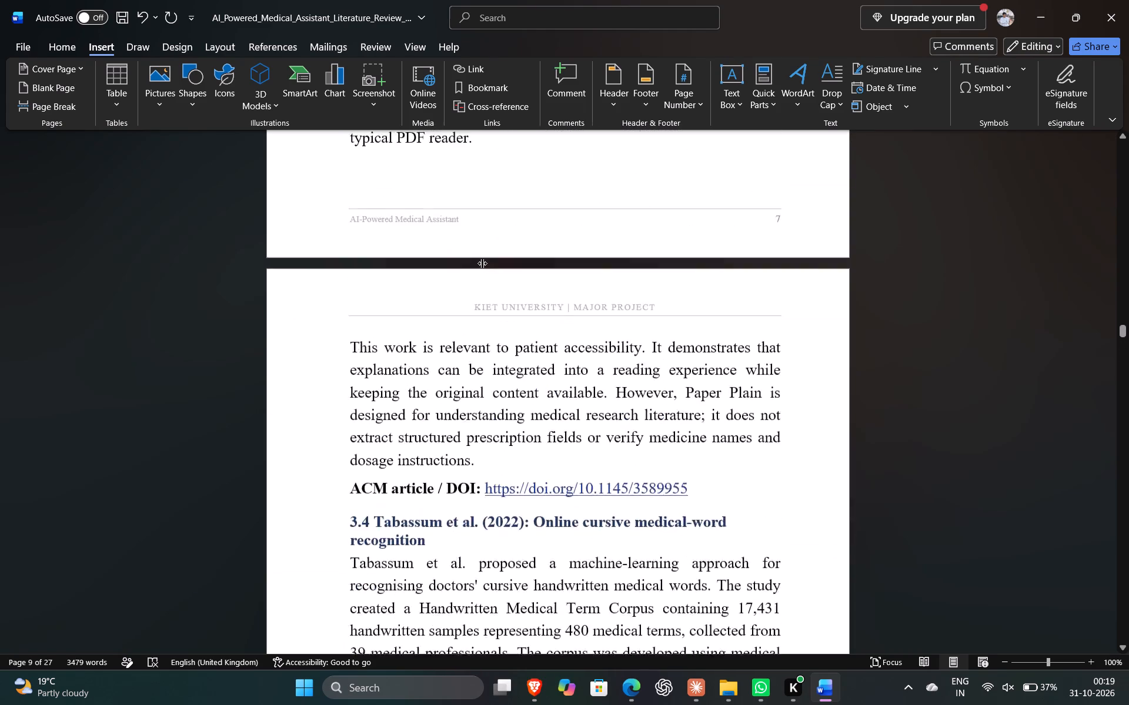
# Insert a page break before the "4. Comparative Analysis" heading so the section starts on a fresh page.
pyautogui.scroll(-1, 482, 263)
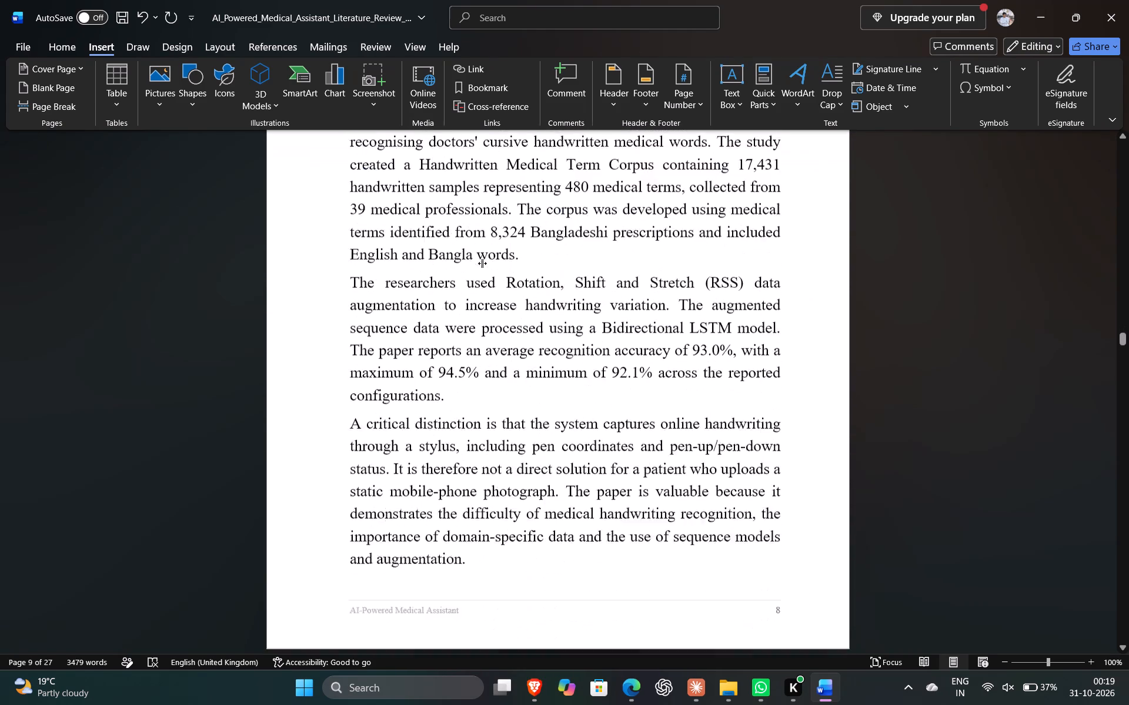
pyautogui.scroll(-1, 482, 263)
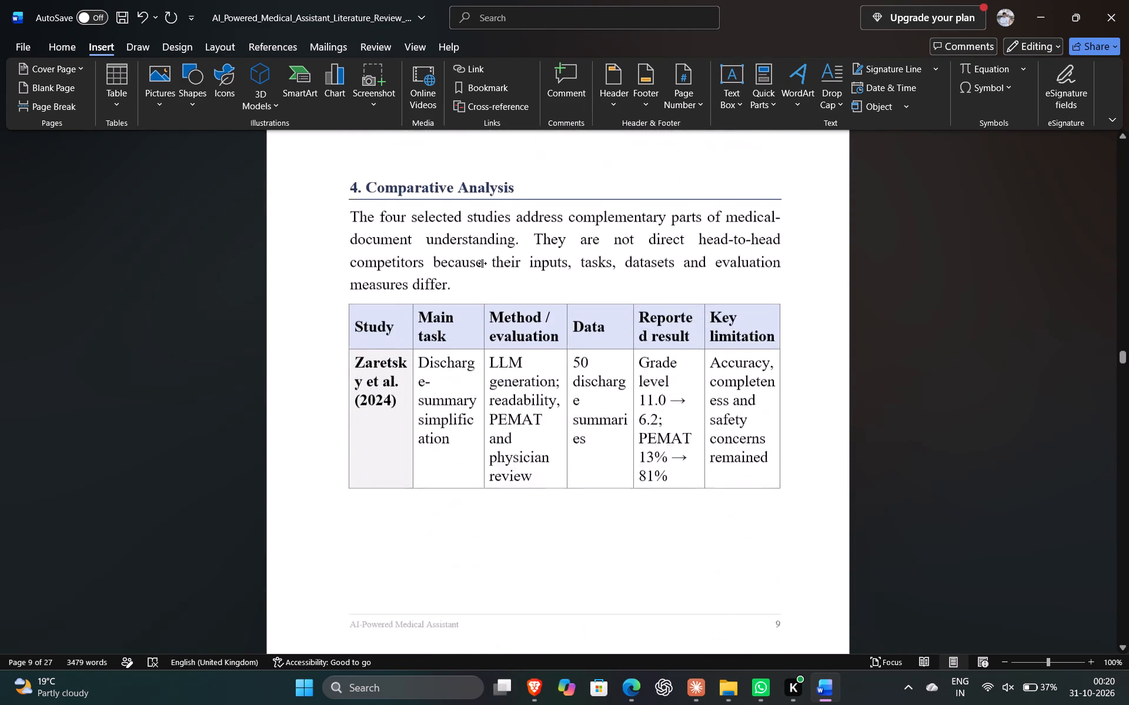
pyautogui.scroll(2, 479, 290)
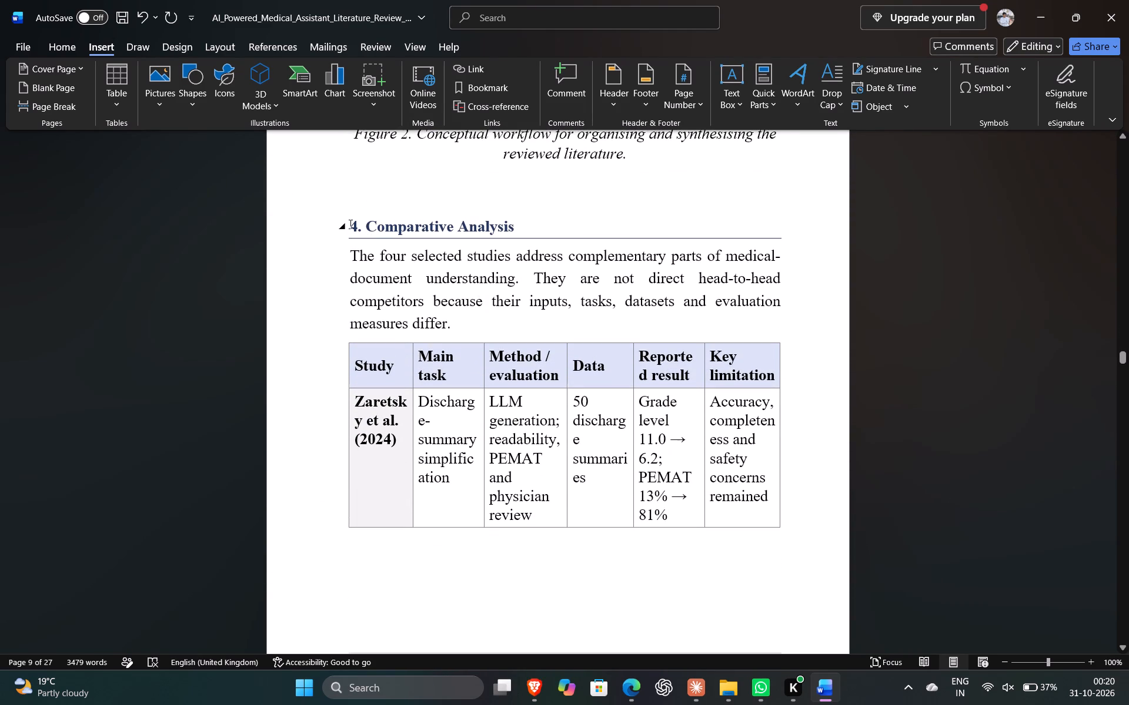
pyautogui.click(349, 223)
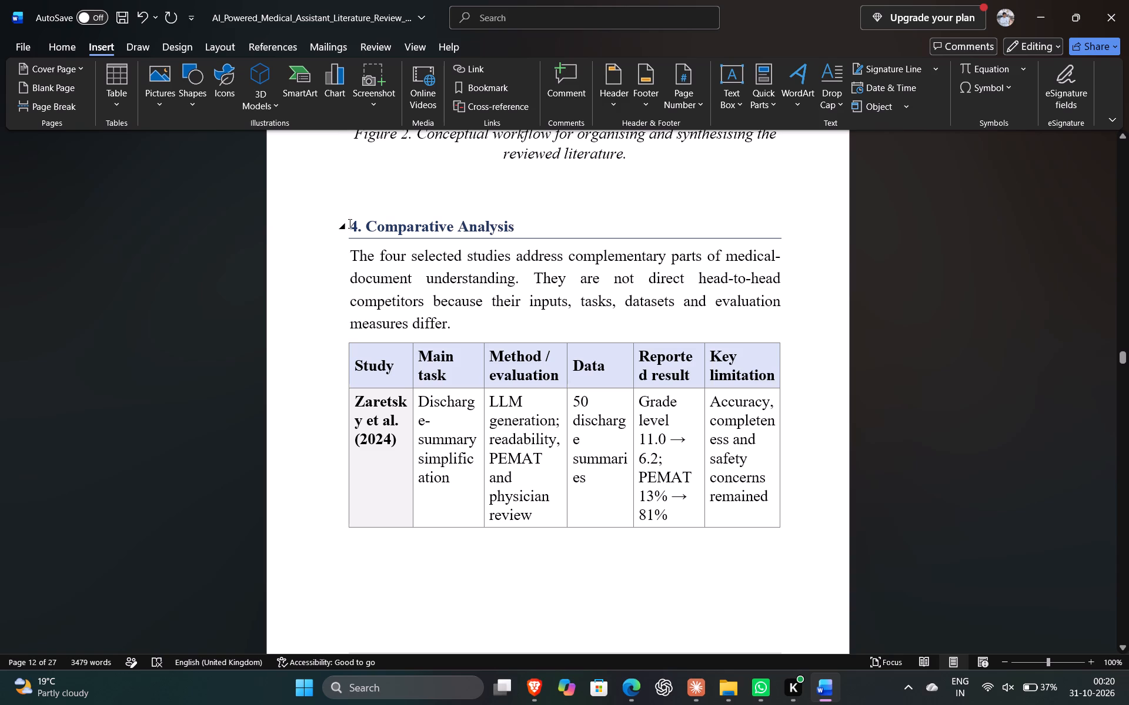
pyautogui.click(34, 104)
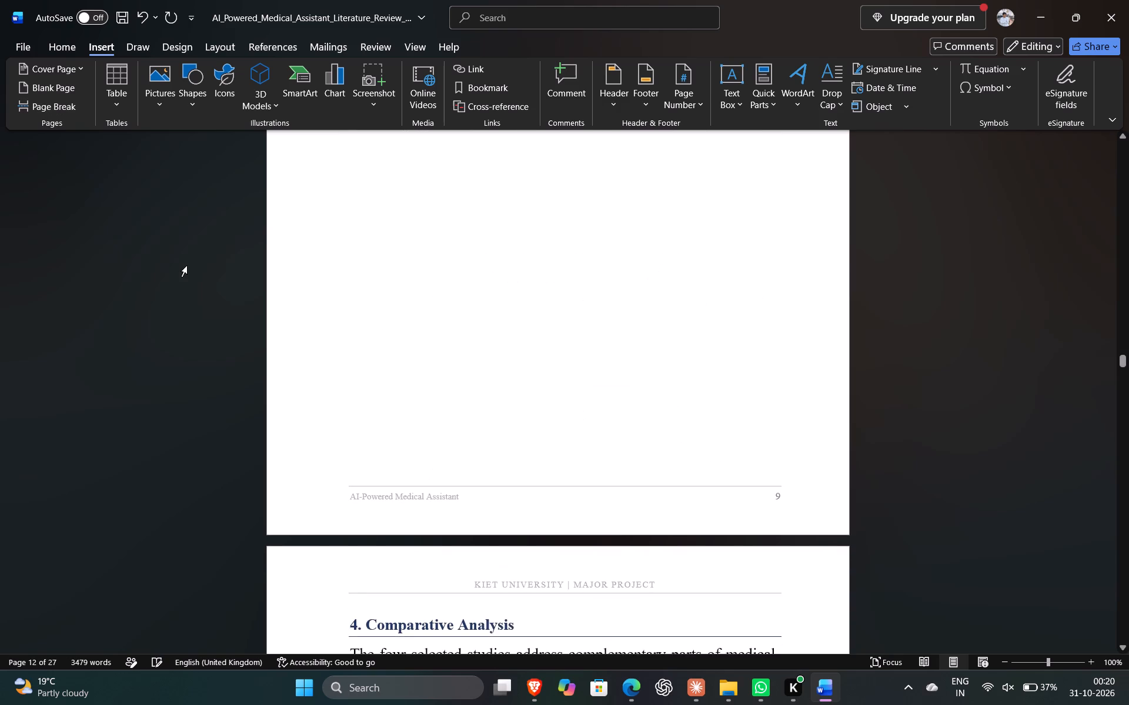
# Delete the leftover empty heading line with its horizontal rule below the Figure 2 caption.
pyautogui.scroll(2, 187, 266)
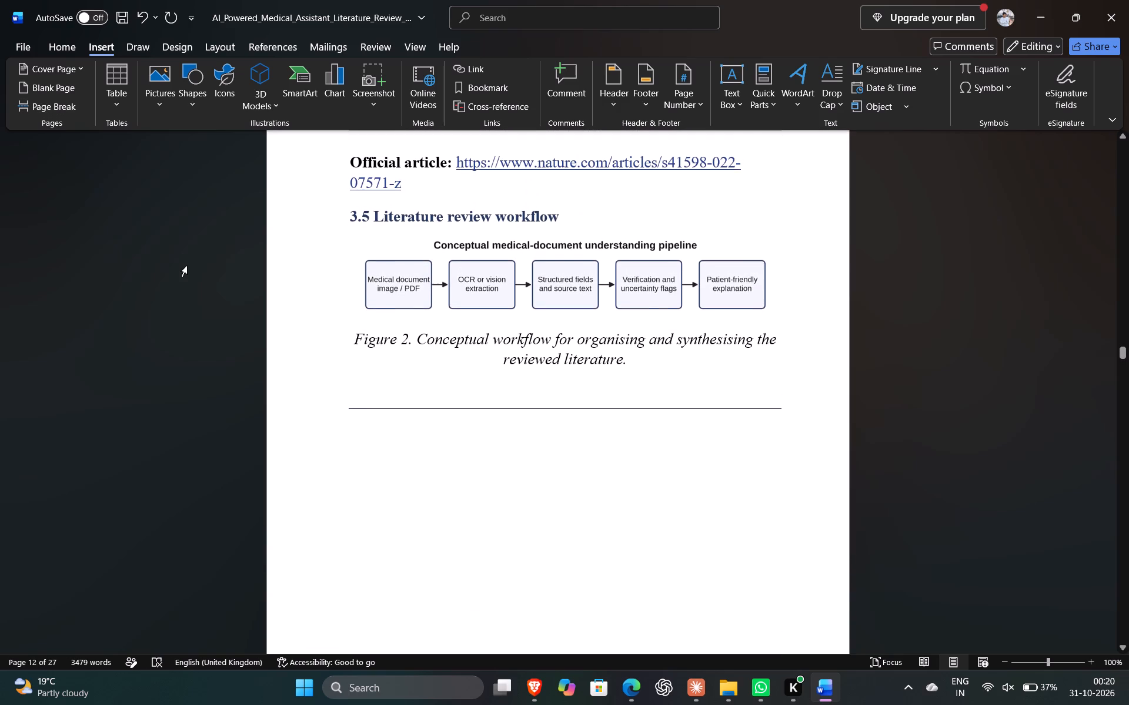
pyautogui.click(456, 412)
pyautogui.click(461, 411)
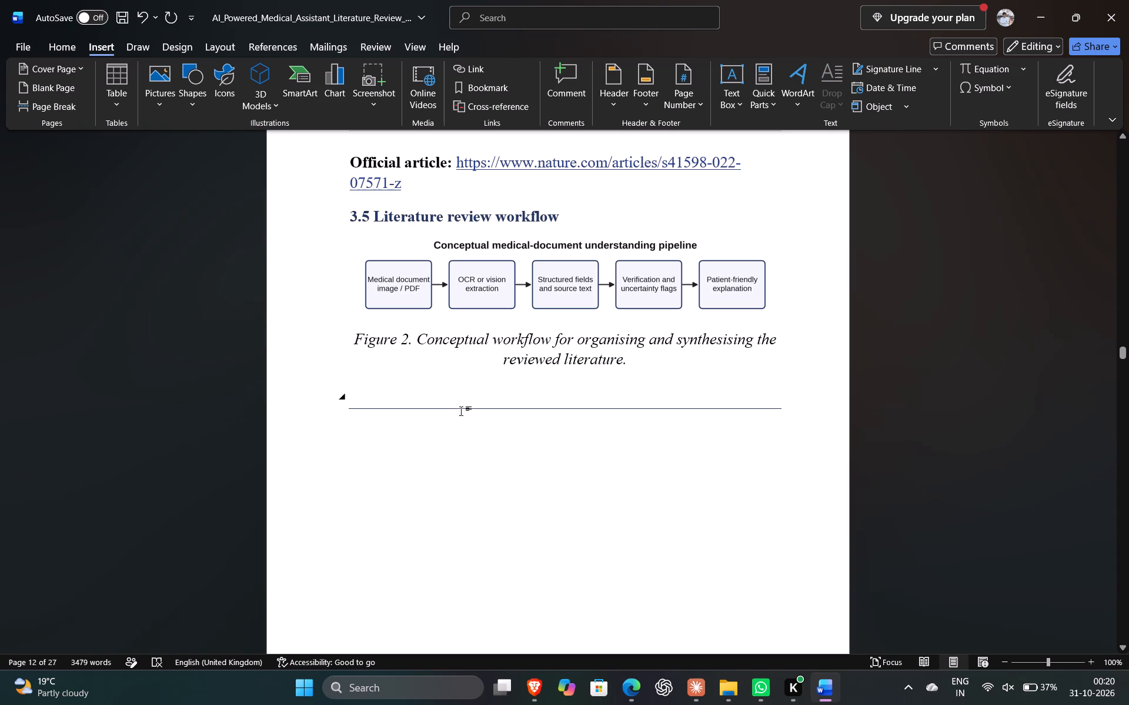
pyautogui.click(464, 411)
pyautogui.press('Delete')
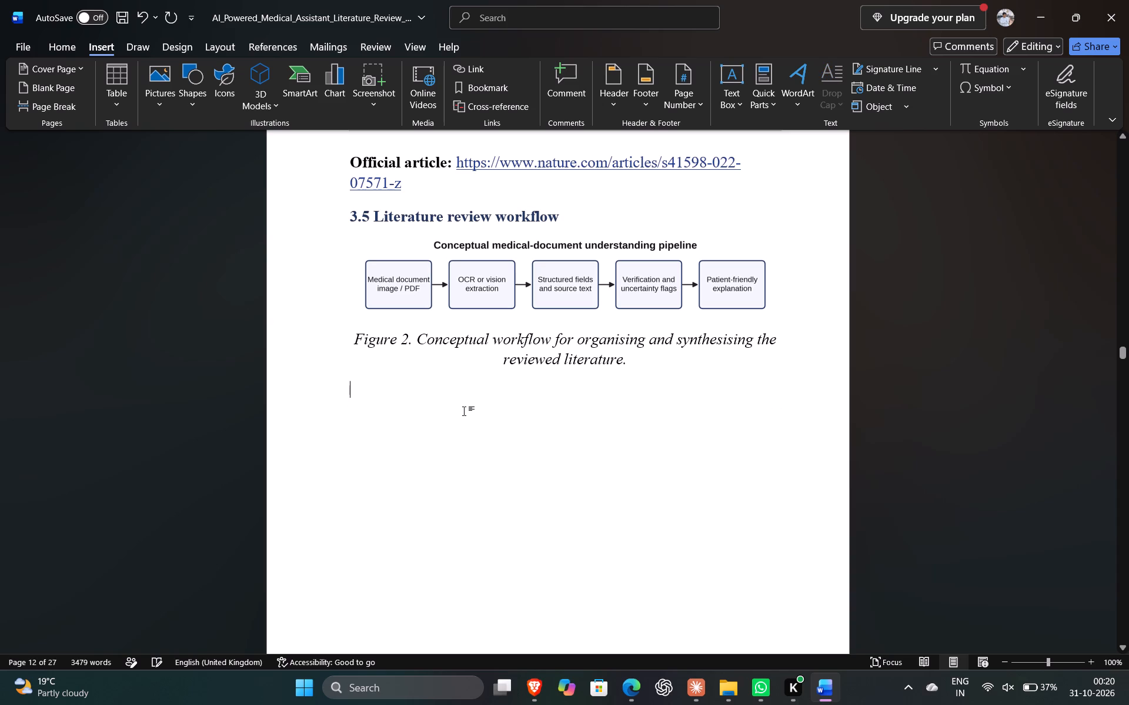
# Review the page flow of sections 3.3 to 3.5, up to the space after the Figure 2 caption.
pyautogui.scroll(1, 516, 447)
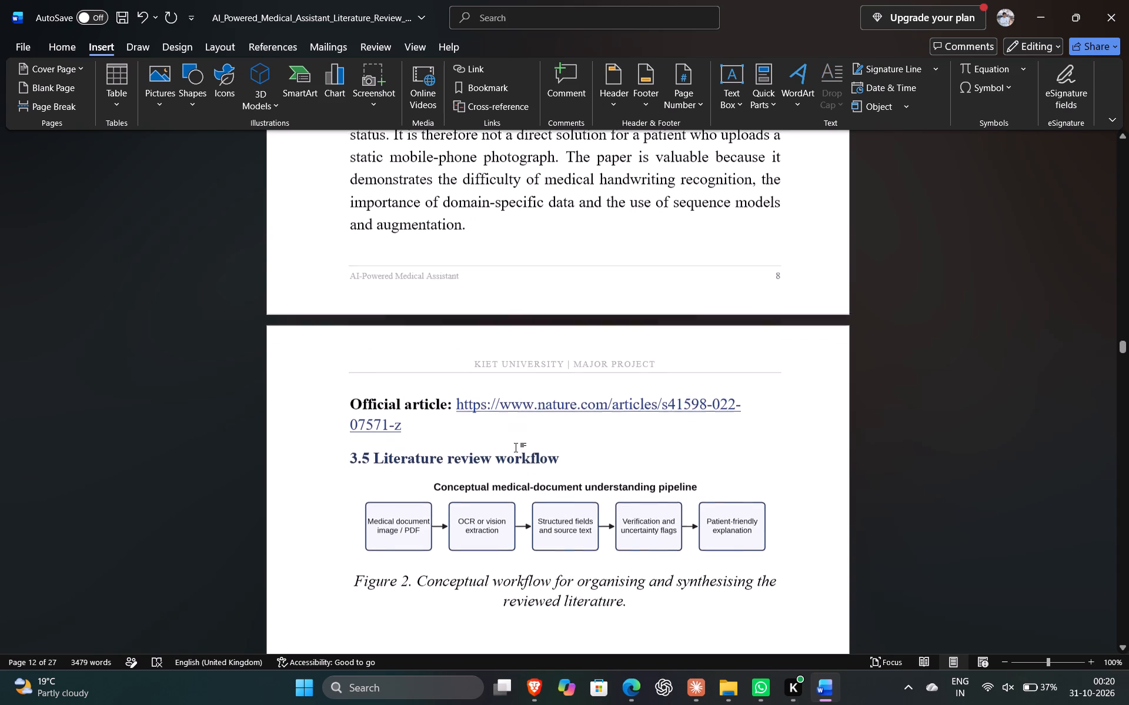
pyautogui.scroll(7, 516, 447)
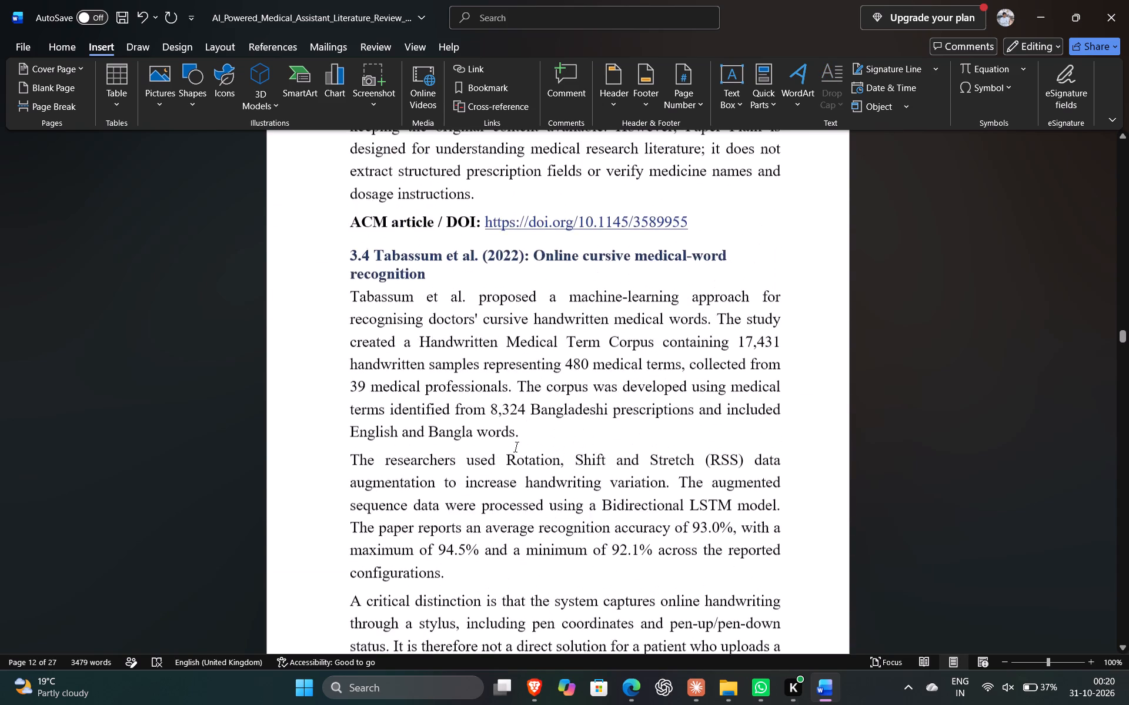
pyautogui.scroll(4, 516, 447)
pyautogui.scroll(-1, 516, 447)
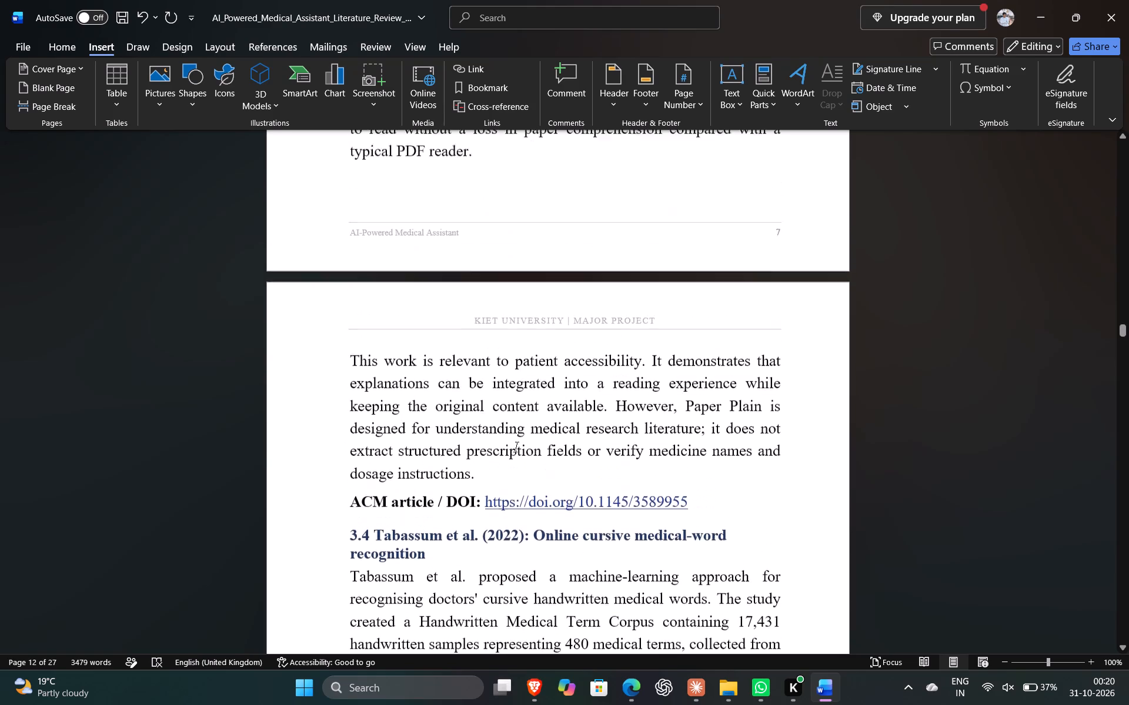
pyautogui.scroll(-4, 516, 447)
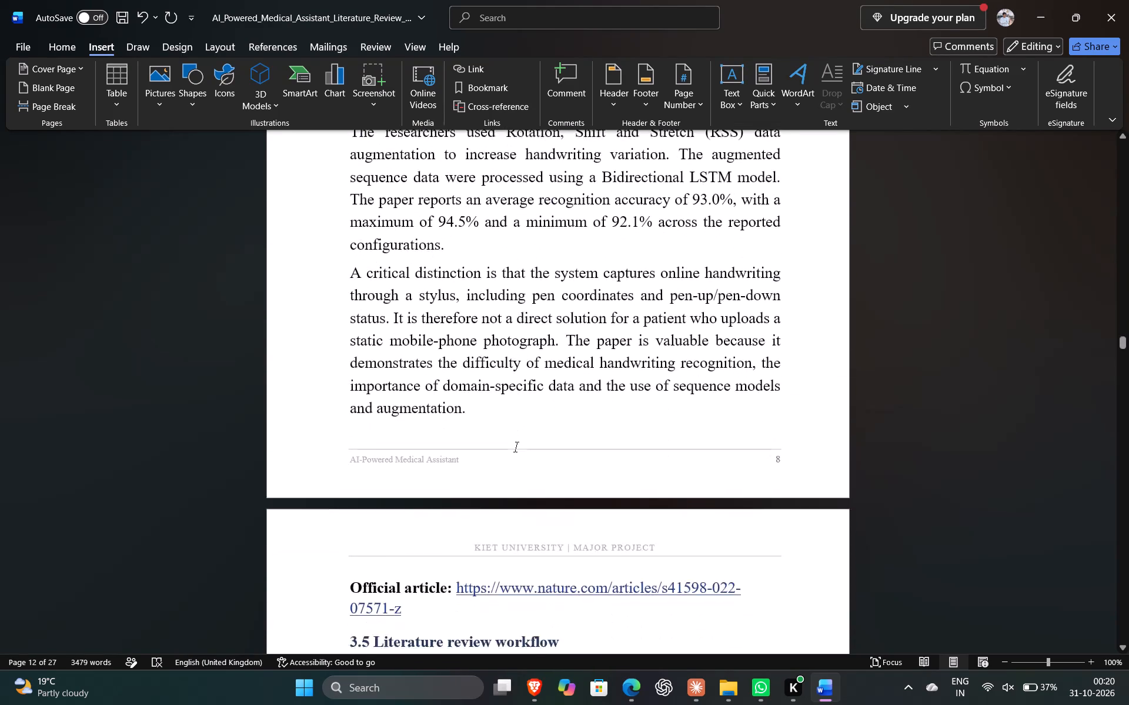
pyautogui.scroll(-4, 516, 447)
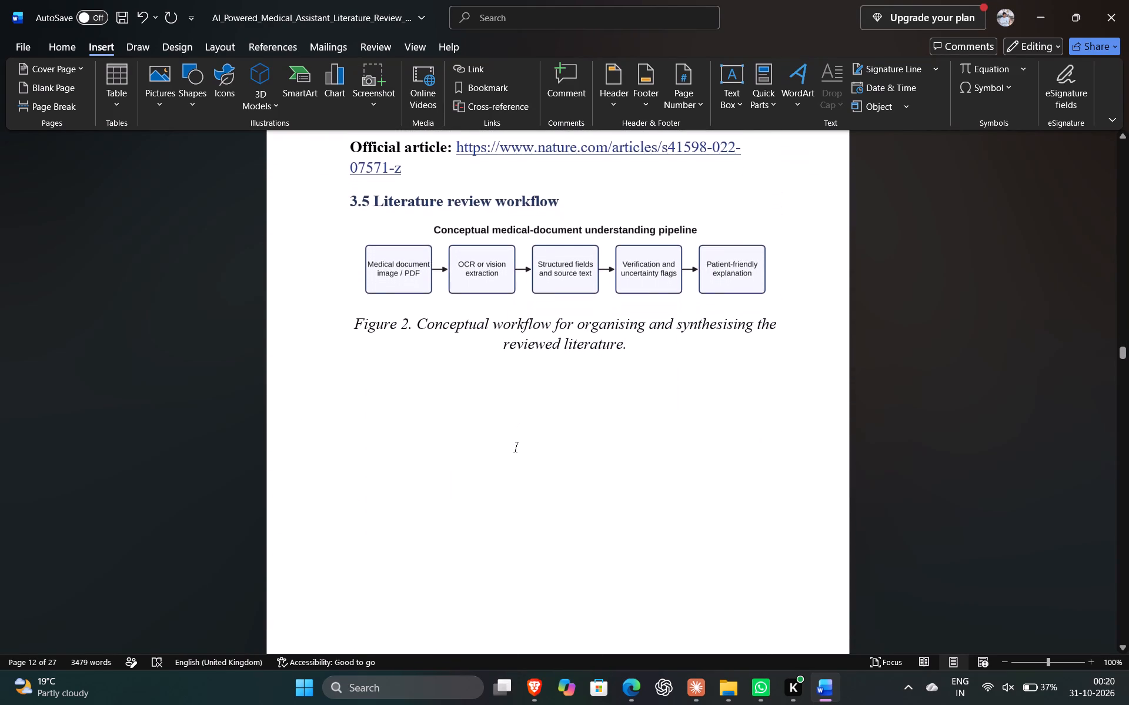
pyautogui.scroll(-5, 516, 447)
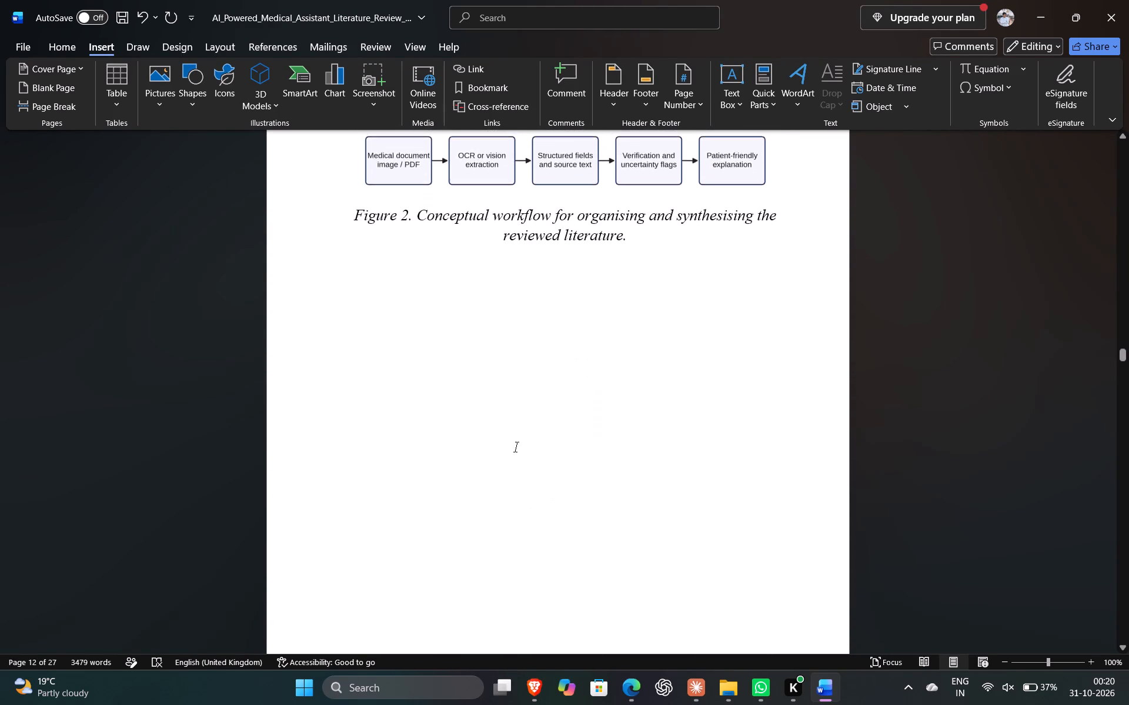
# Insert a page break before the "5. Critical Synthesis and Research Gap" heading so the section starts on a fresh page.
pyautogui.scroll(-7, 516, 447)
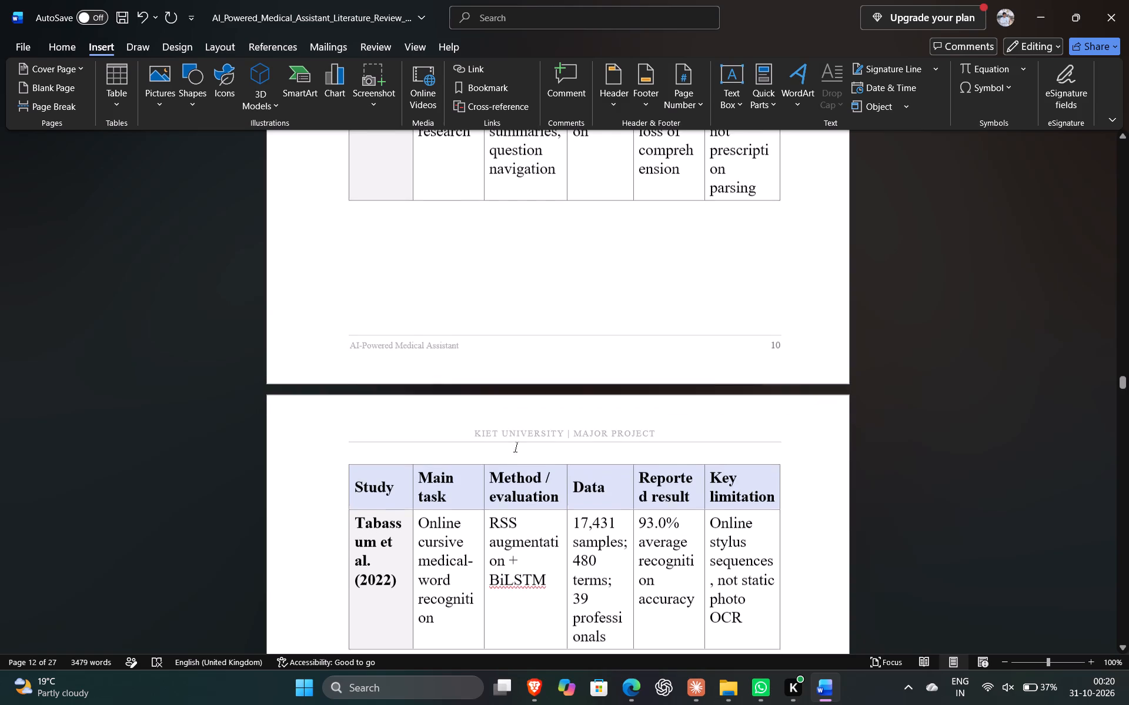
pyautogui.scroll(-4, 516, 447)
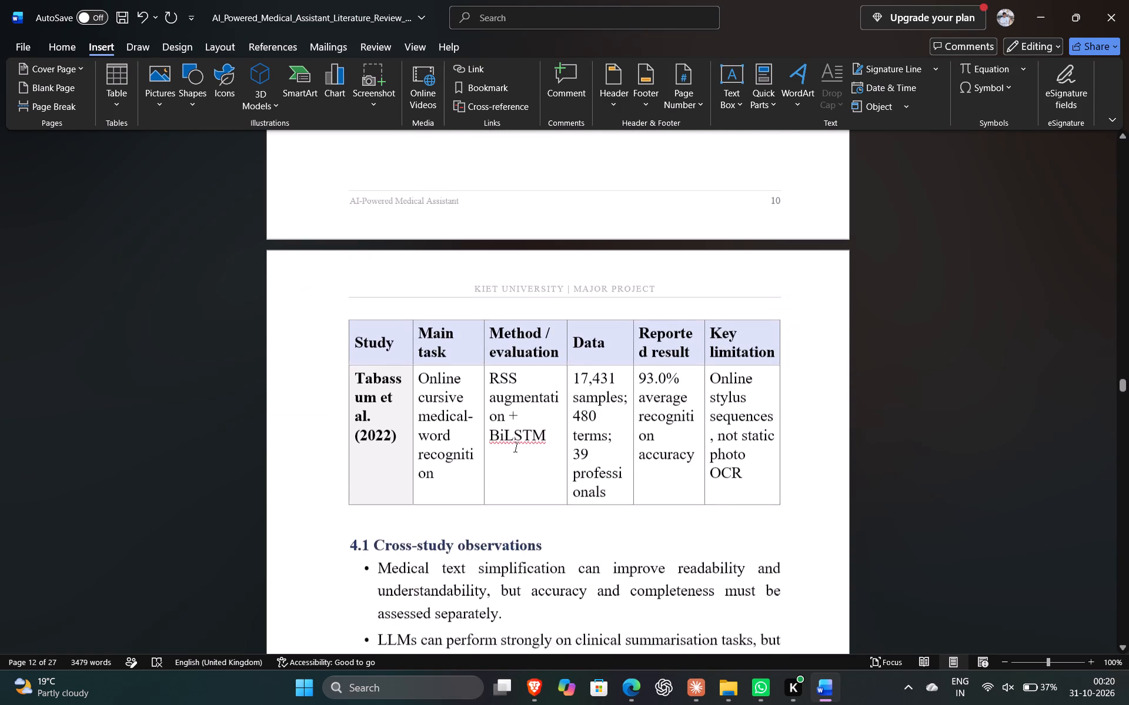
pyautogui.scroll(-7, 516, 447)
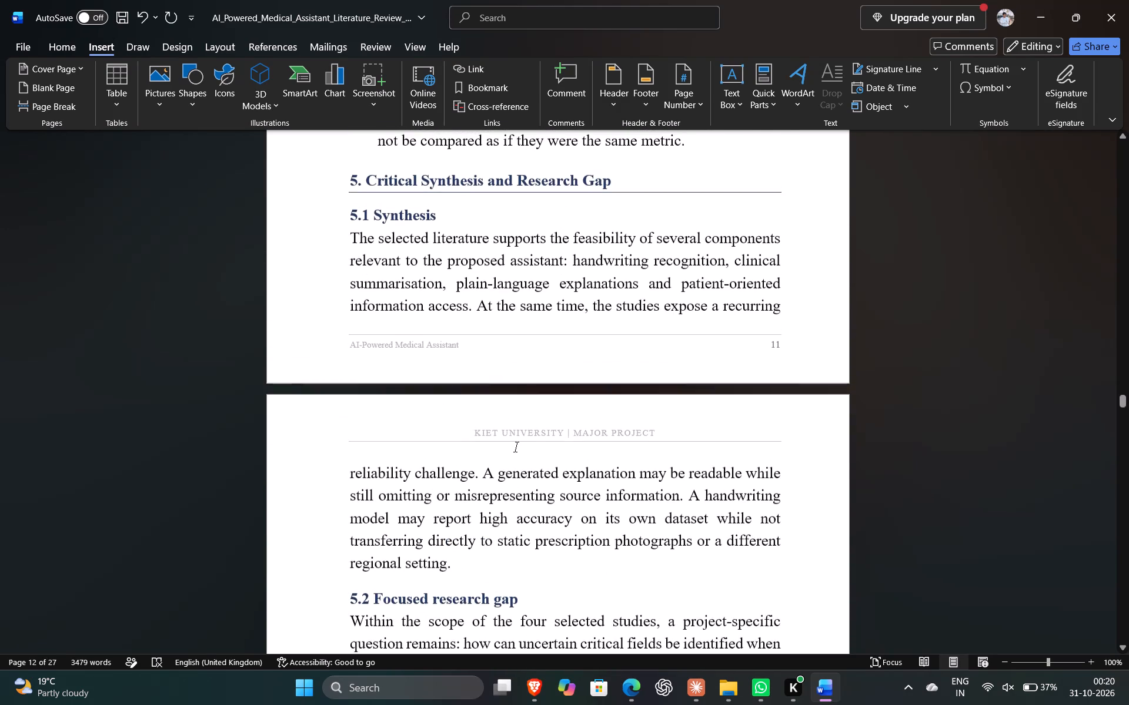
pyautogui.scroll(-1, 516, 447)
pyautogui.click(353, 178)
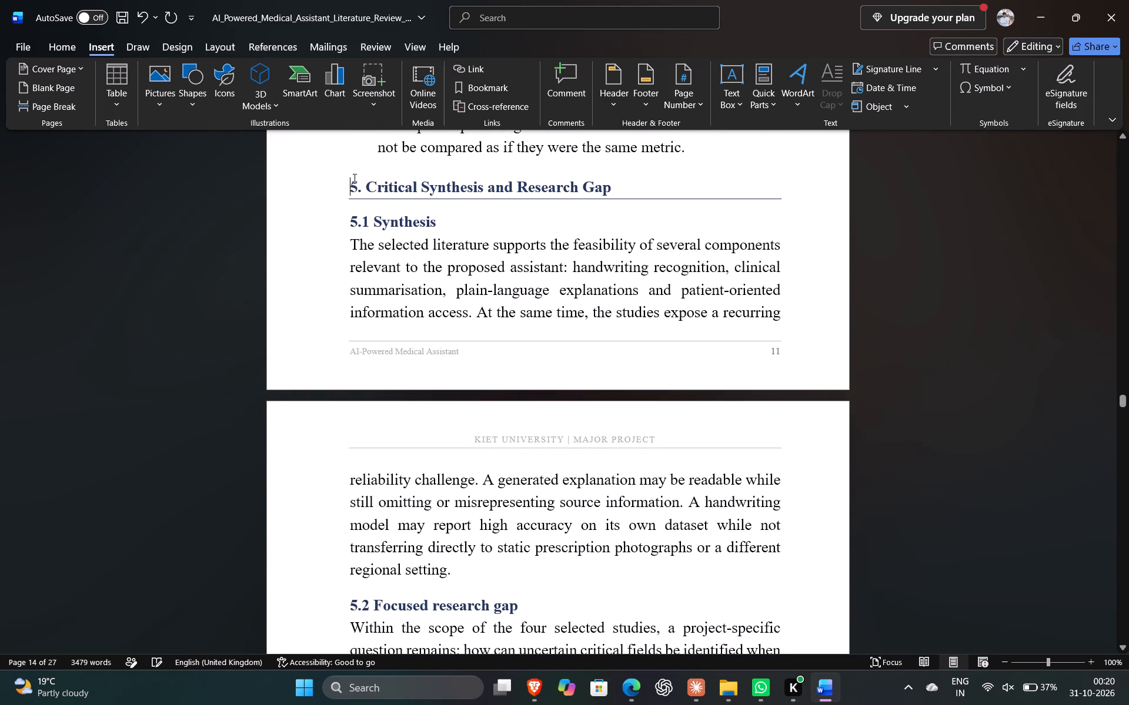
pyautogui.click(74, 104)
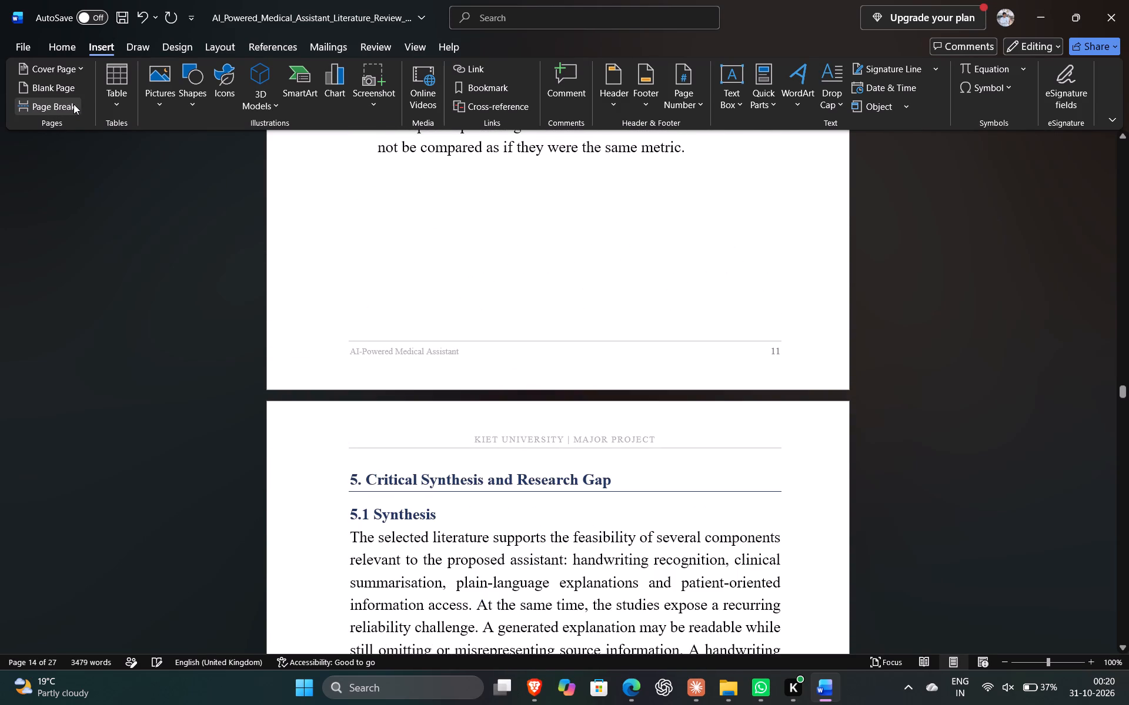
# Delete the empty lines before "6. Proposed Research Direction" so its heading begins the page directly after section 5.
pyautogui.scroll(-3, 340, 408)
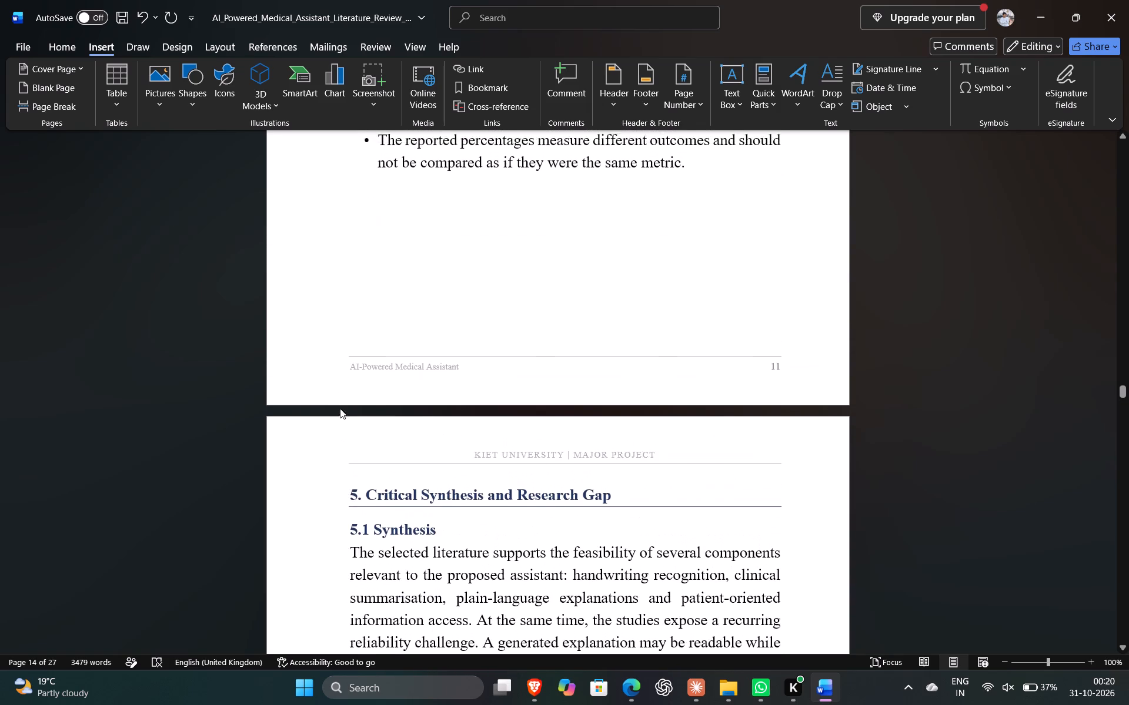
pyautogui.scroll(-6, 340, 408)
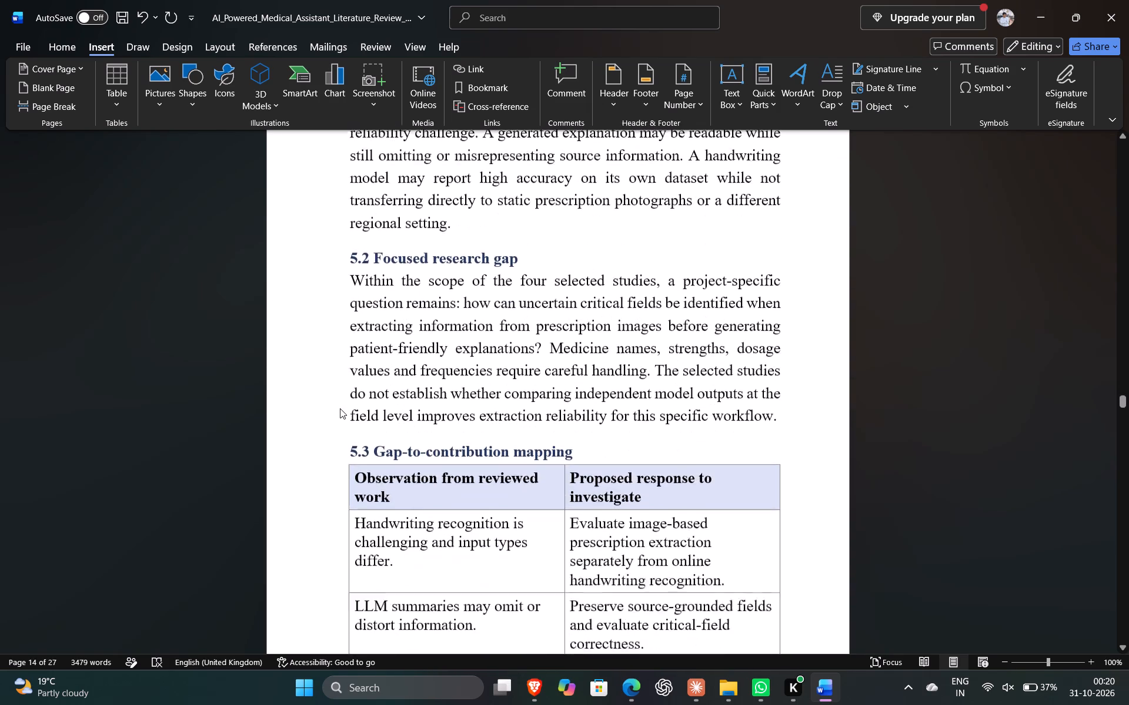
pyautogui.scroll(-9, 340, 408)
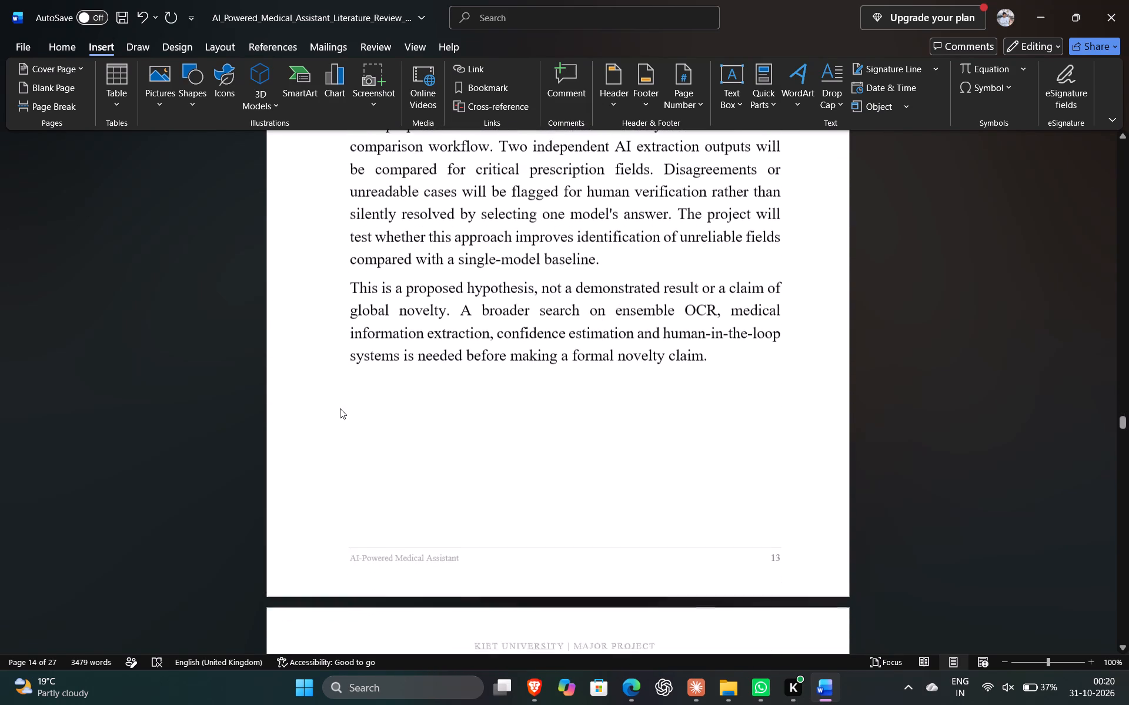
pyautogui.scroll(-10, 340, 408)
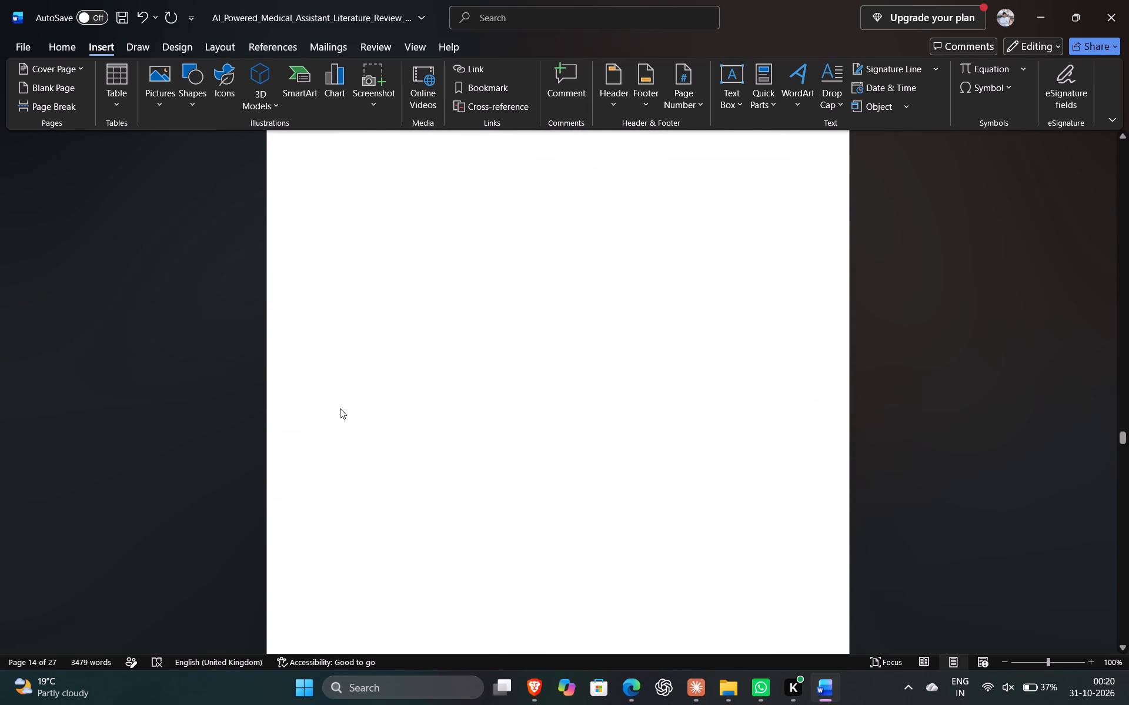
pyautogui.scroll(-3, 340, 408)
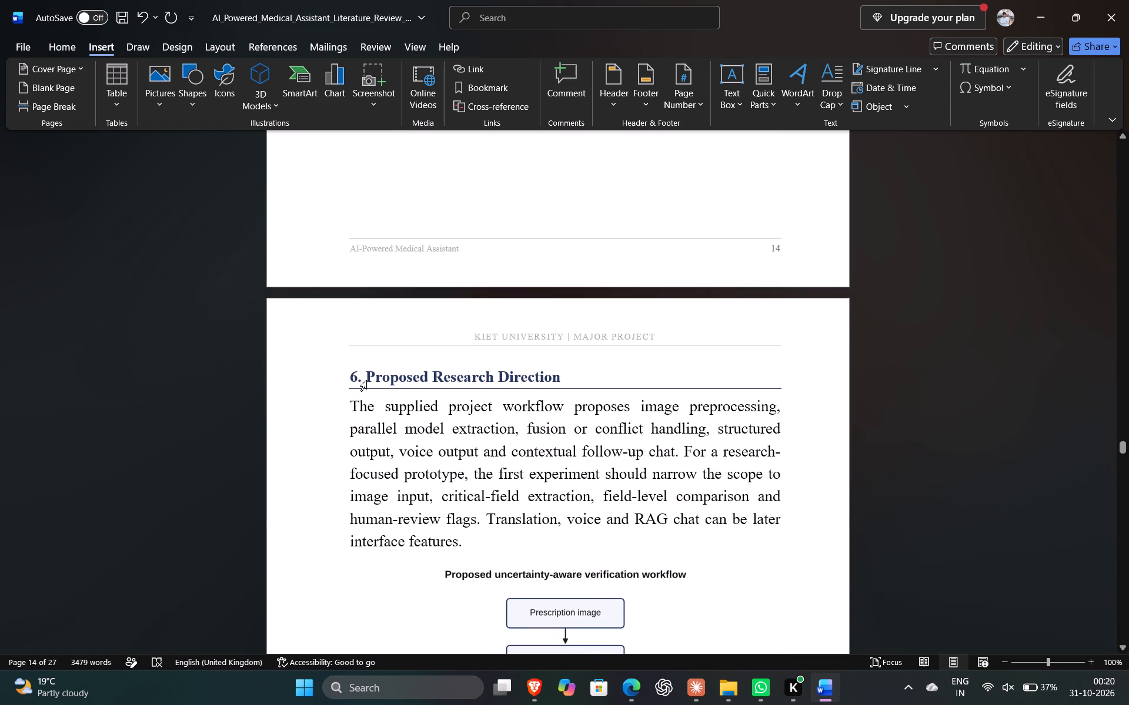
pyautogui.click(350, 375)
pyautogui.press('BackSpace')
pyautogui.scroll(3, 350, 375)
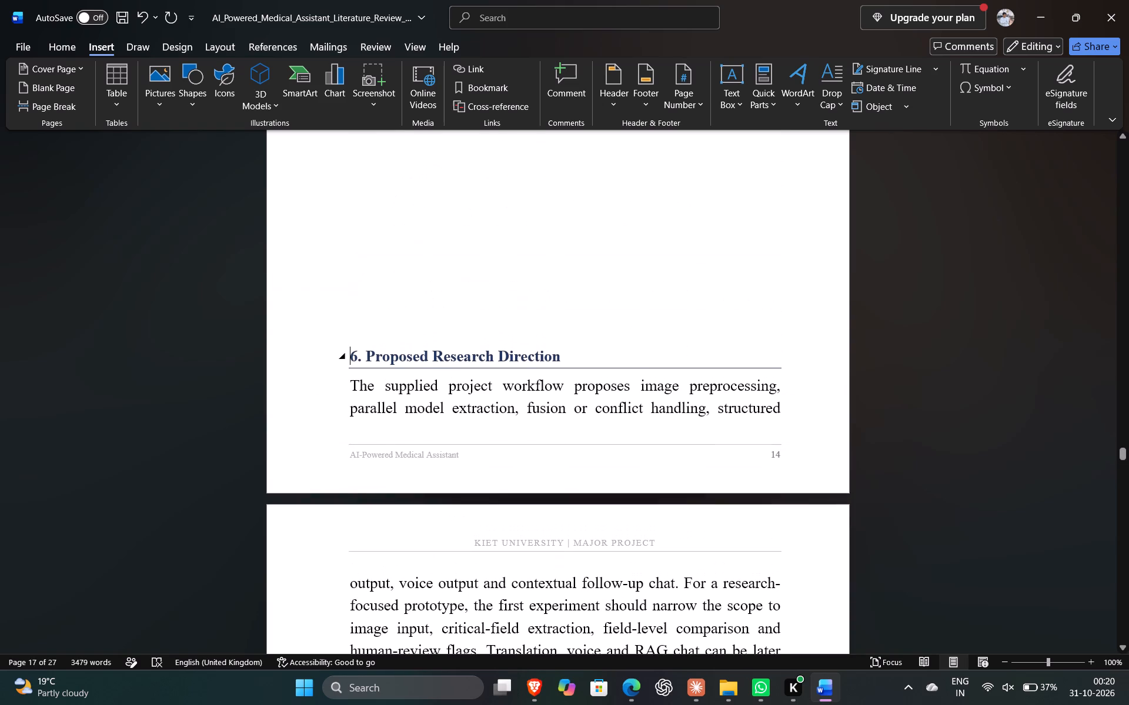
pyautogui.press('BackSpace')
pyautogui.press('BackSpace')
pyautogui.press('BackSpace')
pyautogui.press('BackSpace')
pyautogui.press('BackSpace')
pyautogui.press('BackSpace')
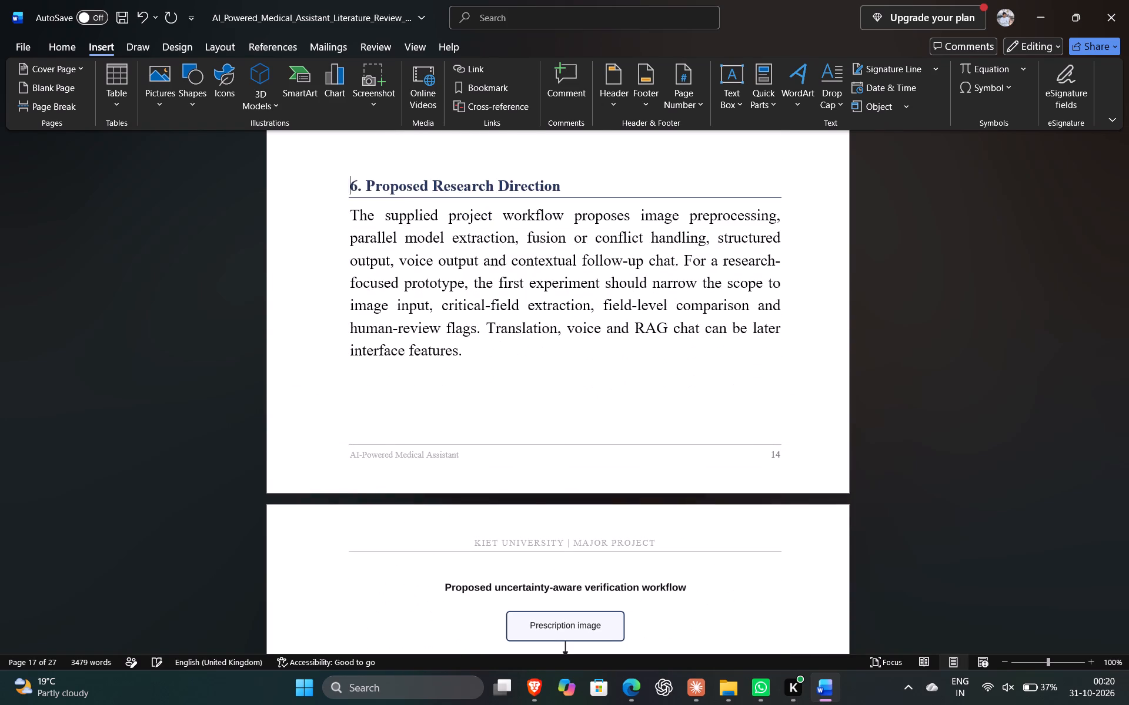
pyautogui.press('BackSpace')
pyautogui.press('BackSpace')
pyautogui.press('BackSpace')
pyautogui.press('BackSpace')
pyautogui.press('BackSpace')
pyautogui.press('BackSpace')
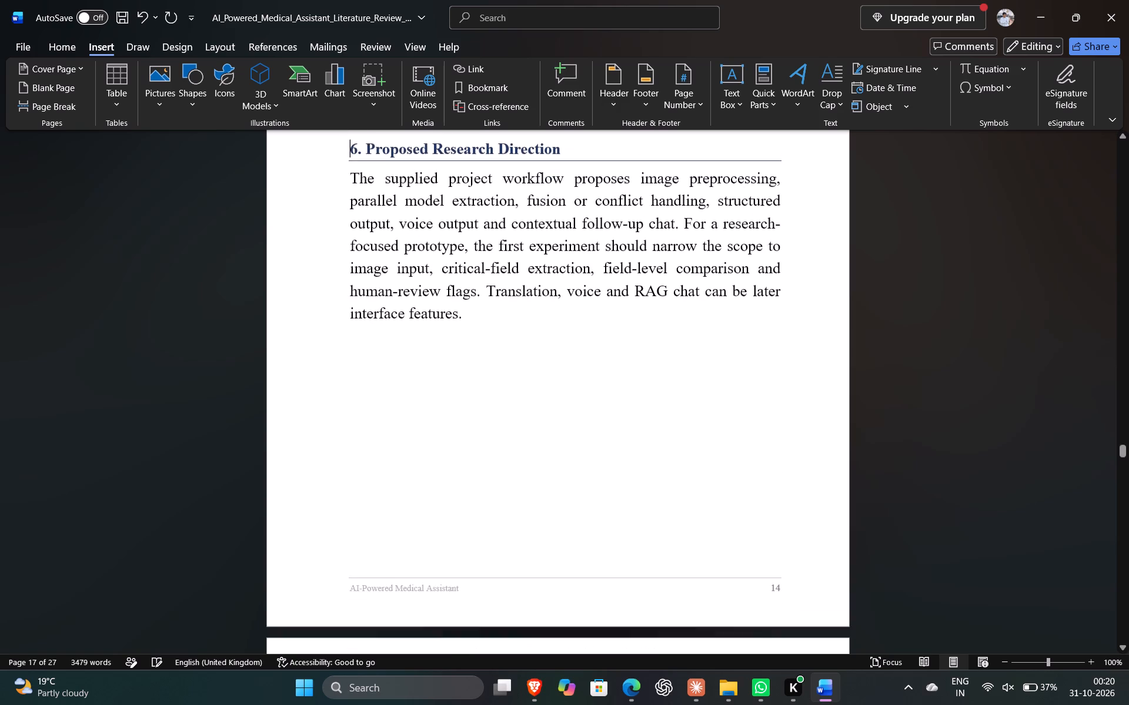
pyautogui.press('BackSpace')
pyautogui.press('BackSpace')
pyautogui.press('BackSpace')
pyautogui.press('BackSpace')
pyautogui.press('BackSpace')
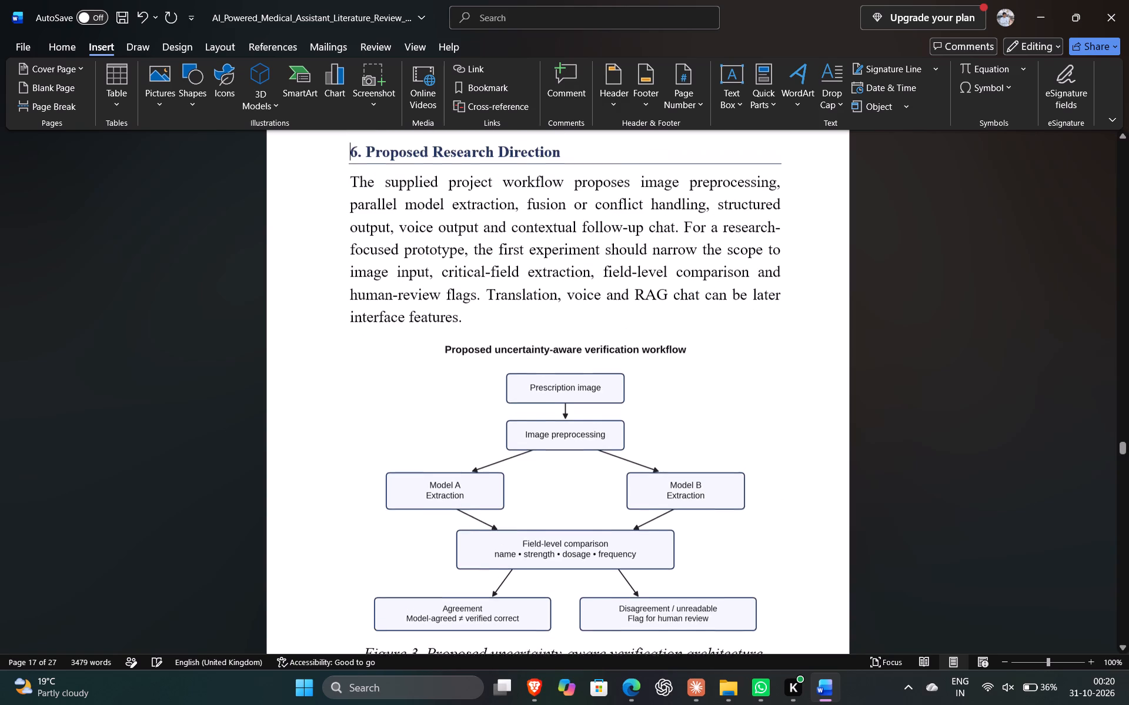
pyautogui.press('BackSpace')
pyautogui.press('BackSpace')
pyautogui.press('BackSpace')
pyautogui.press('BackSpace')
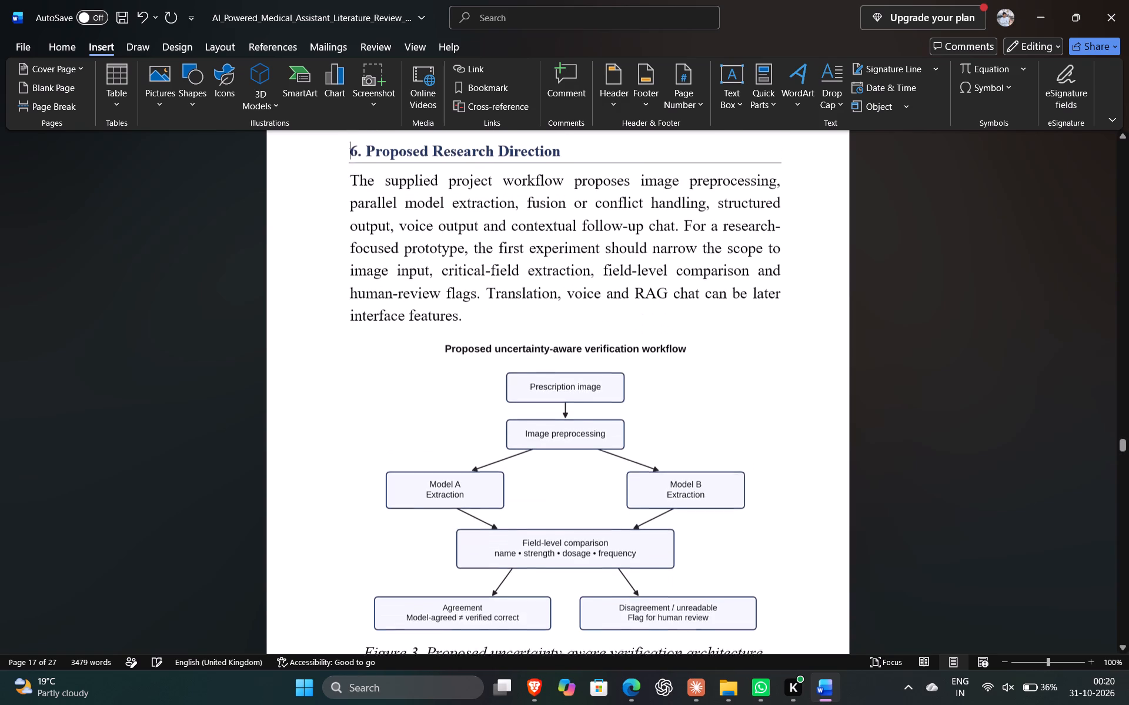
pyautogui.press('BackSpace')
# Examine how the 5.3 mapping table, the section 6 workflow figure and the 6.1 stages list fall across pages.
pyautogui.scroll(4, 350, 375)
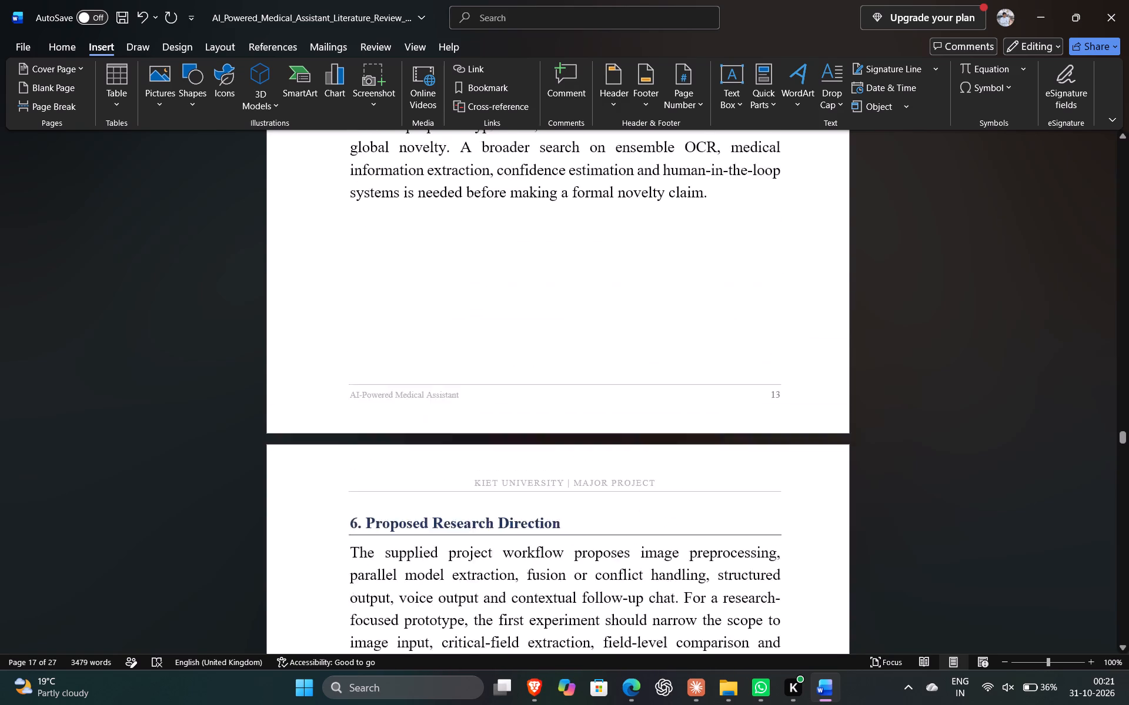
pyautogui.scroll(5, 350, 375)
pyautogui.scroll(-1, 350, 375)
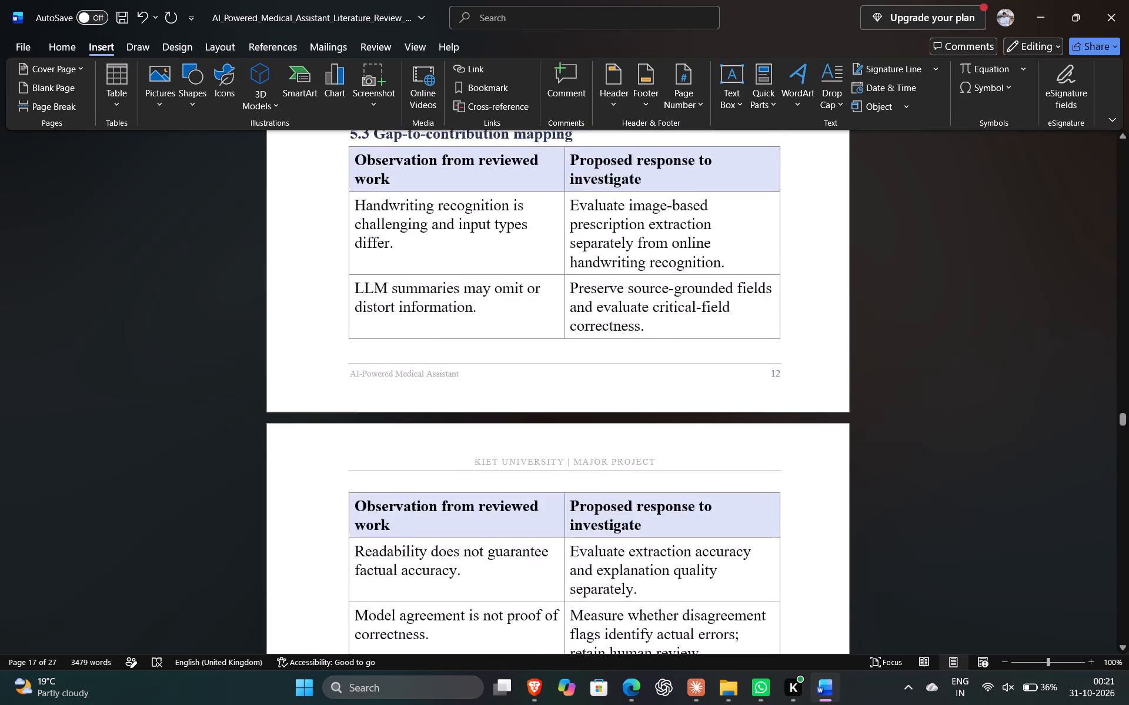
pyautogui.scroll(-2, 350, 375)
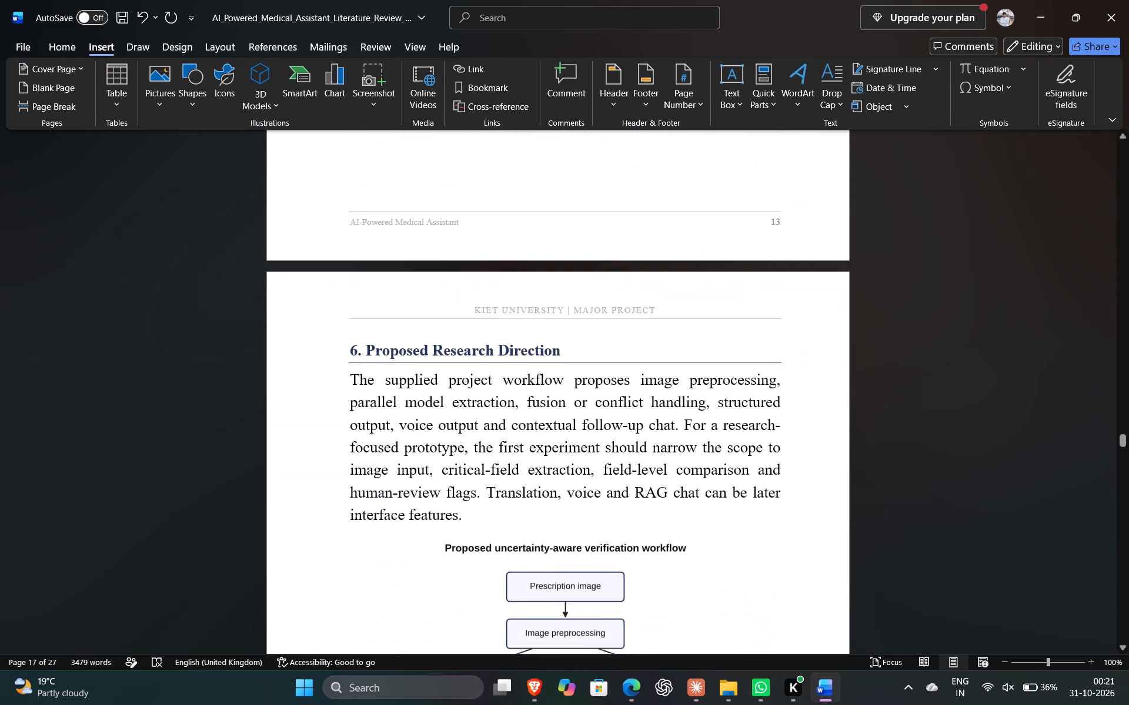
pyautogui.scroll(-6, 370, 376)
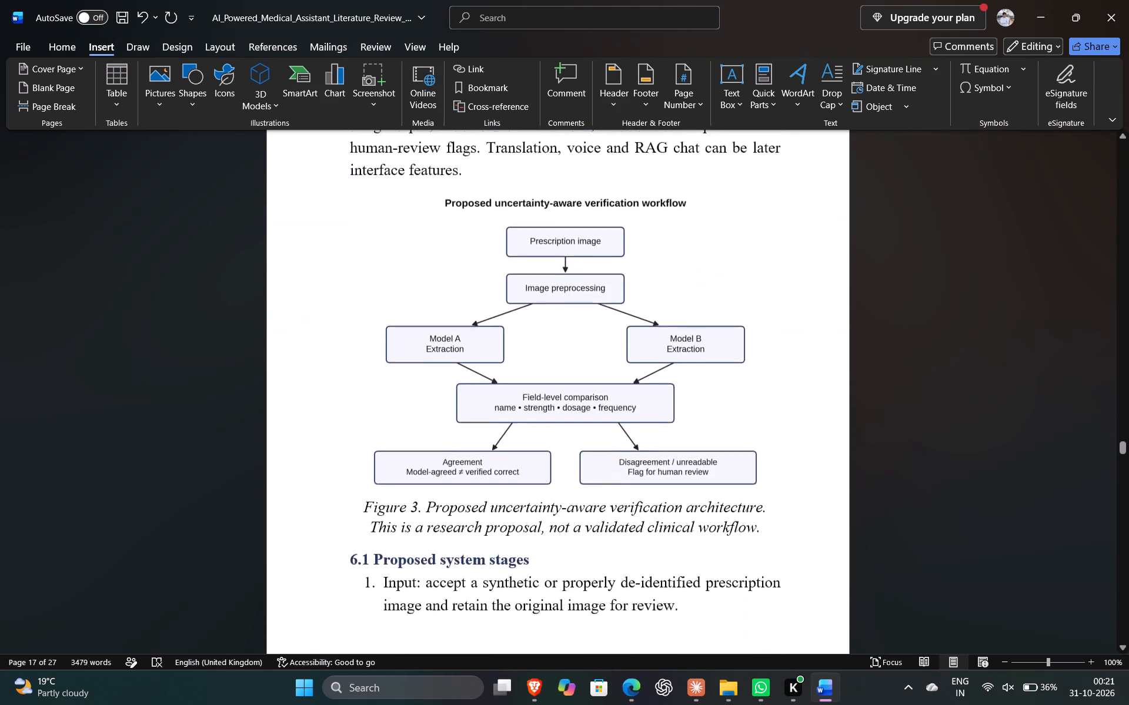
pyautogui.scroll(-5, 370, 376)
pyautogui.scroll(1, 370, 376)
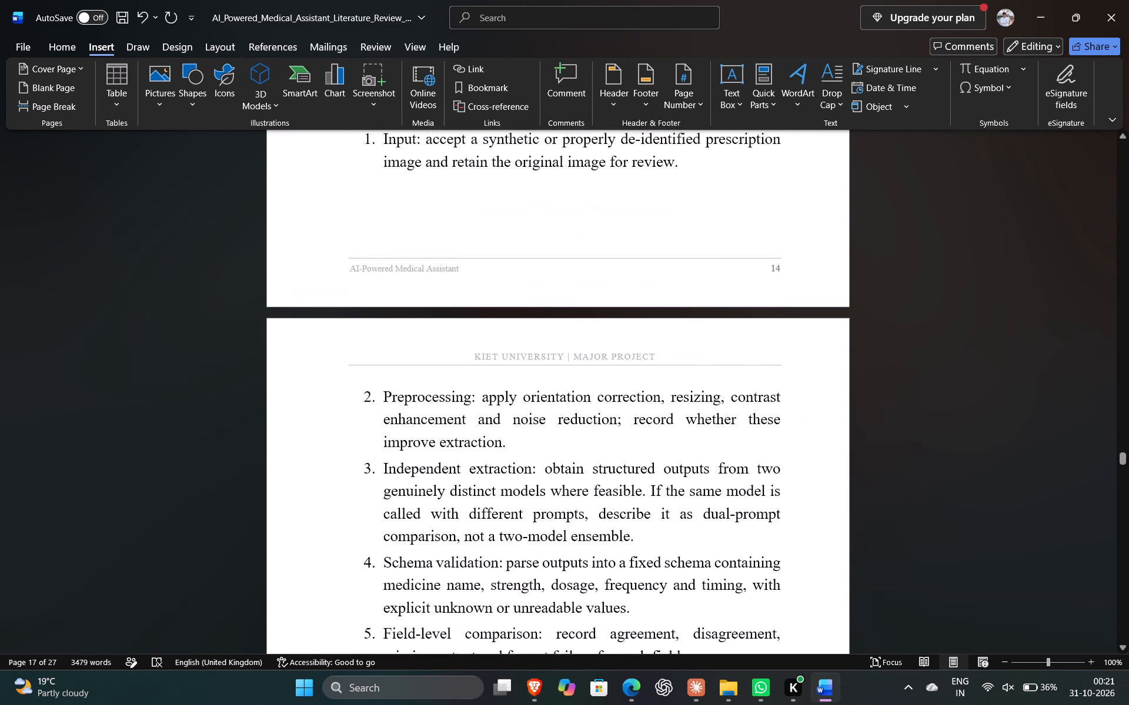
# Insert a page break before the "6.1 Proposed system stages" heading so it starts on a fresh page.
pyautogui.scroll(1, 370, 376)
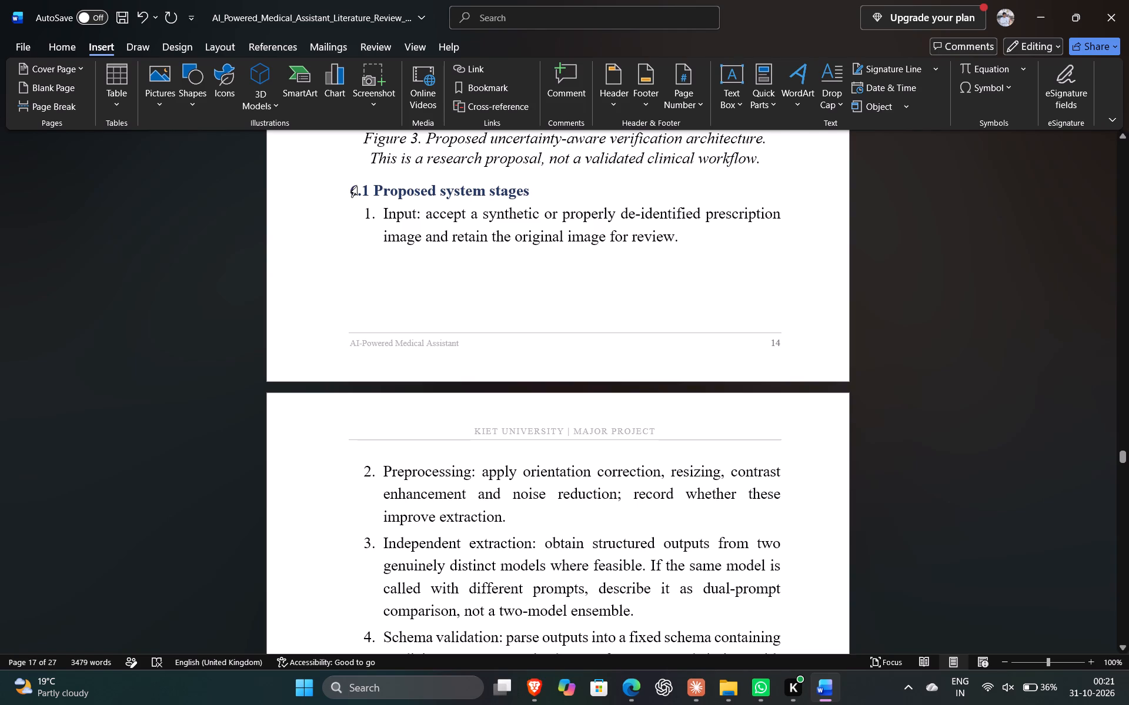
pyautogui.doubleClick(376, 192)
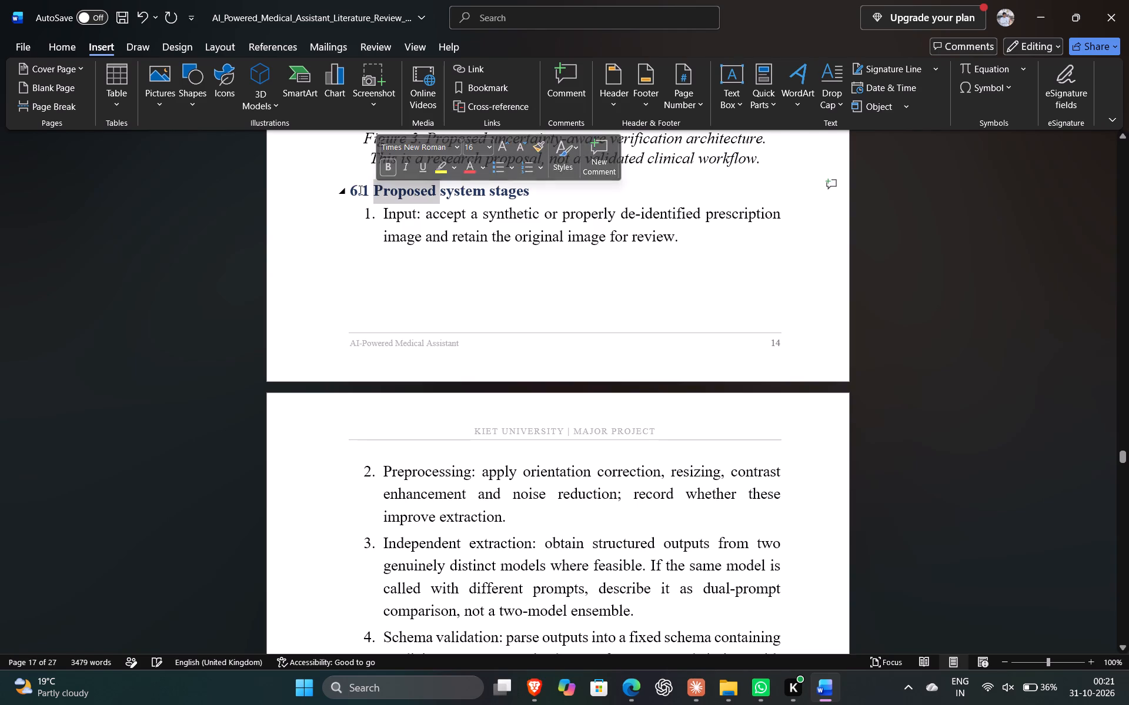
pyautogui.click(353, 188)
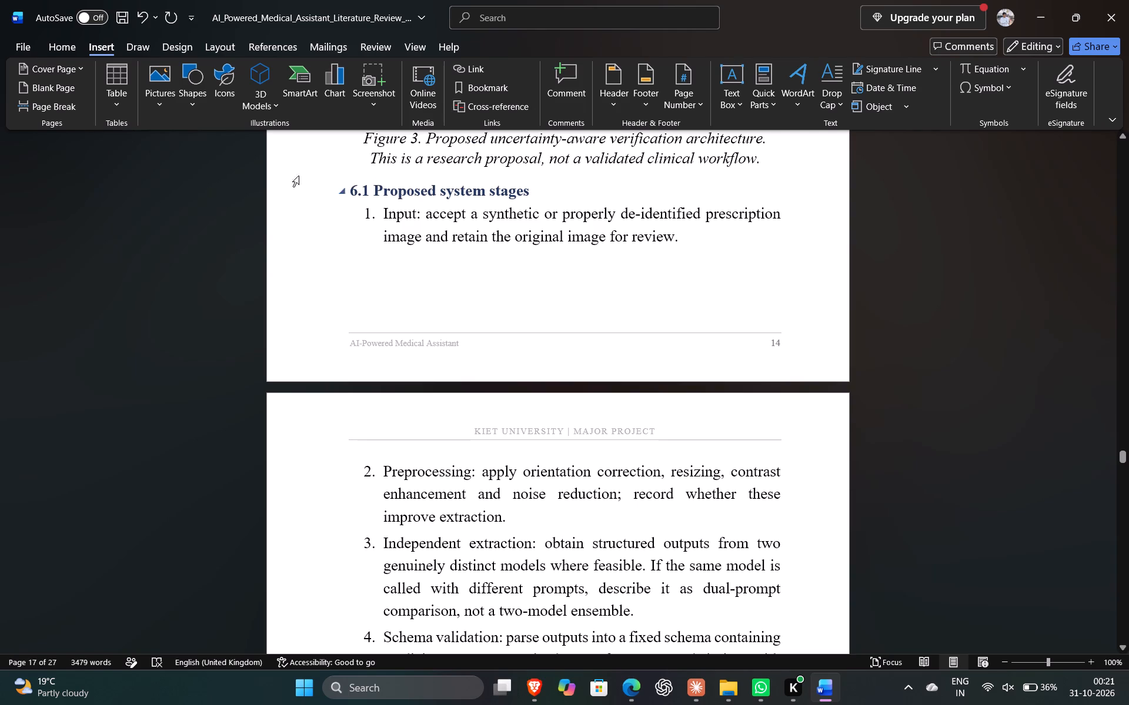
pyautogui.click(30, 109)
# Insert a page break before the "8.3 Evaluation metrics" heading so its table stays together on a new page.
pyautogui.scroll(-2, 309, 316)
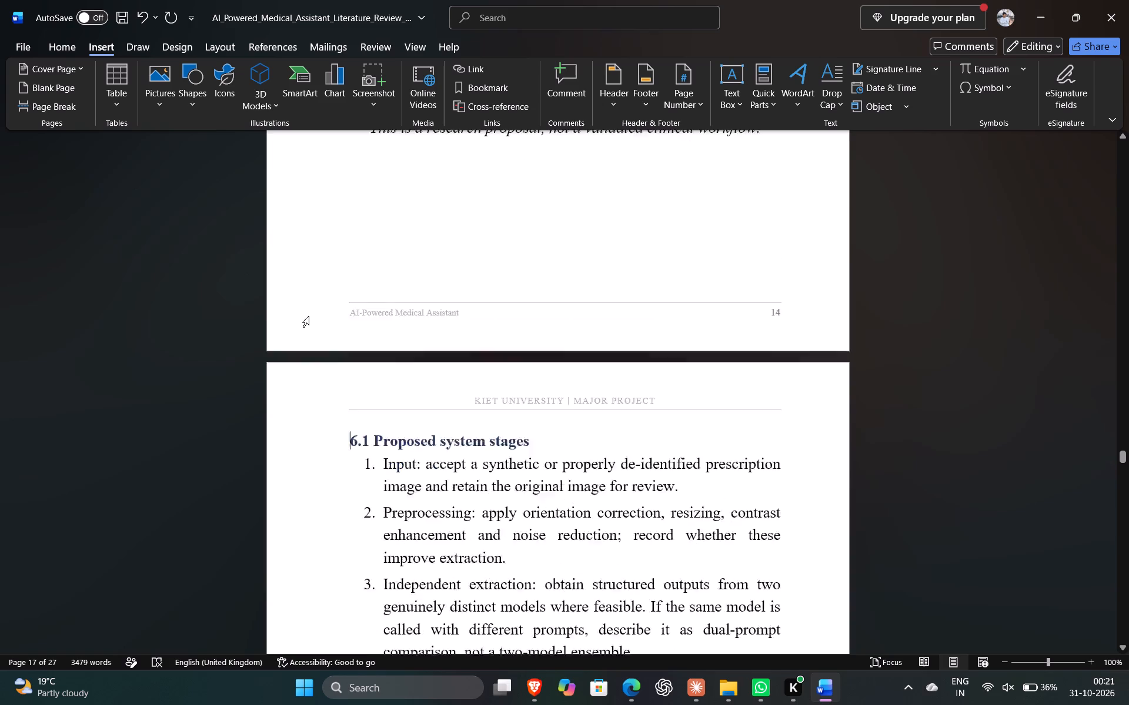
pyautogui.scroll(-10, 309, 316)
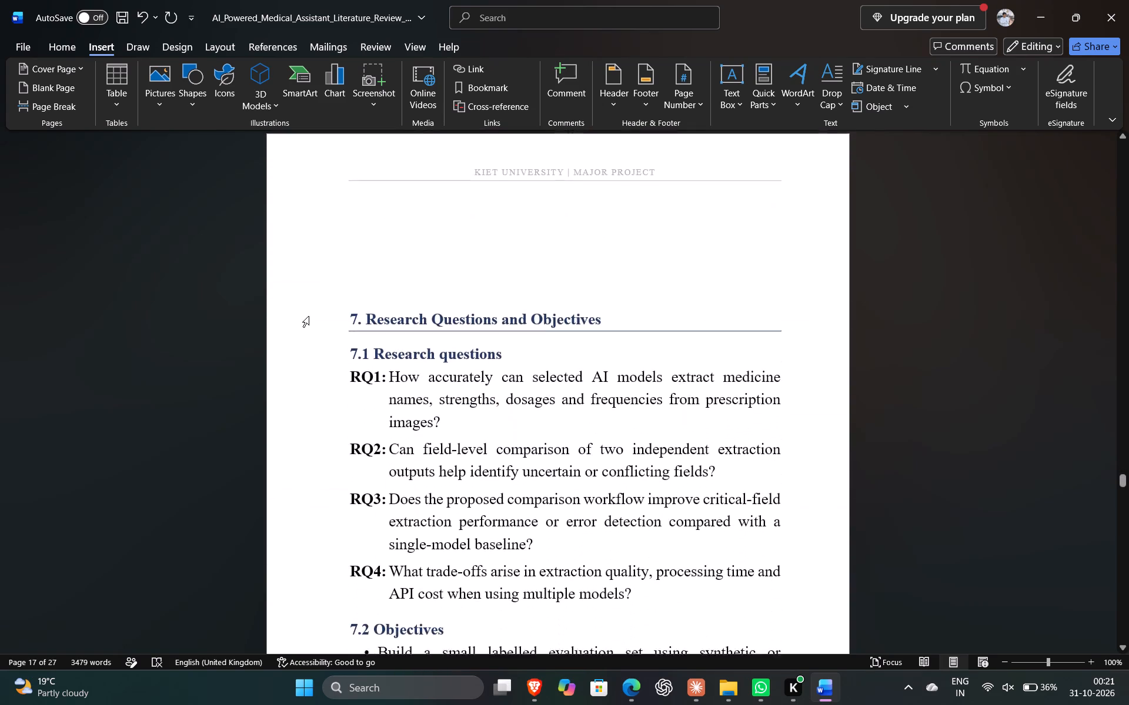
pyautogui.scroll(-6, 309, 316)
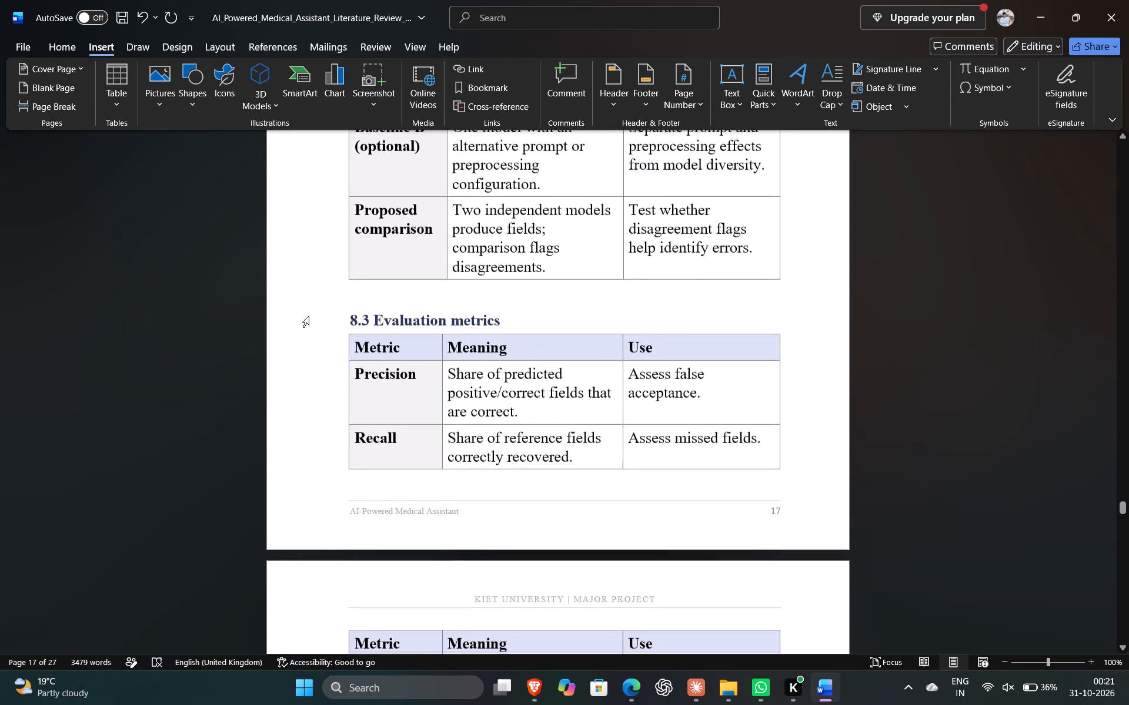
pyautogui.scroll(-1, 309, 316)
pyautogui.scroll(2, 309, 316)
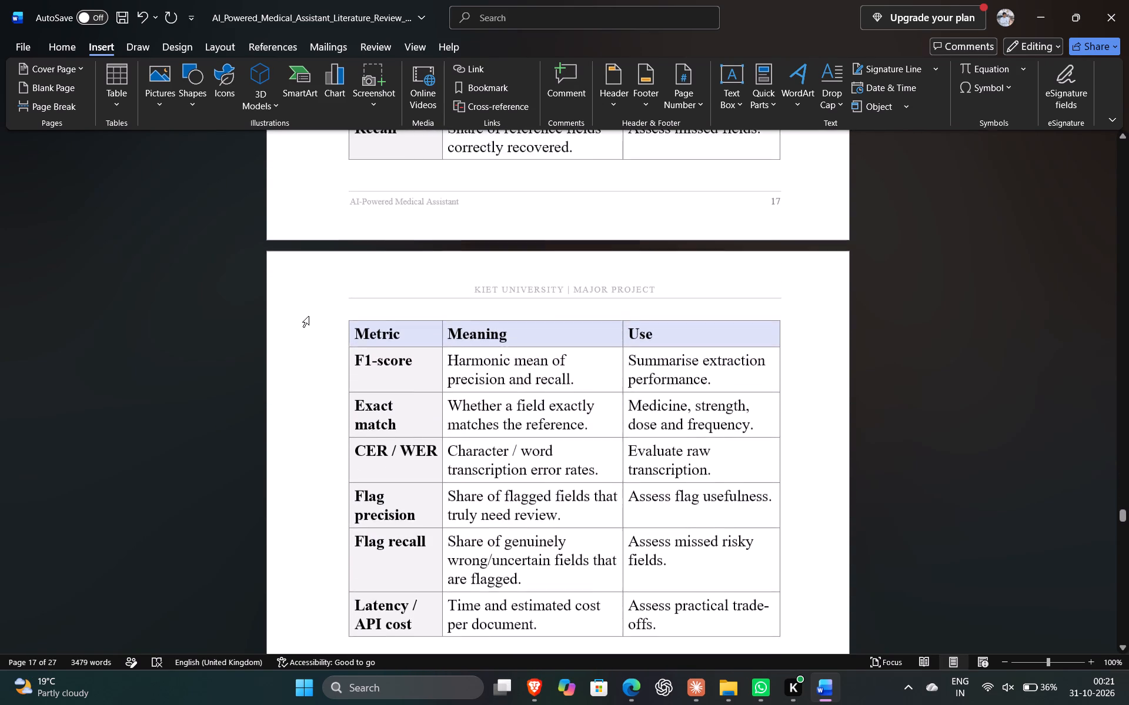
pyautogui.scroll(2, 309, 316)
pyautogui.click(356, 271)
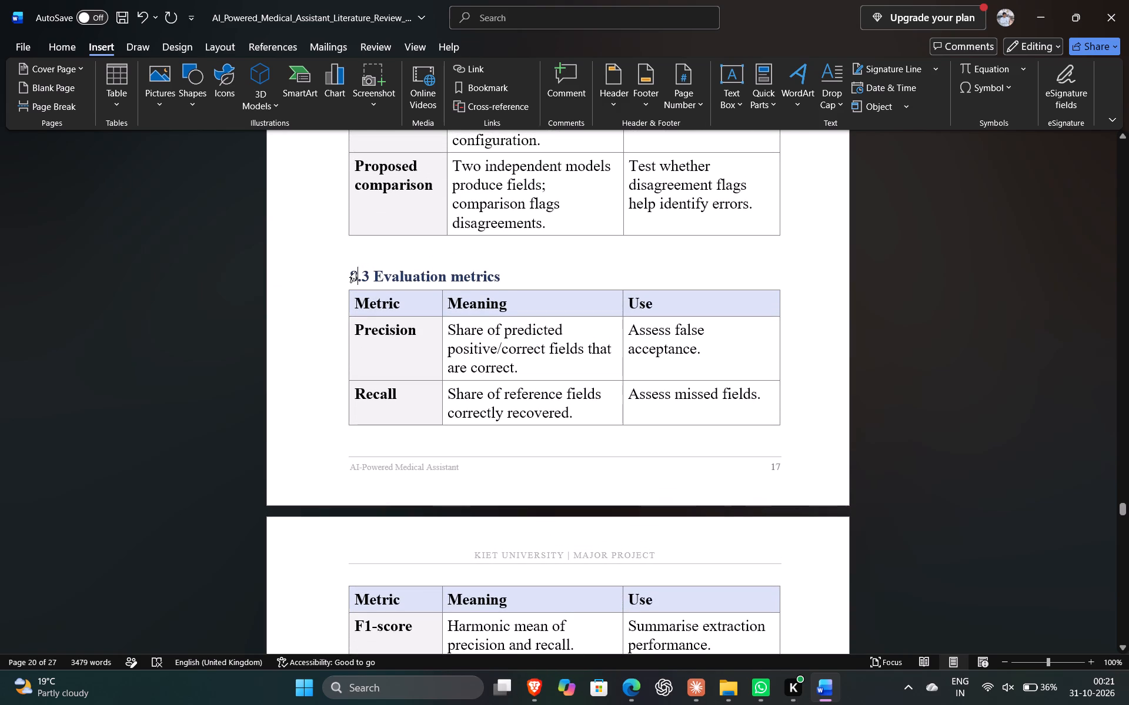
pyautogui.click(354, 271)
pyautogui.click(353, 271)
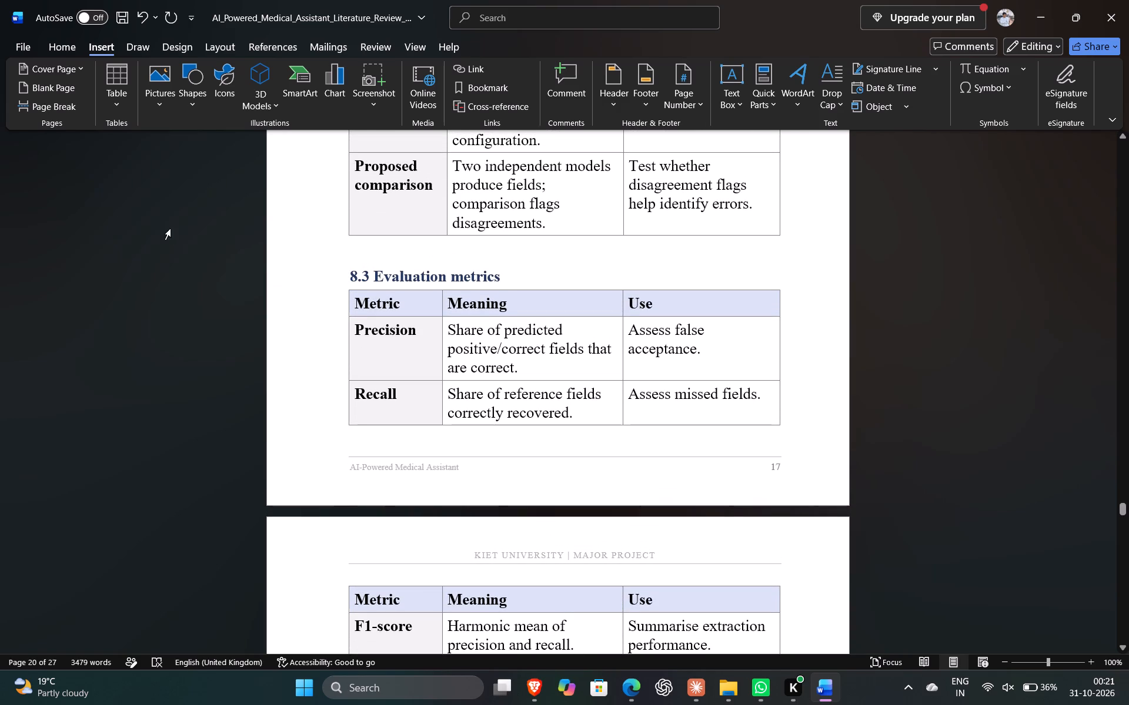
pyautogui.click(75, 106)
# Insert a page break before the "8.4 Experimental precautions" heading so its bullet list starts on a new page.
pyautogui.scroll(-3, 378, 437)
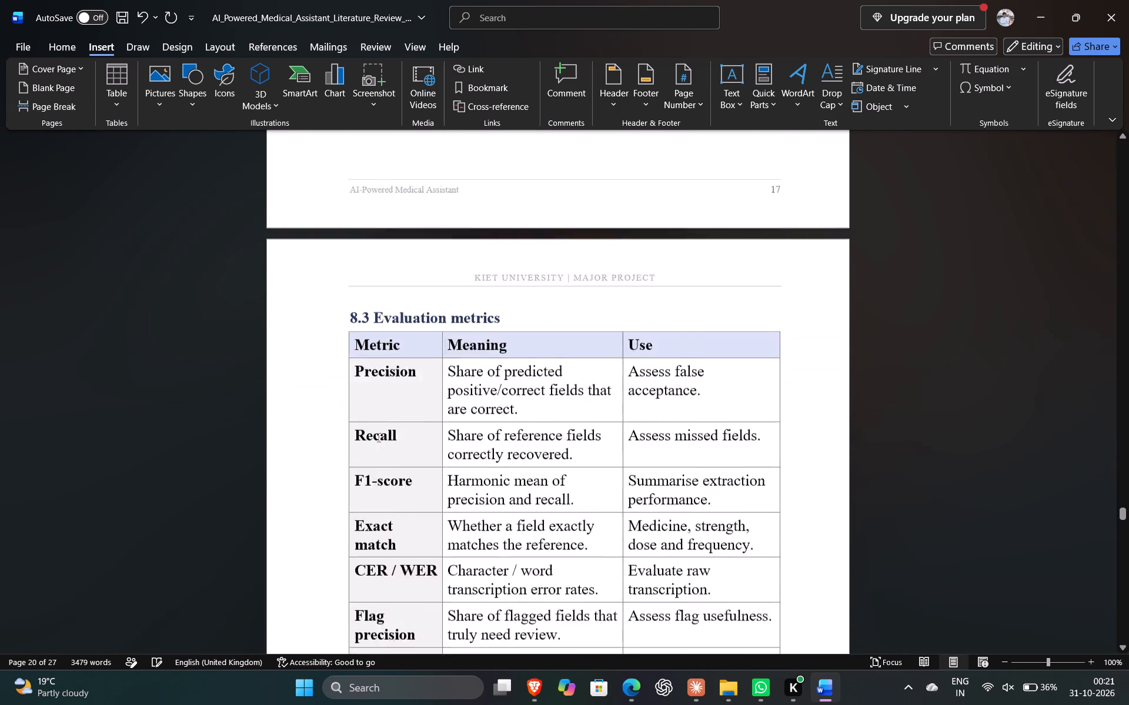
pyautogui.scroll(-9, 378, 437)
pyautogui.scroll(1, 378, 437)
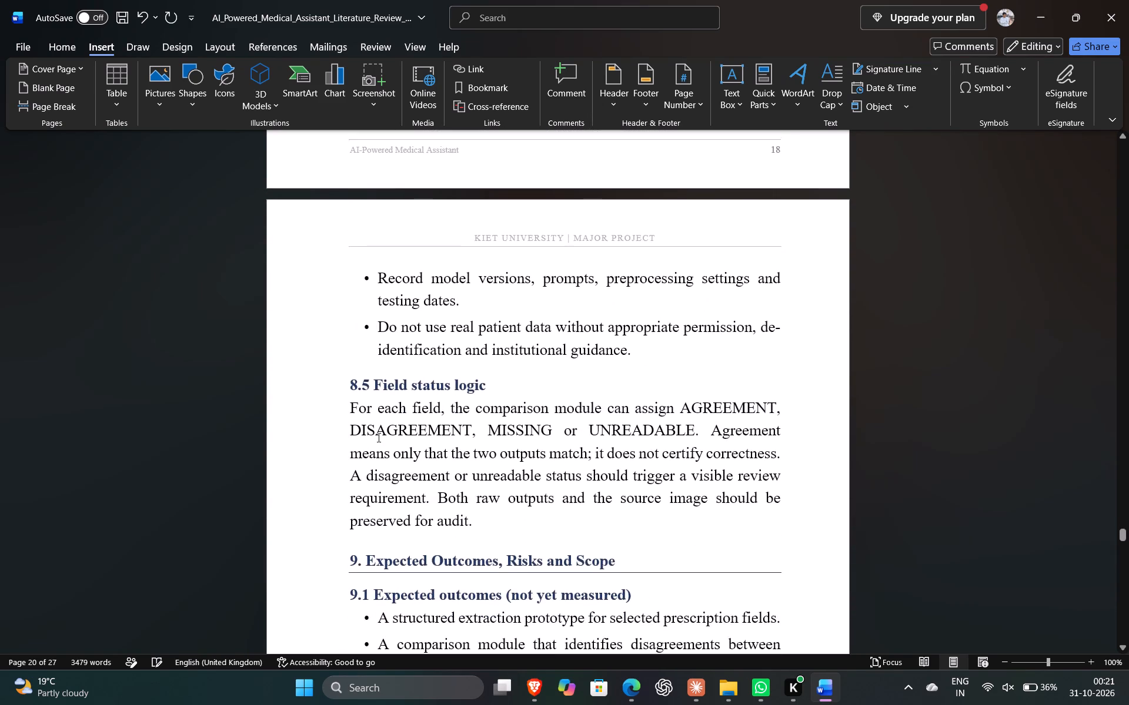
pyautogui.scroll(1, 378, 437)
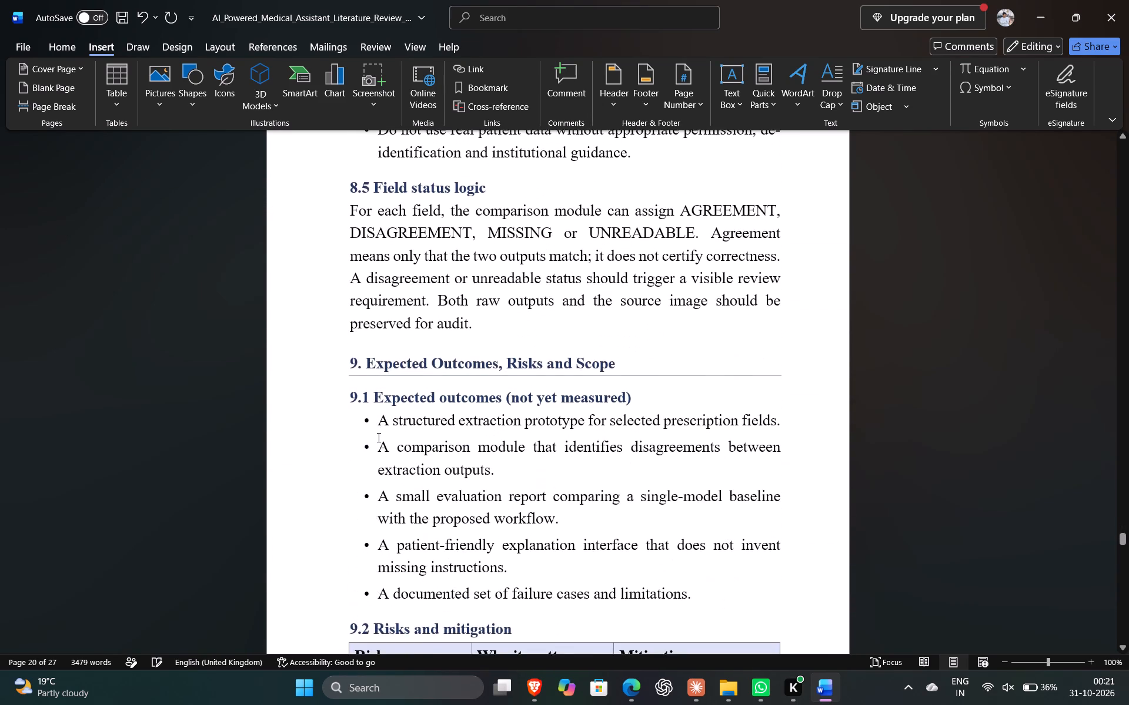
pyautogui.scroll(1, 378, 437)
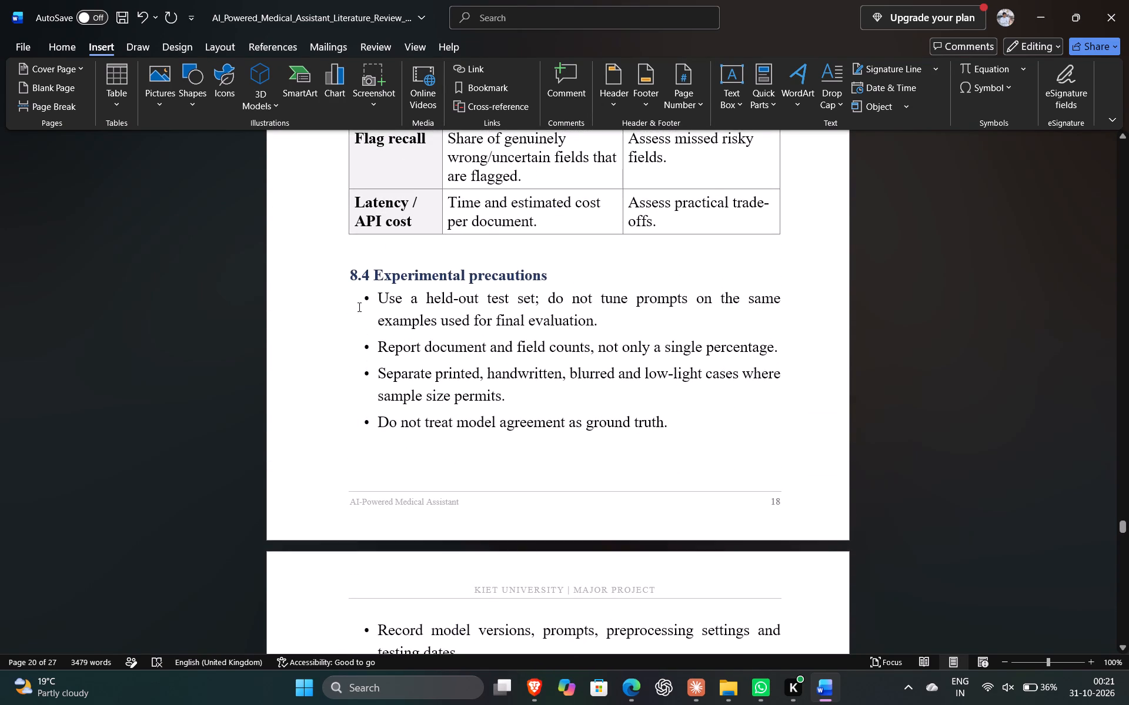
pyautogui.click(354, 281)
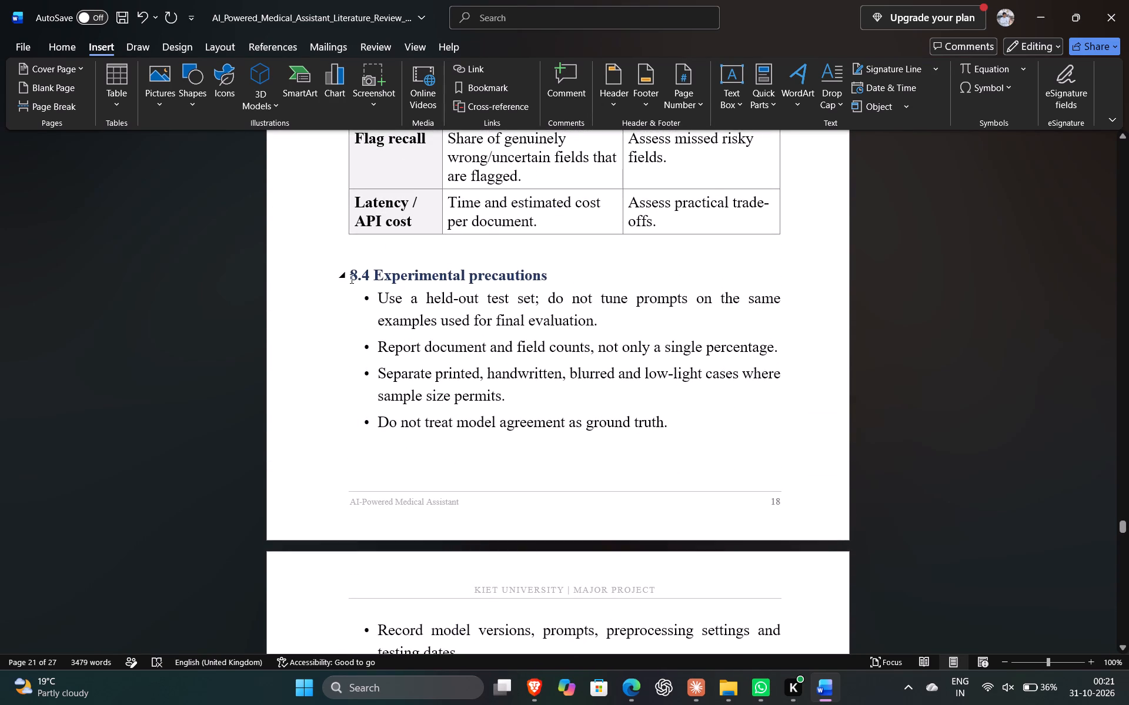
pyautogui.click(350, 278)
pyautogui.click(69, 106)
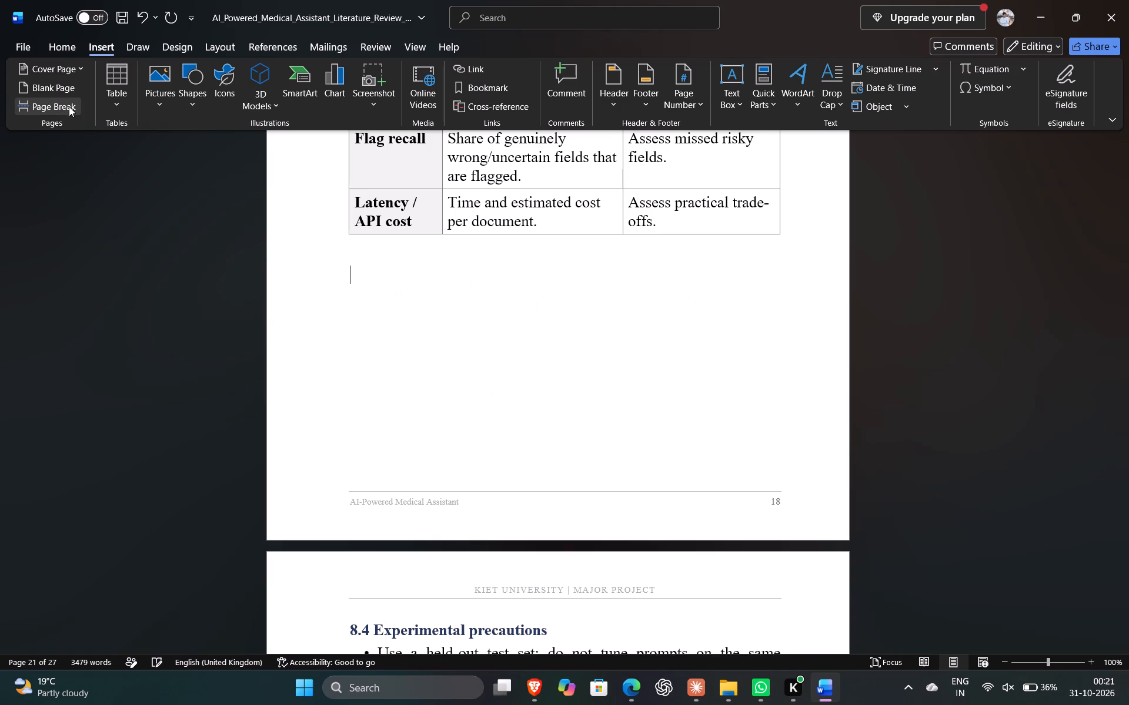
# Delete the stray last bullet of section 9.1, "A documented set of failure cases and limitations.", above the 9.2 heading.
pyautogui.scroll(-11, 324, 309)
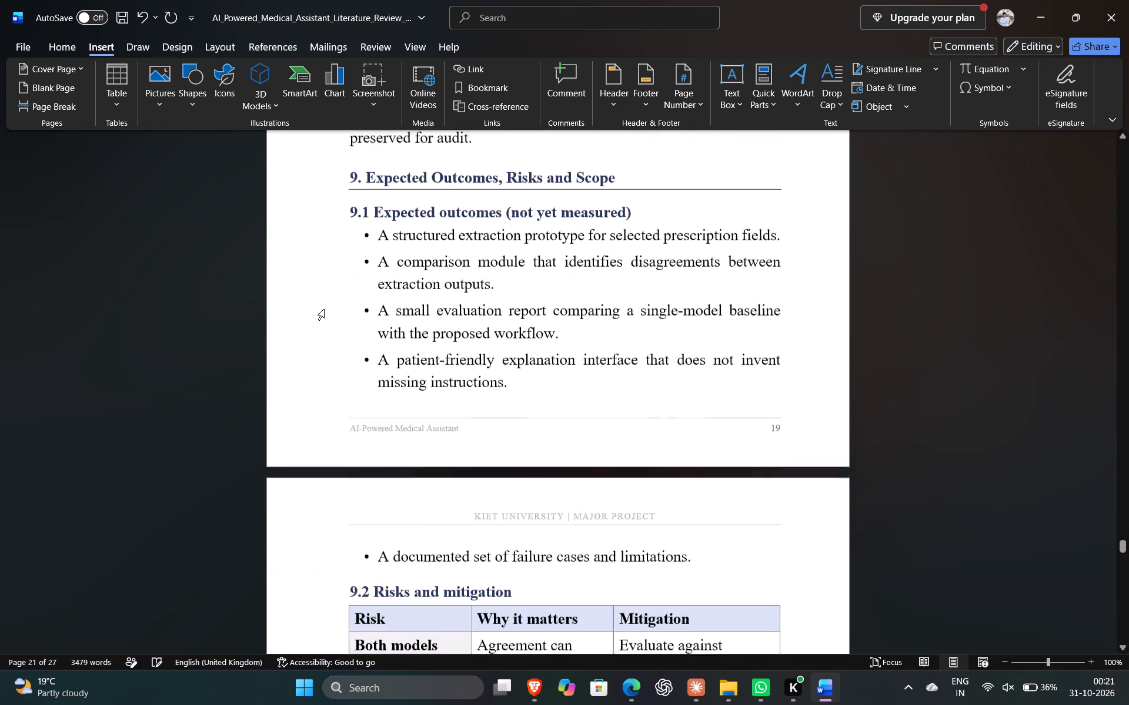
pyautogui.scroll(-1, 324, 309)
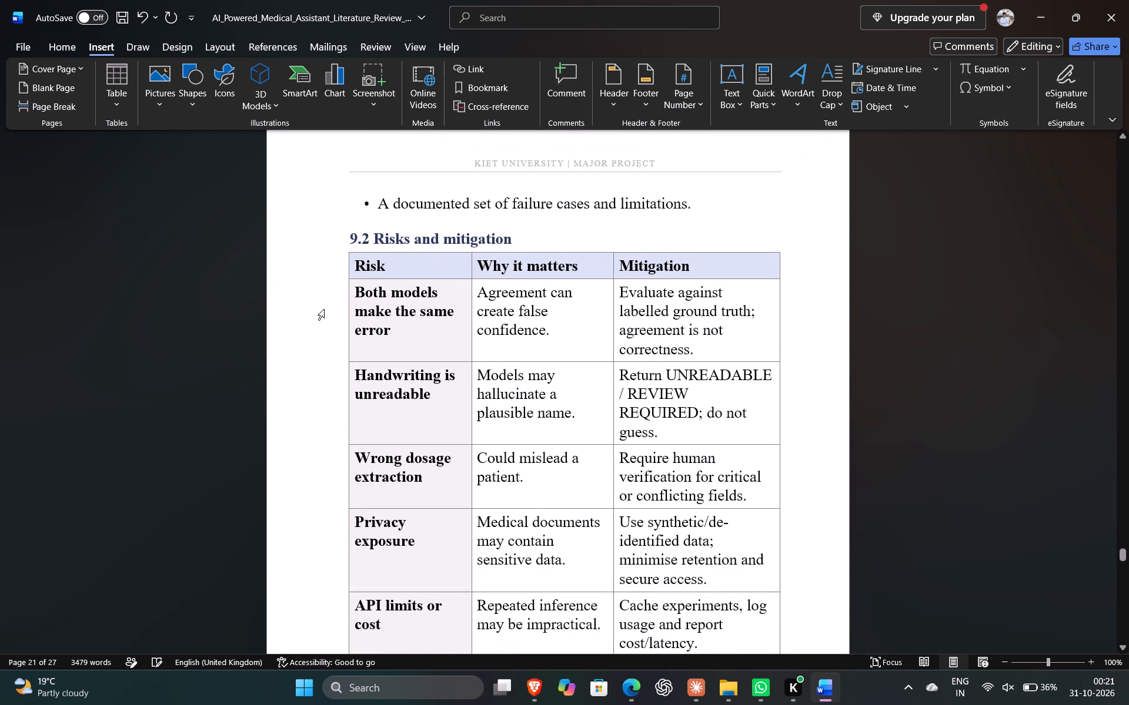
pyautogui.scroll(1, 418, 280)
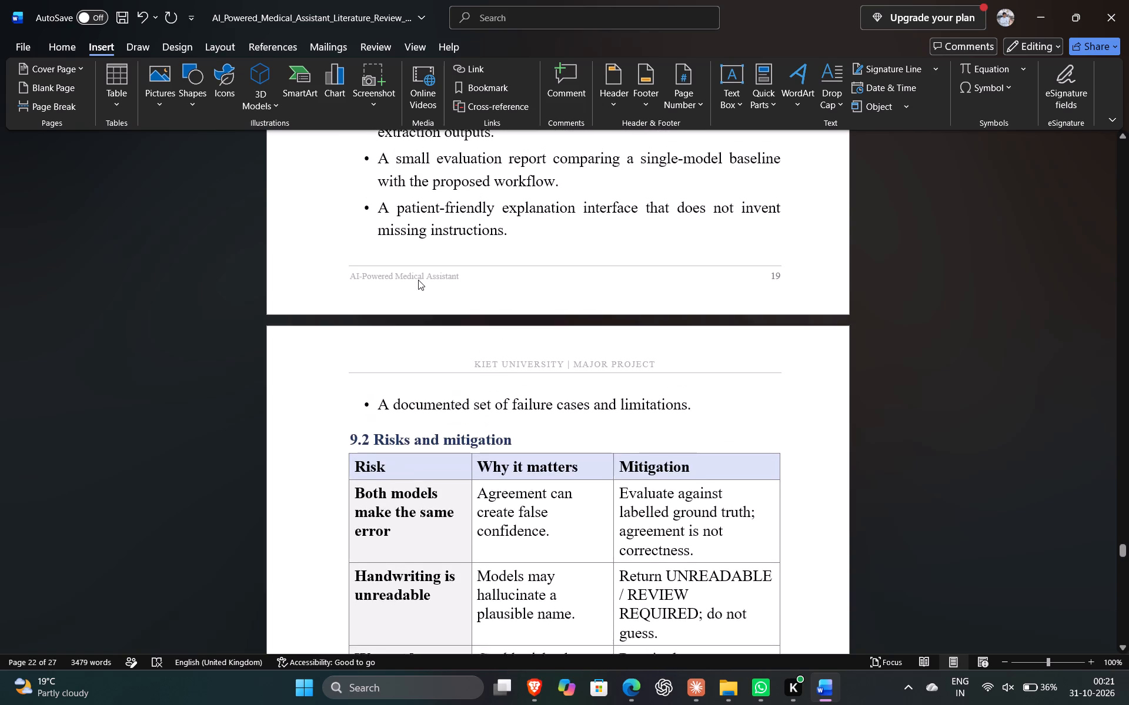
pyautogui.scroll(1, 418, 280)
pyautogui.moveTo(362, 414); pyautogui.dragTo(717, 415)
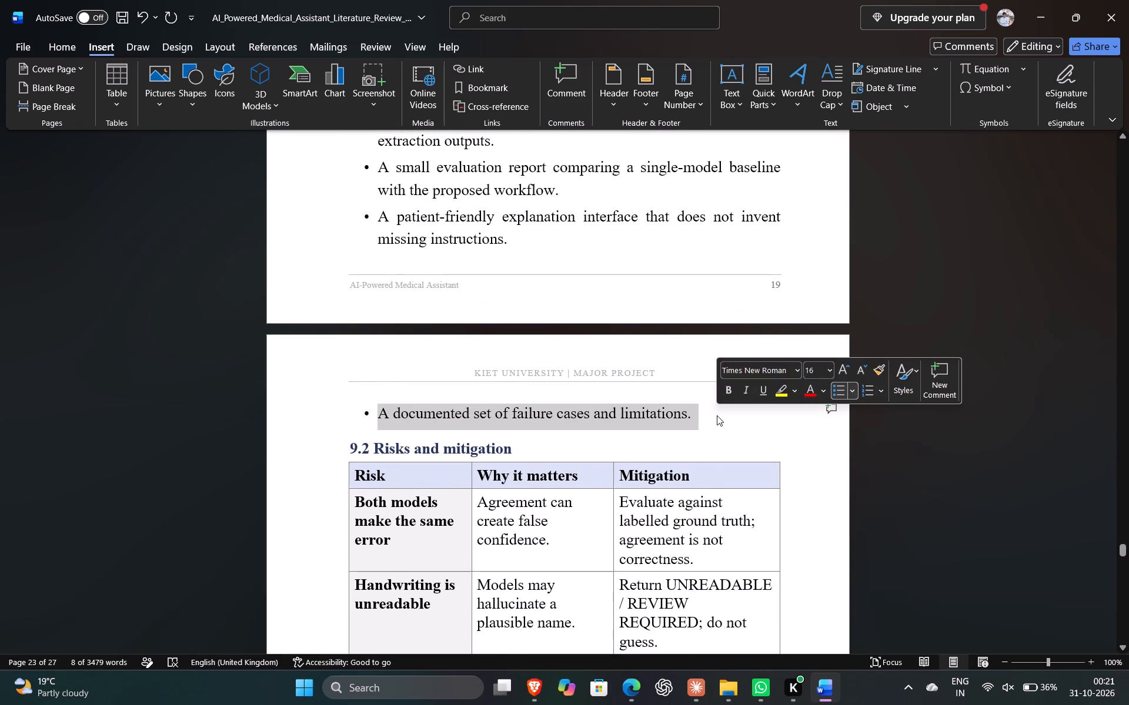
pyautogui.press('BackSpace')
# Review the page flow from the 9.2 risks table through the conclusion, references and appendices to the document's end.
pyautogui.scroll(-4, 707, 449)
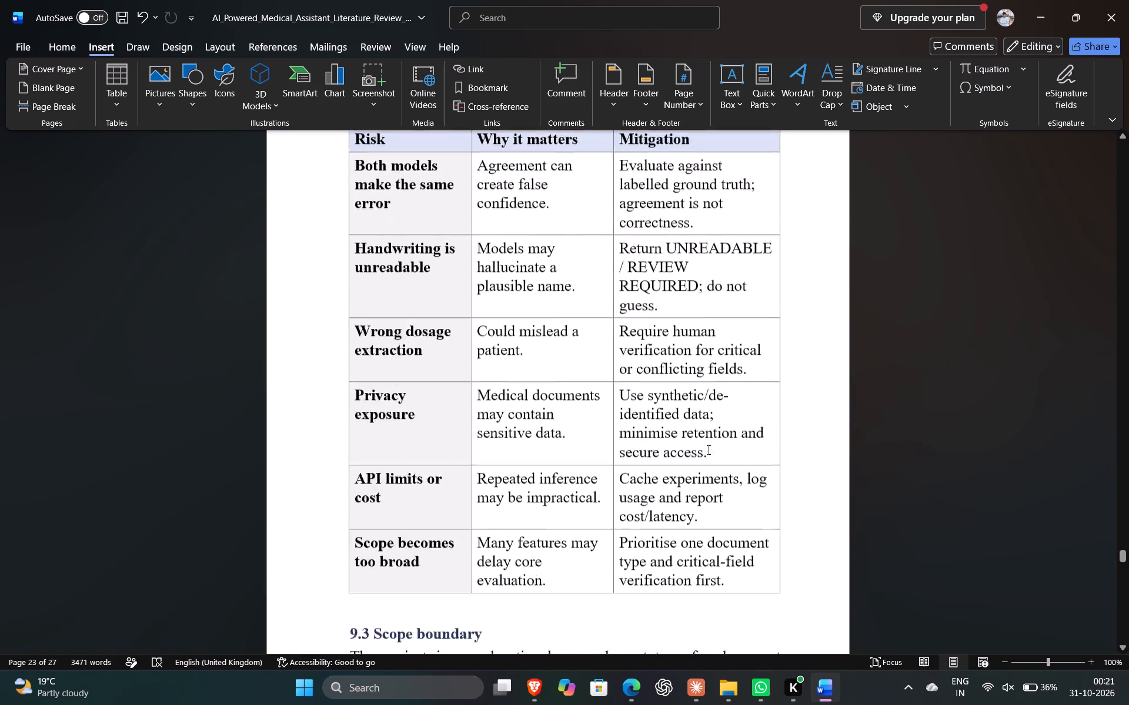
pyautogui.scroll(-8, 707, 449)
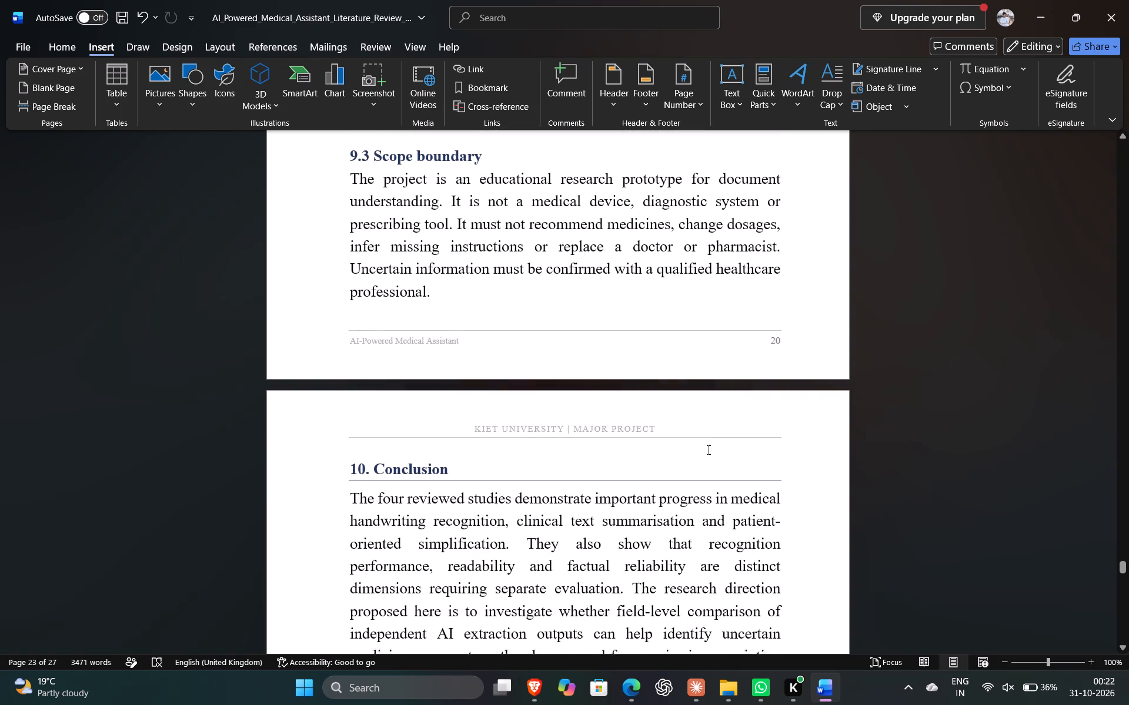
pyautogui.scroll(-7, 707, 449)
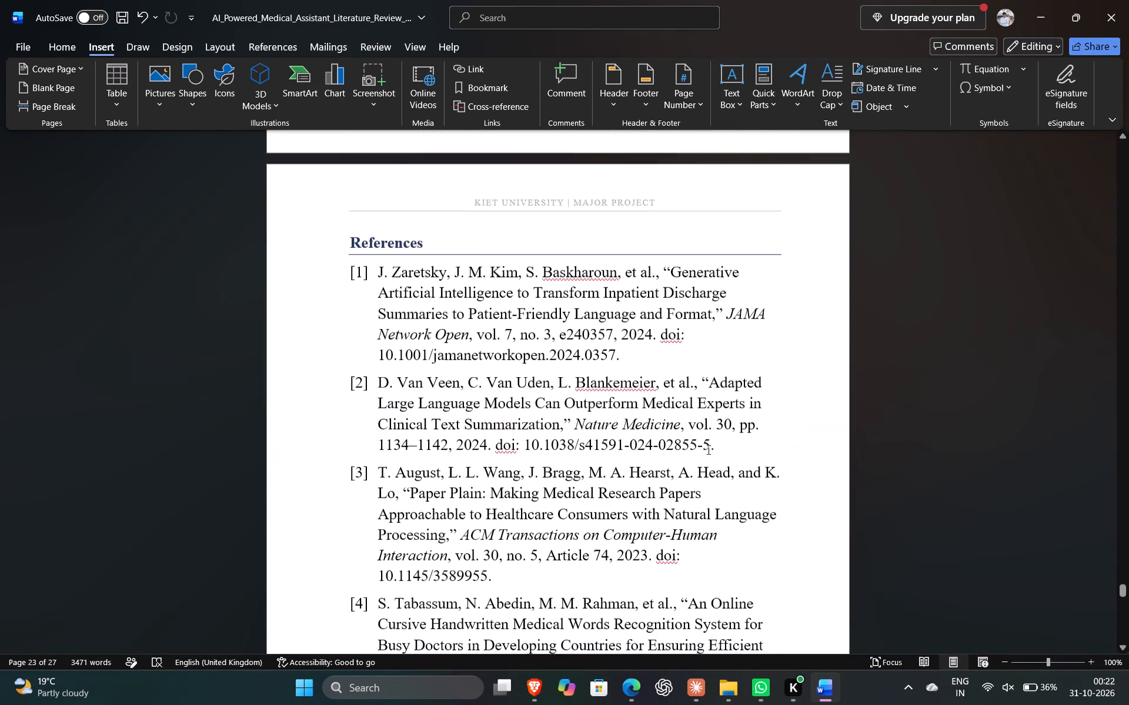
pyautogui.scroll(-7, 707, 449)
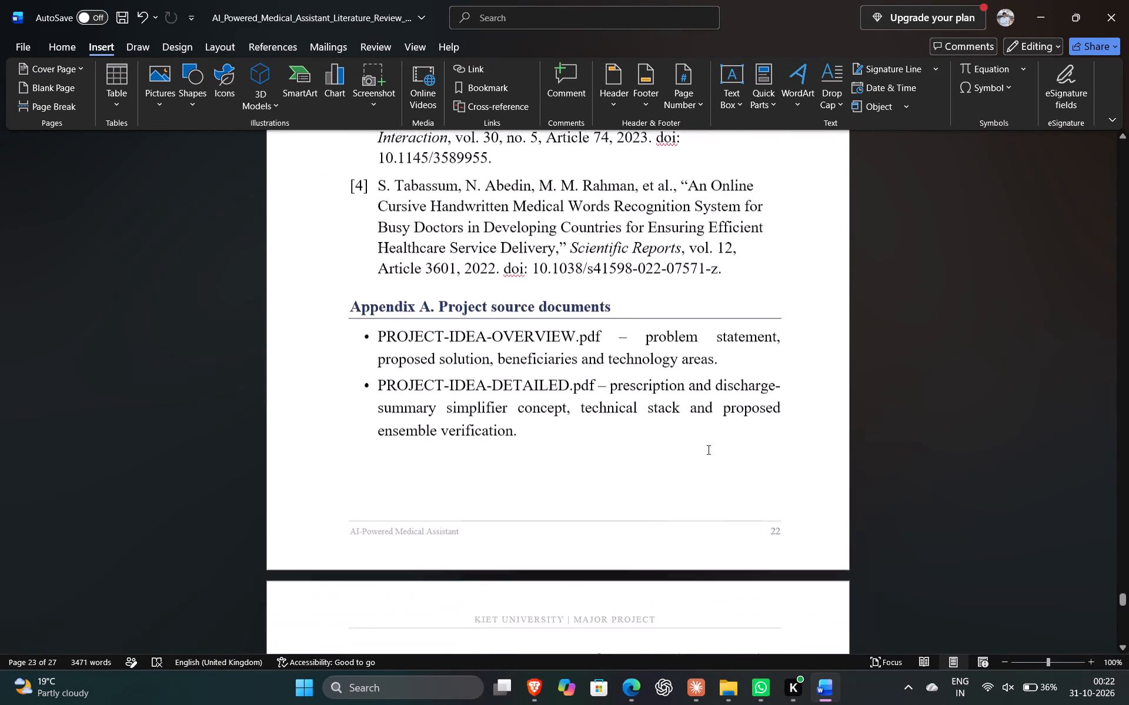
pyautogui.scroll(-11, 707, 449)
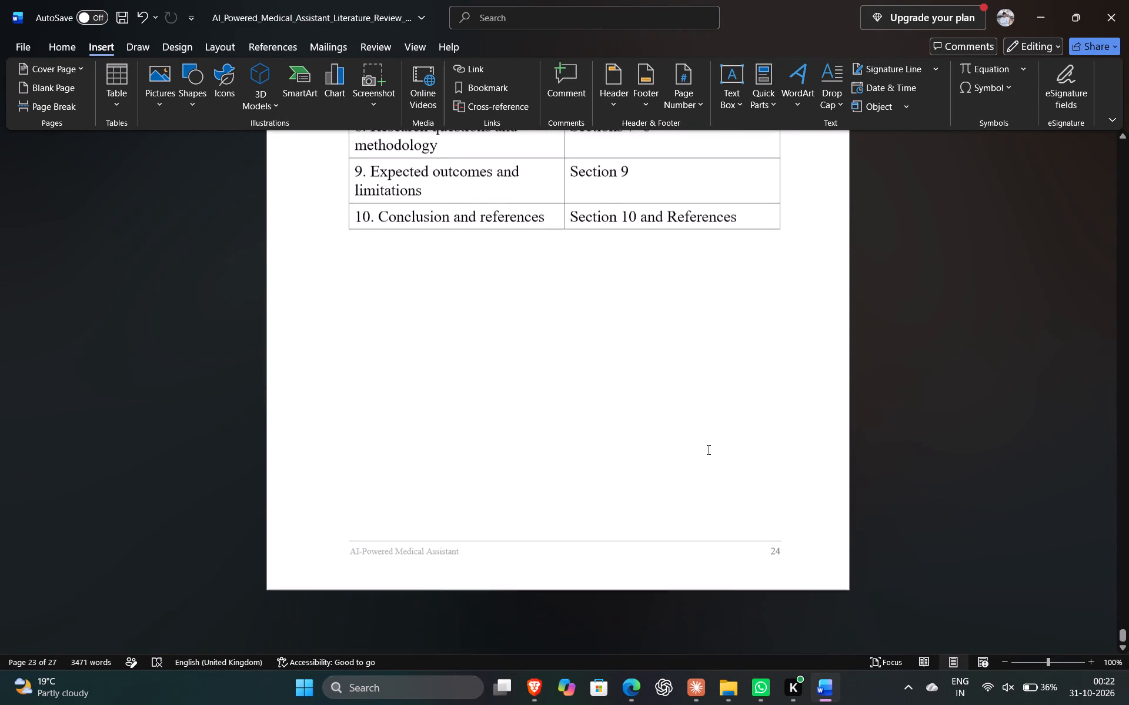
# Delete the paragraph break between the "Appendix B. Suggested PPT mapping" heading and the table below it.
pyautogui.scroll(5, 707, 449)
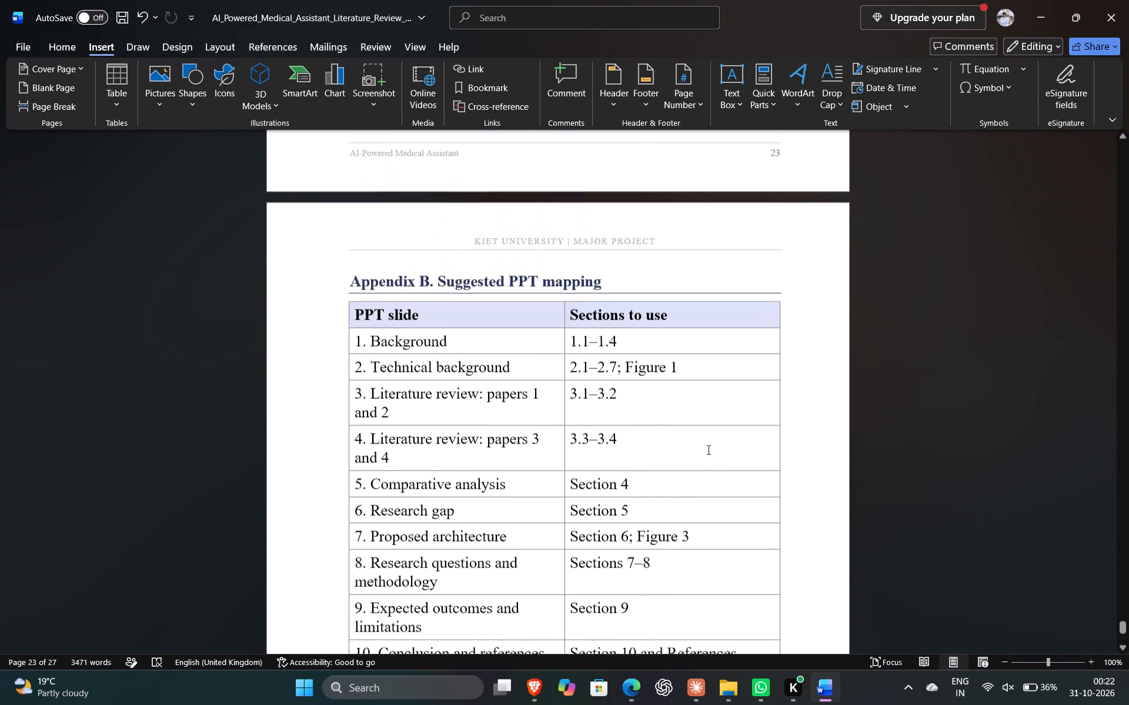
pyautogui.scroll(1, 707, 449)
pyautogui.click(495, 321)
pyautogui.click(595, 297)
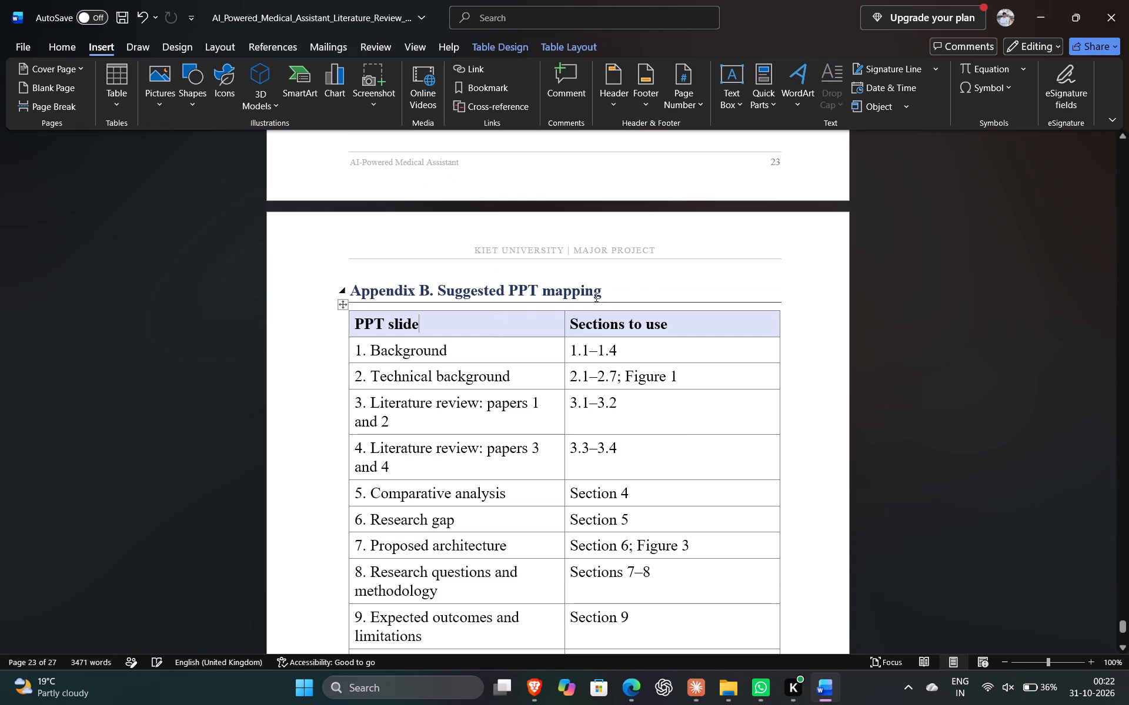
pyautogui.click(662, 281)
pyautogui.click(713, 263)
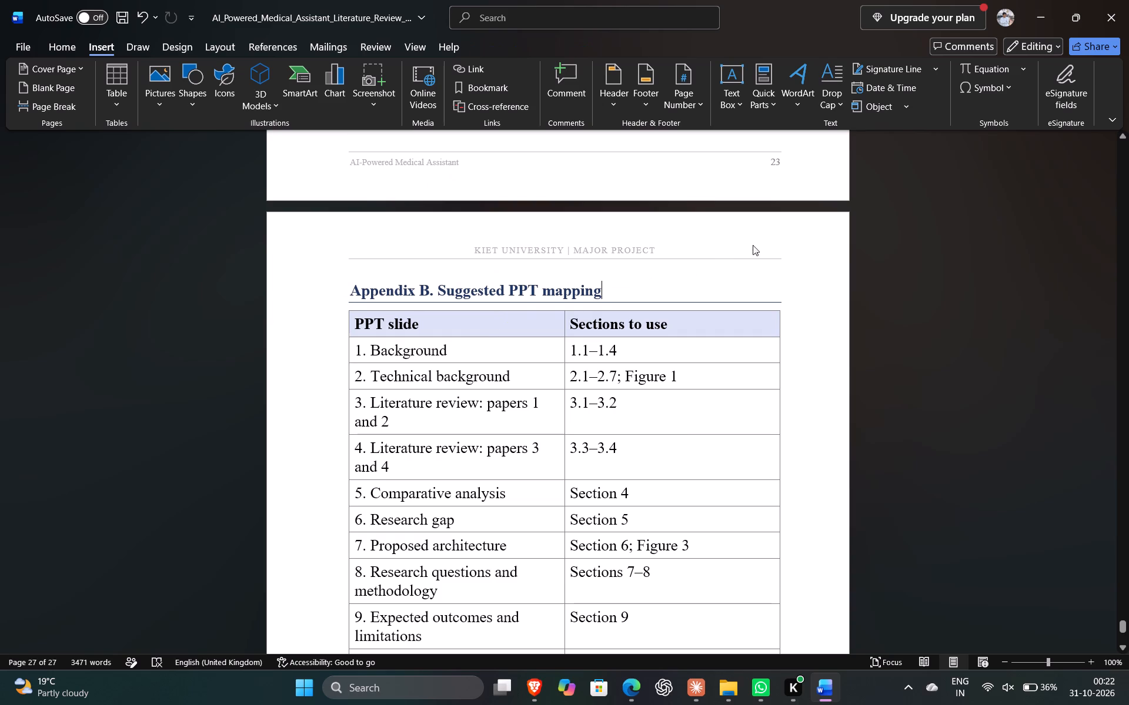
pyautogui.click(773, 234)
pyautogui.press('Delete')
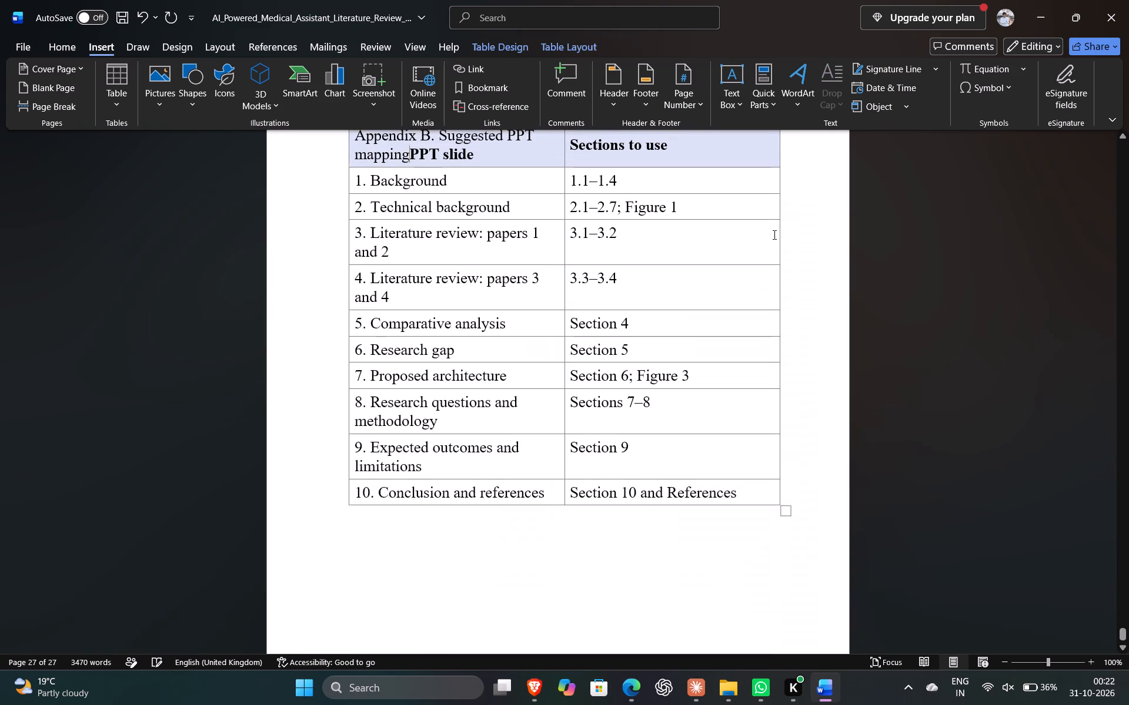
# Insert a page break before the "Appendix A. Project source documents" heading so it starts on the page after the references.
pyautogui.scroll(3, 773, 234)
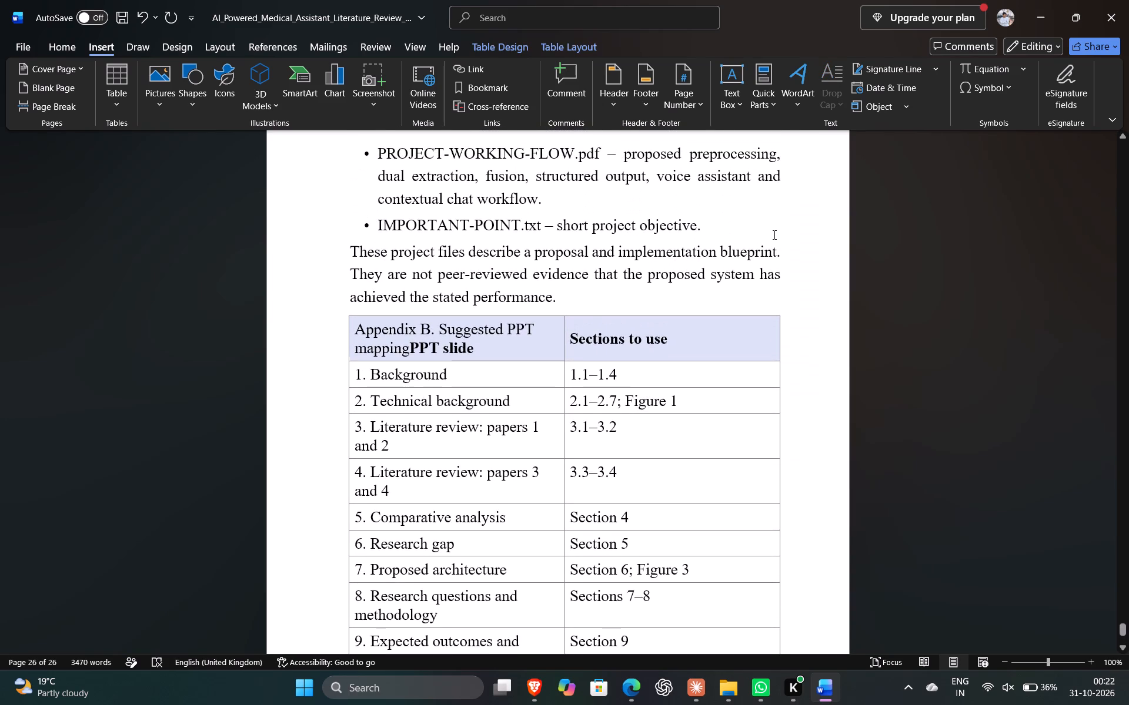
pyautogui.scroll(4, 773, 234)
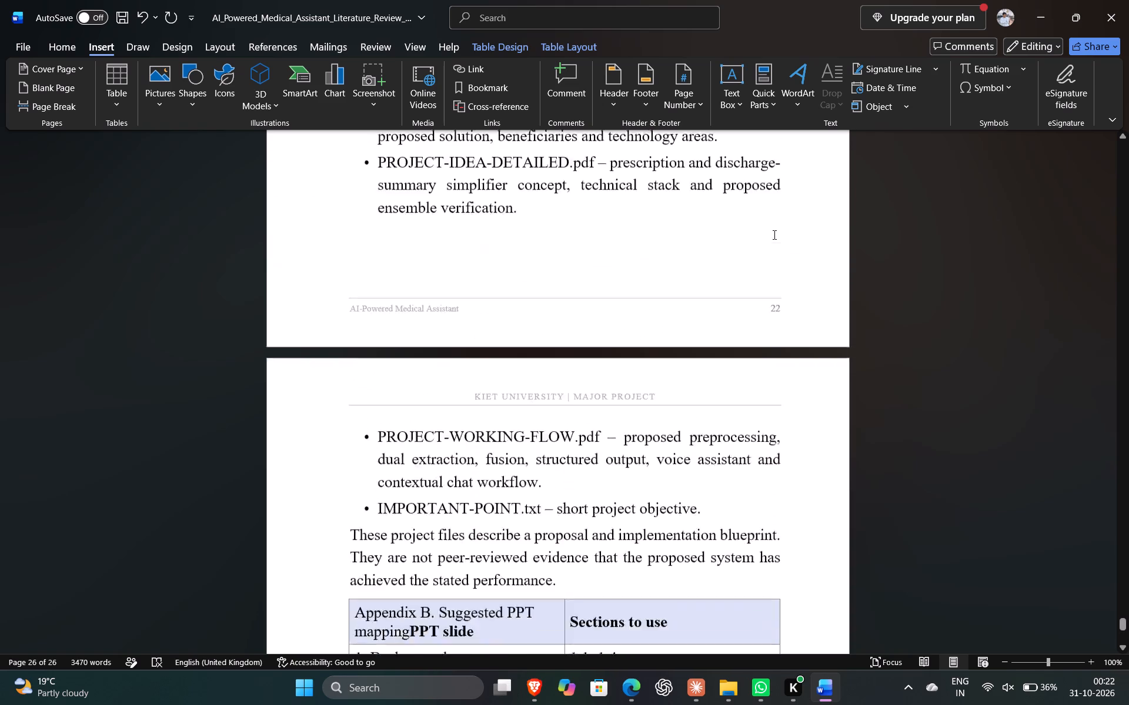
pyautogui.scroll(4, 773, 234)
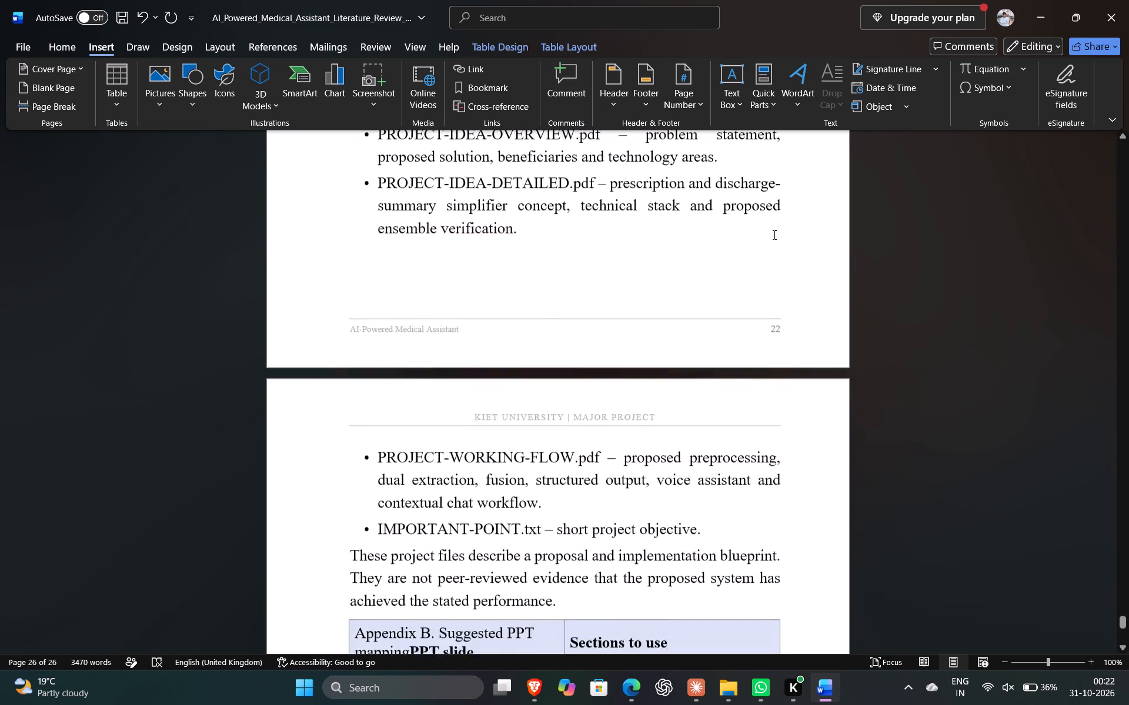
pyautogui.scroll(4, 773, 234)
pyautogui.scroll(-1, 773, 234)
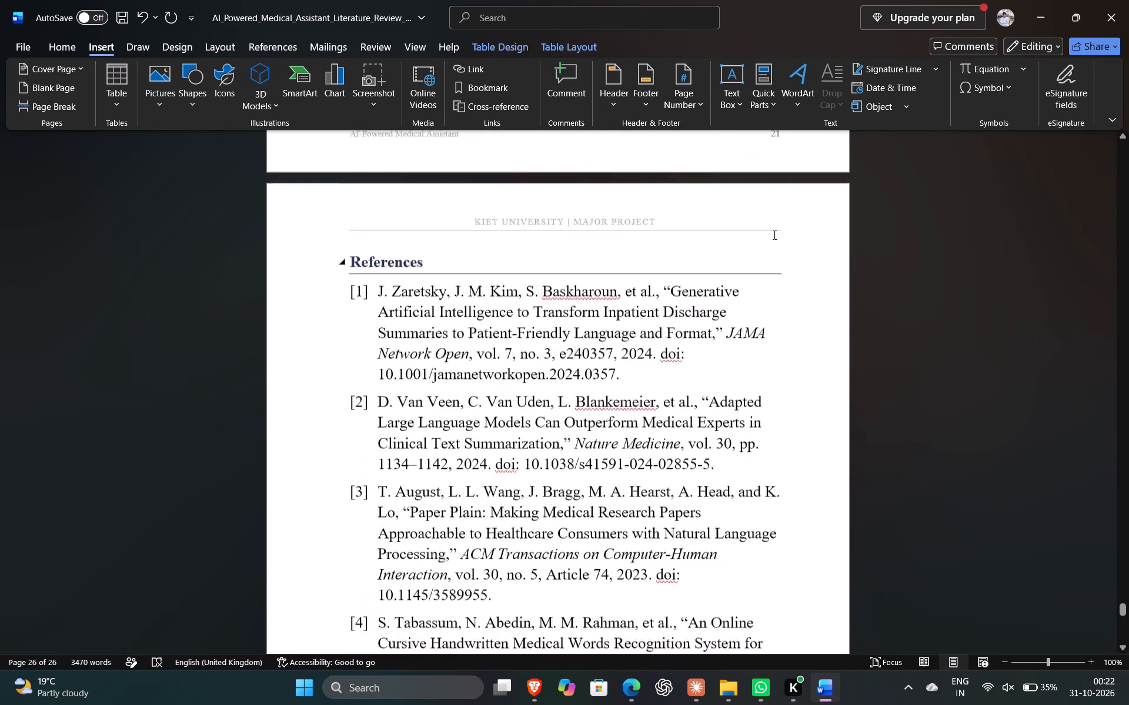
pyautogui.scroll(-1, 773, 234)
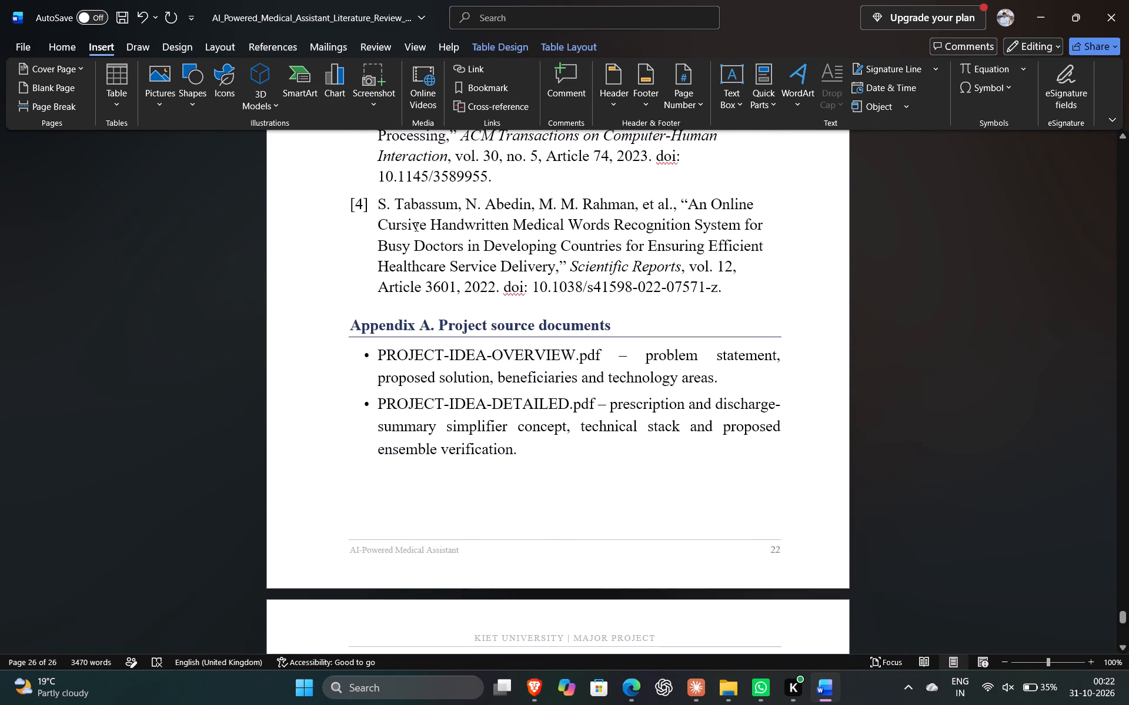
pyautogui.click(350, 311)
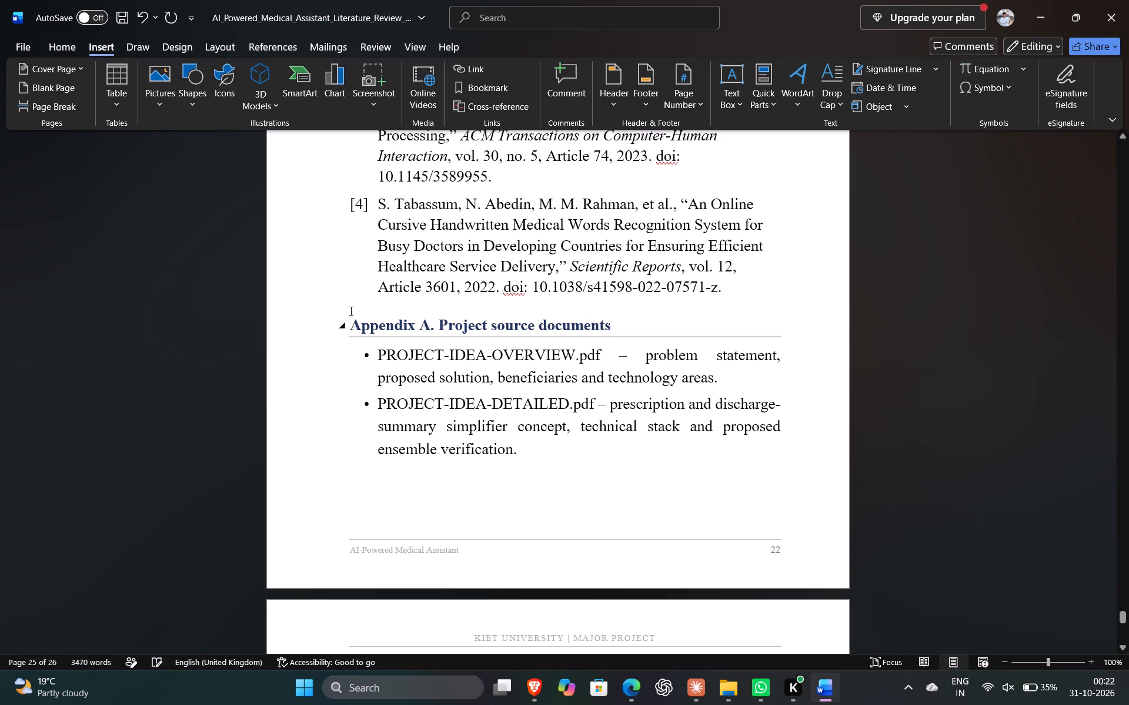
pyautogui.click(36, 112)
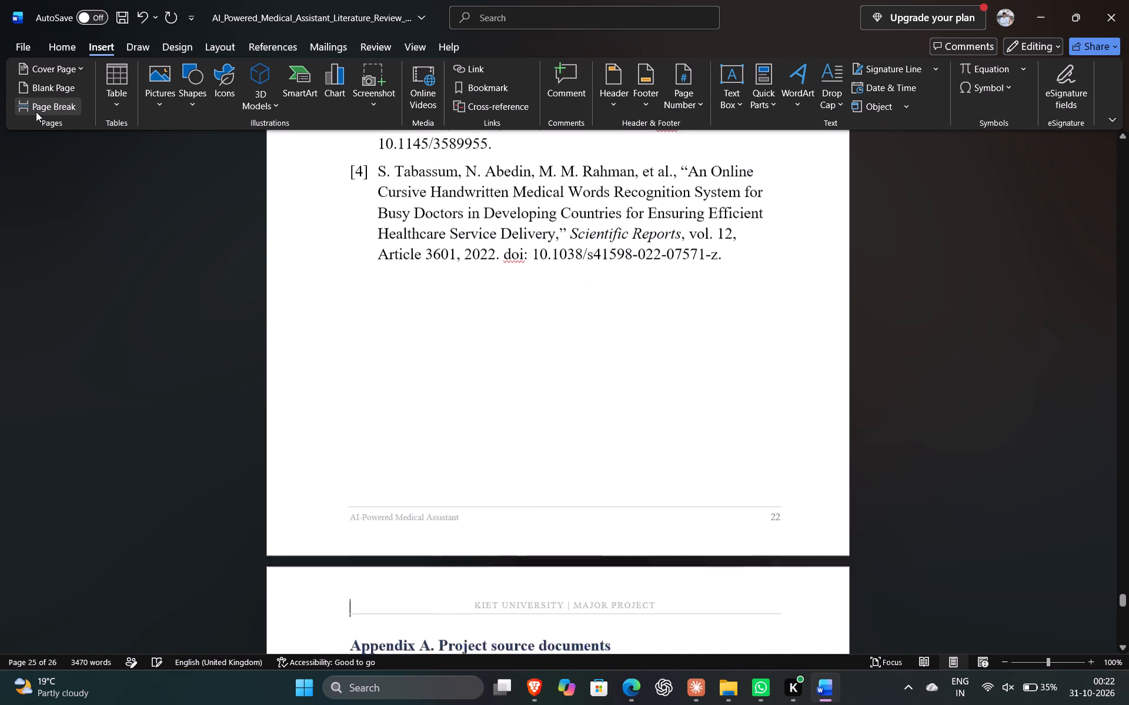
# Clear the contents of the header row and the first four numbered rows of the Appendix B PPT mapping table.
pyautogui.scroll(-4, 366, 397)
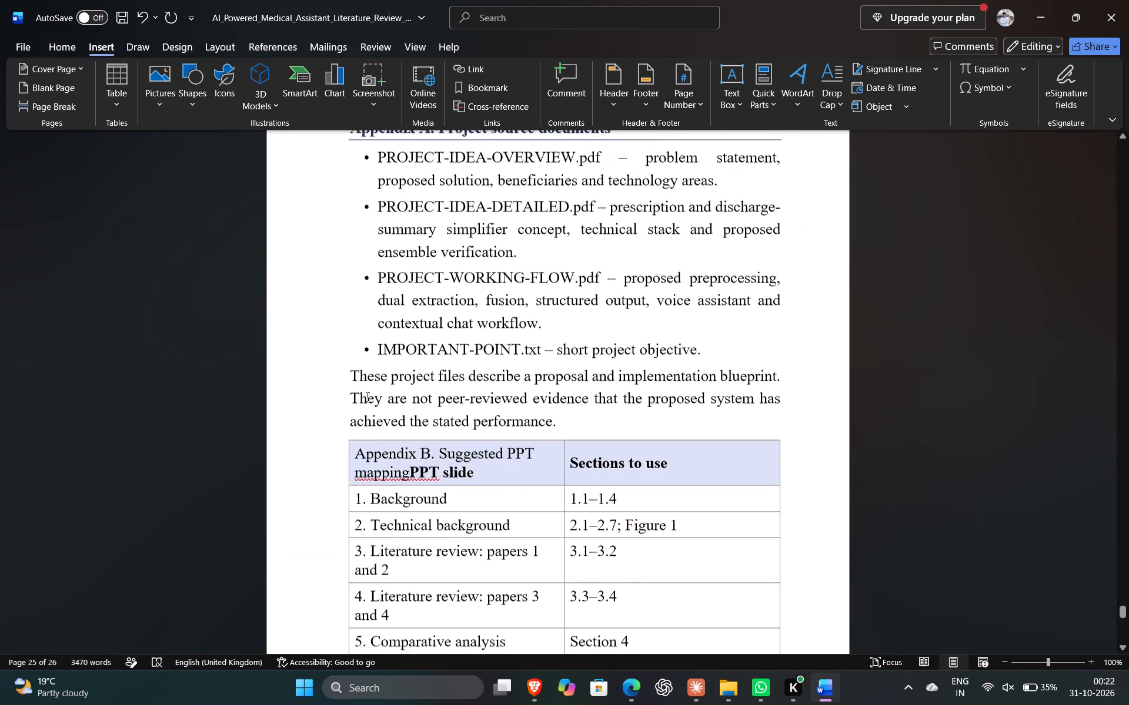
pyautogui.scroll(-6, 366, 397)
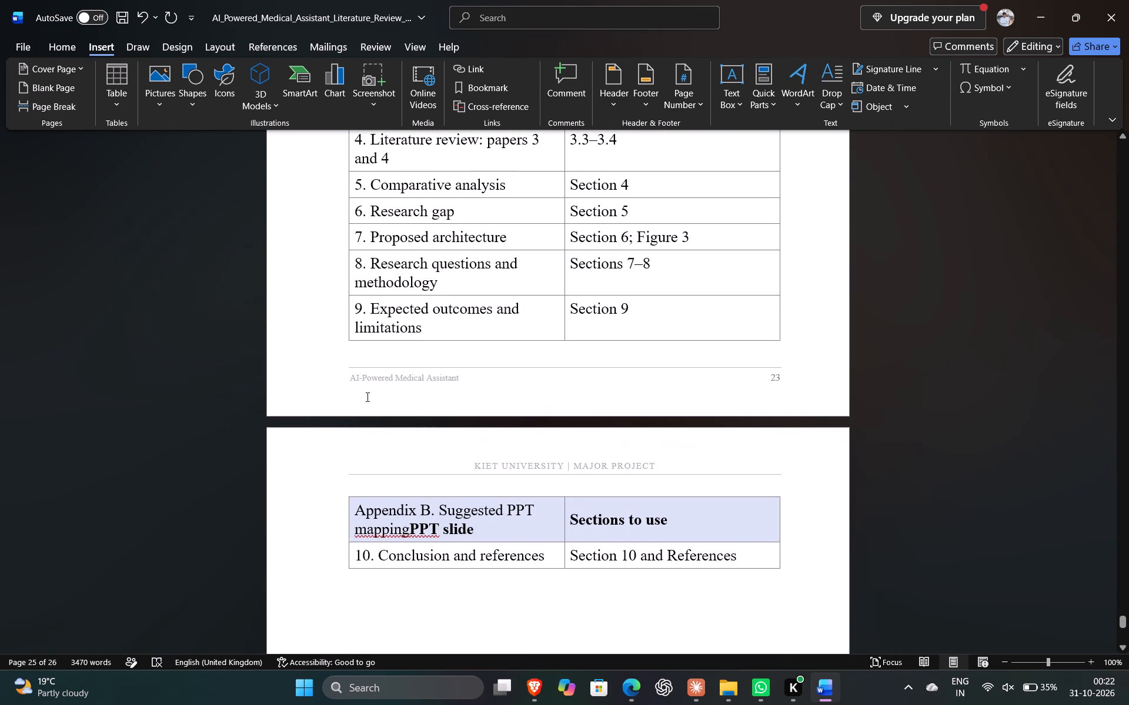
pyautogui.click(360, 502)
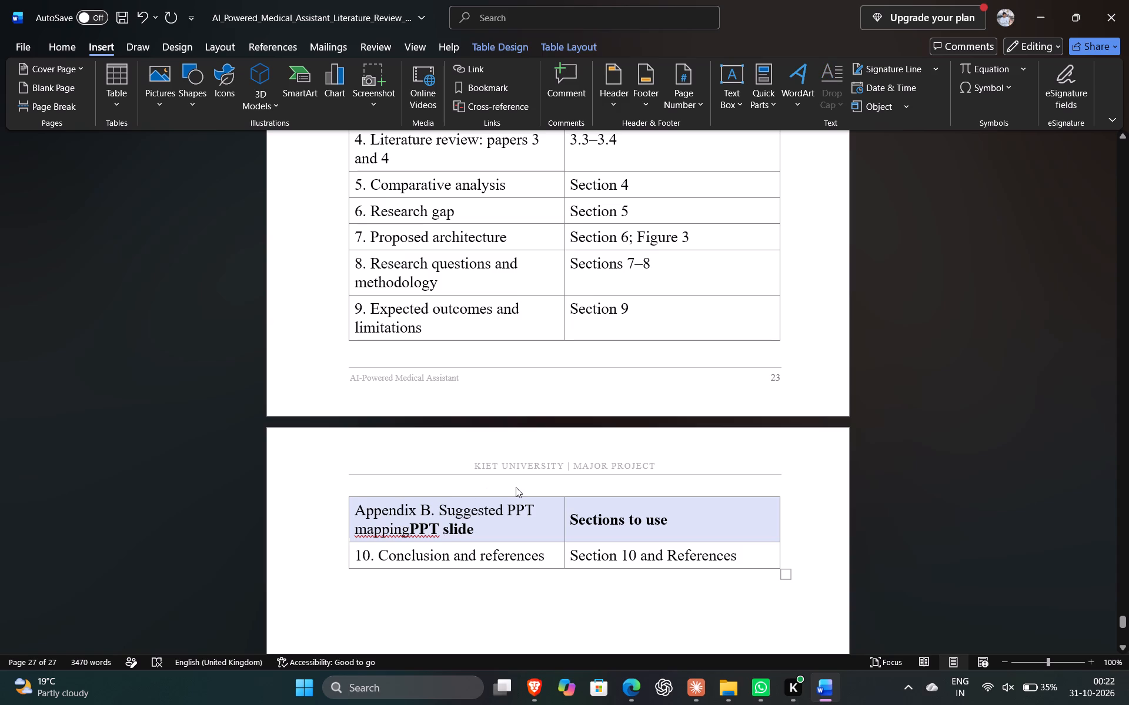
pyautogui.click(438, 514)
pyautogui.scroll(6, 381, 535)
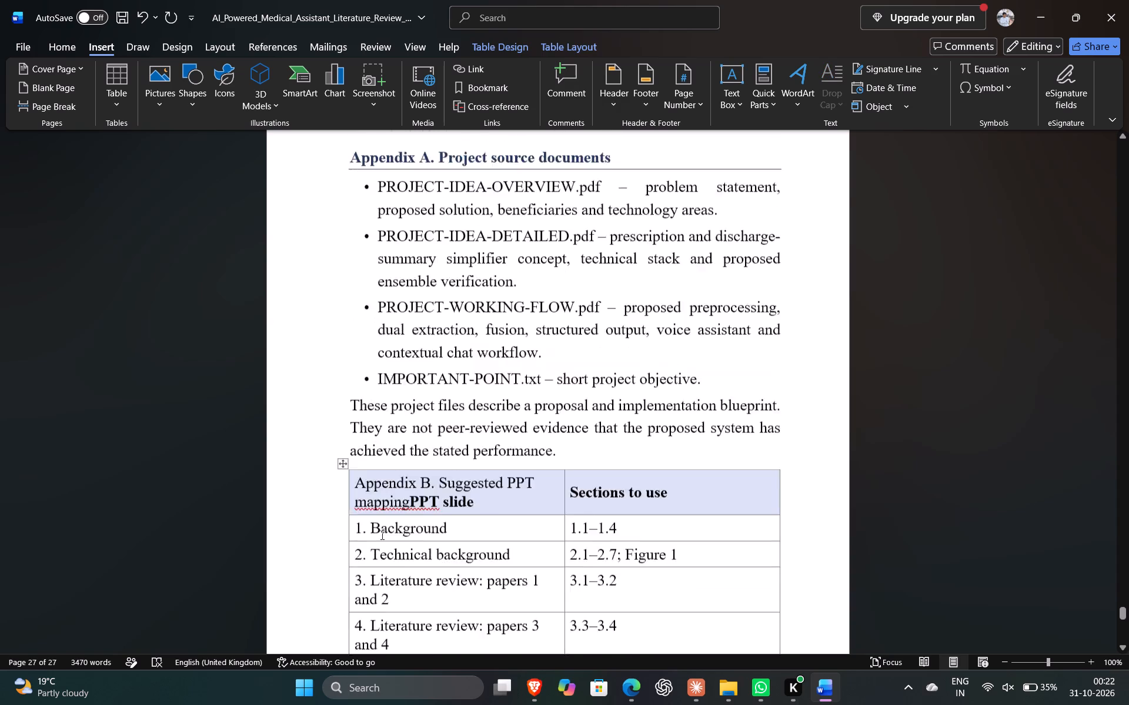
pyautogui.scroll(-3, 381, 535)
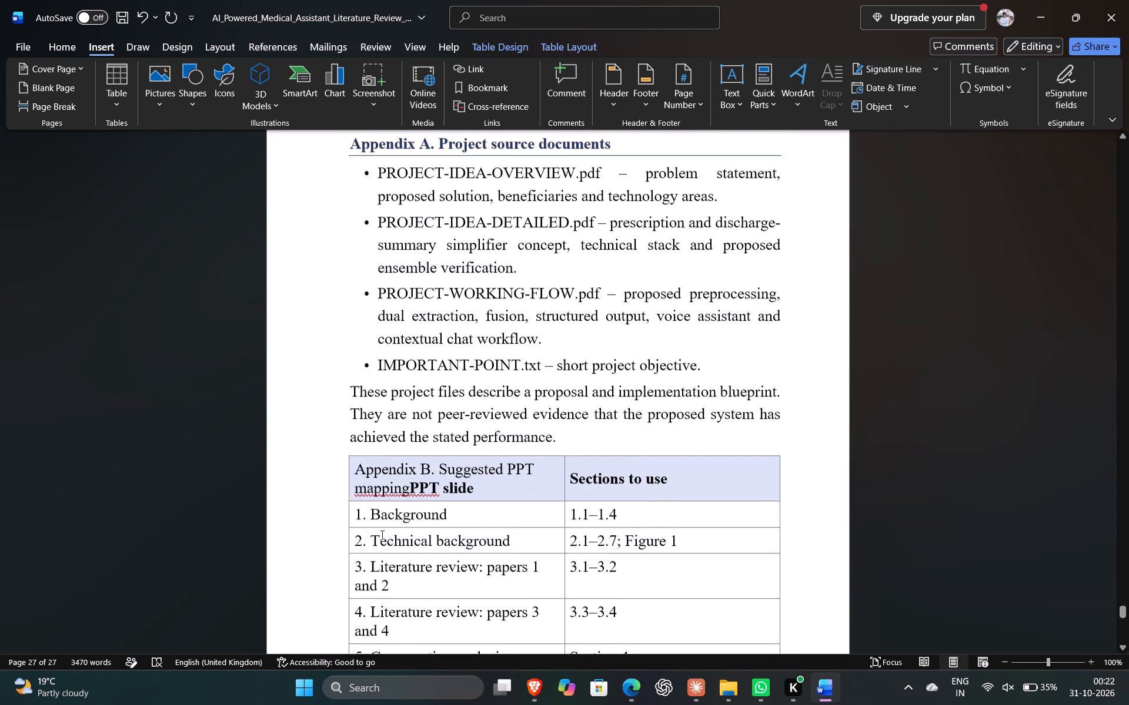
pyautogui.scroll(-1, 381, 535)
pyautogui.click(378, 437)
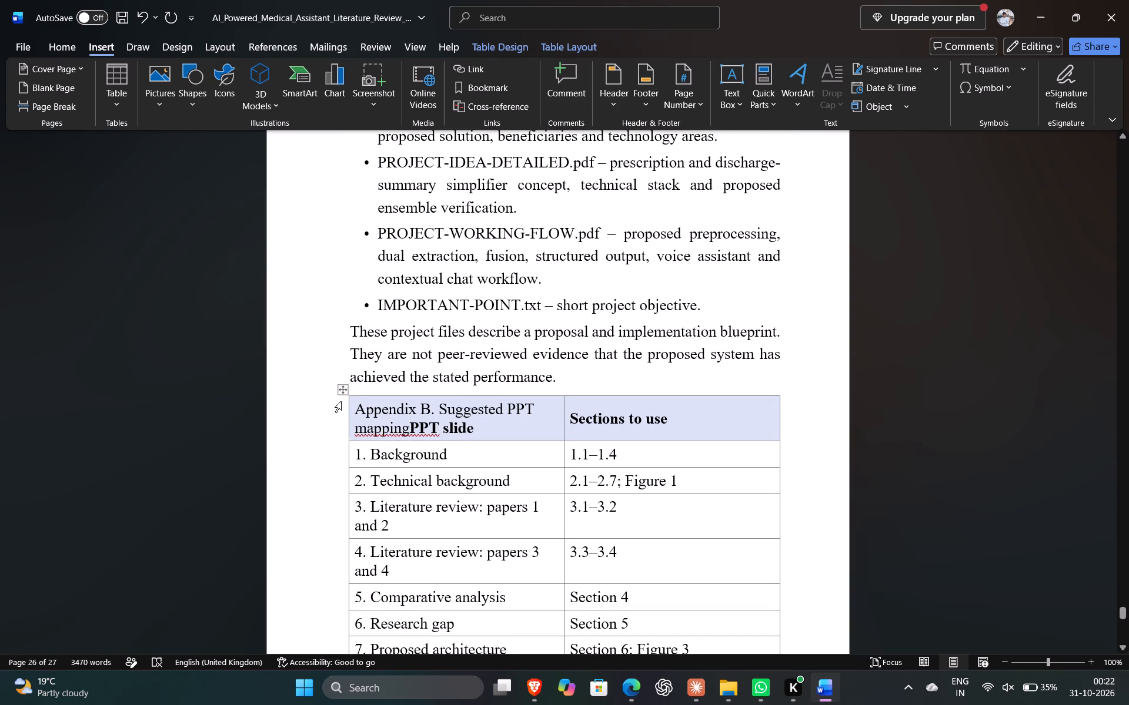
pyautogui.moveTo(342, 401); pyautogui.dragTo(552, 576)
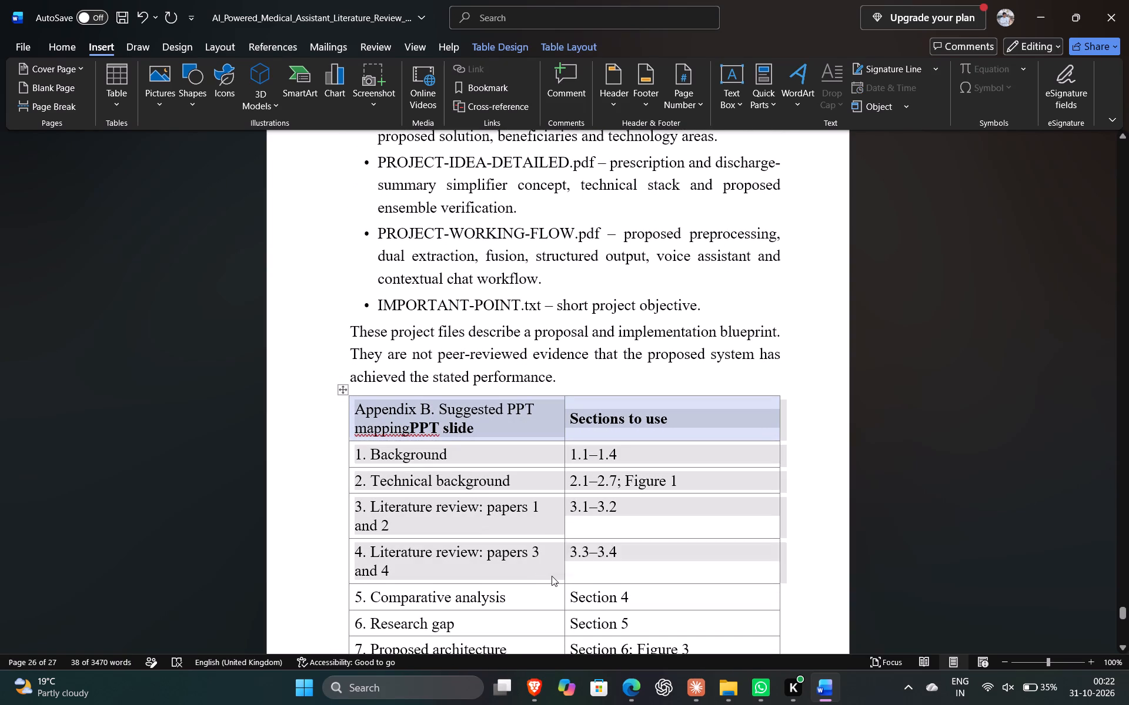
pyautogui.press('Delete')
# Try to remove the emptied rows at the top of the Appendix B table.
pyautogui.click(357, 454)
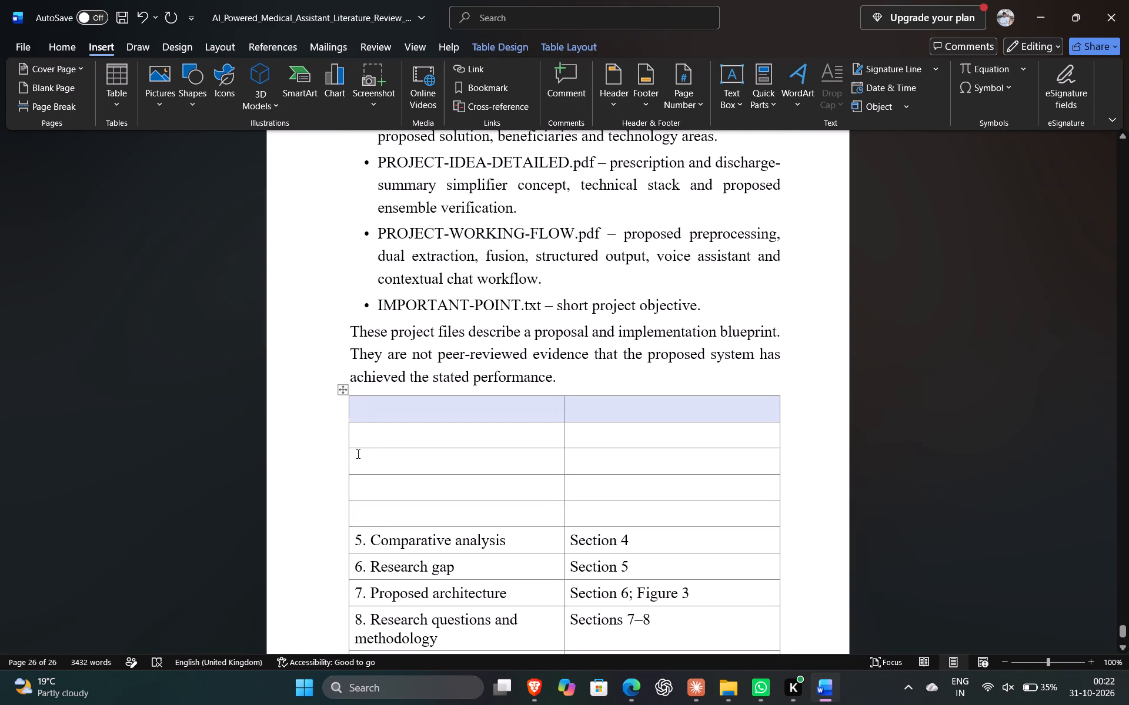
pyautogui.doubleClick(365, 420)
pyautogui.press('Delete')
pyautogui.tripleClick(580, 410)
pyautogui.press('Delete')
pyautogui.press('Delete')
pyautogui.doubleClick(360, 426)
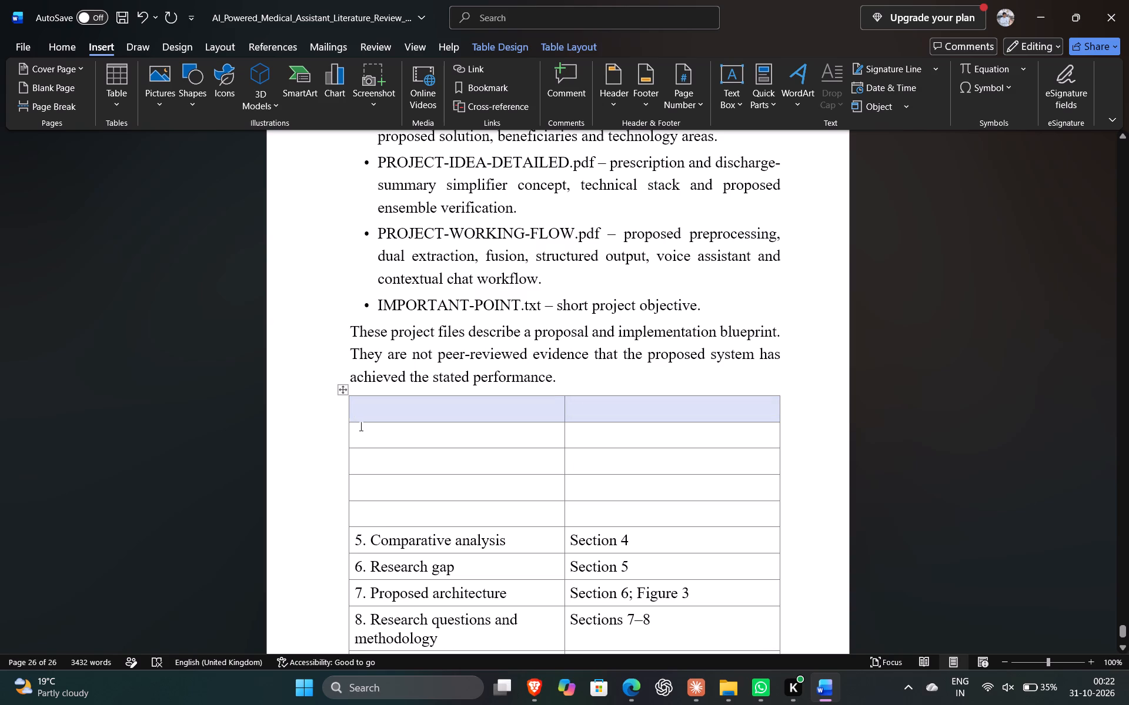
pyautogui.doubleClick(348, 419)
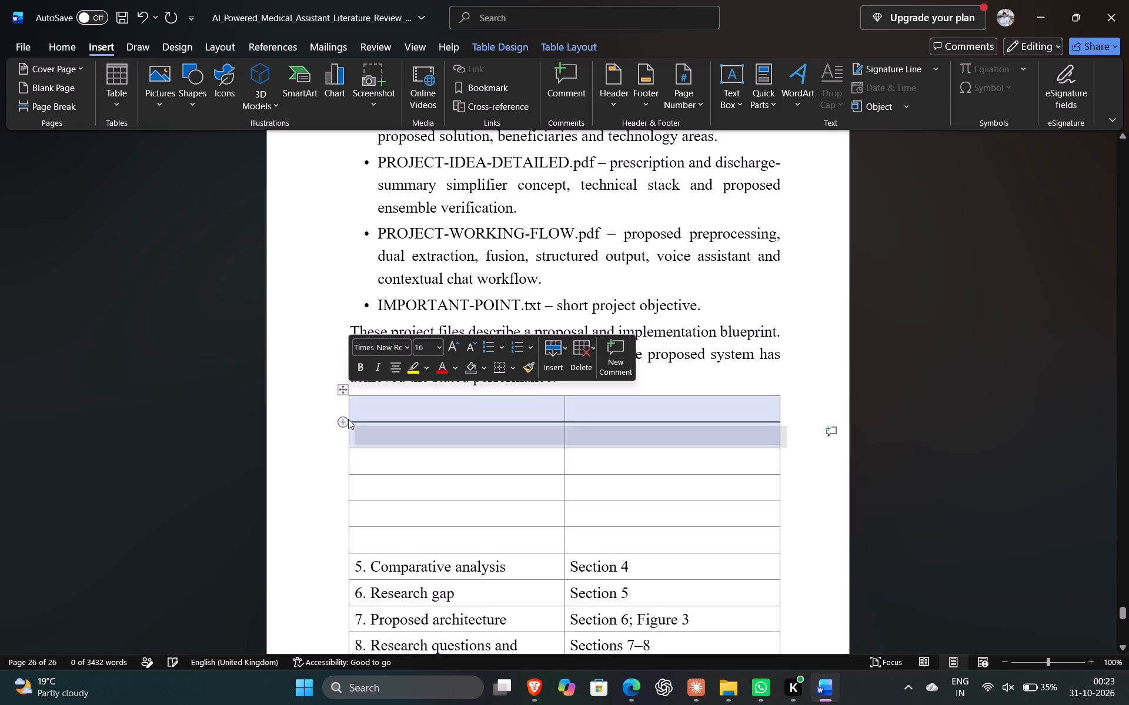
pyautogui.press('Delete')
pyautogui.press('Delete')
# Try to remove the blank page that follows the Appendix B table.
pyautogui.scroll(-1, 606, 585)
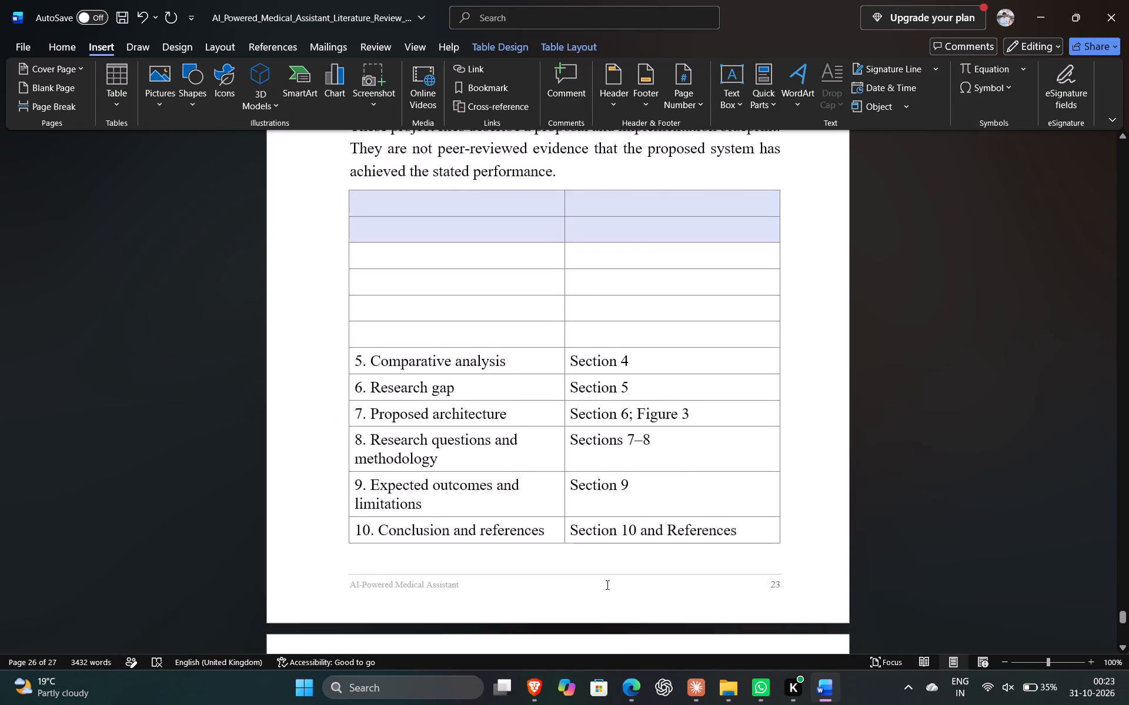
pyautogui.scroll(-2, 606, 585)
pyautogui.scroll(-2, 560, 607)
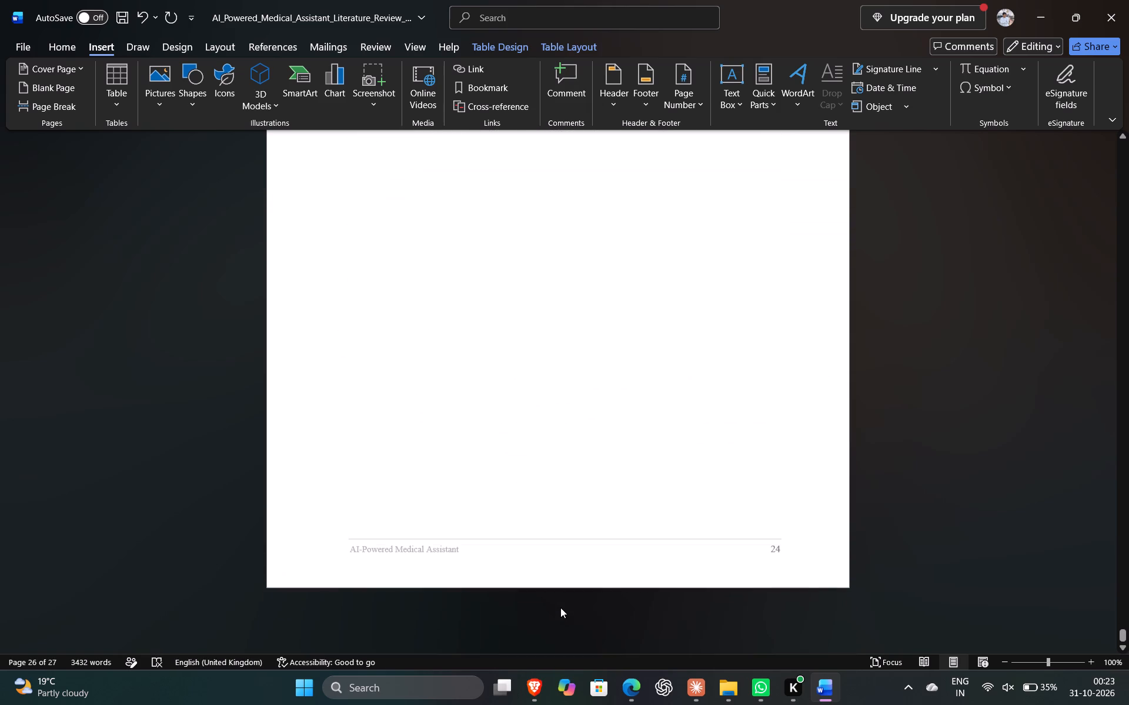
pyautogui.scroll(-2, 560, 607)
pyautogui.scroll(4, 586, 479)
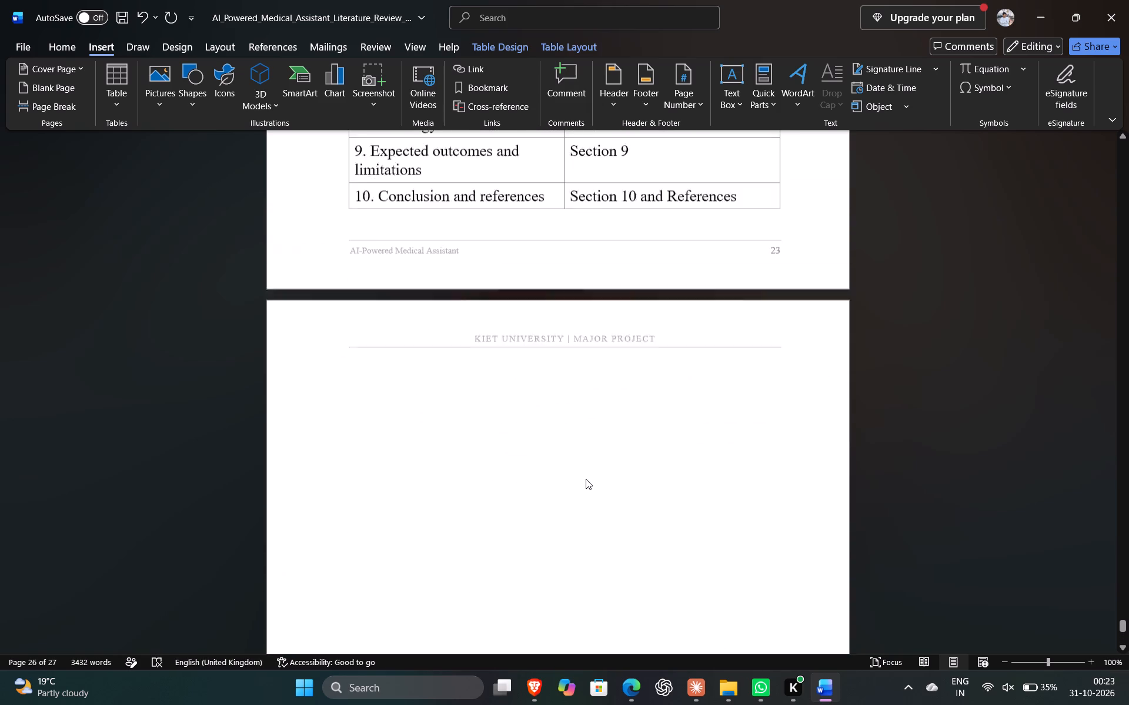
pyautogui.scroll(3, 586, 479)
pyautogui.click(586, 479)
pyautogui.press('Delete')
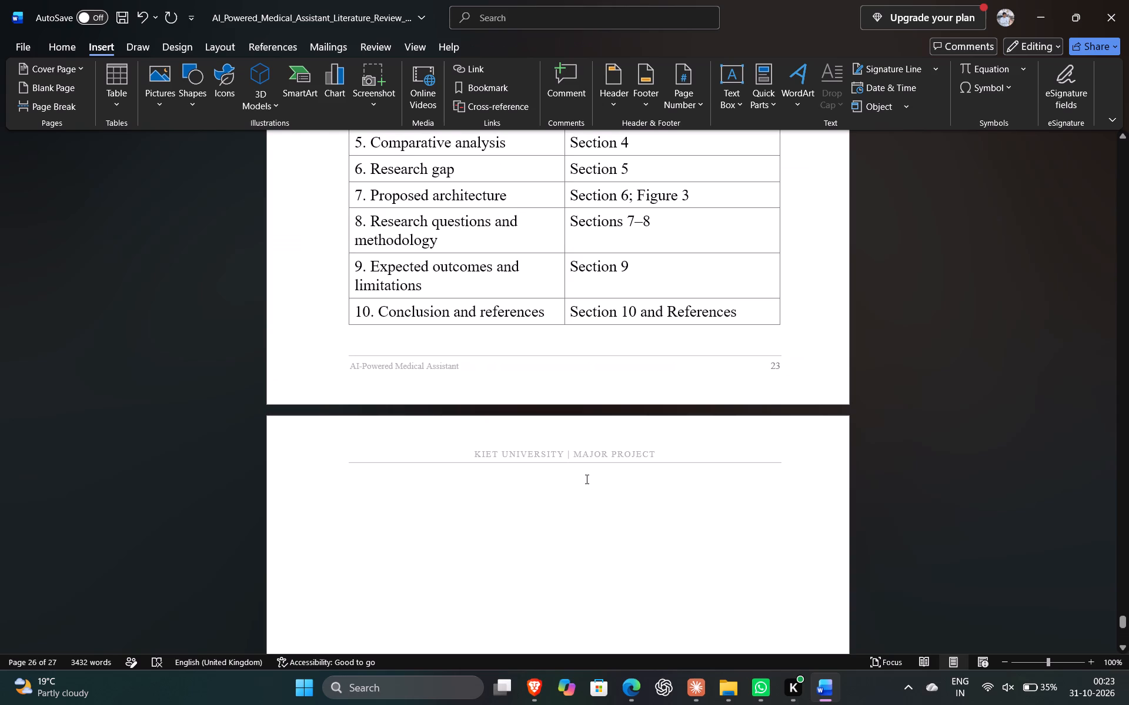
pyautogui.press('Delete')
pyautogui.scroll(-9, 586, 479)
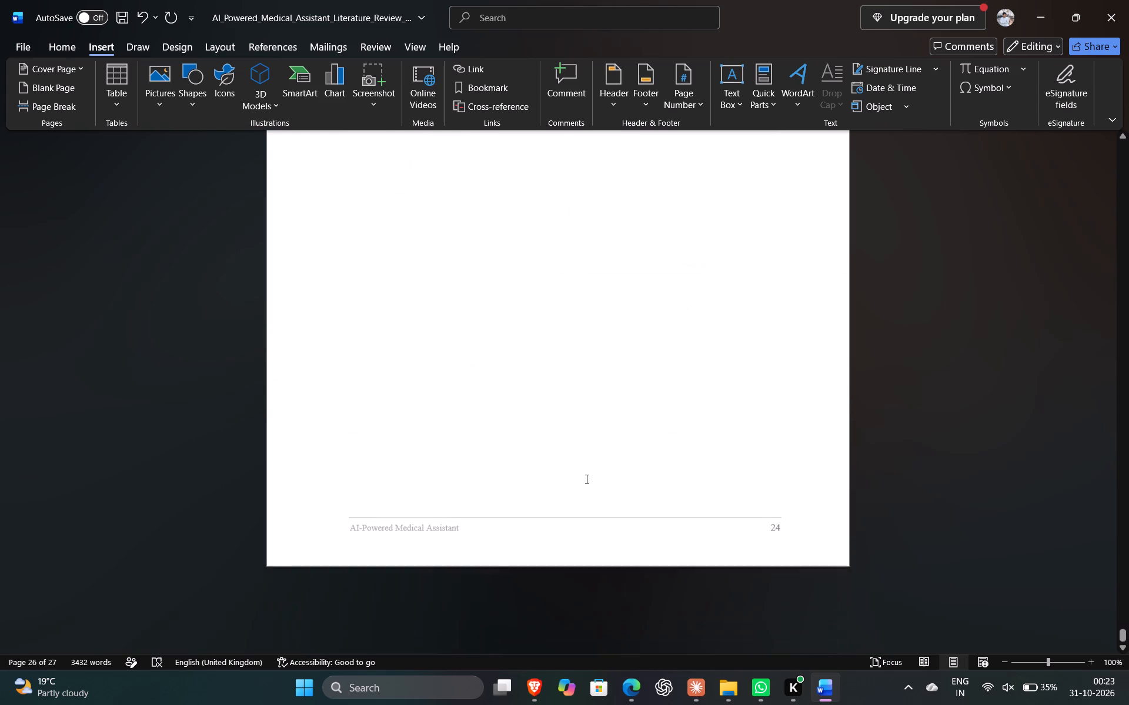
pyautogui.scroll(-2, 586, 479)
# Delete Appendix A's closing paragraph, starting "These project files describe a proposal", together with the entire PPT mapping table below it.
pyautogui.scroll(3, 586, 479)
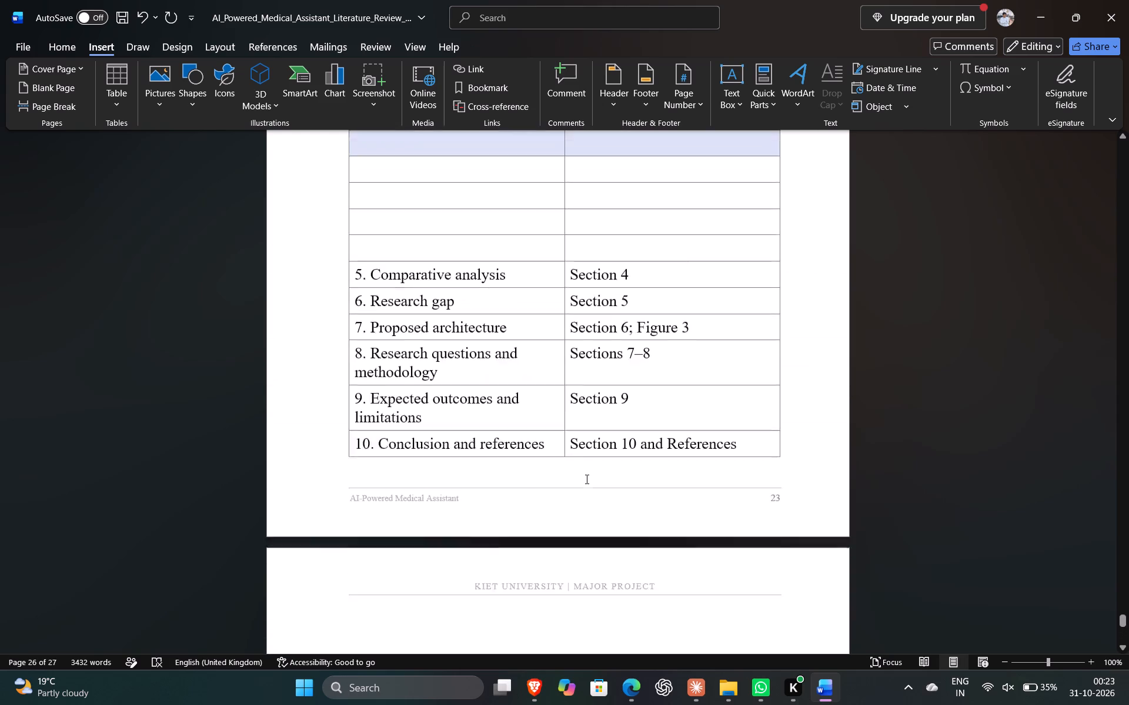
pyautogui.scroll(6, 586, 479)
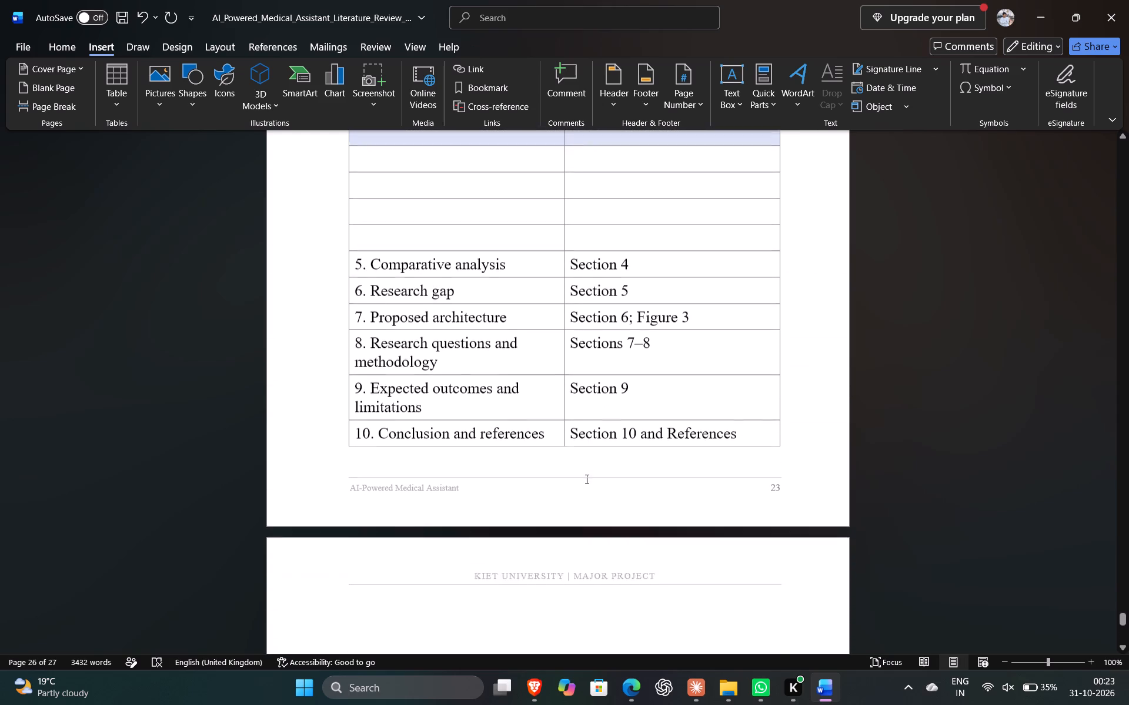
pyautogui.scroll(2, 586, 479)
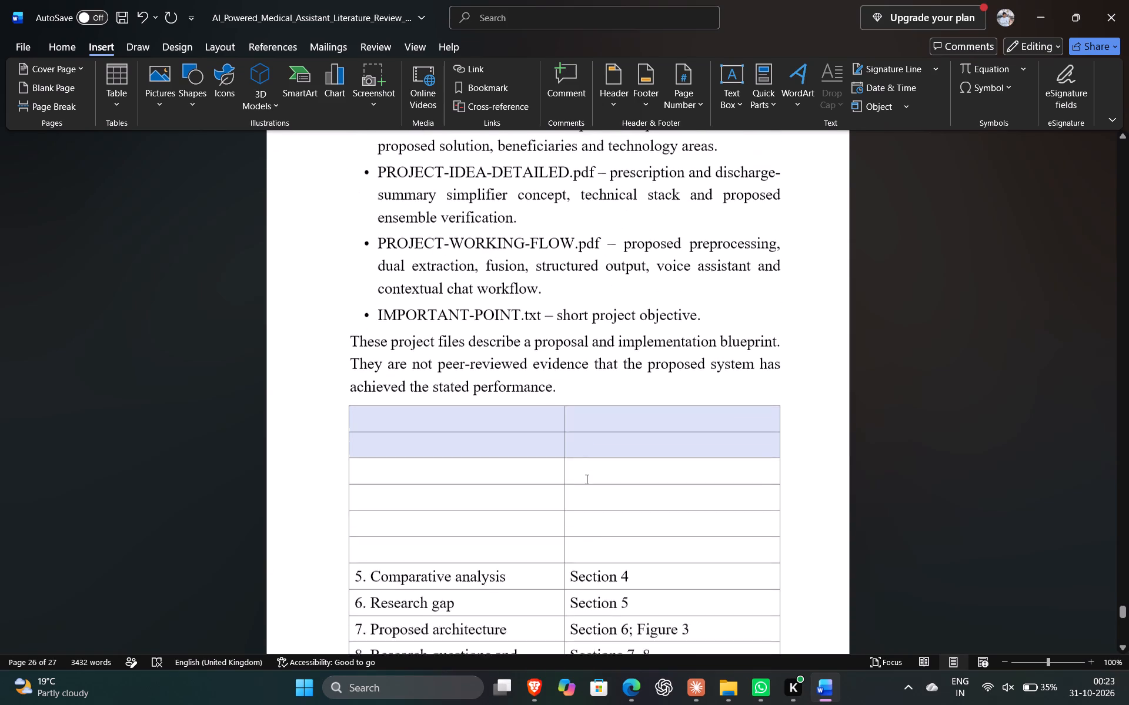
pyautogui.scroll(5, 586, 479)
pyautogui.scroll(-1, 586, 479)
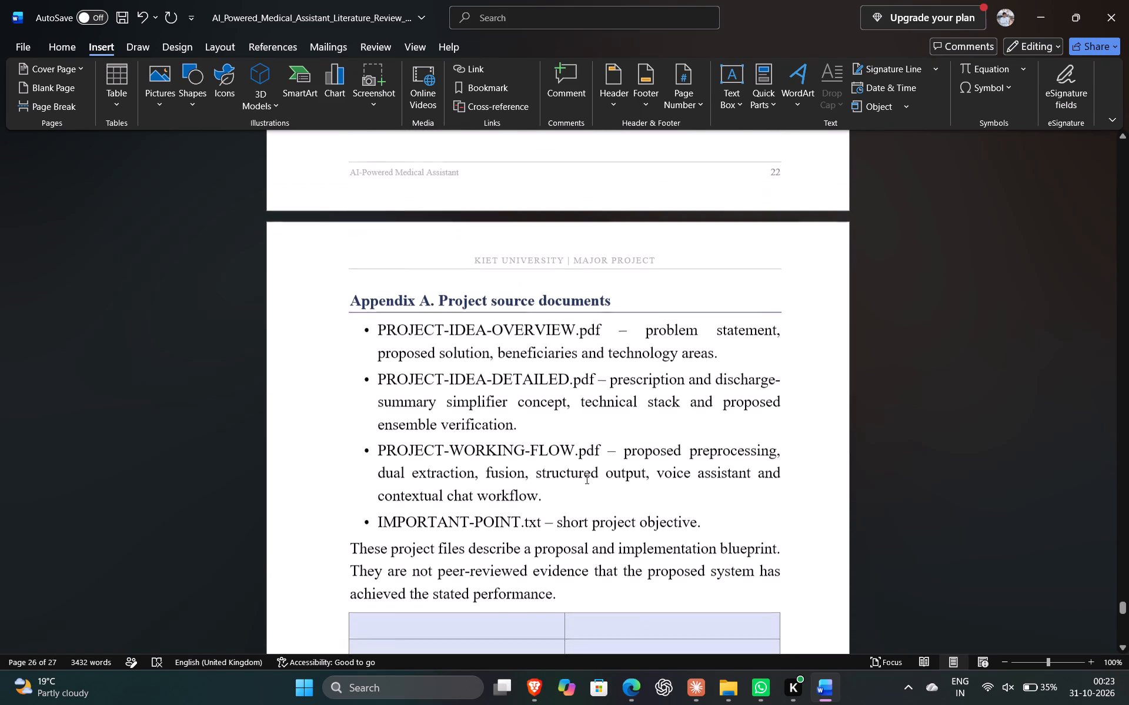
pyautogui.scroll(-1, 586, 479)
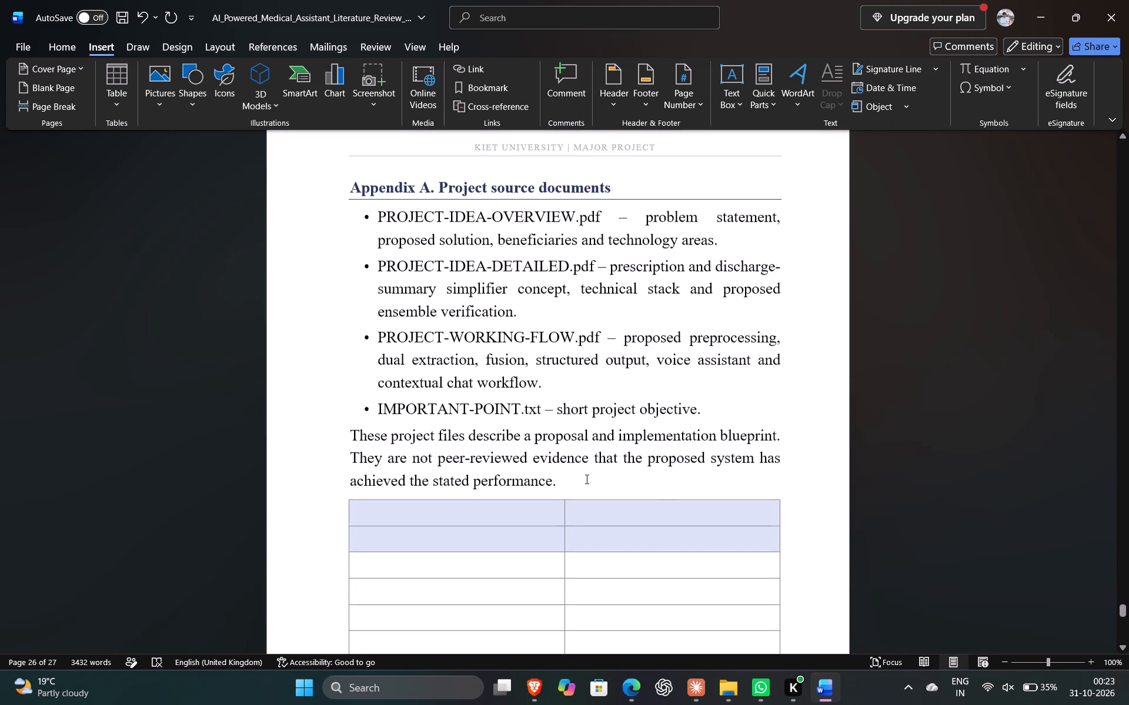
pyautogui.scroll(-2, 586, 479)
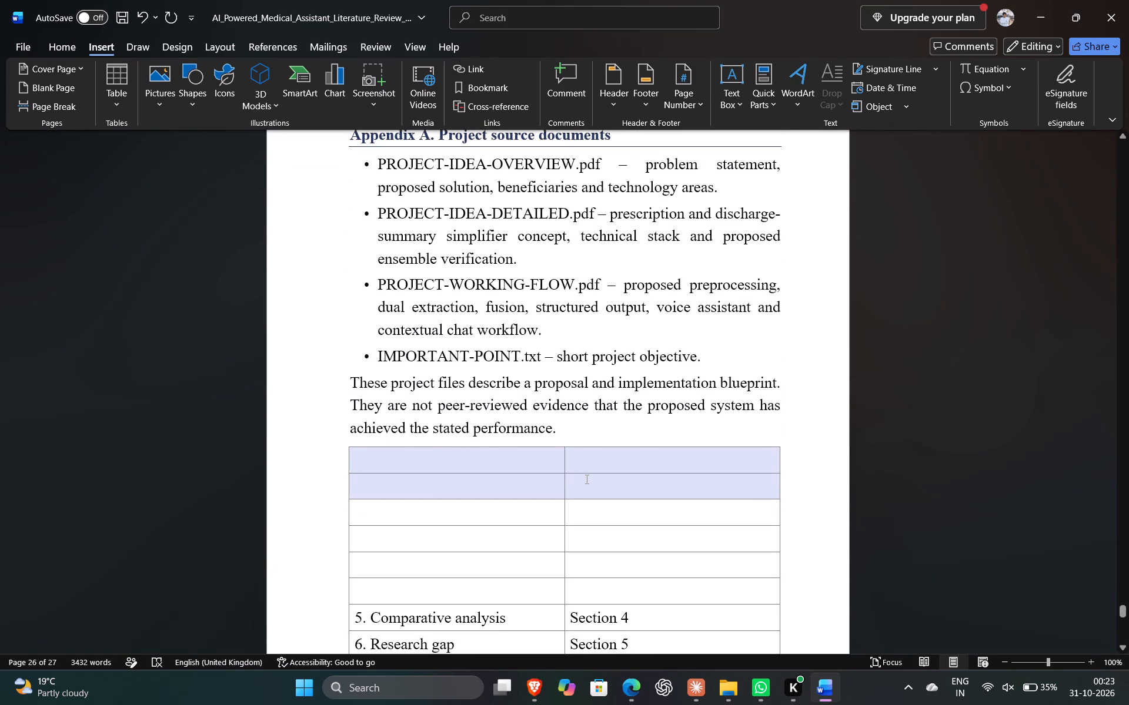
pyautogui.scroll(-2, 586, 479)
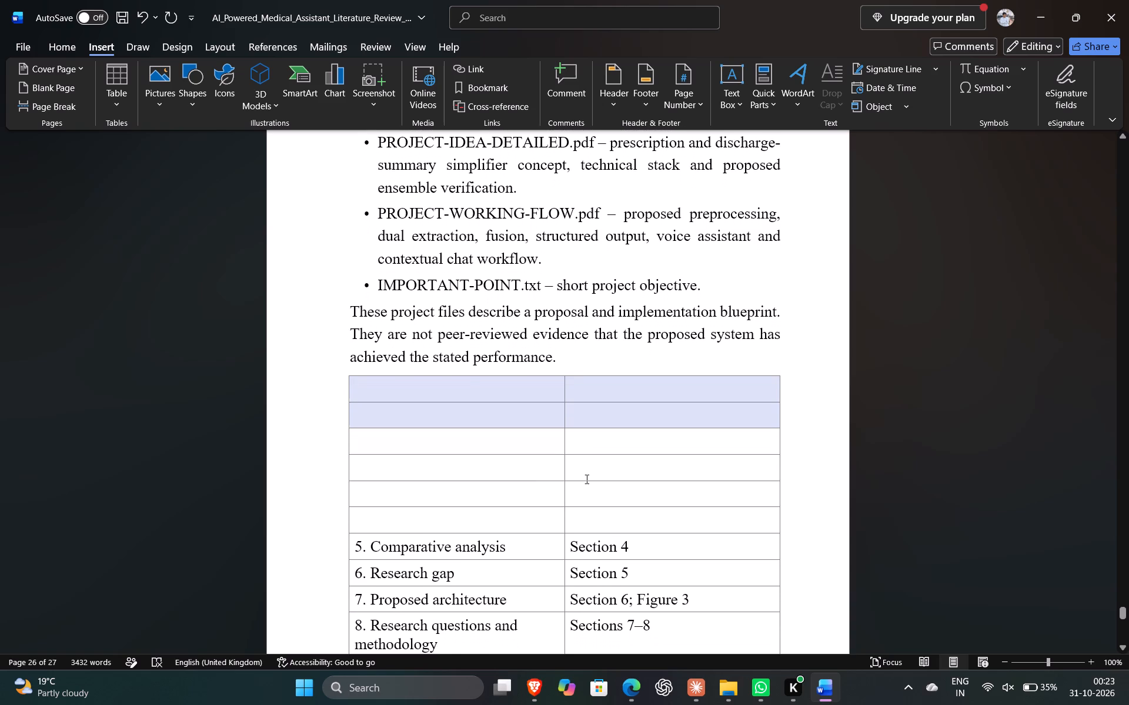
pyautogui.scroll(-1, 586, 479)
pyautogui.scroll(-1, 458, 320)
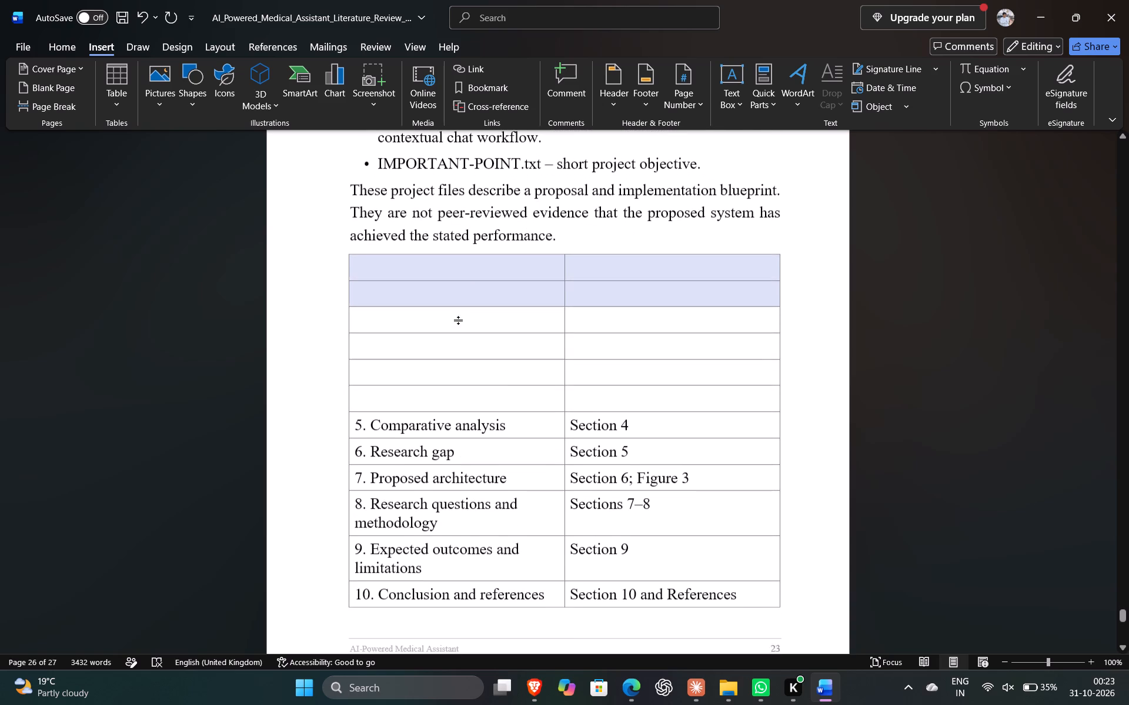
pyautogui.scroll(-1, 458, 320)
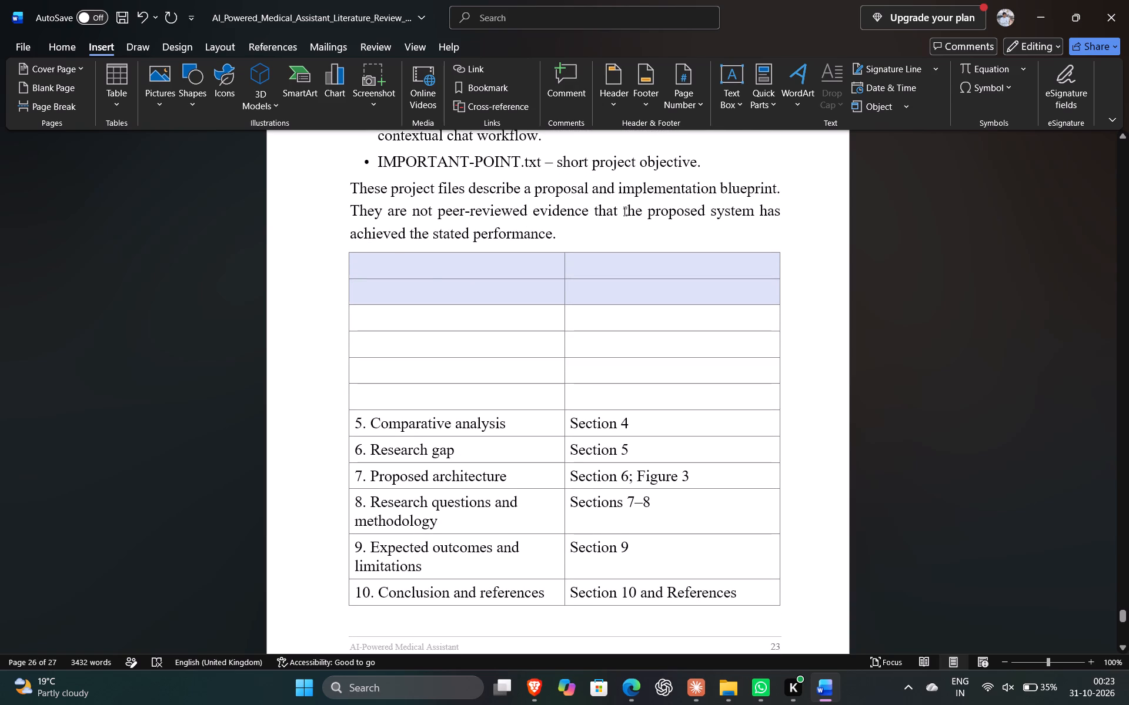
pyautogui.moveTo(352, 186); pyautogui.dragTo(354, 189)
pyautogui.moveTo(354, 189); pyautogui.dragTo(787, 626)
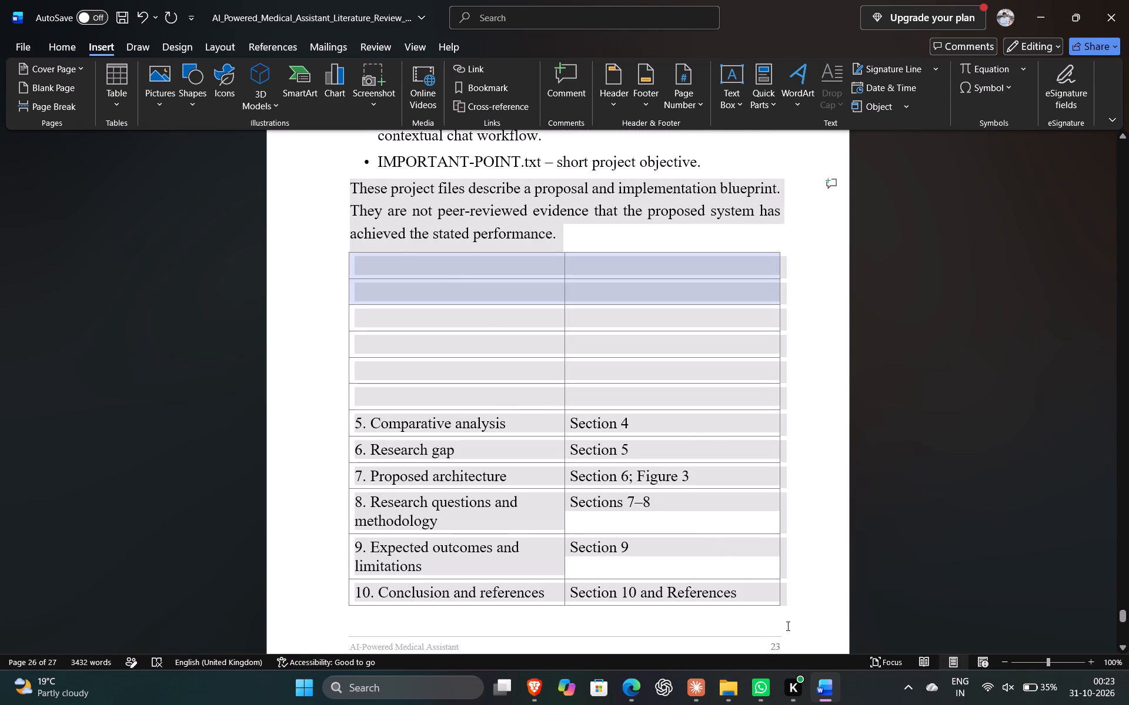
pyautogui.moveTo(787, 626); pyautogui.dragTo(790, 629)
pyautogui.press('Delete')
# Review the closing pages, from the end of Appendix A back through the references to section 9.3 and the conclusion.
pyautogui.scroll(-1, 790, 629)
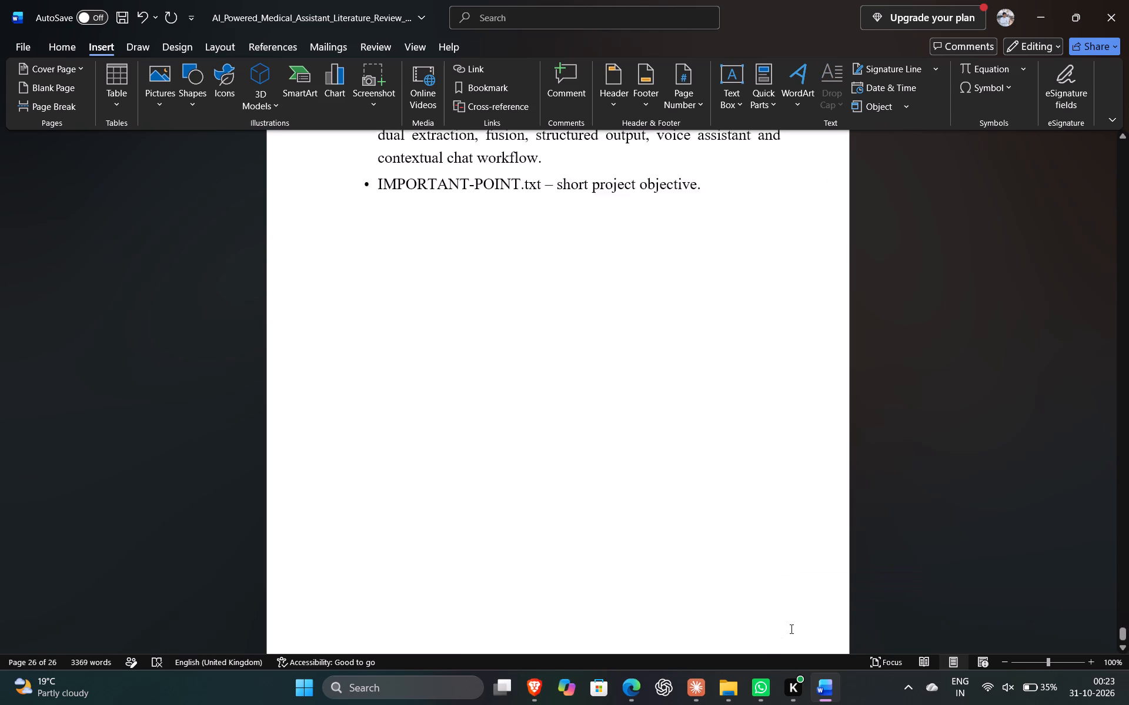
pyautogui.scroll(-1, 790, 629)
pyautogui.scroll(7, 790, 629)
pyautogui.scroll(-1, 790, 629)
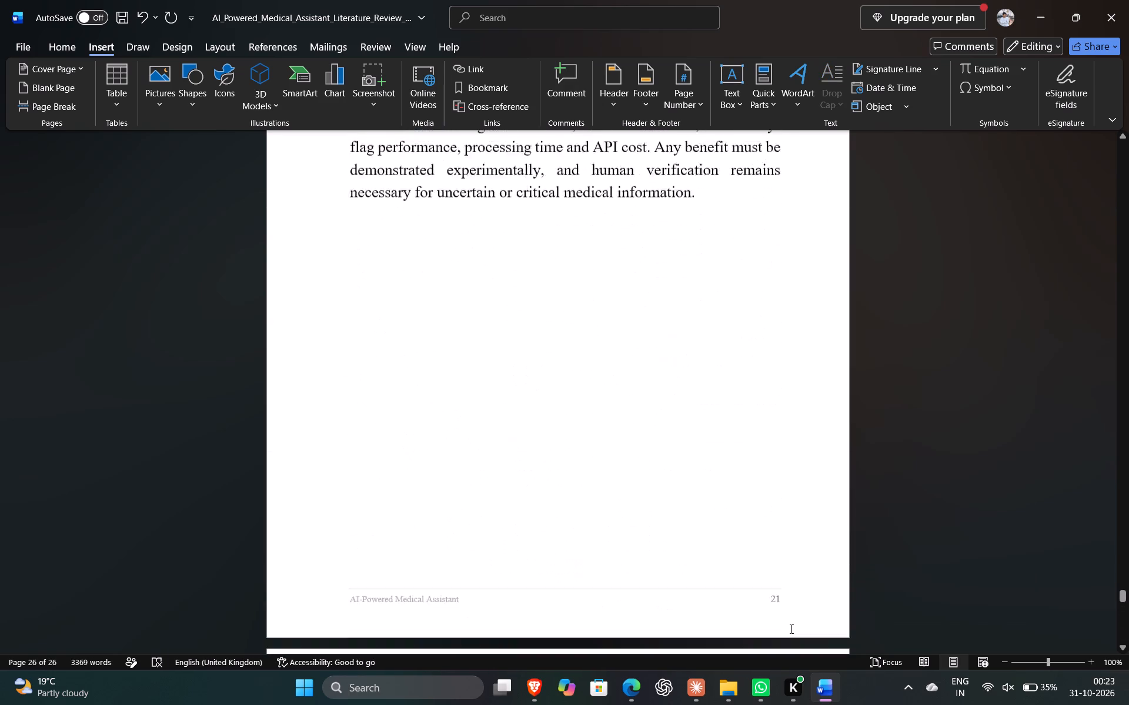
pyautogui.scroll(-3, 790, 629)
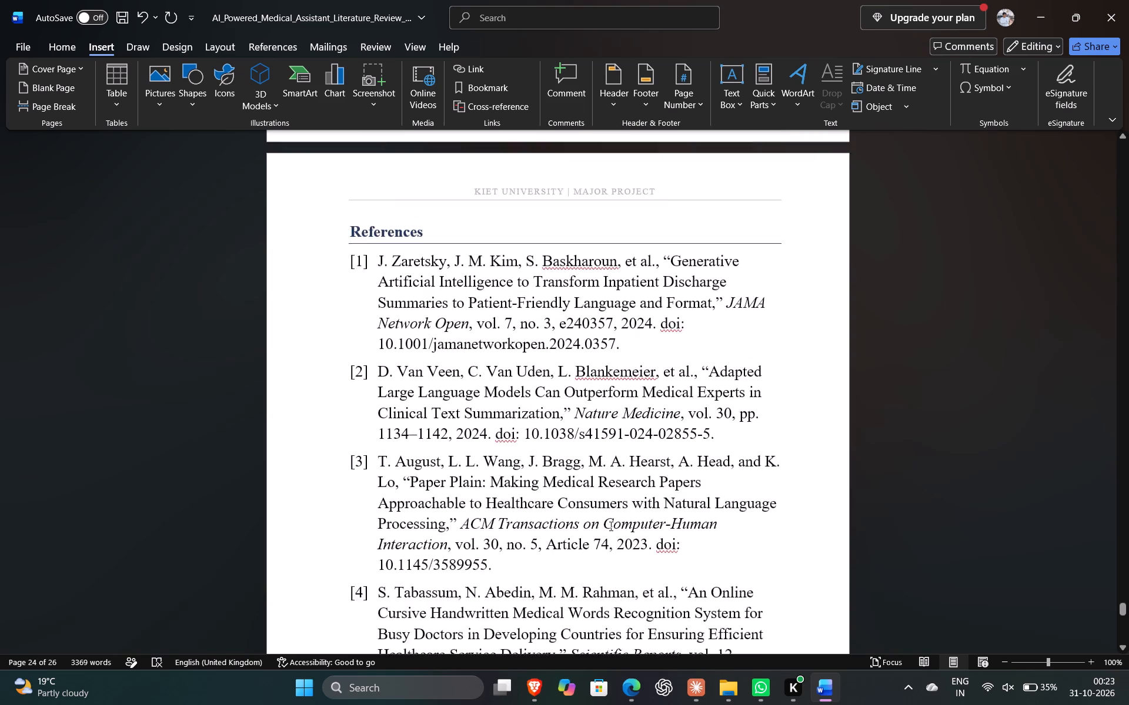
pyautogui.scroll(2, 610, 526)
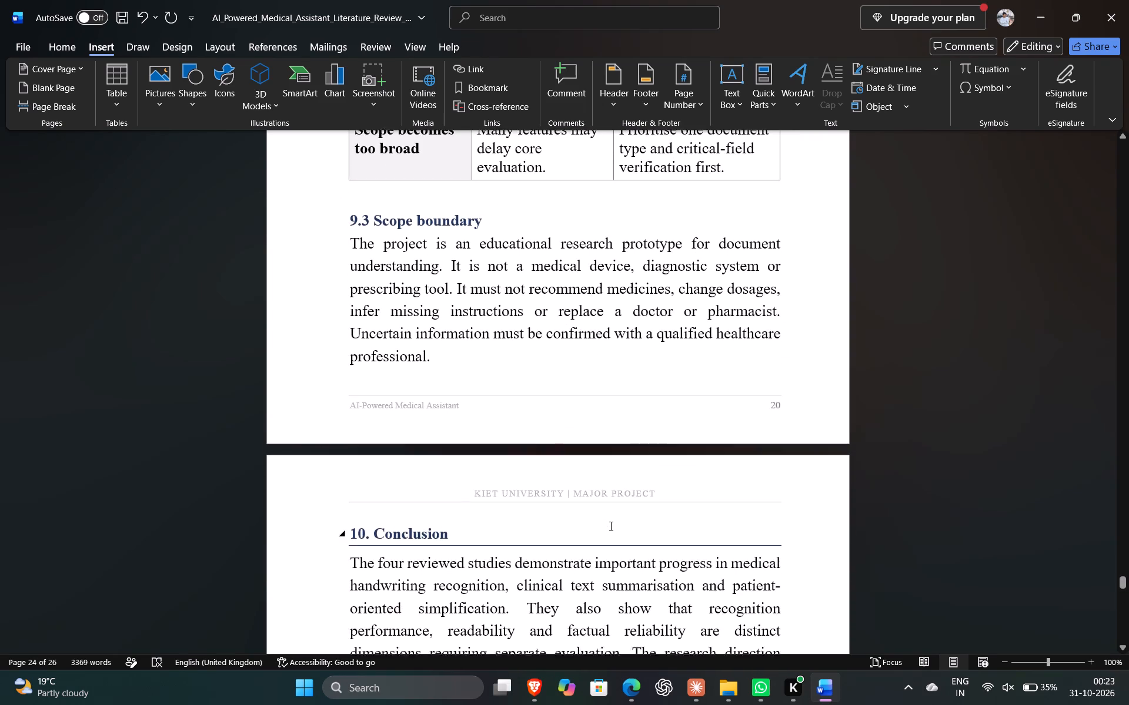
pyautogui.scroll(3, 610, 526)
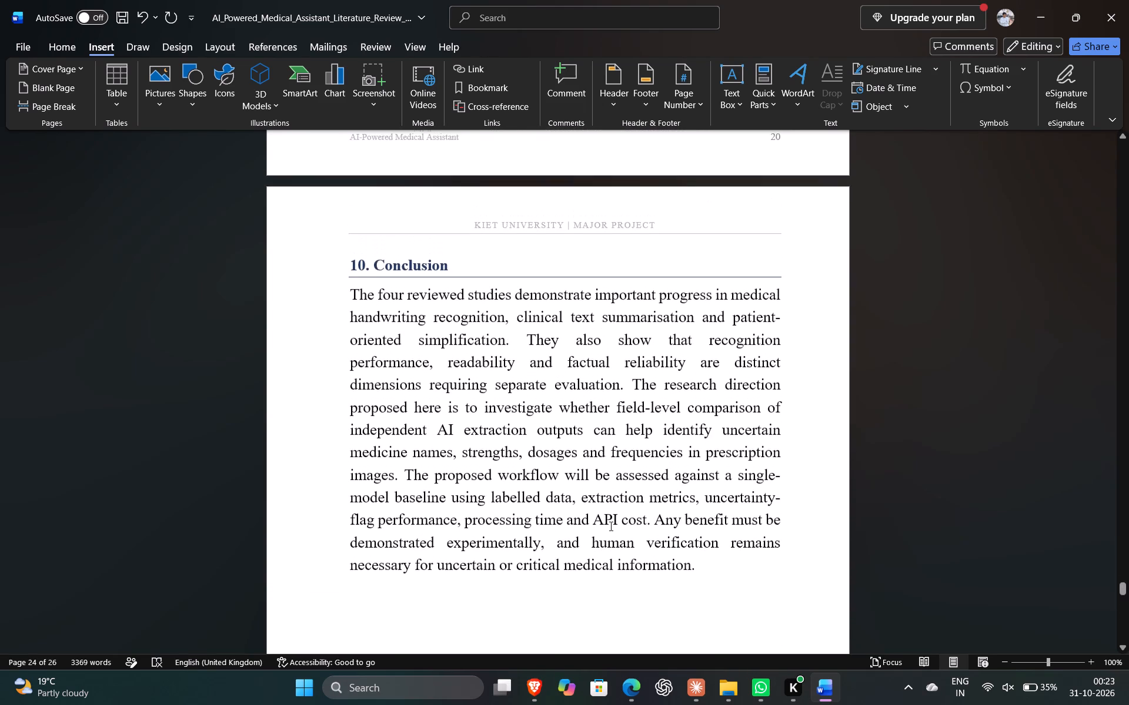
pyautogui.click(516, 341)
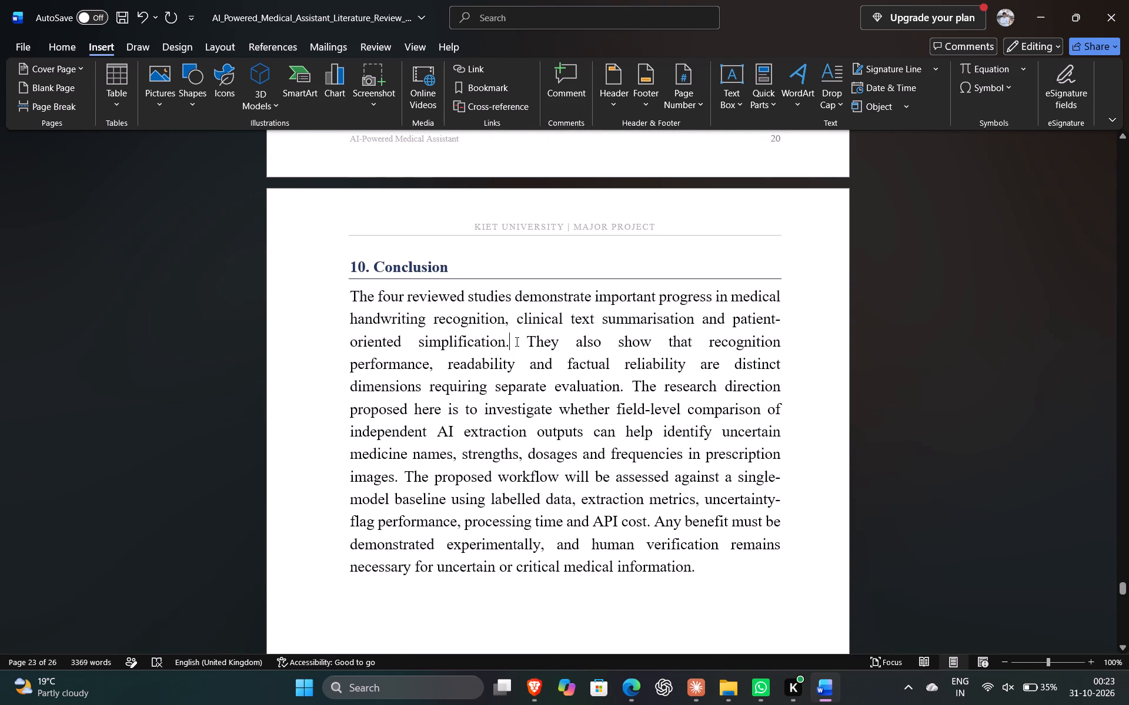
# Split the section 10 Conclusion text into four paragraphs, with breaks before "They also show", "The proposed workflow" and "Any benefit must be demonstrated".
pyautogui.press('Return')
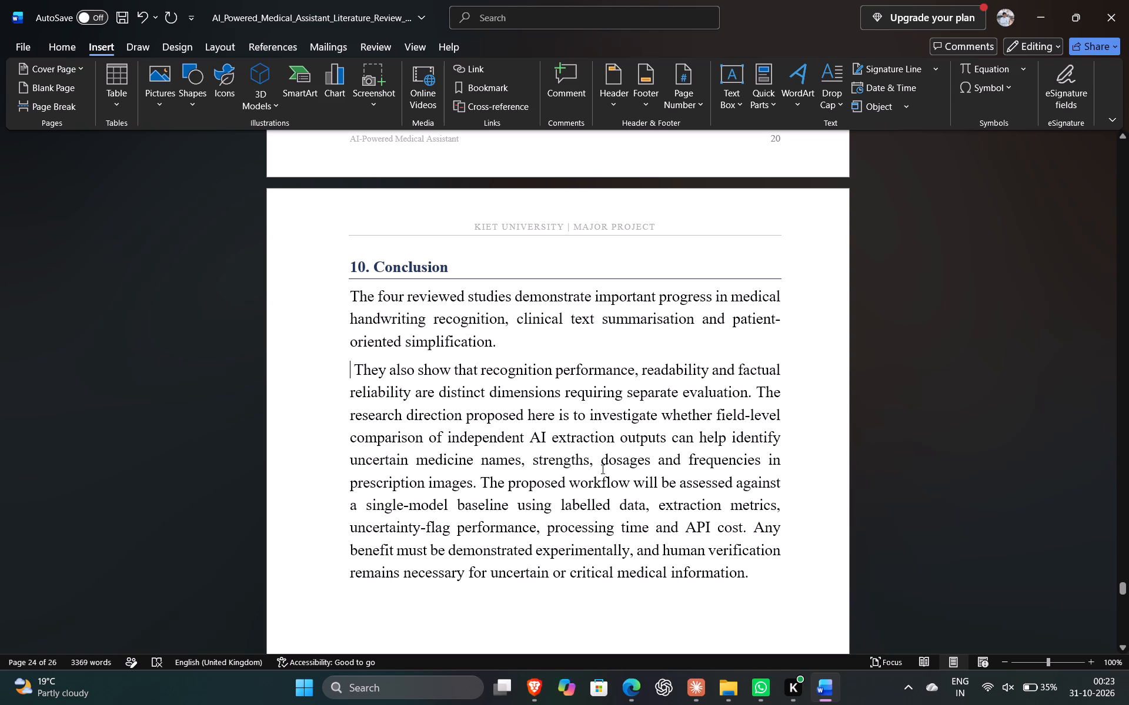
pyautogui.click(482, 484)
pyautogui.press('Return')
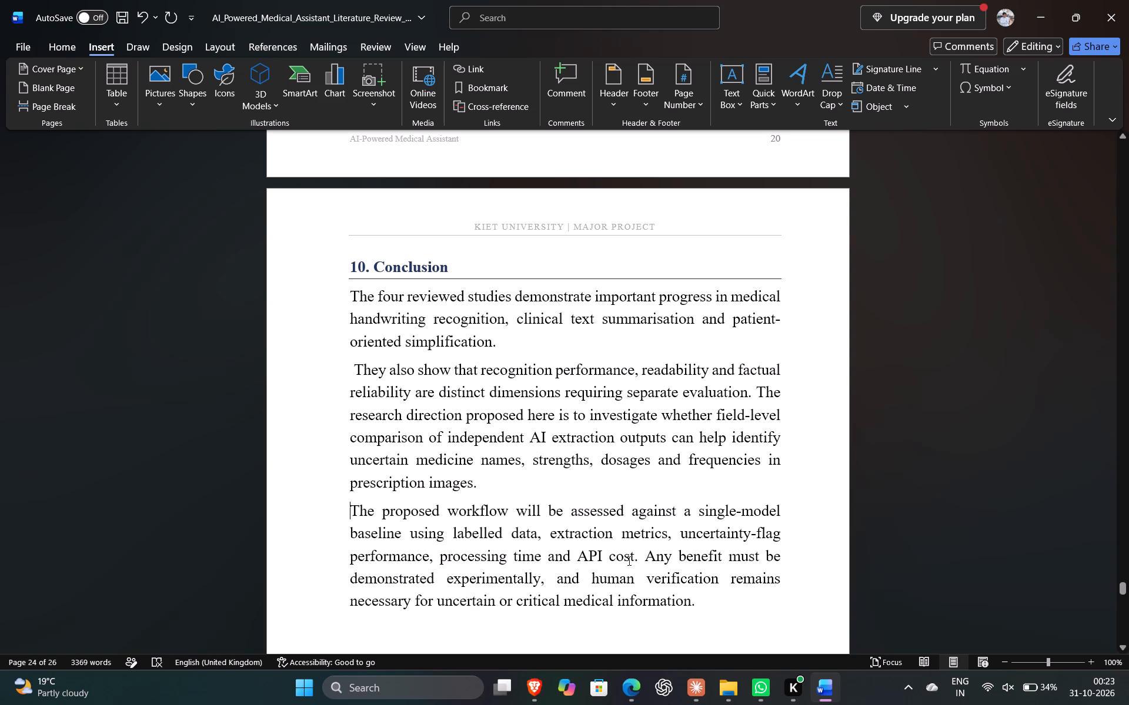
pyautogui.click(640, 562)
pyautogui.press('Return')
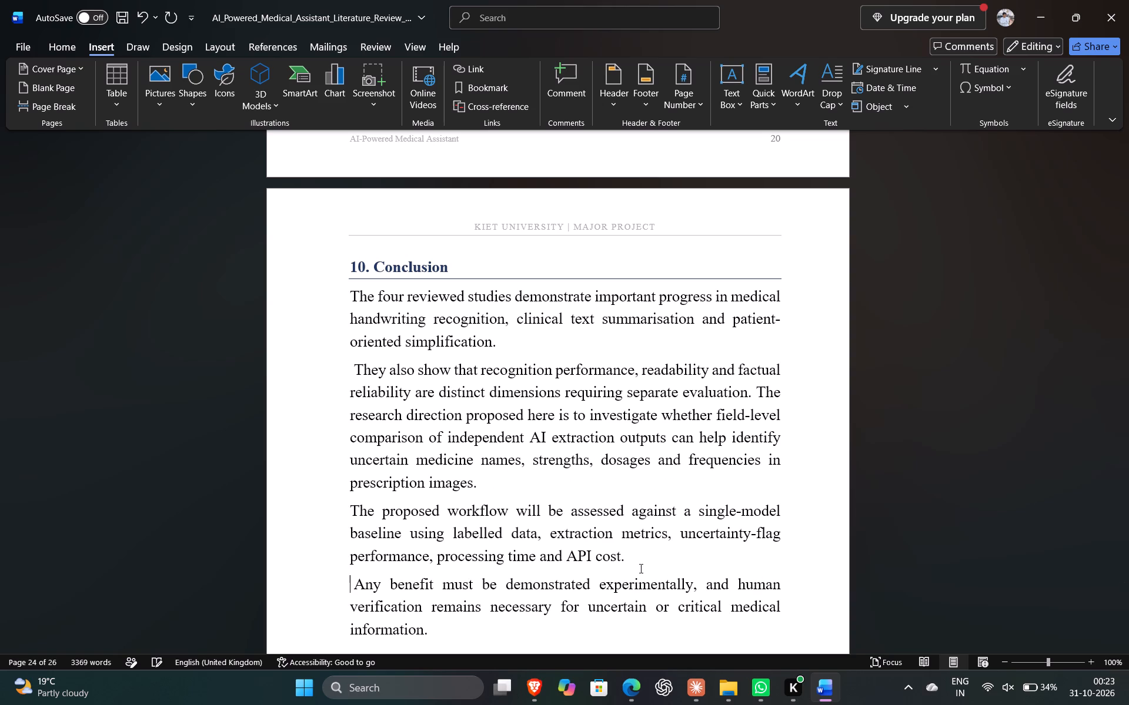
# Check the layout of the Conclusion and References pages, then return to the beginning of the document.
pyautogui.scroll(-6, 642, 594)
pyautogui.scroll(1, 642, 594)
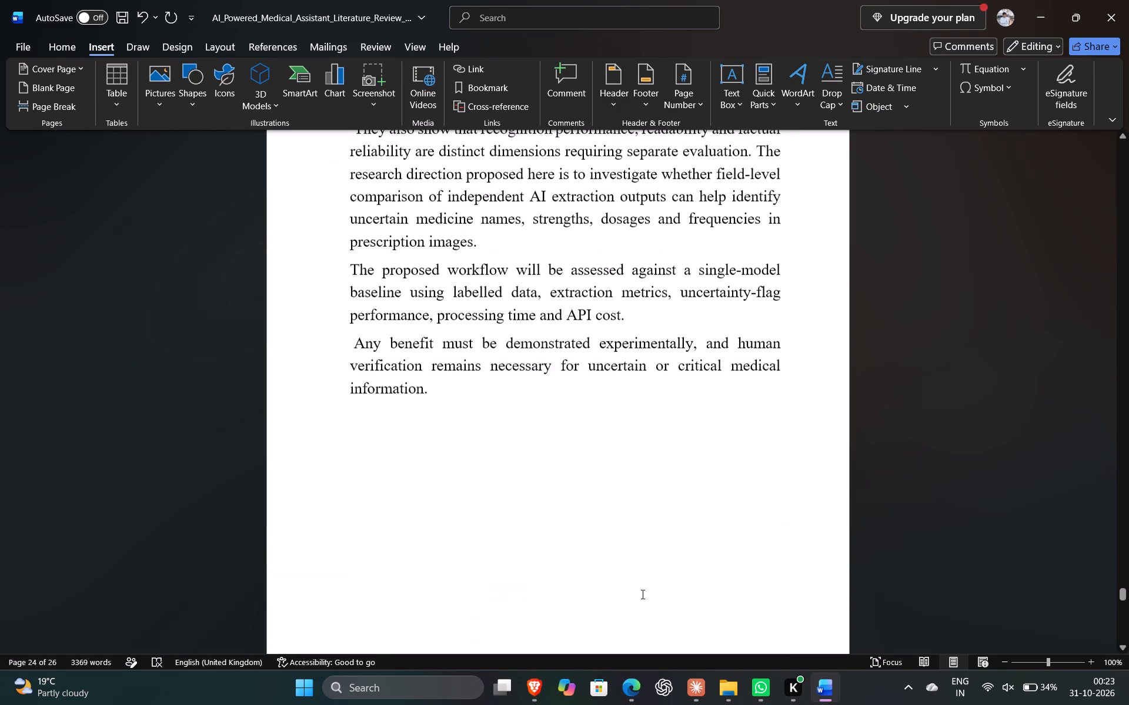
pyautogui.scroll(4, 642, 594)
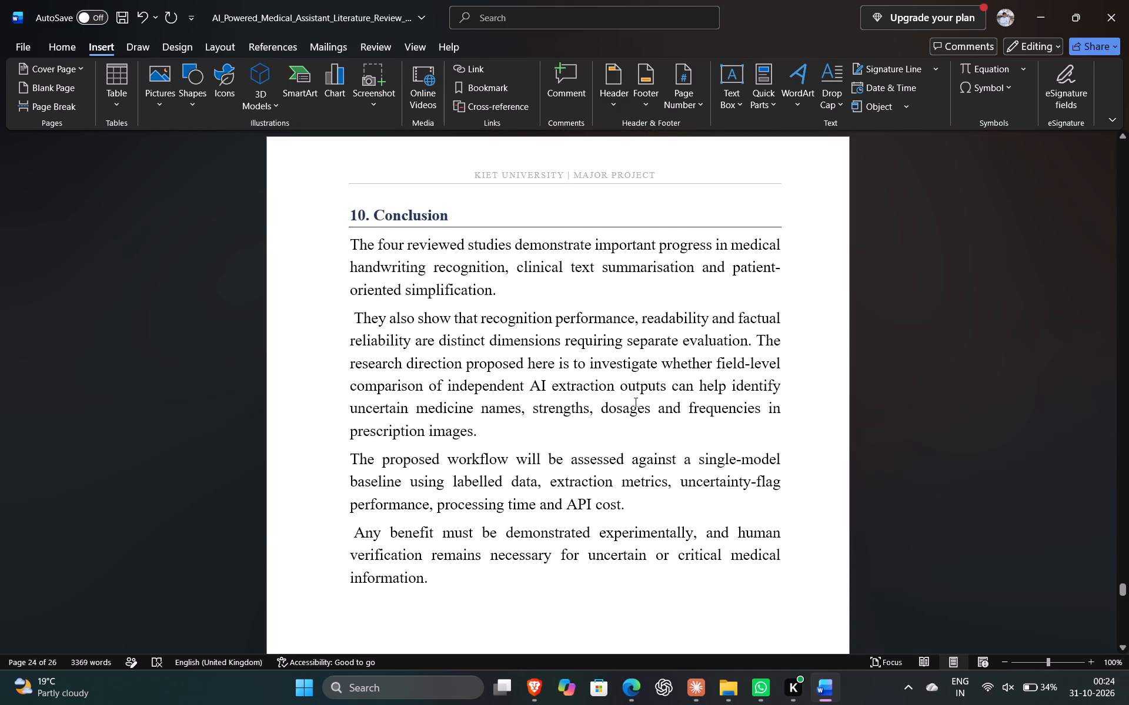
pyautogui.scroll(-1, 539, 300)
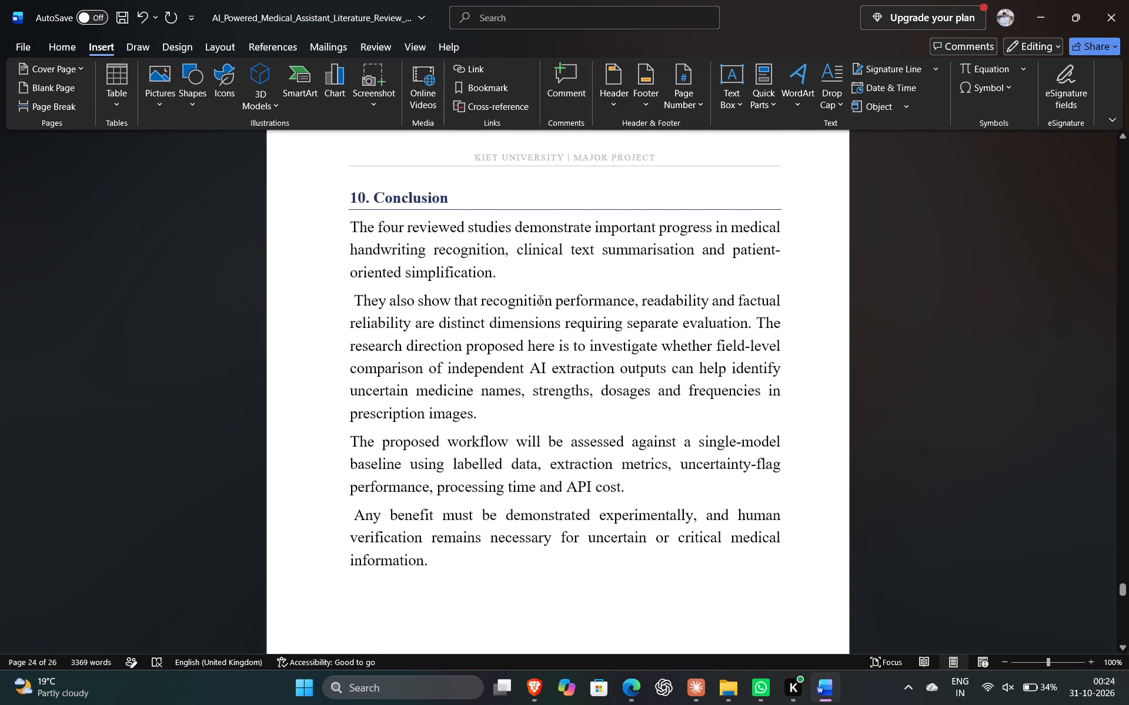
pyautogui.scroll(-8, 539, 300)
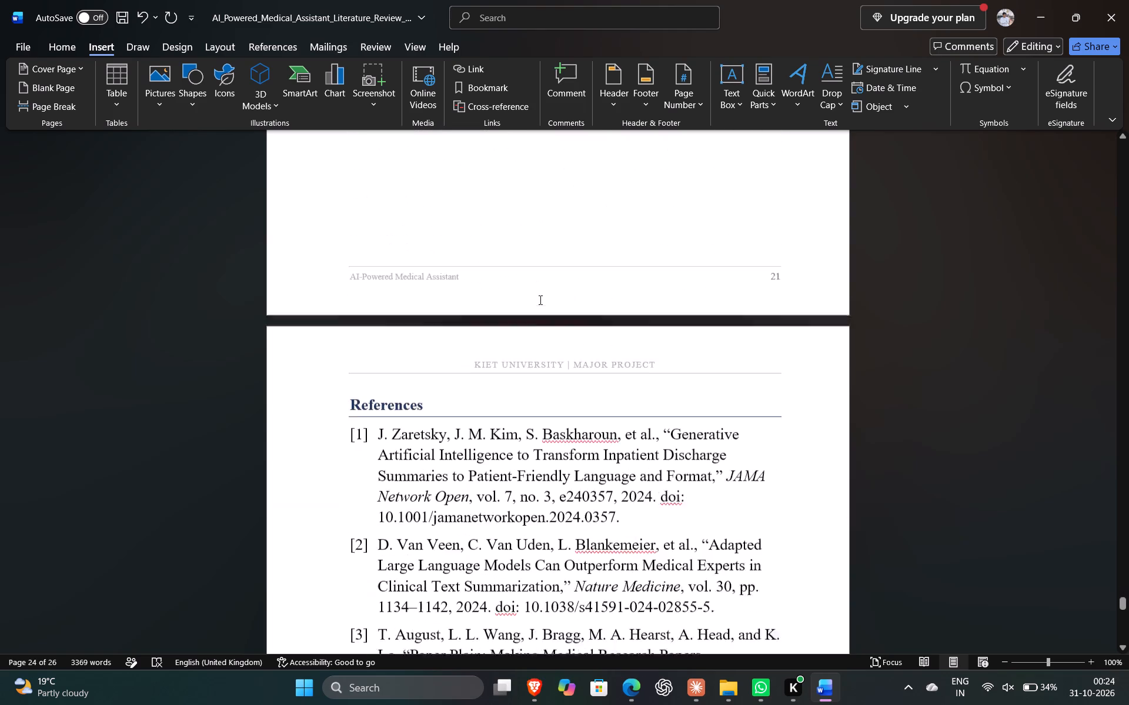
pyautogui.scroll(-10, 539, 300)
pyautogui.scroll(6, 539, 300)
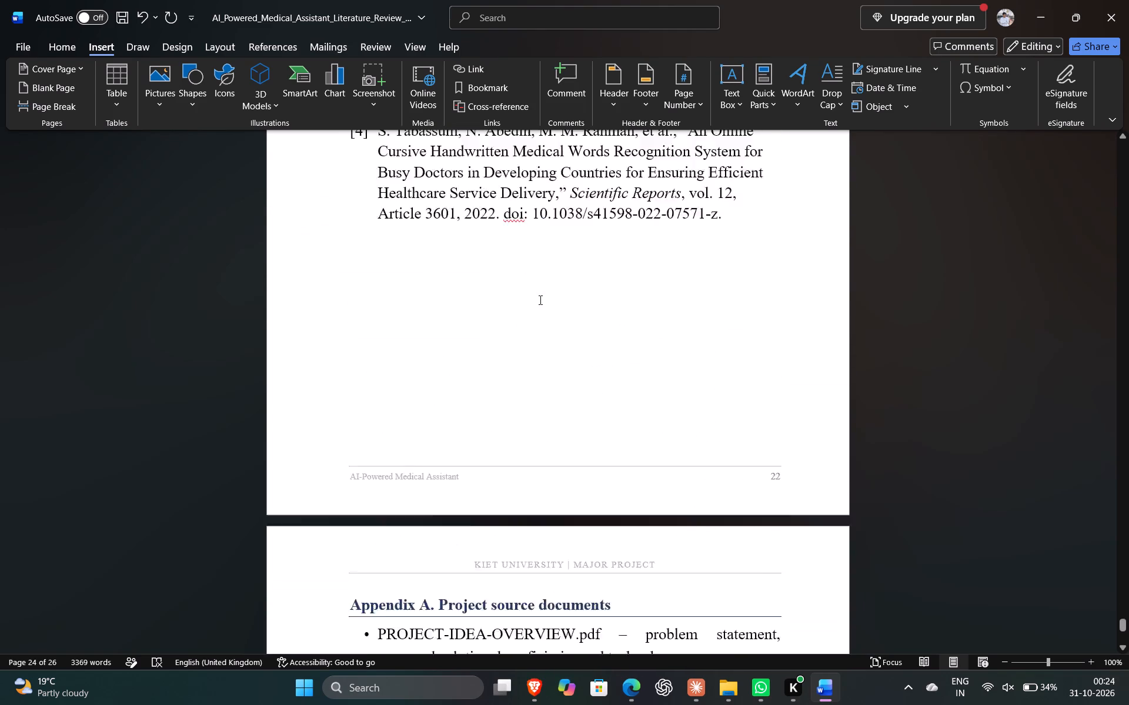
pyautogui.scroll(20, 539, 300)
pyautogui.scroll(17, 539, 300)
pyautogui.scroll(9, 539, 300)
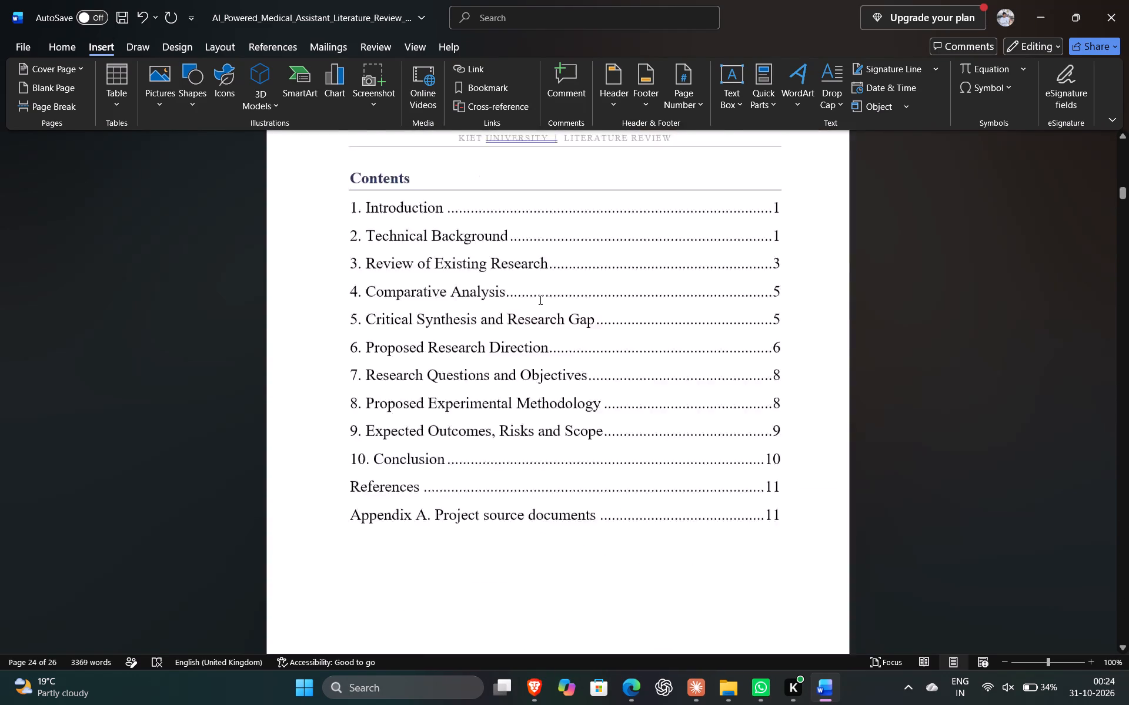
pyautogui.scroll(16, 539, 300)
# Review the opening pages, from the cover through the abstract, contents and introduction to section 2.2.
pyautogui.scroll(-2, 609, 332)
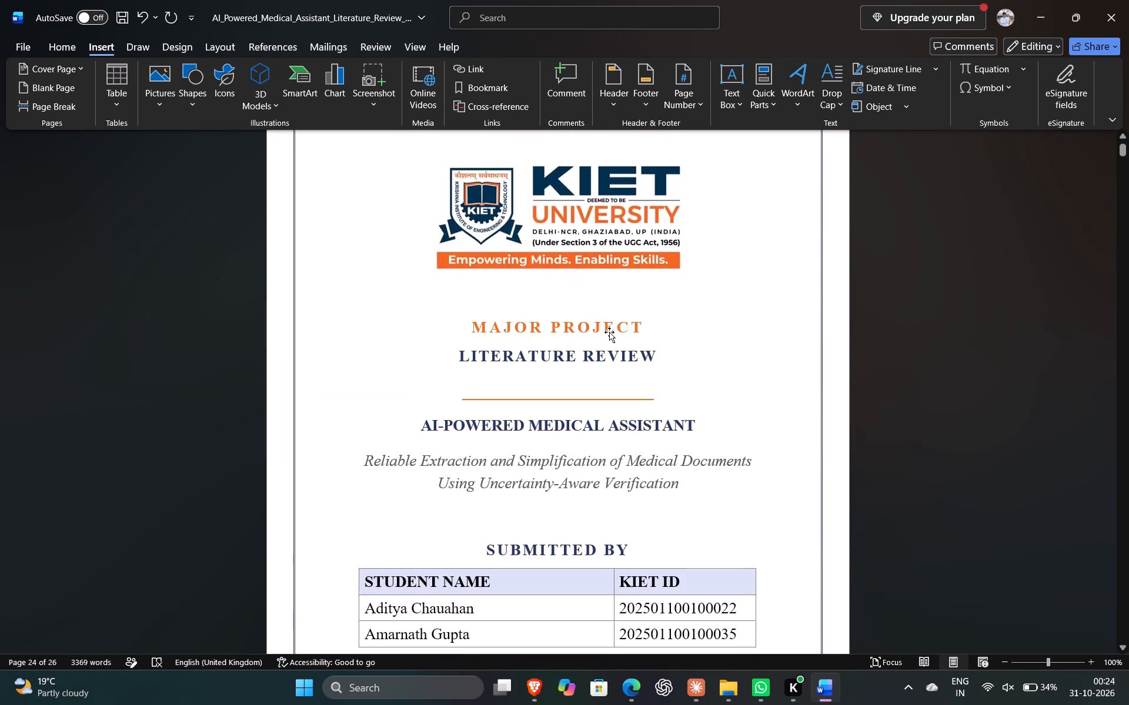
pyautogui.scroll(-6, 609, 332)
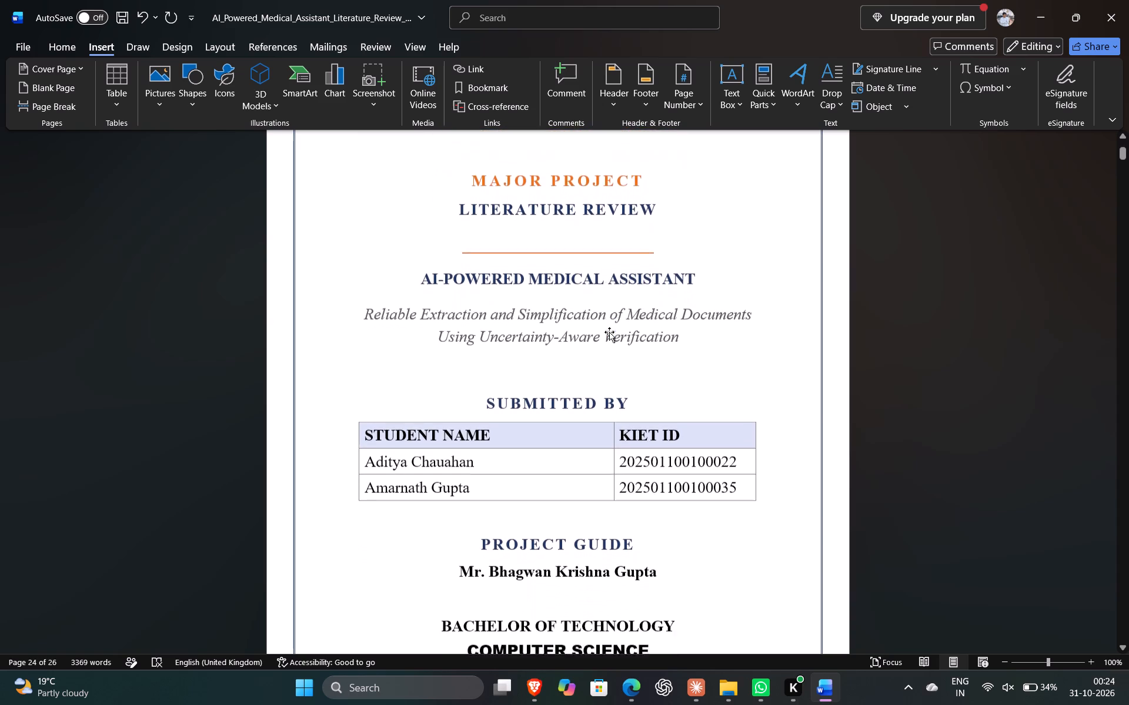
pyautogui.scroll(-8, 609, 332)
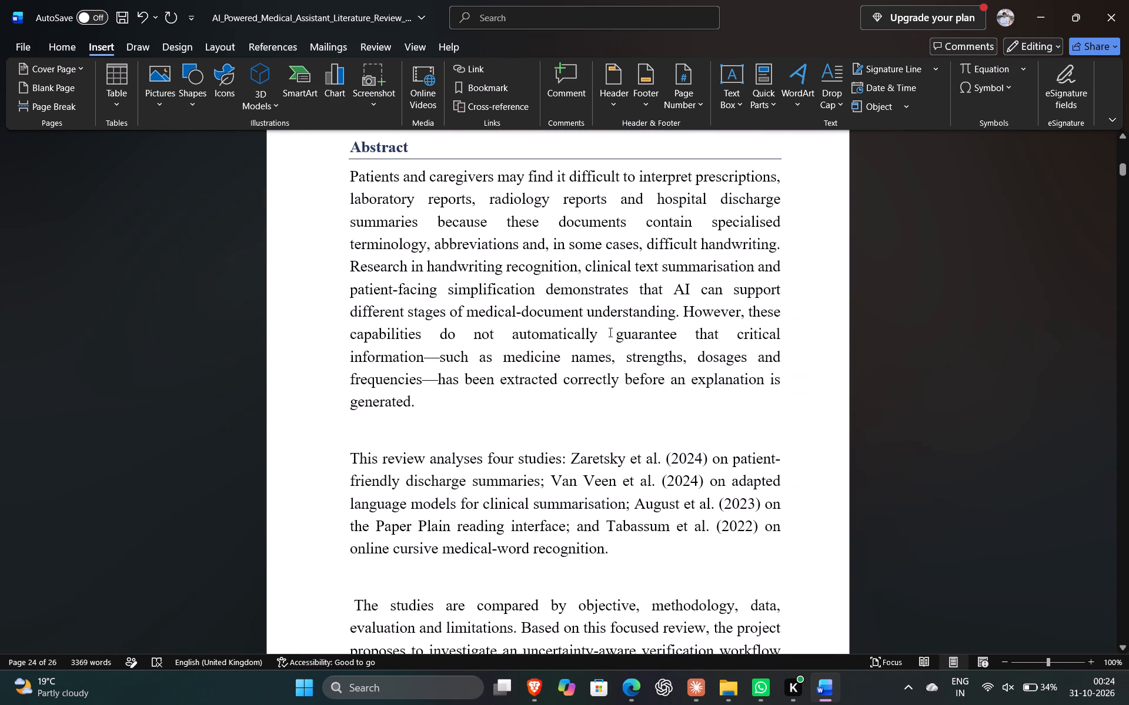
pyautogui.scroll(-9, 609, 332)
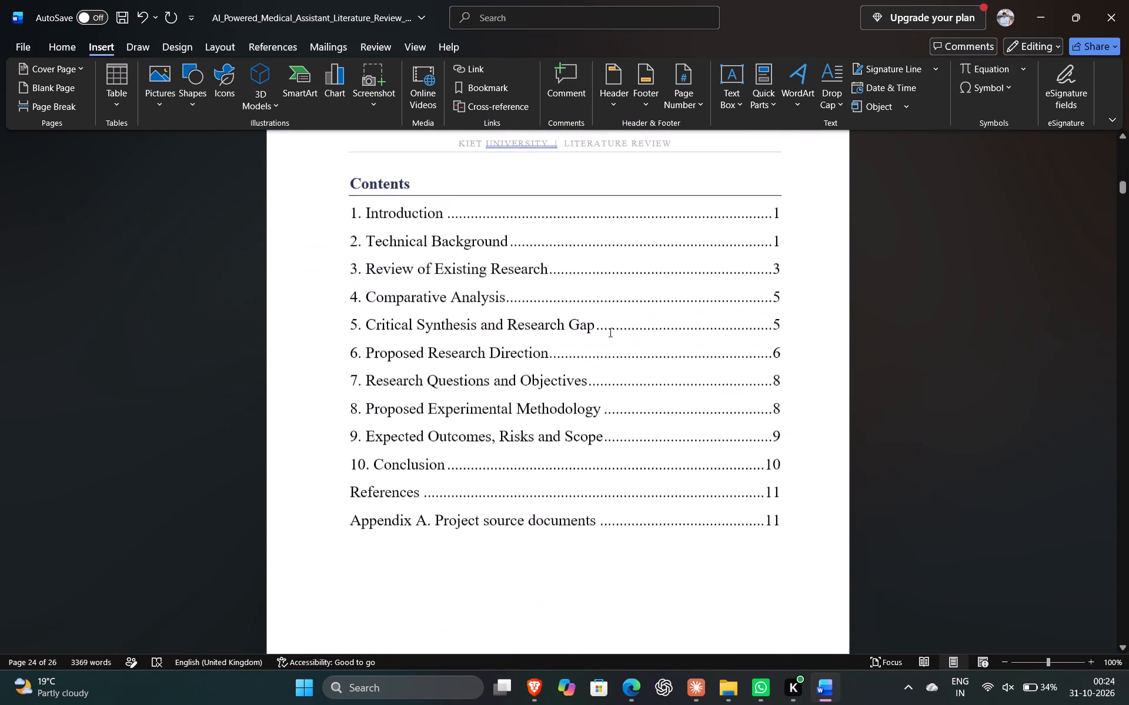
pyautogui.scroll(-10, 609, 332)
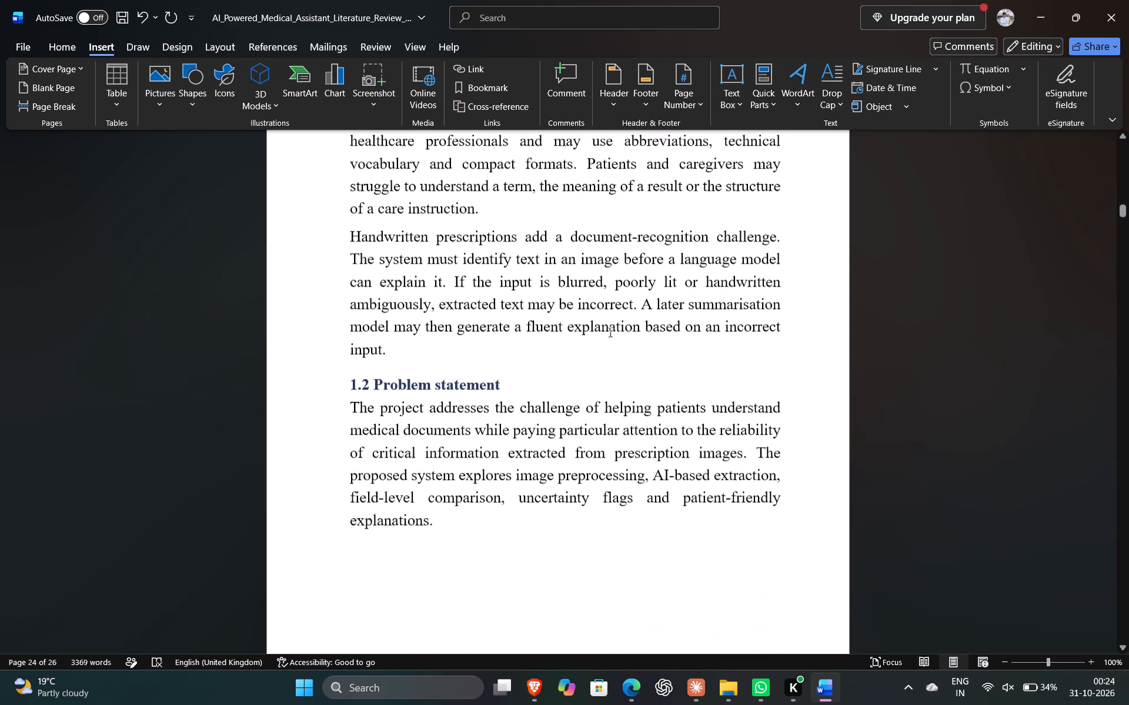
pyautogui.scroll(-11, 609, 332)
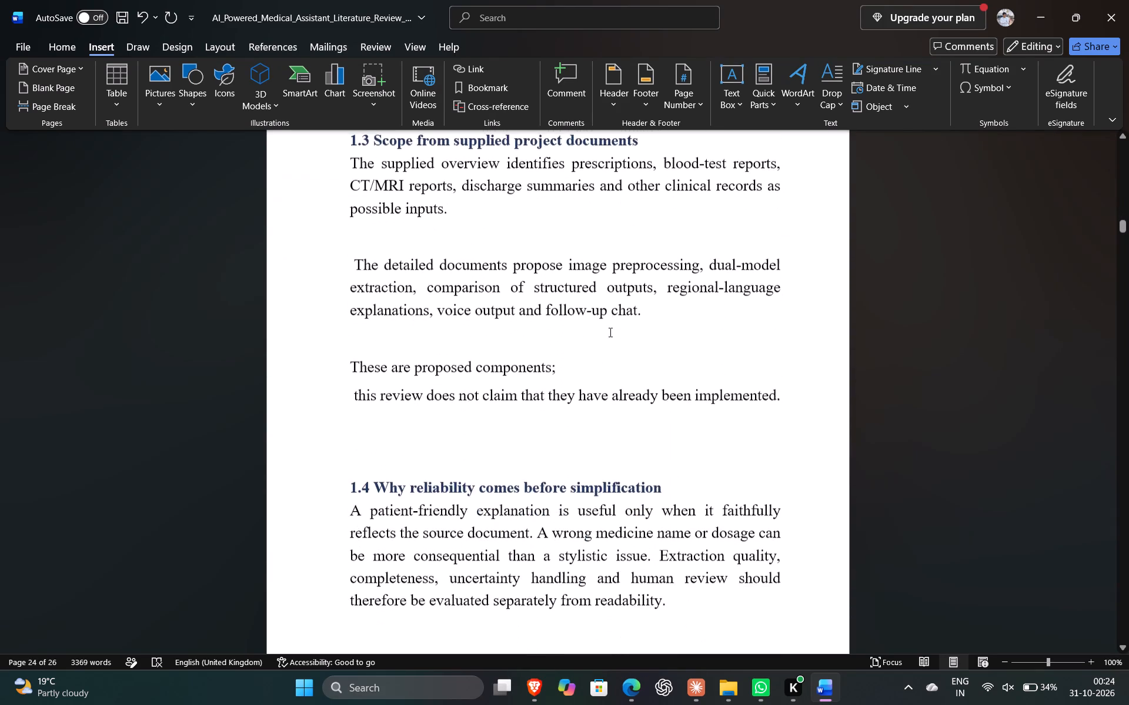
pyautogui.scroll(-8, 609, 332)
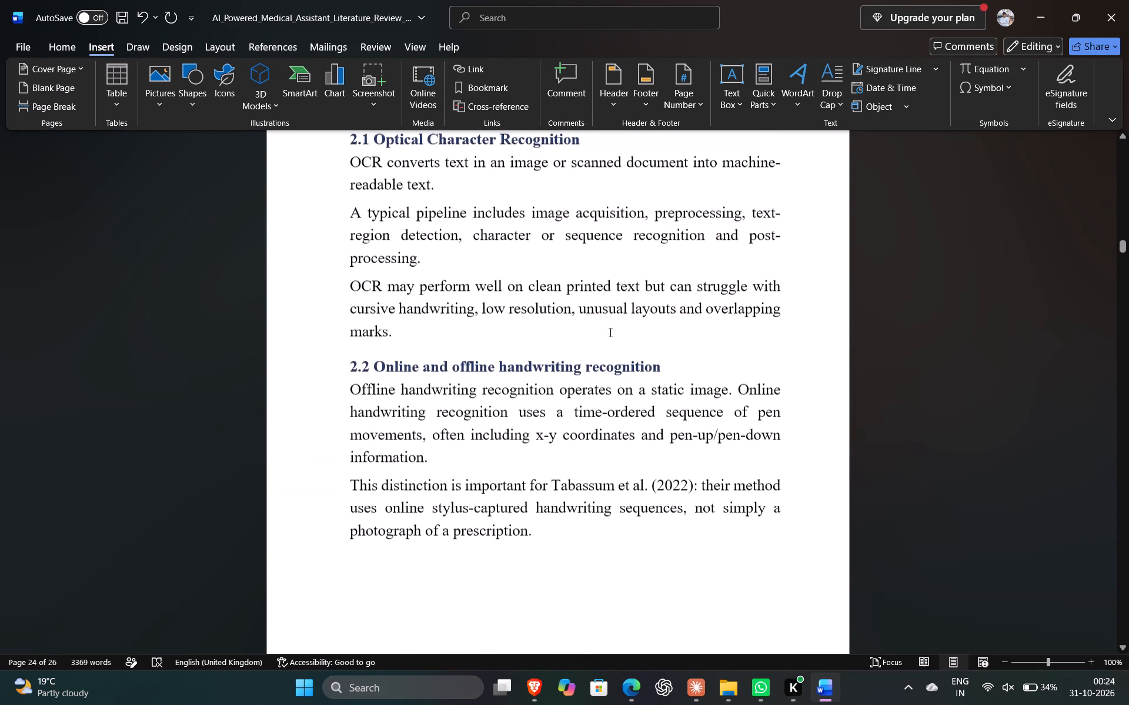
pyautogui.scroll(-2, 609, 332)
pyautogui.scroll(9, 609, 332)
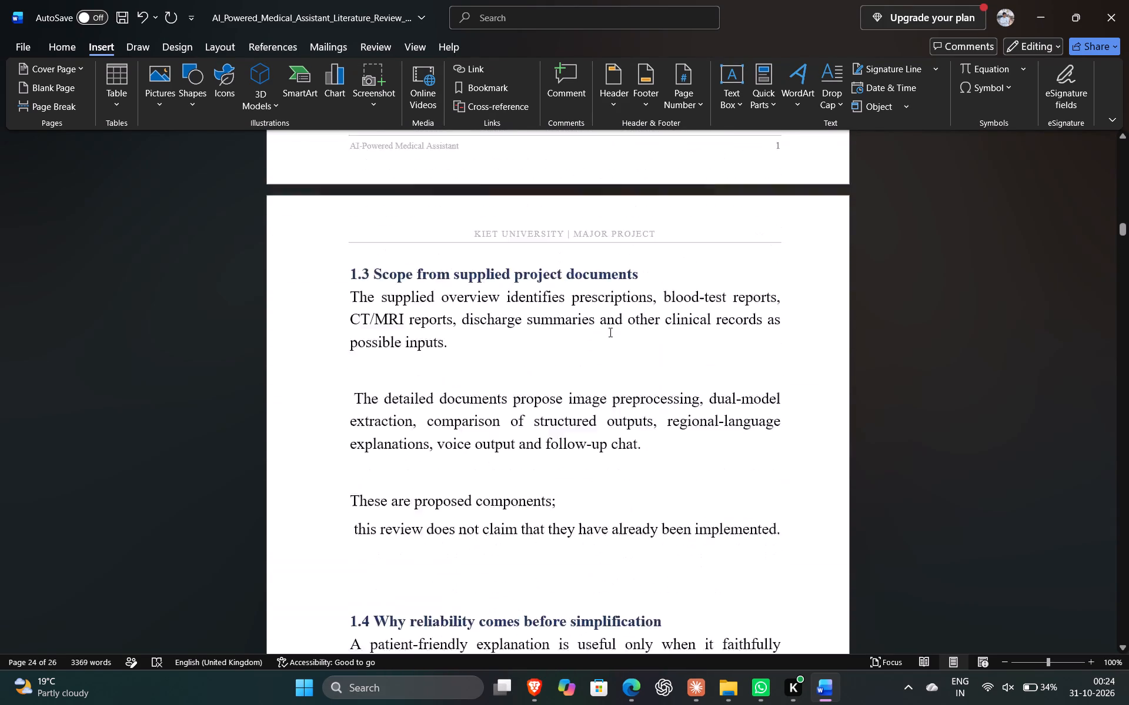
pyautogui.scroll(13, 609, 332)
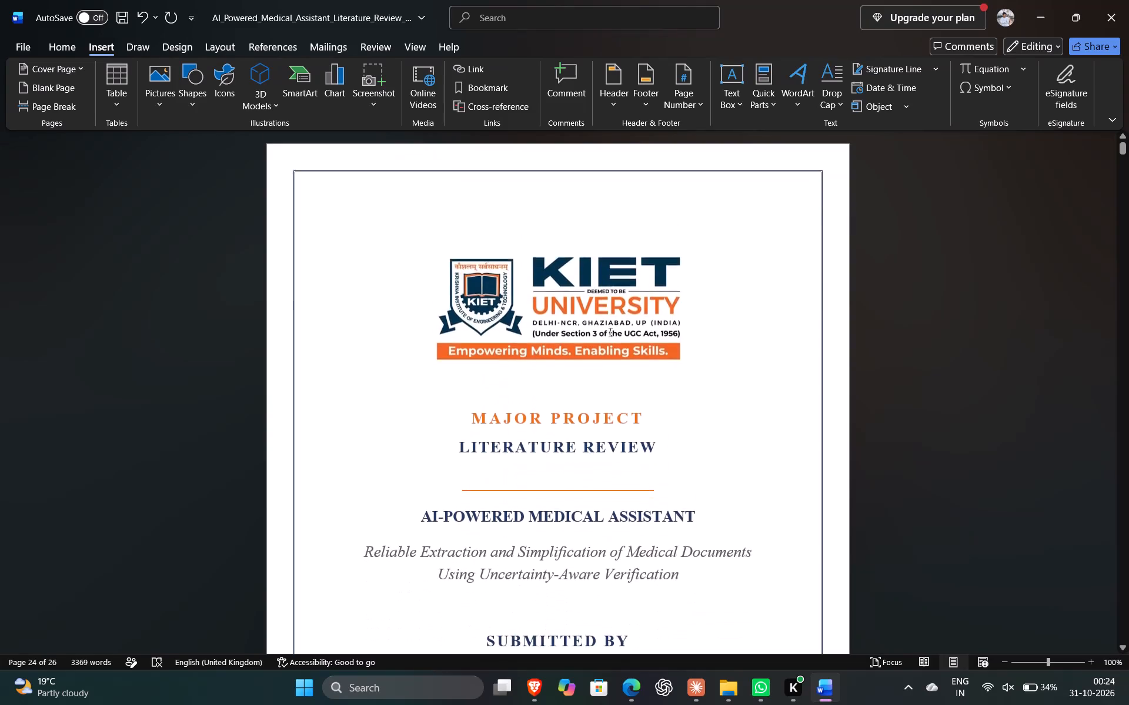
# Review the page layout from the cover through the abstract, contents and section 1 Introduction to the start of section 2.
pyautogui.scroll(-12, 609, 332)
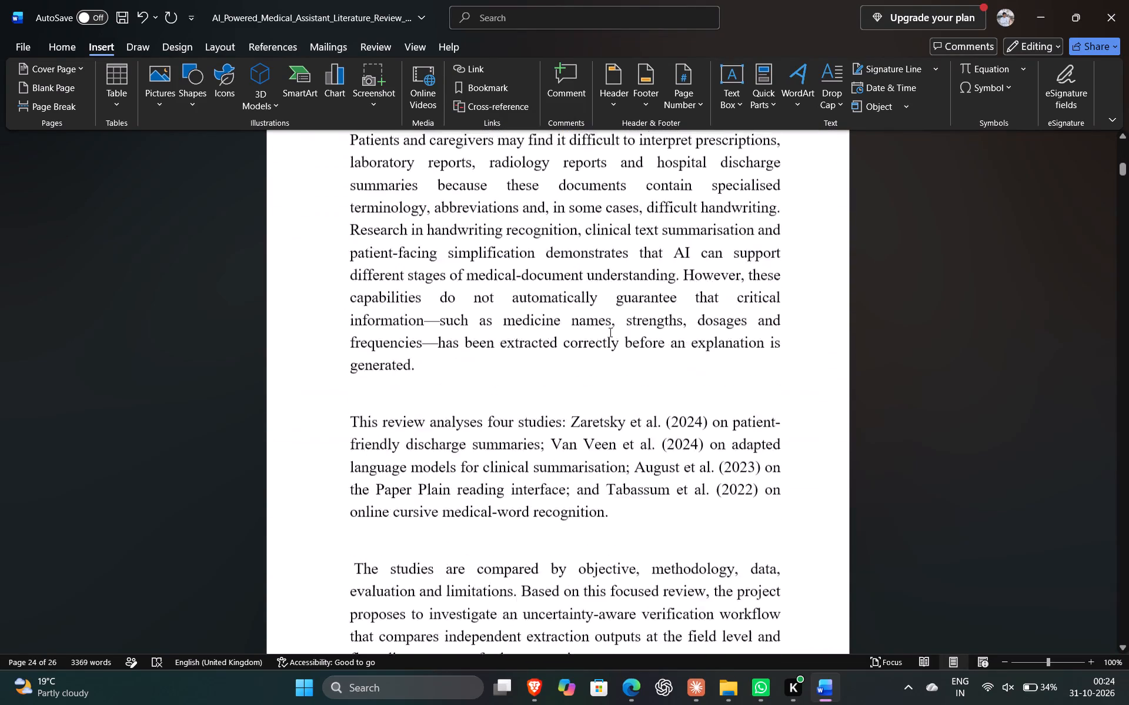
pyautogui.scroll(-4, 609, 332)
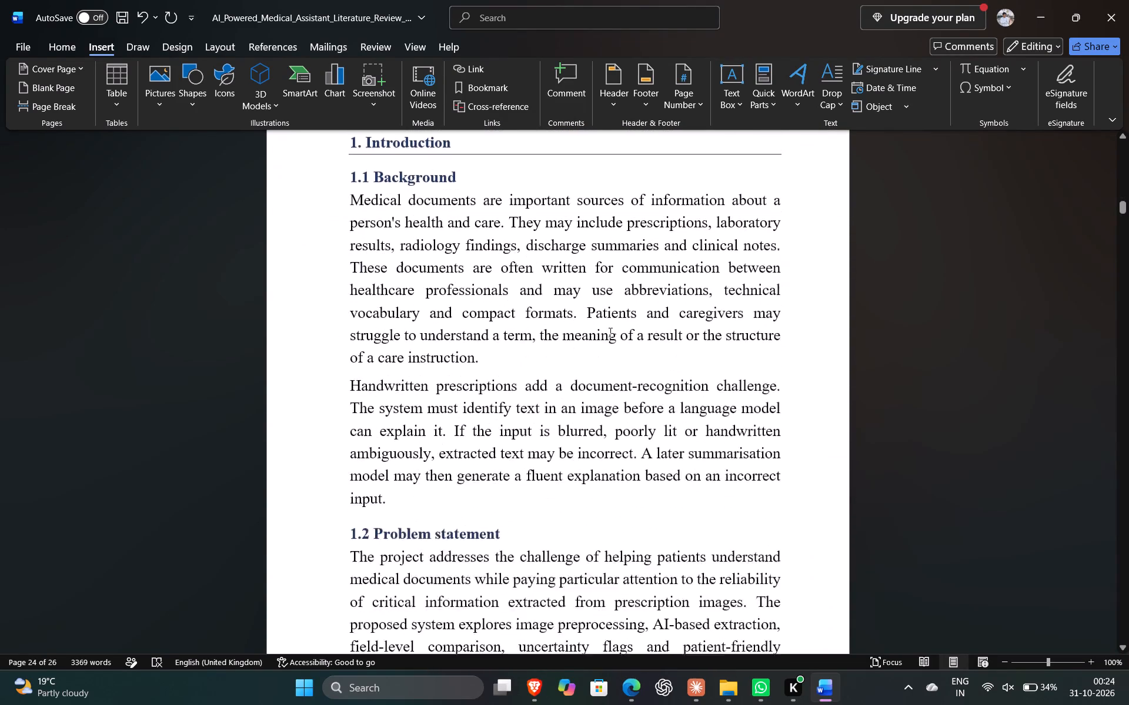
pyautogui.scroll(-1, 609, 332)
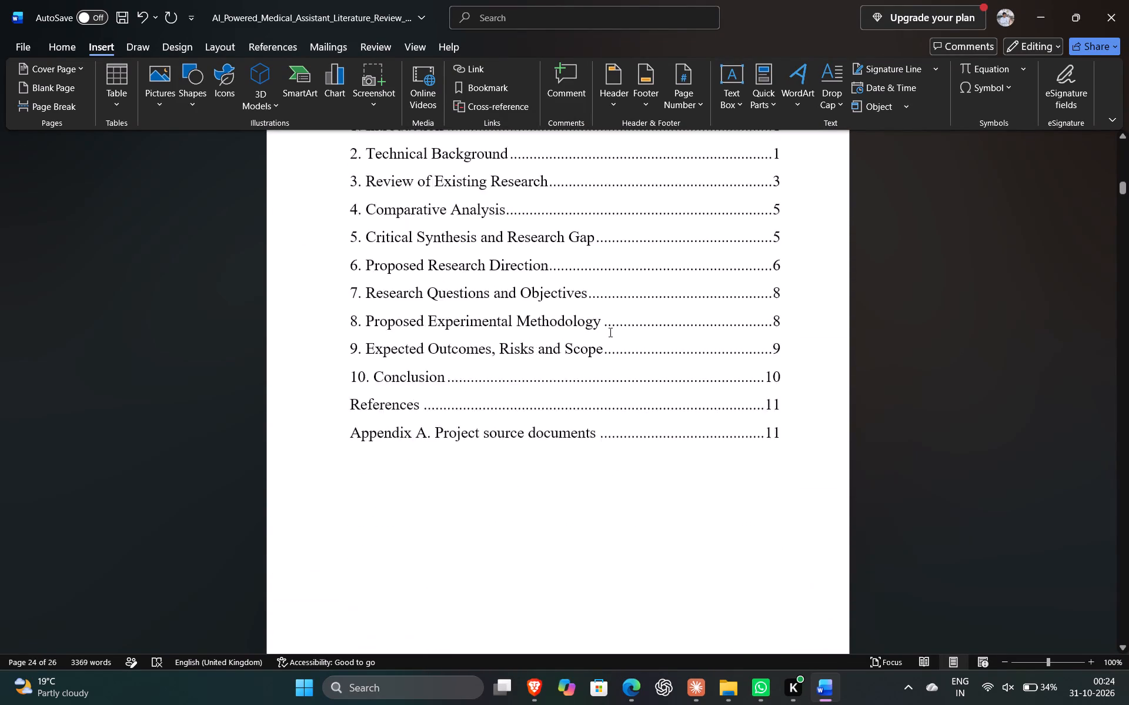
pyautogui.scroll(-2, 609, 332)
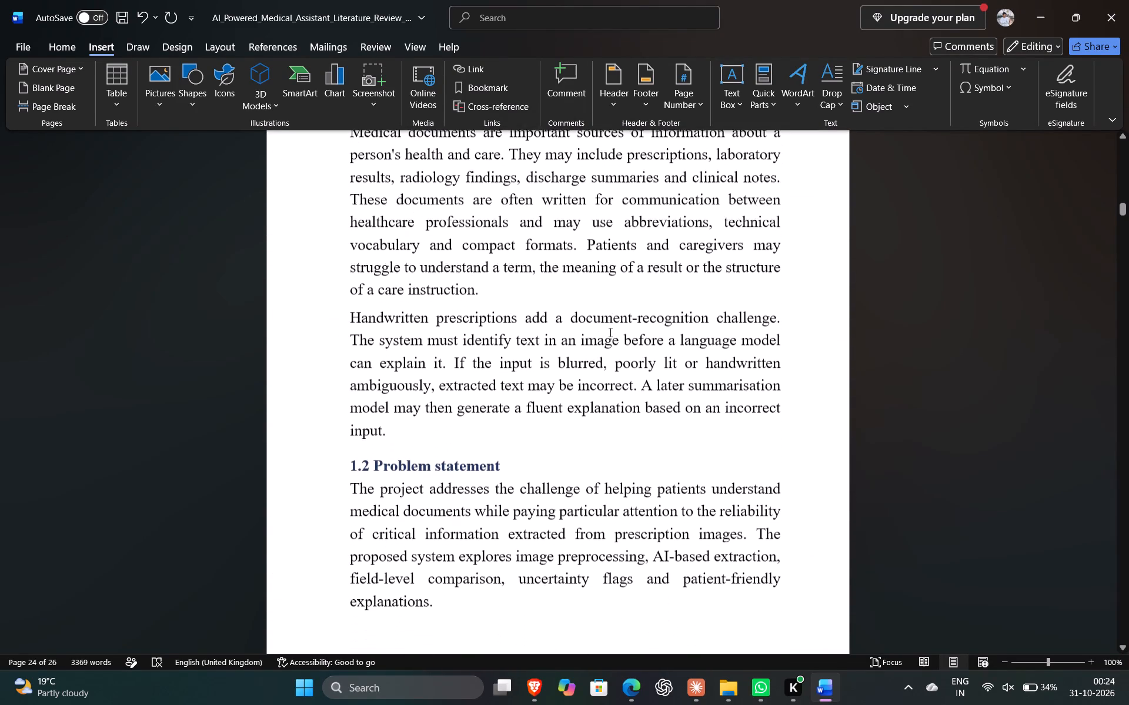
pyautogui.scroll(-7, 609, 332)
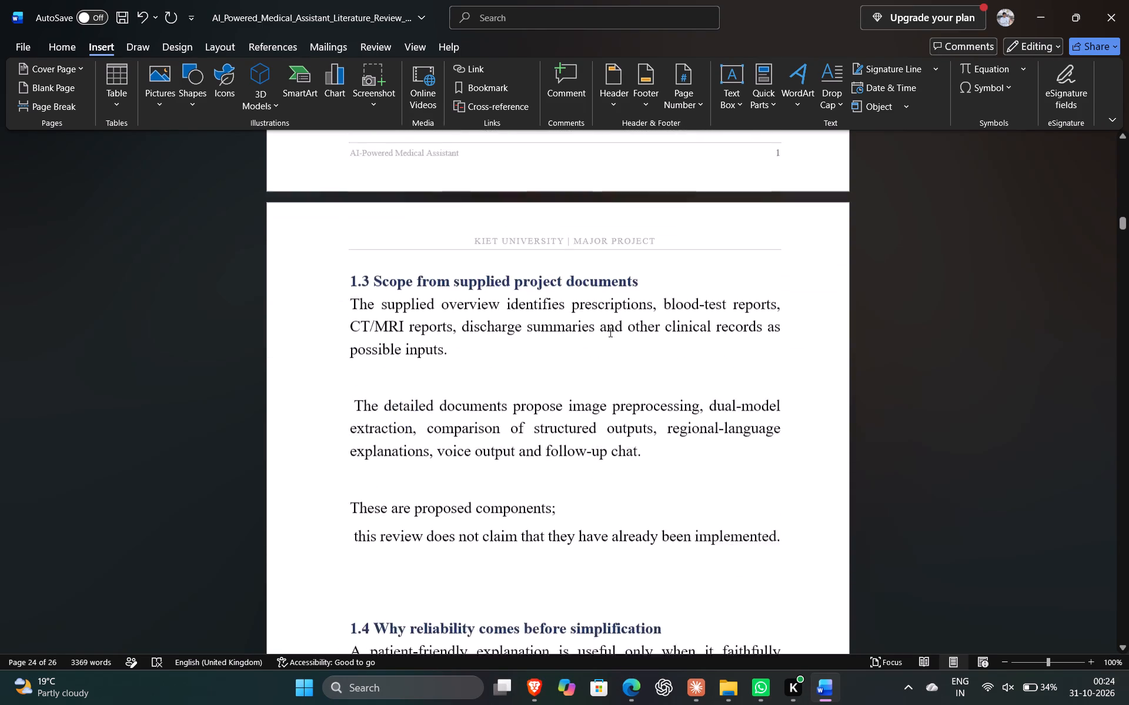
pyautogui.scroll(-2, 609, 332)
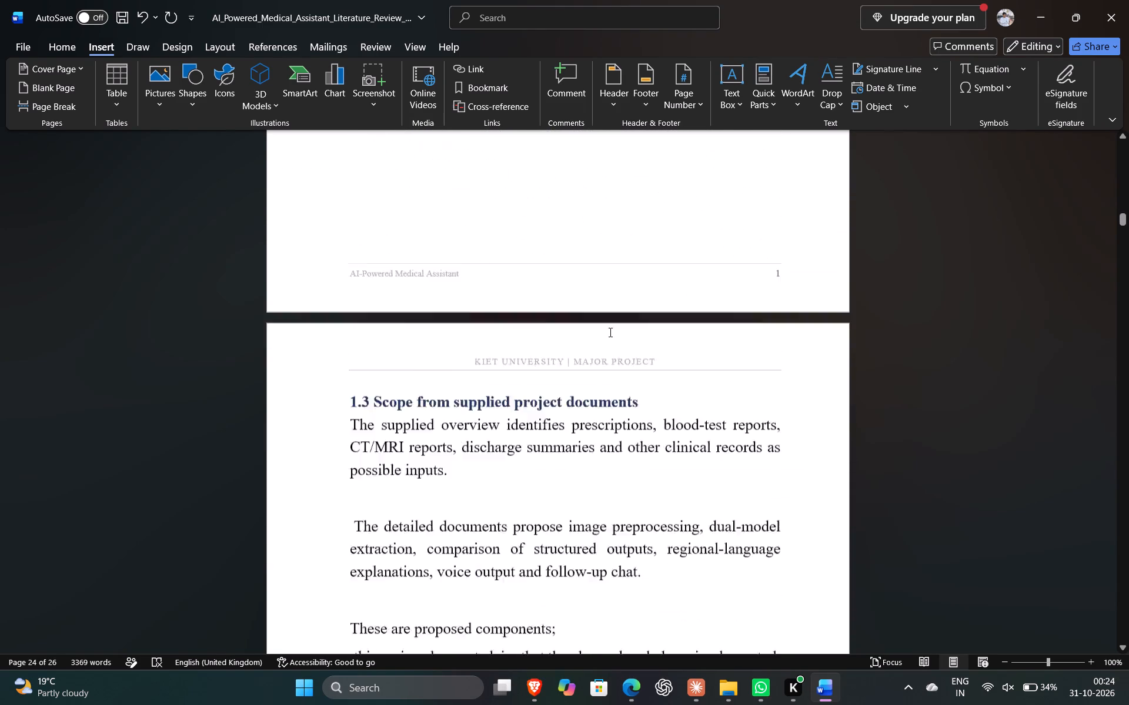
pyautogui.scroll(-6, 609, 332)
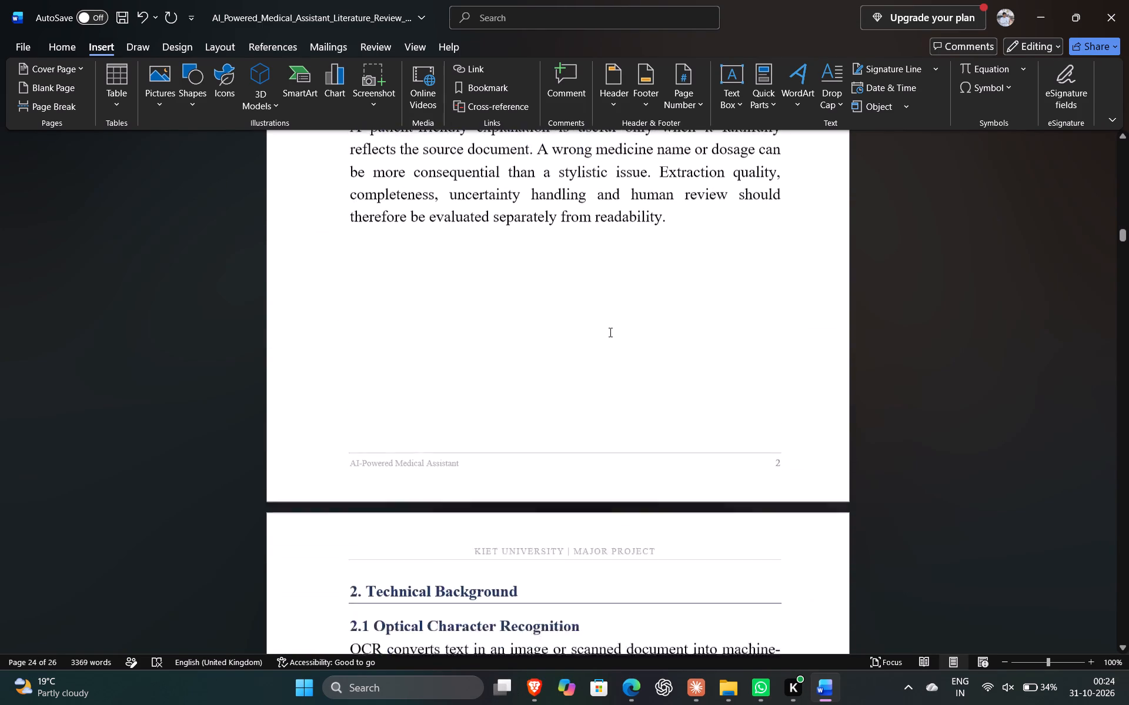
pyautogui.scroll(-5, 609, 332)
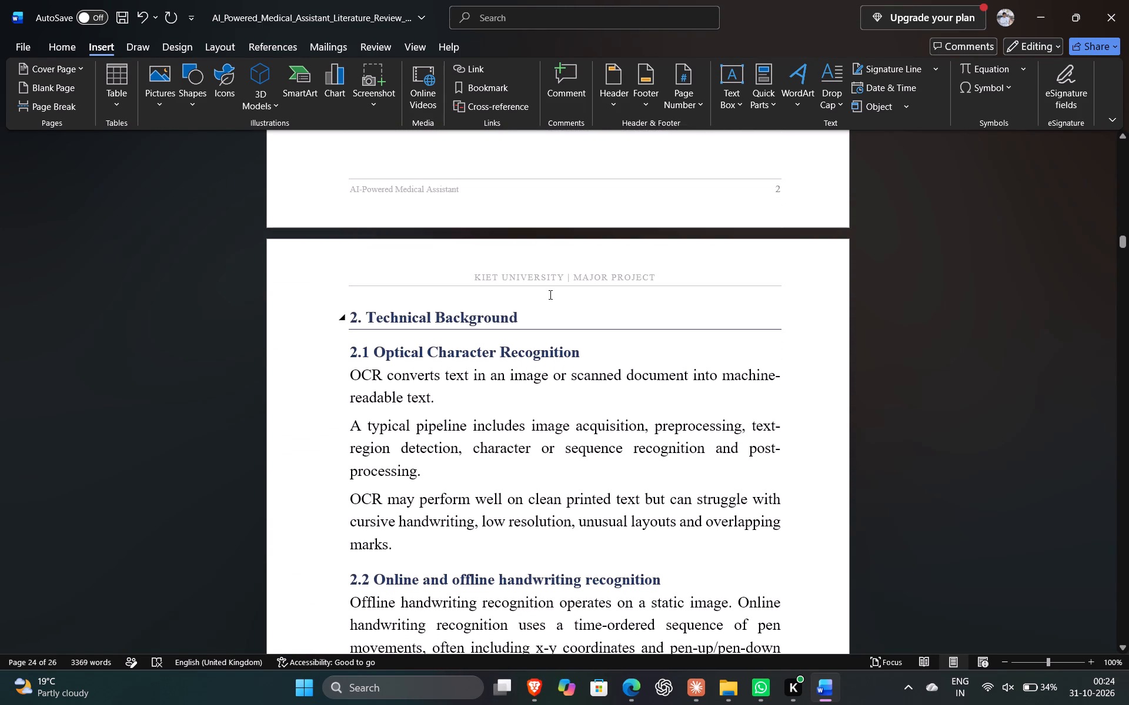
# Check the layout of section 2 Technical Background, from 2.1 Optical Character Recognition through 2.7 Human-in-the-loop verification.
pyautogui.scroll(-1, 546, 307)
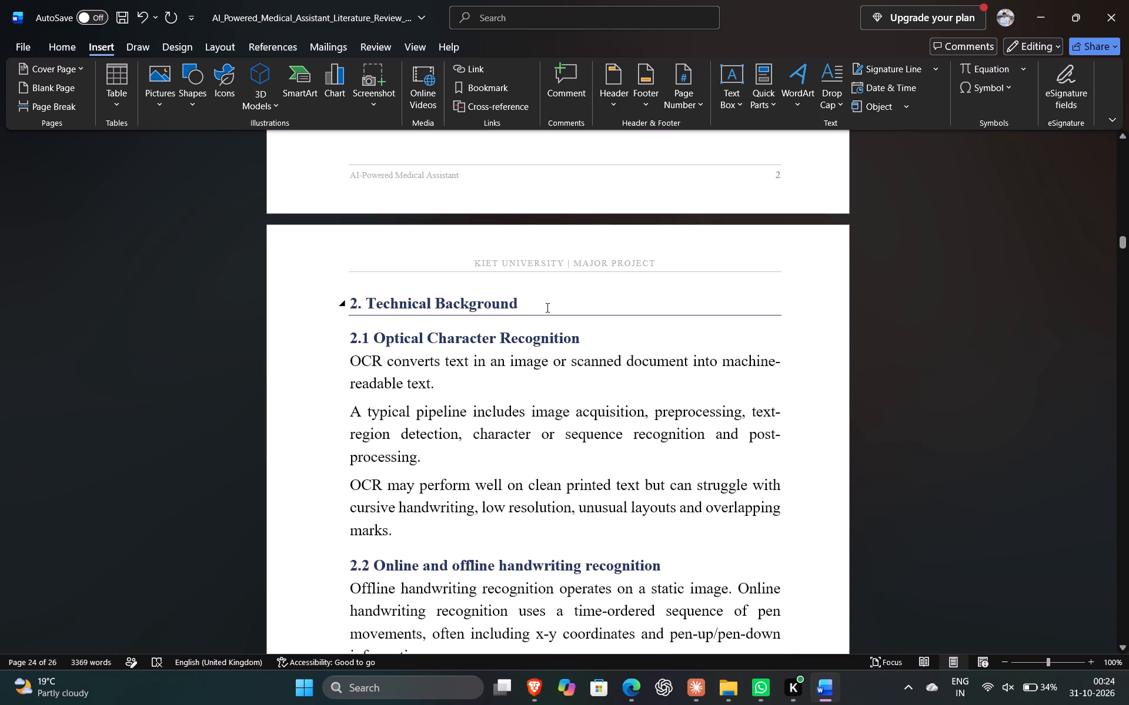
pyautogui.click(540, 308)
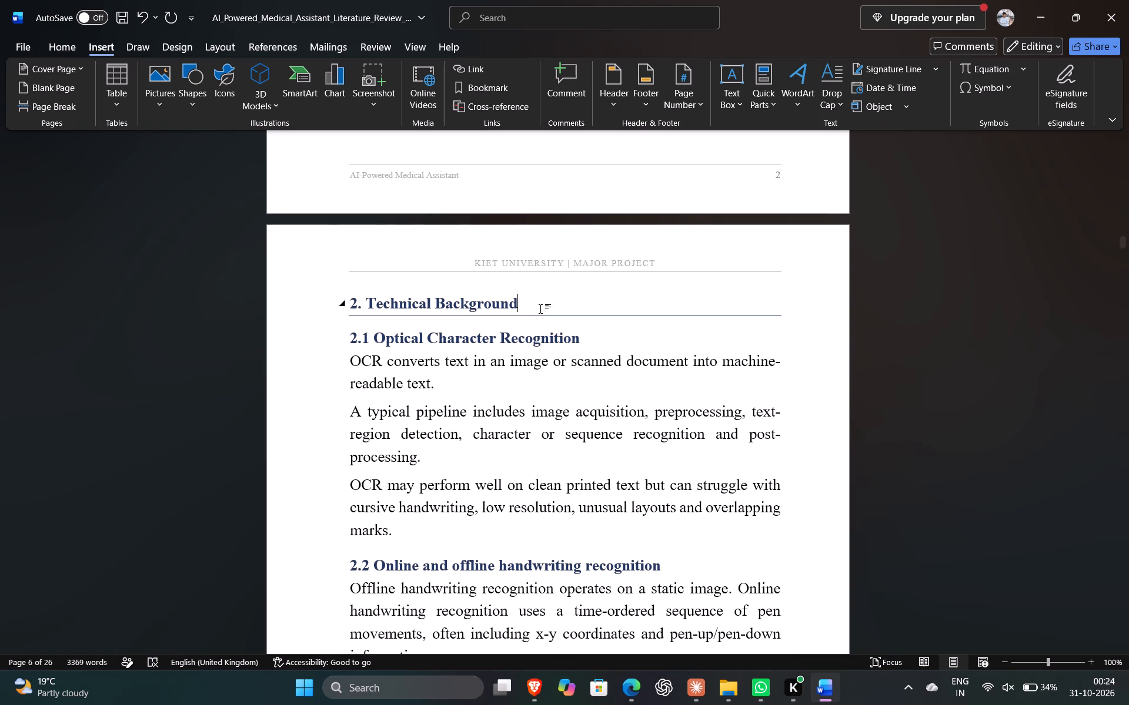
pyautogui.scroll(-1, 528, 320)
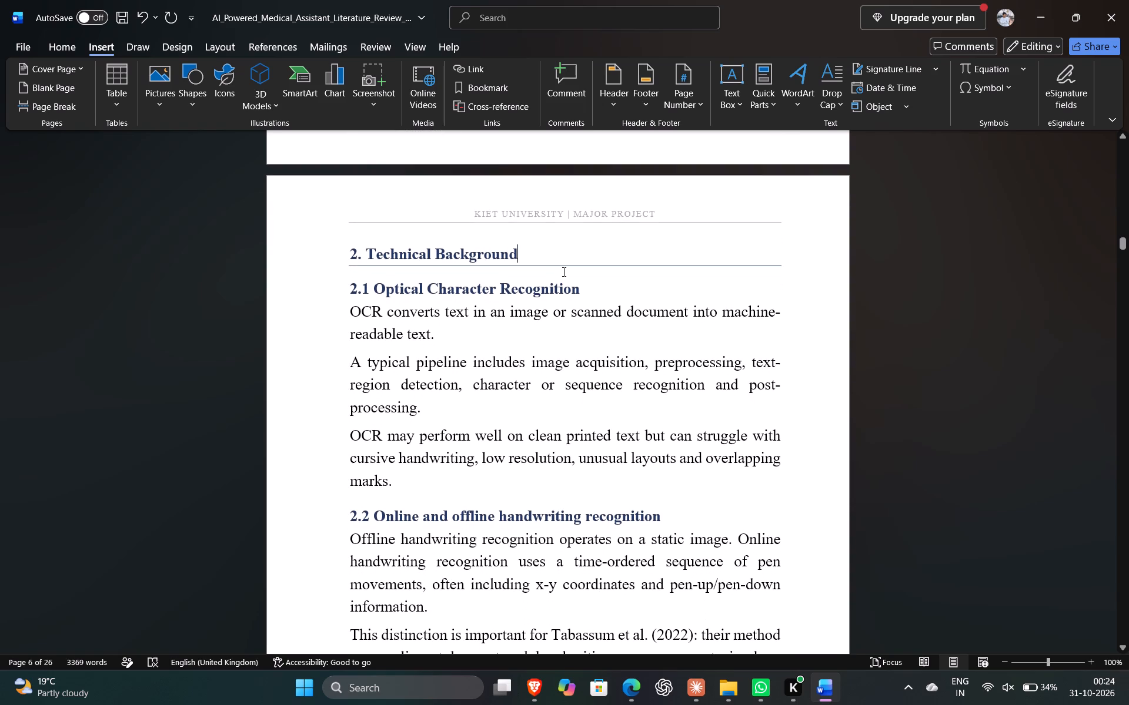
pyautogui.scroll(-7, 563, 271)
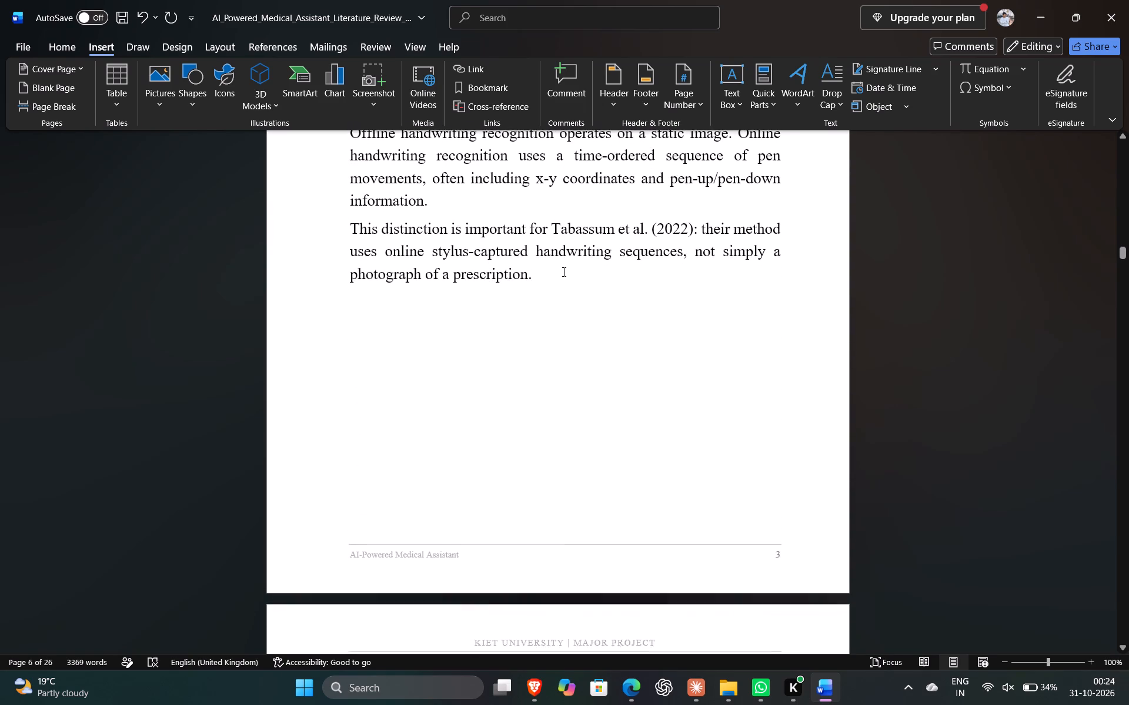
pyautogui.scroll(-9, 563, 271)
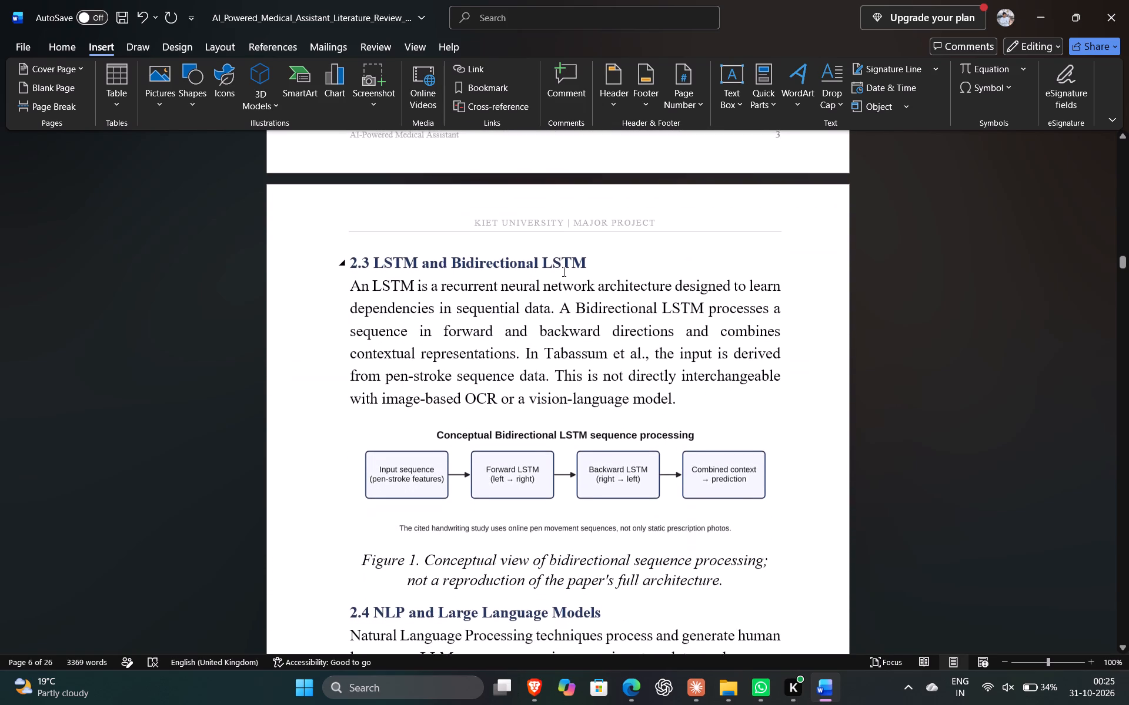
pyautogui.scroll(-6, 563, 271)
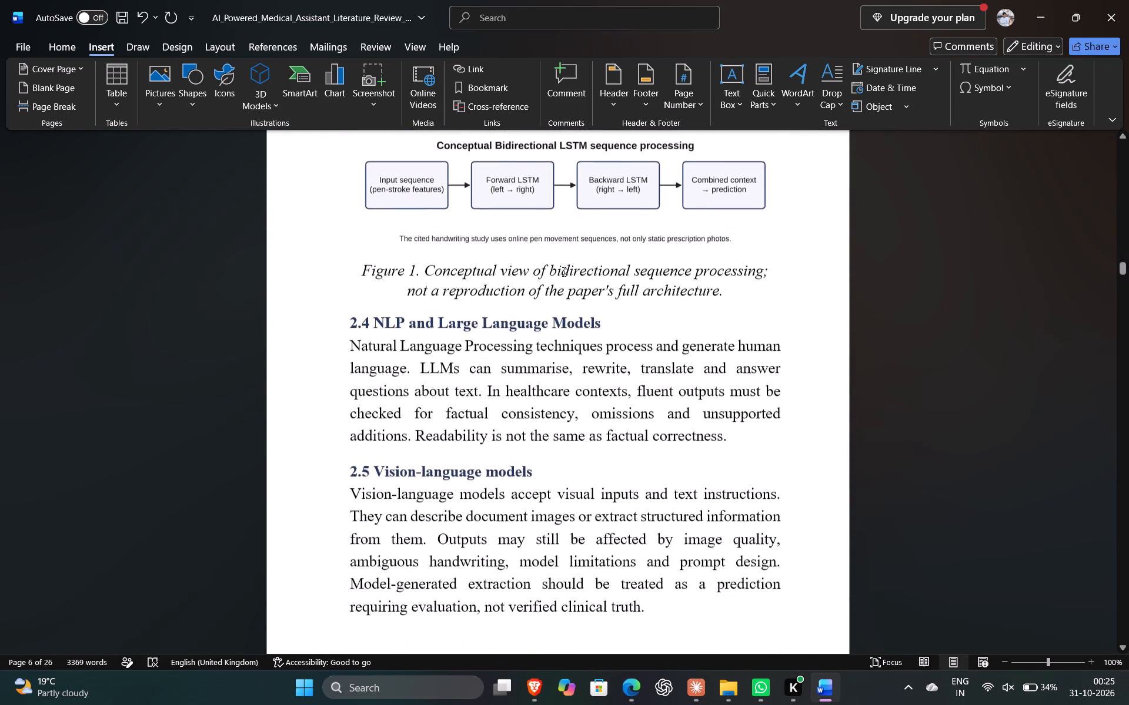
pyautogui.scroll(-1, 563, 271)
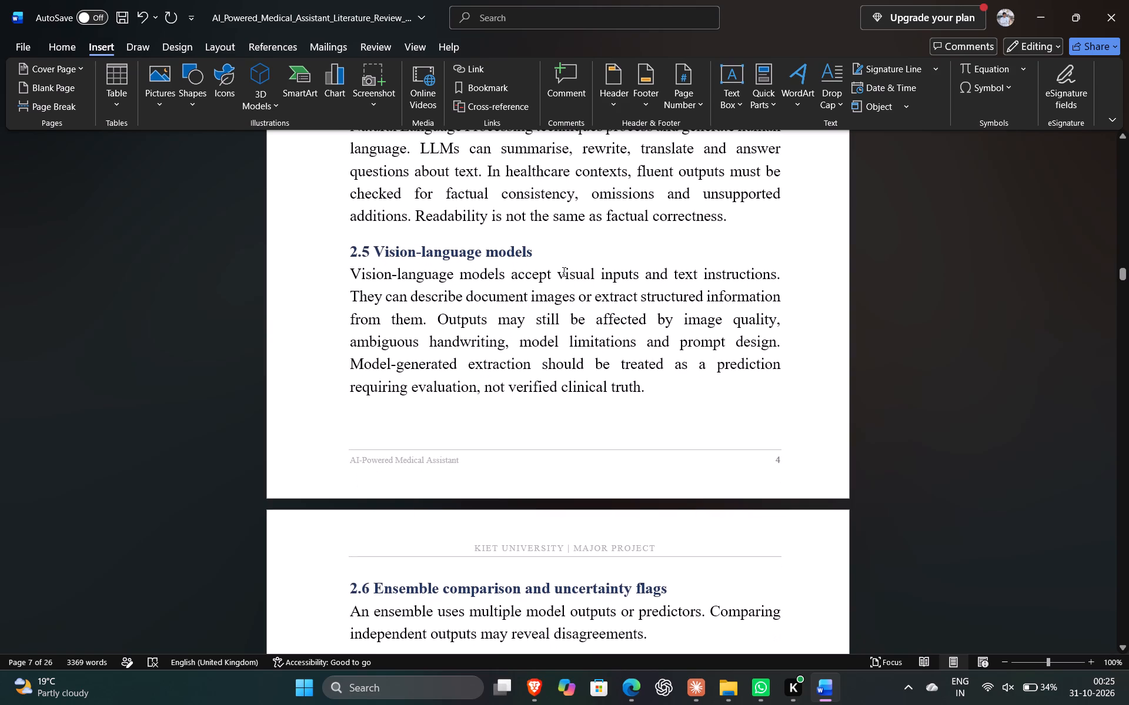
pyautogui.scroll(-2, 563, 271)
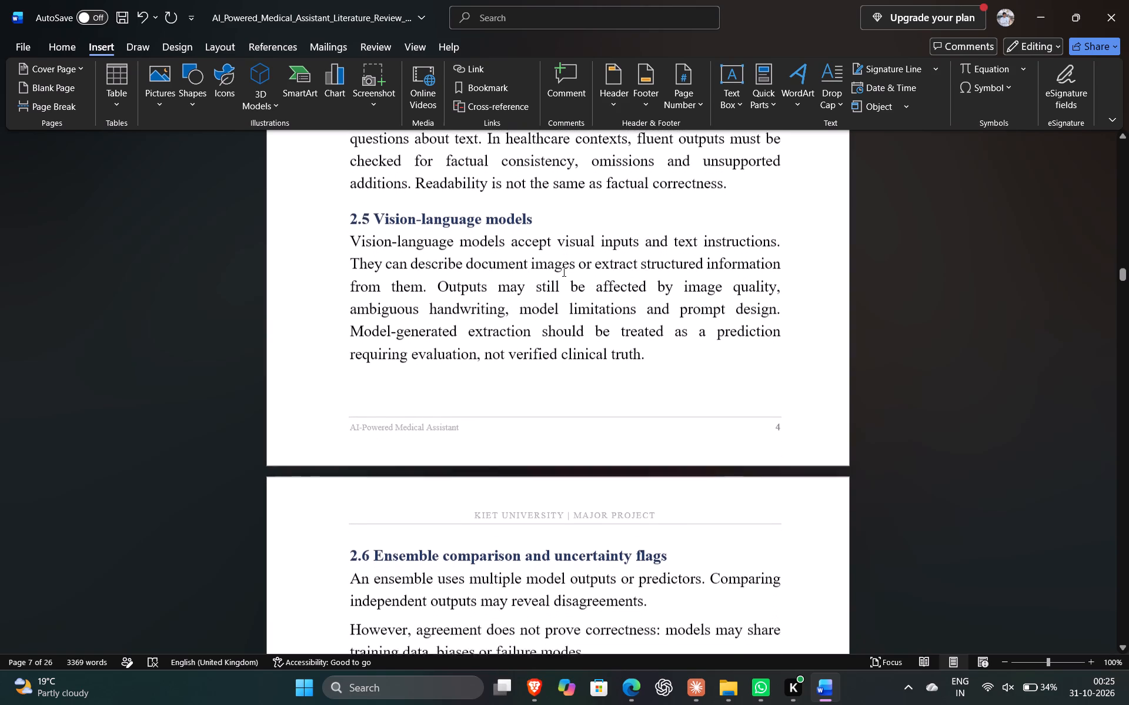
pyautogui.scroll(-4, 563, 271)
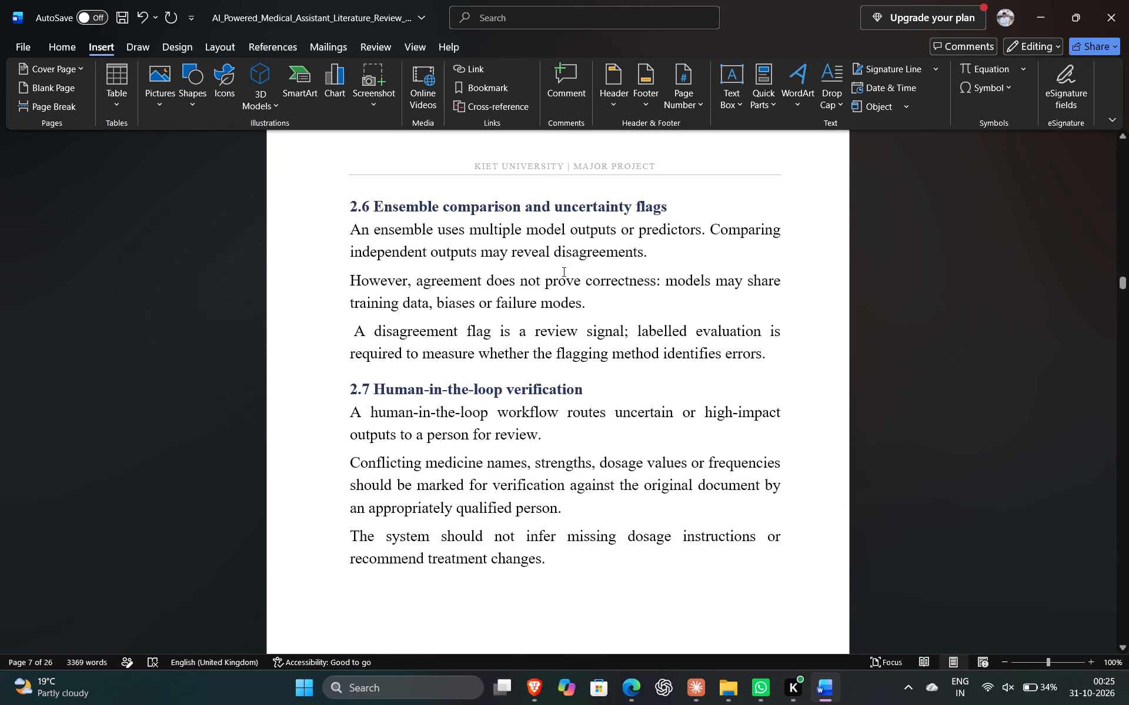
pyautogui.scroll(-2, 563, 271)
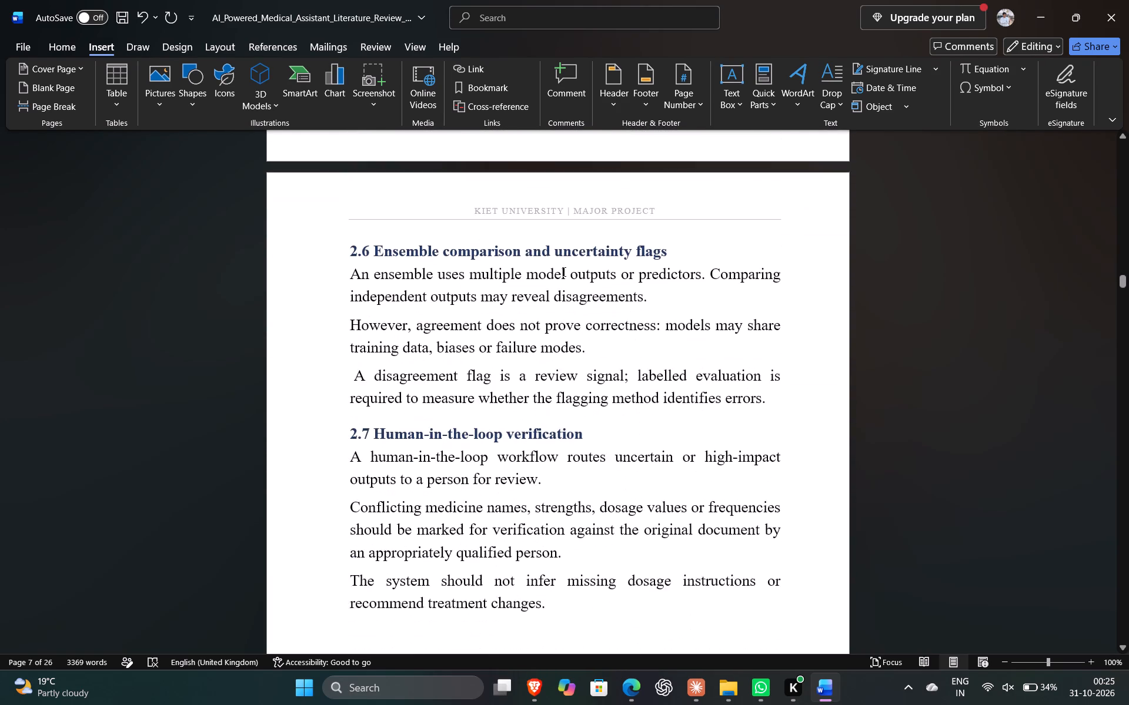
pyautogui.scroll(-7, 563, 271)
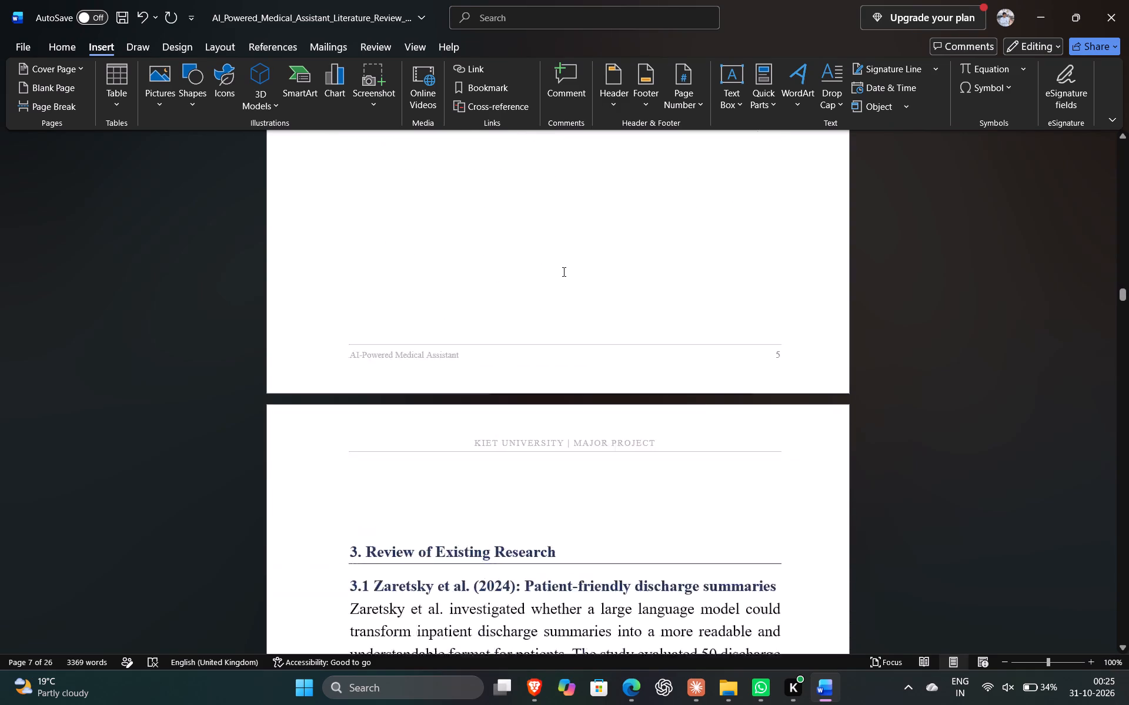
# Review the section 3 Review of Existing Research pages, from the 3.1 study through the 3.5 workflow figure and the space below it.
pyautogui.scroll(-7, 563, 271)
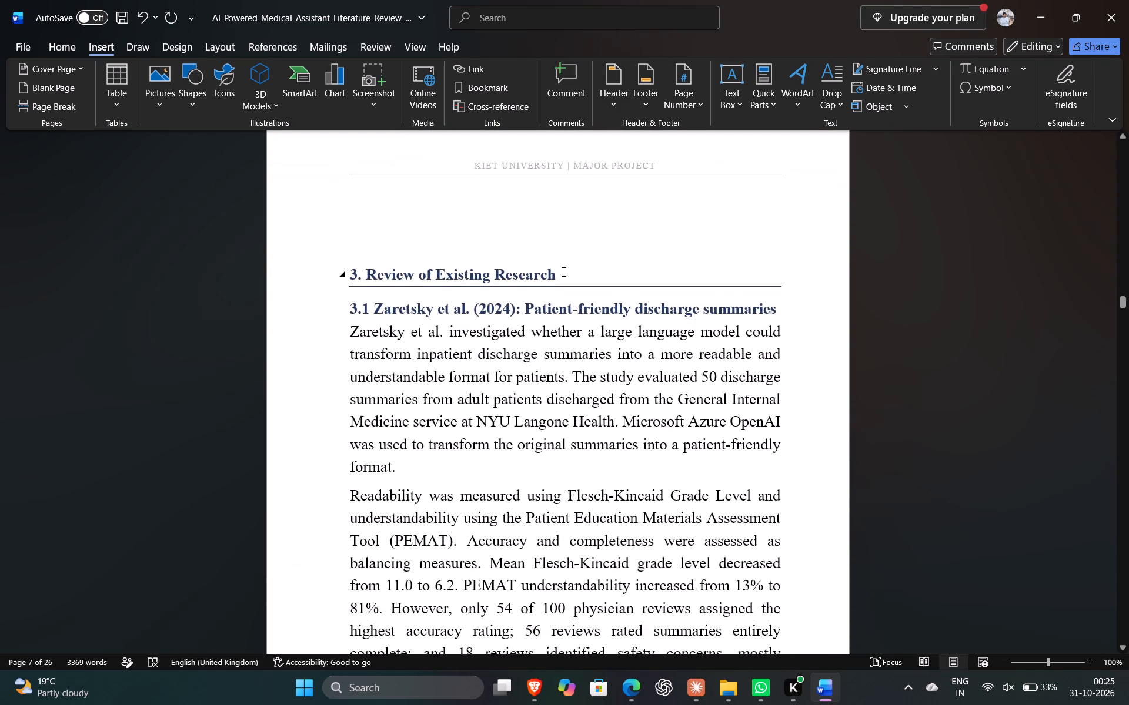
pyautogui.scroll(-7, 563, 271)
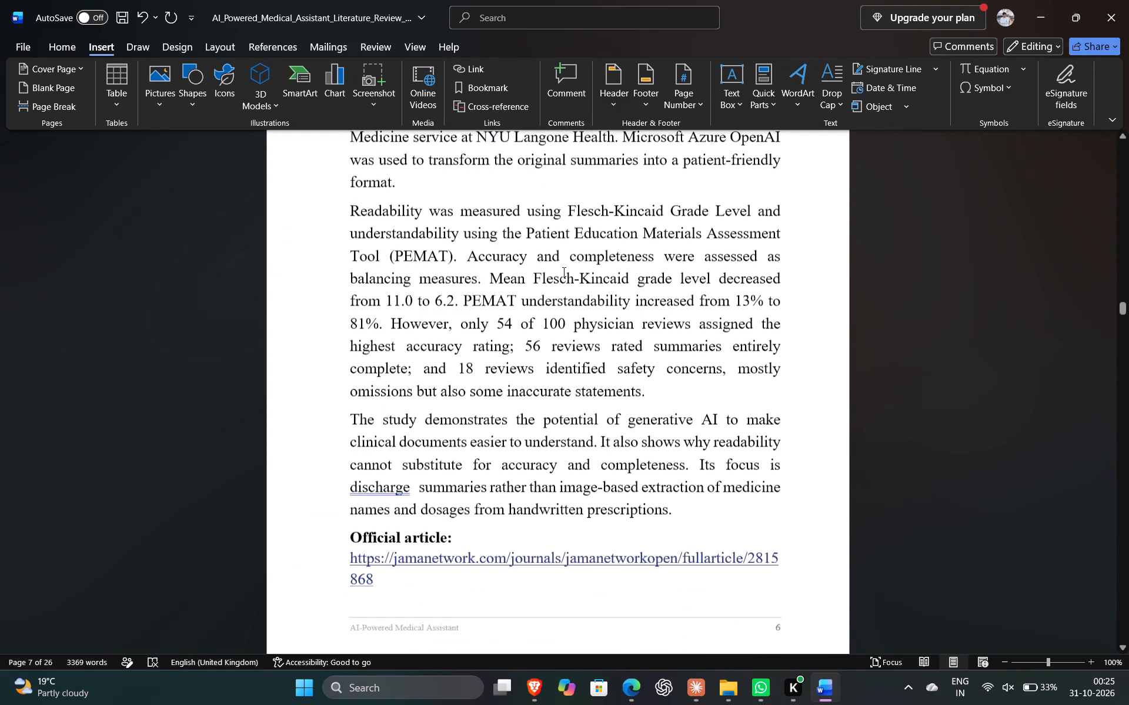
pyautogui.scroll(-6, 563, 271)
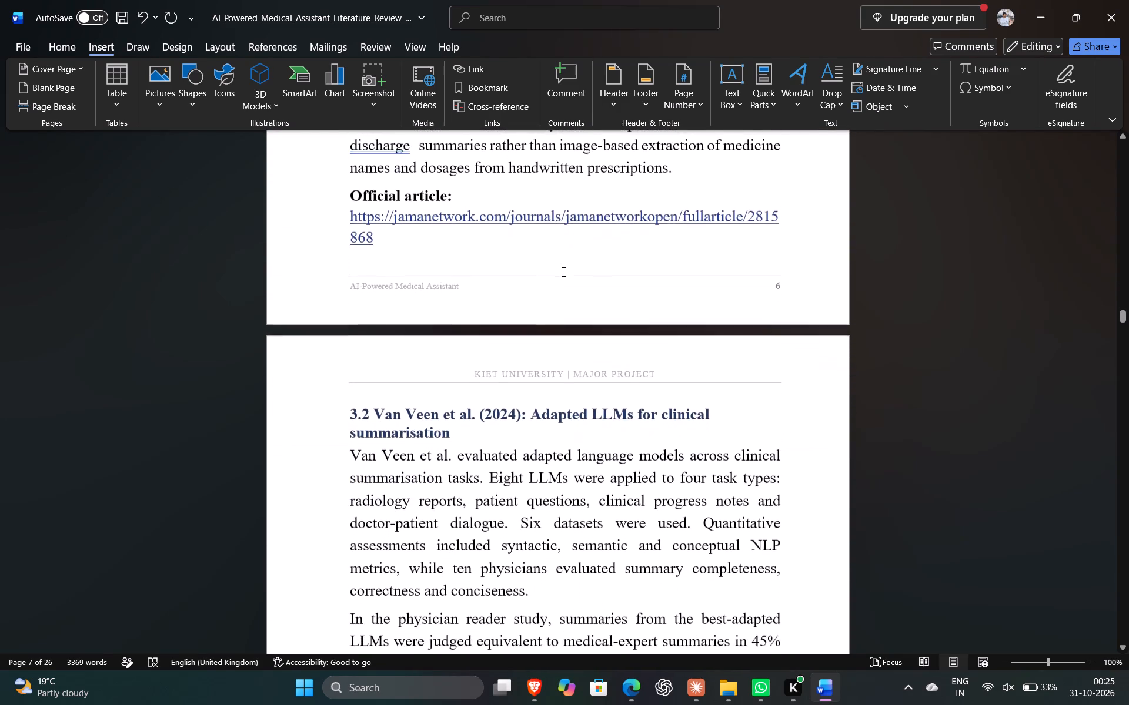
pyautogui.scroll(-8, 563, 271)
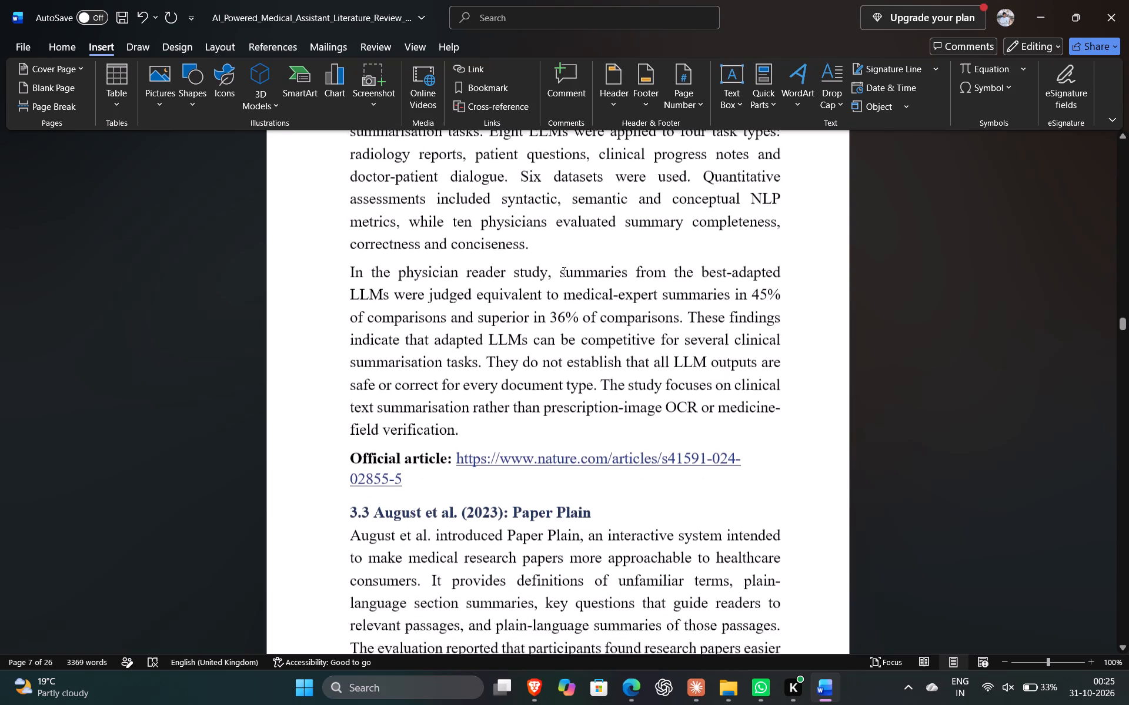
pyautogui.scroll(-8, 563, 271)
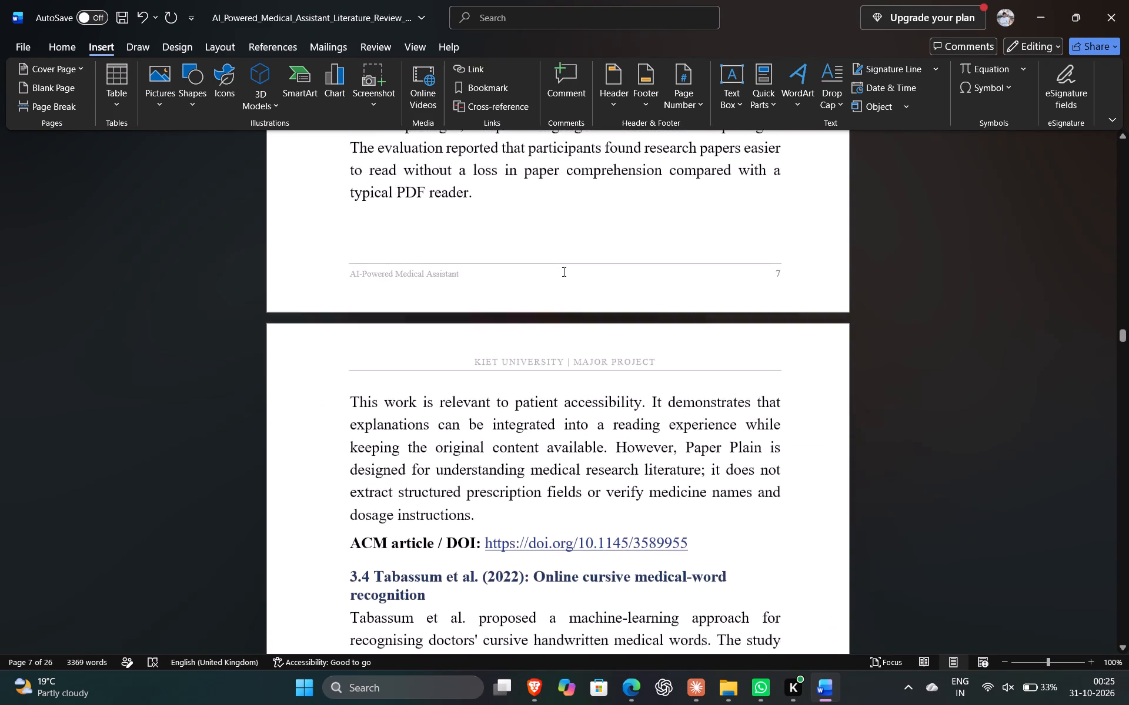
pyautogui.scroll(-8, 563, 271)
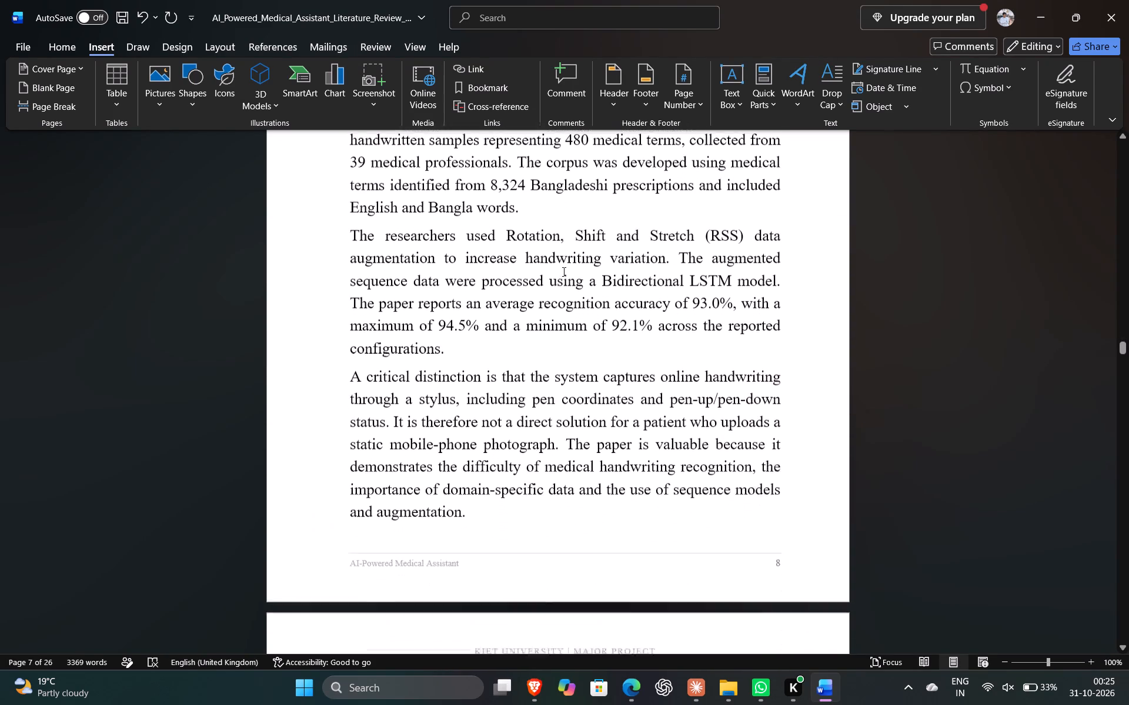
pyautogui.scroll(-9, 563, 271)
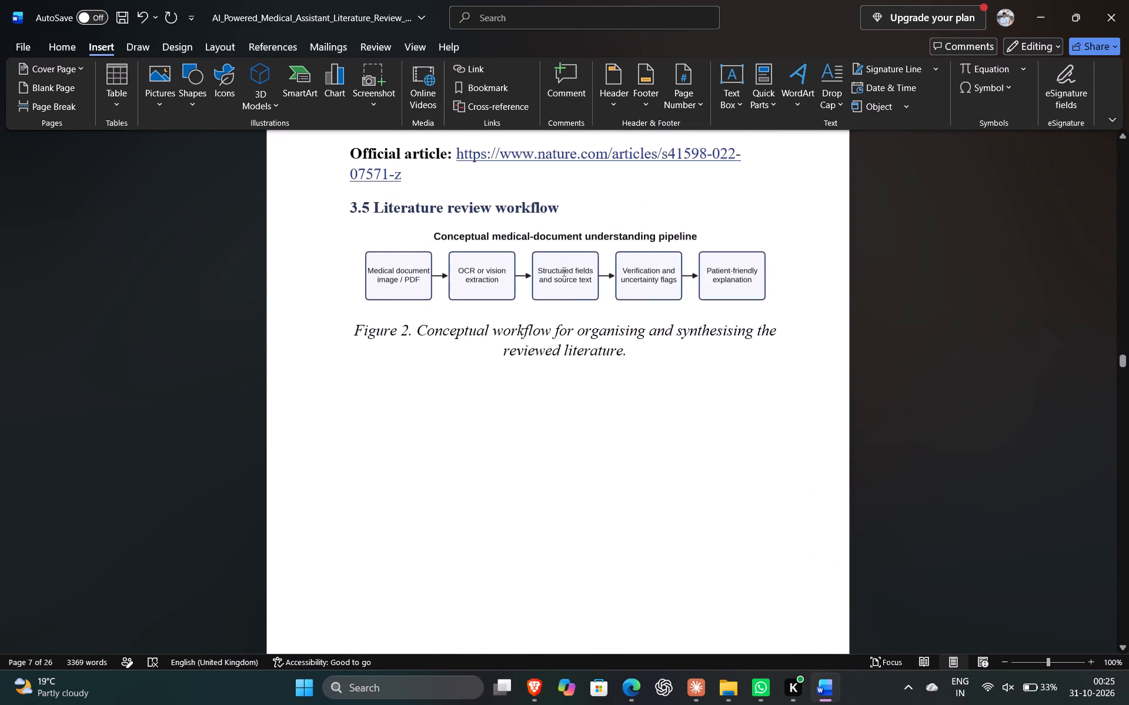
pyautogui.scroll(-3, 563, 271)
pyautogui.scroll(1, 563, 271)
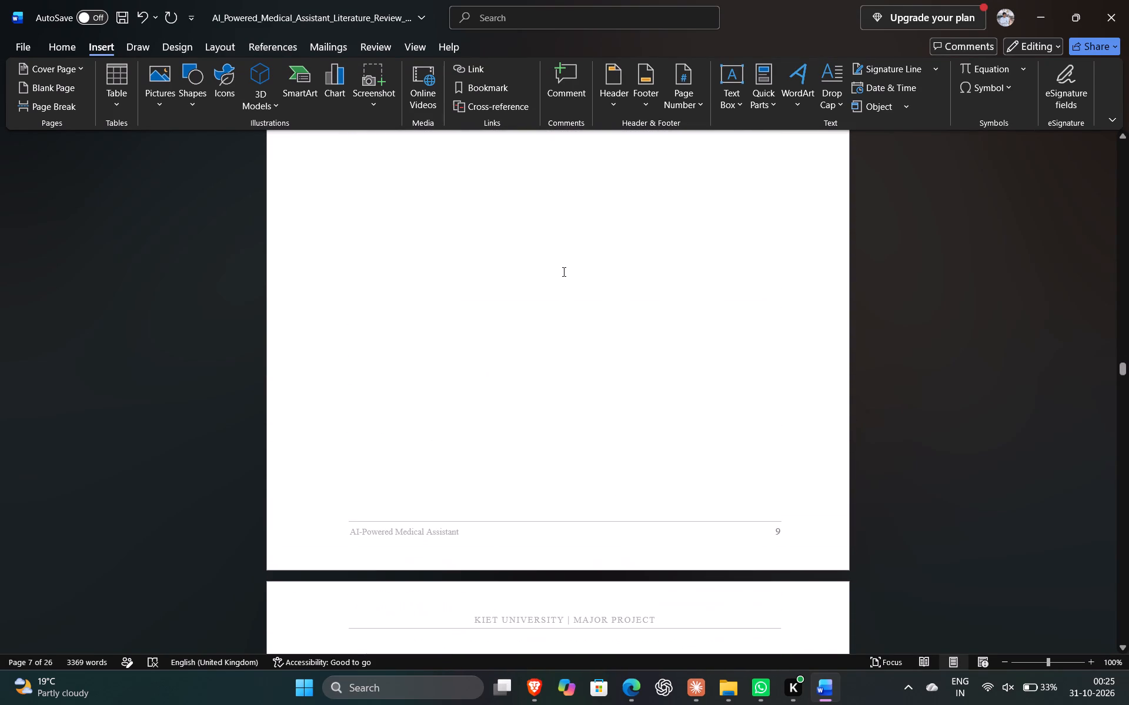
pyautogui.scroll(1, 563, 271)
pyautogui.scroll(6, 454, 473)
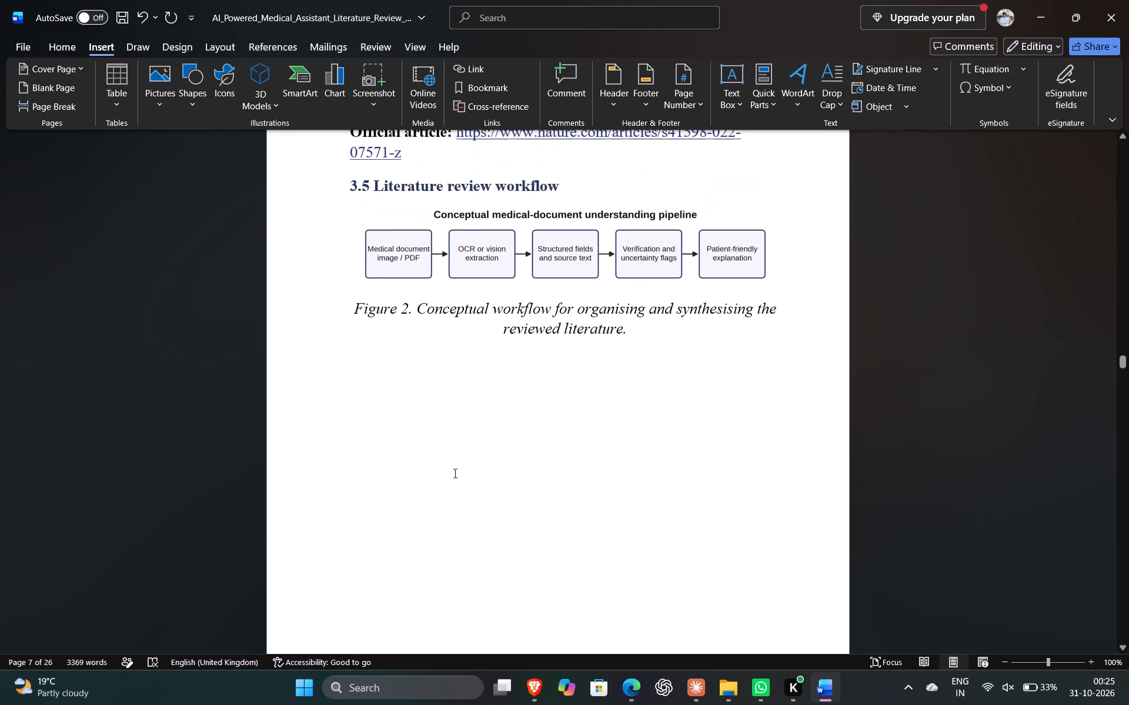
pyautogui.scroll(1, 454, 473)
# Check the layout of the study comparison table in section 4 Comparative Analysis, including its continuation on the following page.
pyautogui.scroll(-3, 454, 473)
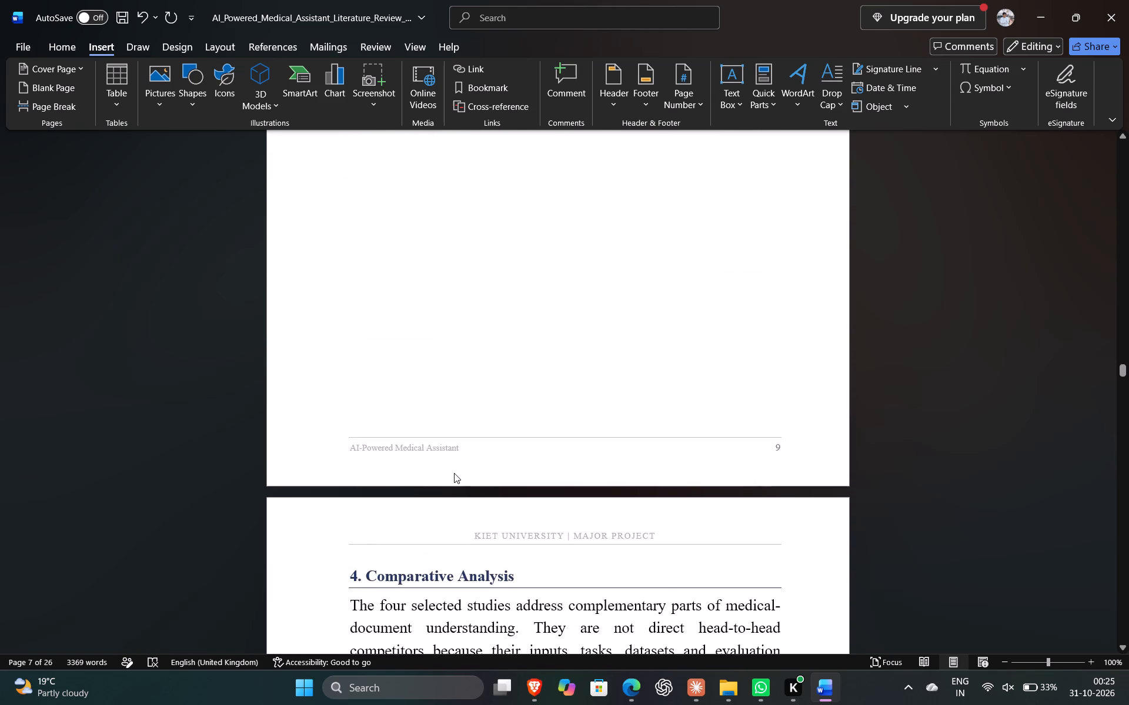
pyautogui.scroll(-7, 454, 473)
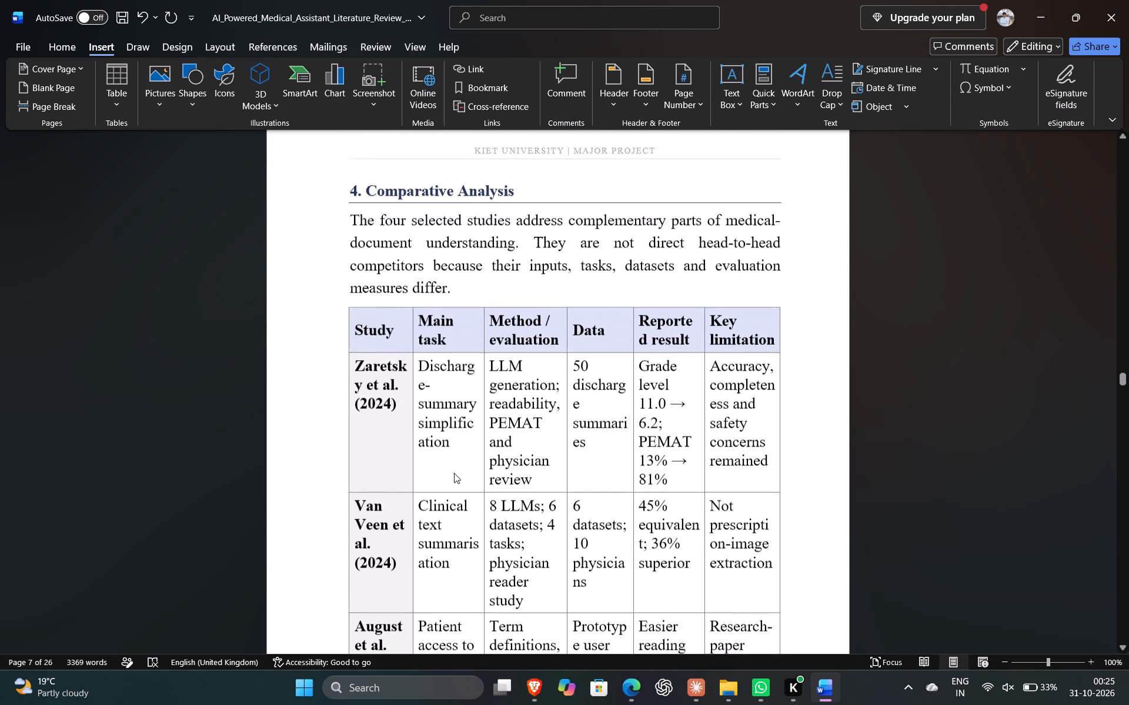
pyautogui.scroll(-5, 454, 473)
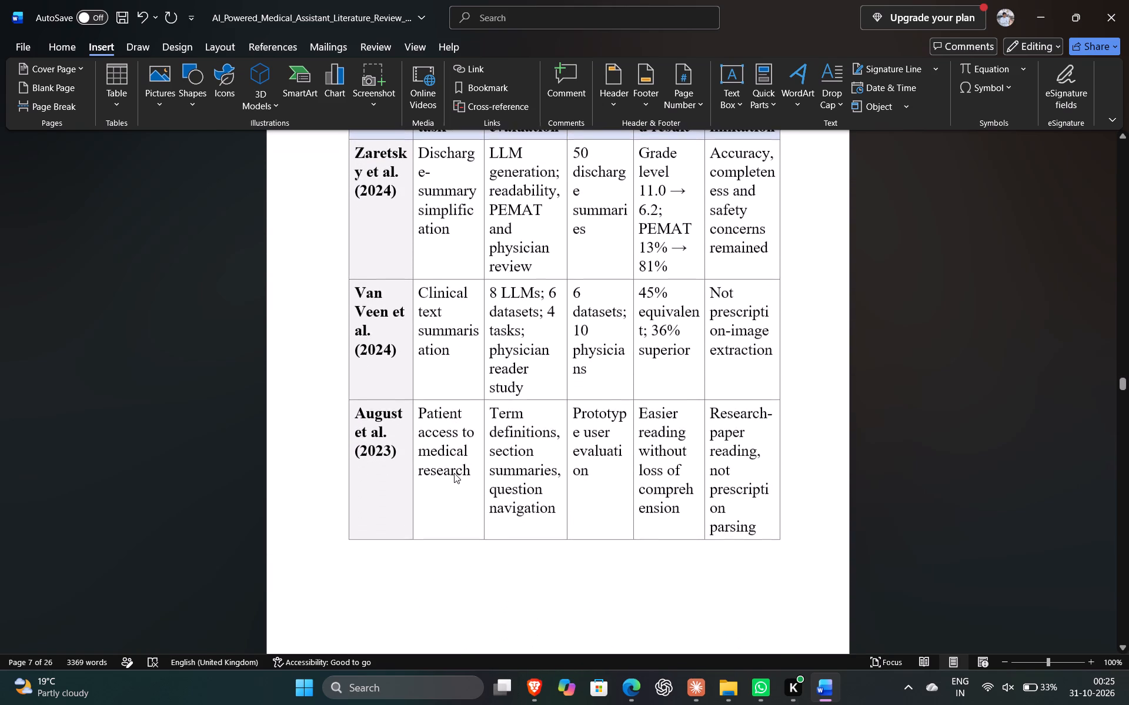
pyautogui.scroll(-3, 454, 473)
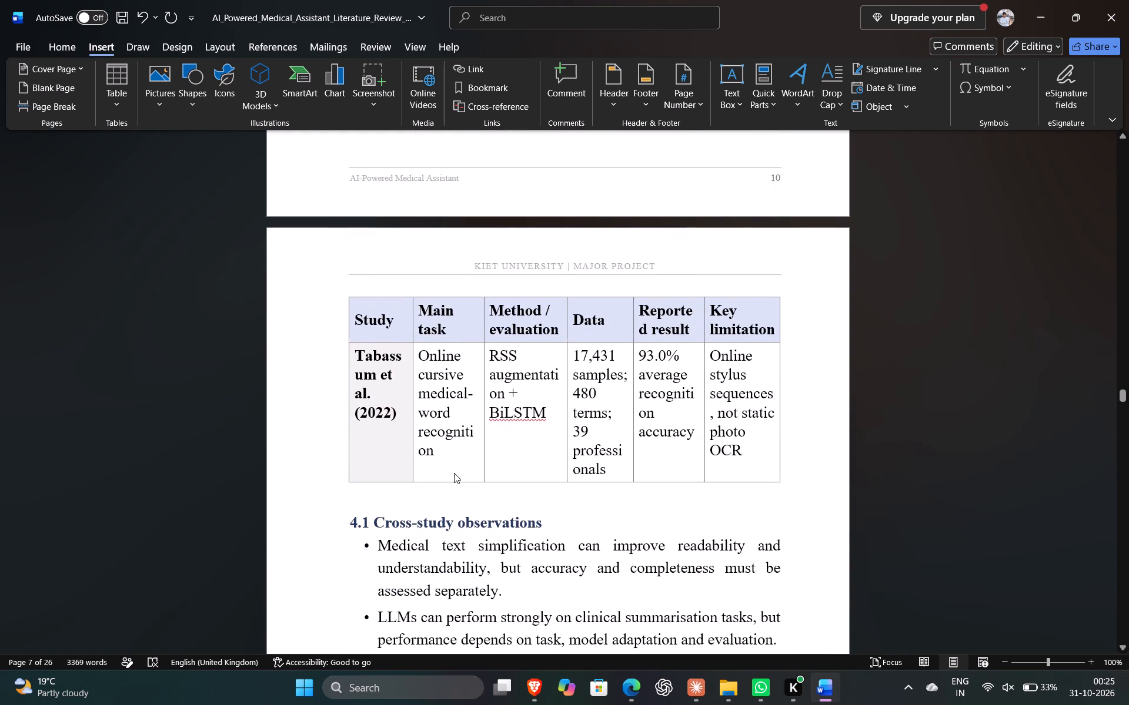
pyautogui.scroll(-1, 454, 473)
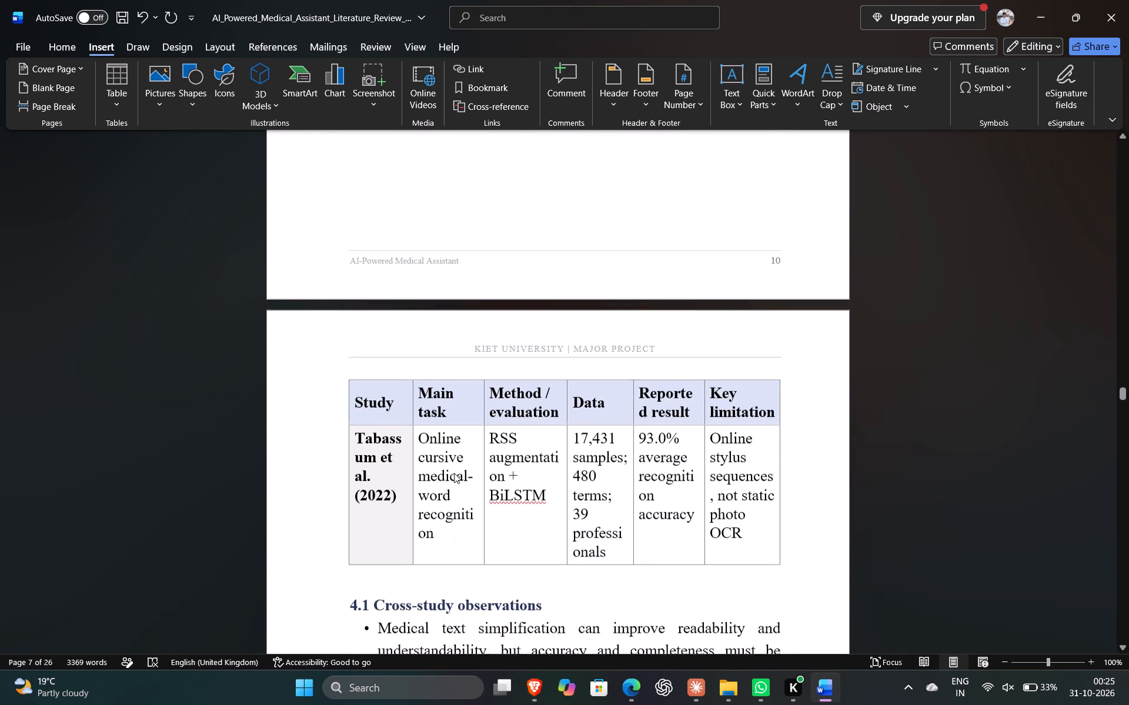
pyautogui.scroll(-1, 454, 473)
pyautogui.scroll(1, 594, 474)
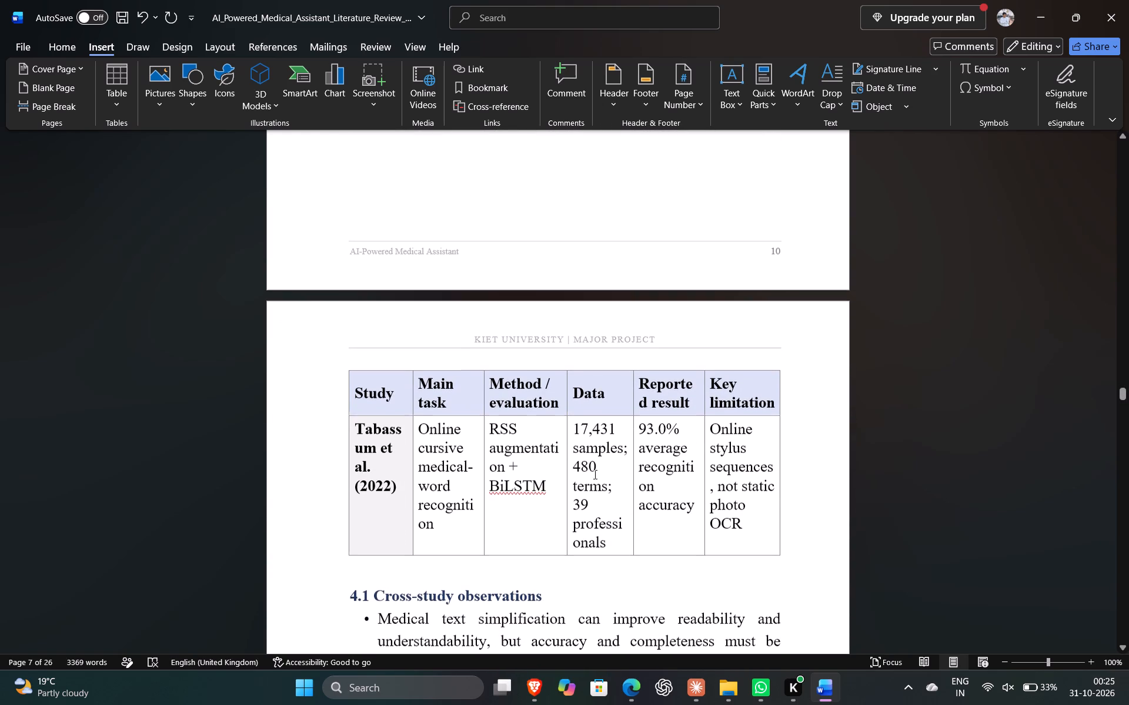
pyautogui.scroll(3, 594, 474)
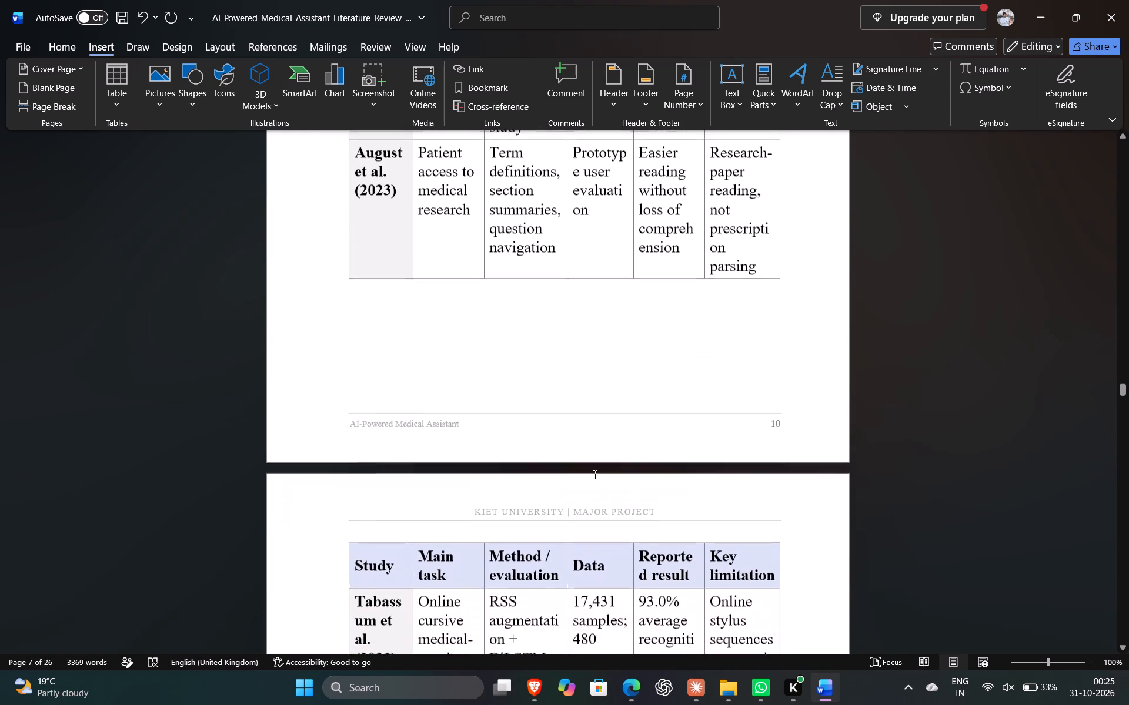
pyautogui.scroll(2, 594, 474)
pyautogui.scroll(-1, 594, 474)
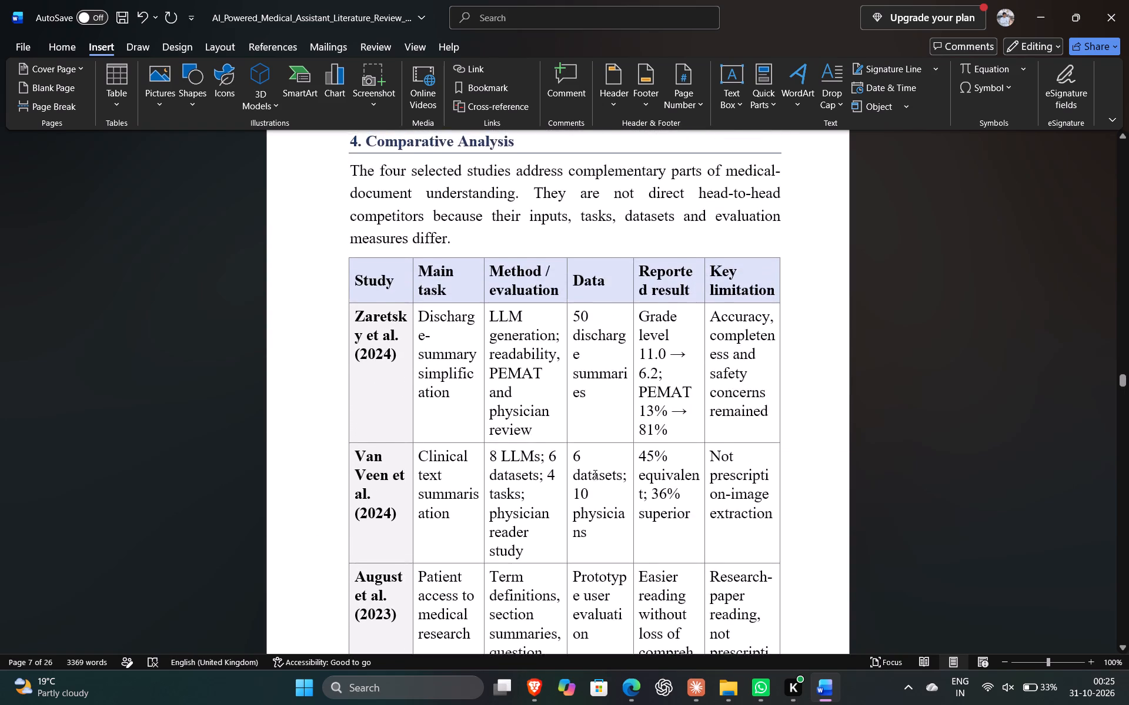
# Examine the 4.1 Cross-study observations list and its spacing against the comparison table above it.
pyautogui.scroll(-2, 594, 474)
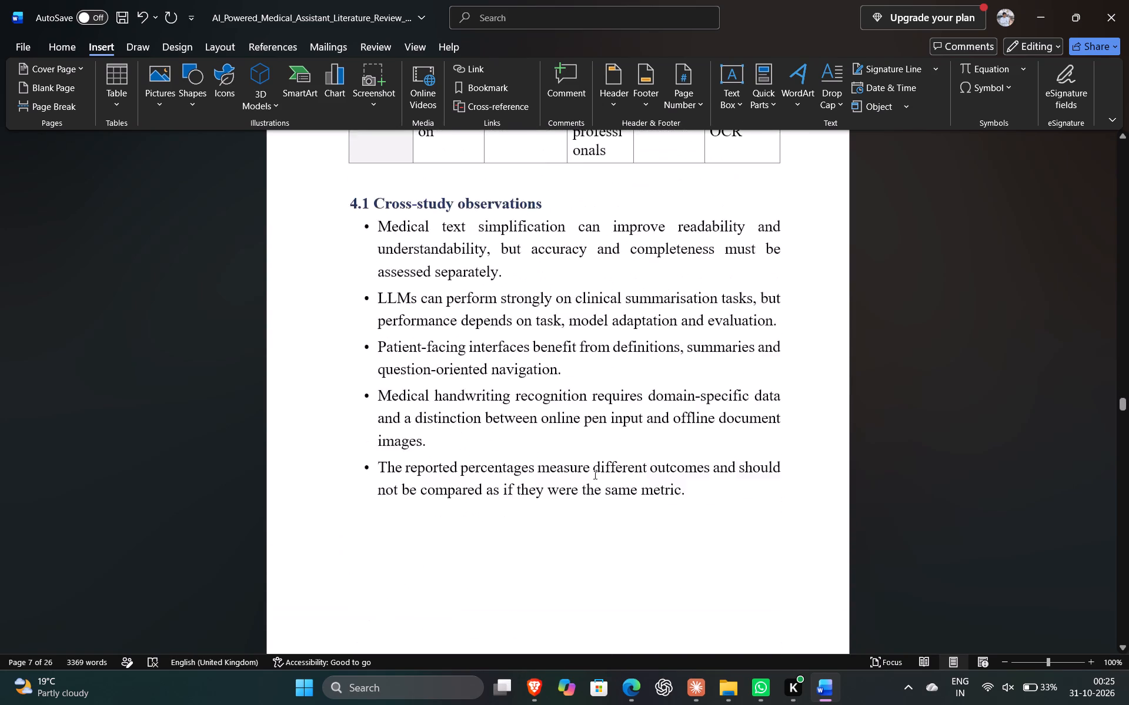
pyautogui.scroll(-2, 594, 474)
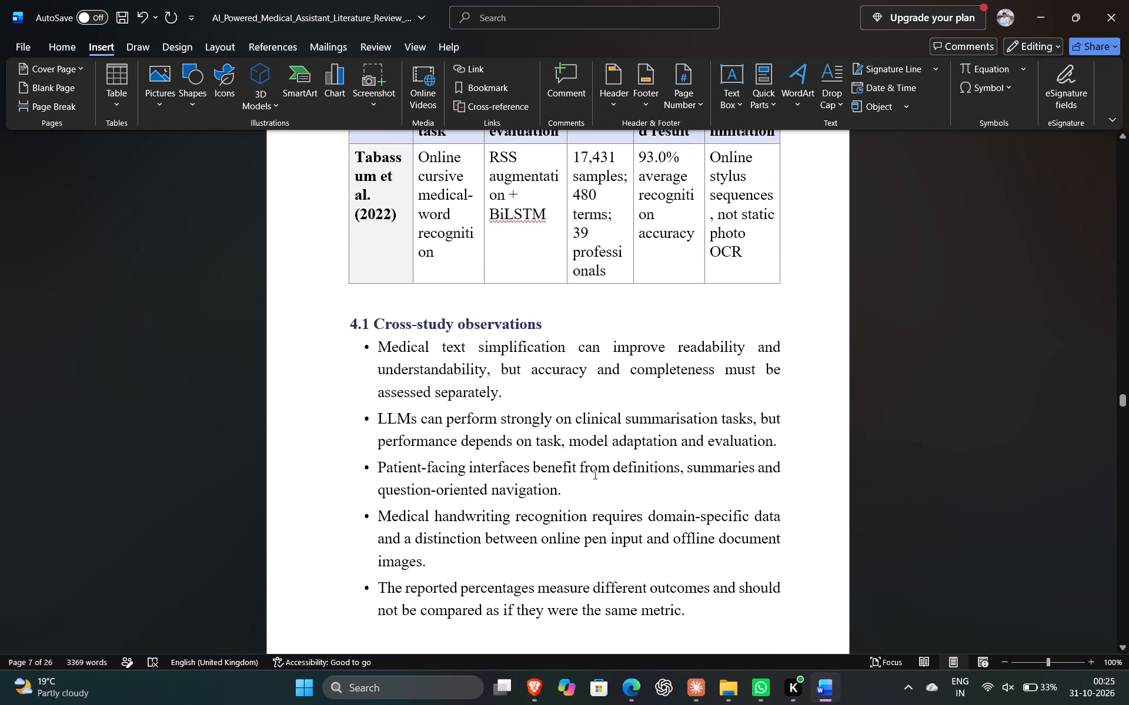
pyautogui.scroll(-1, 594, 474)
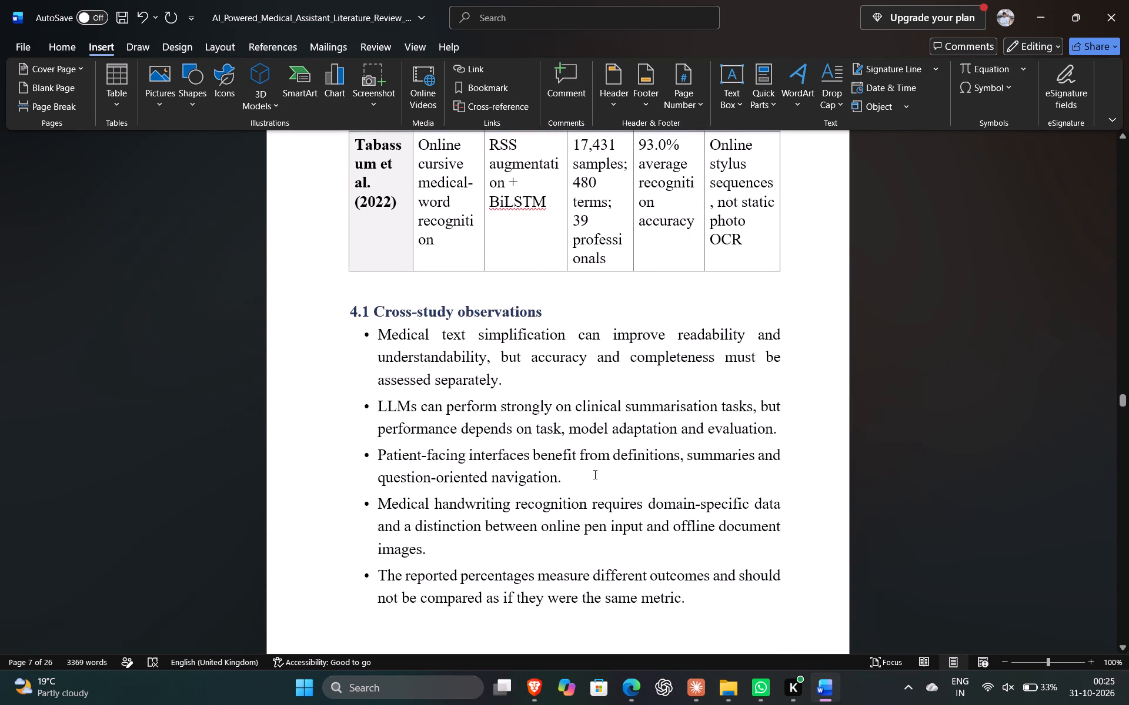
pyautogui.scroll(1, 560, 448)
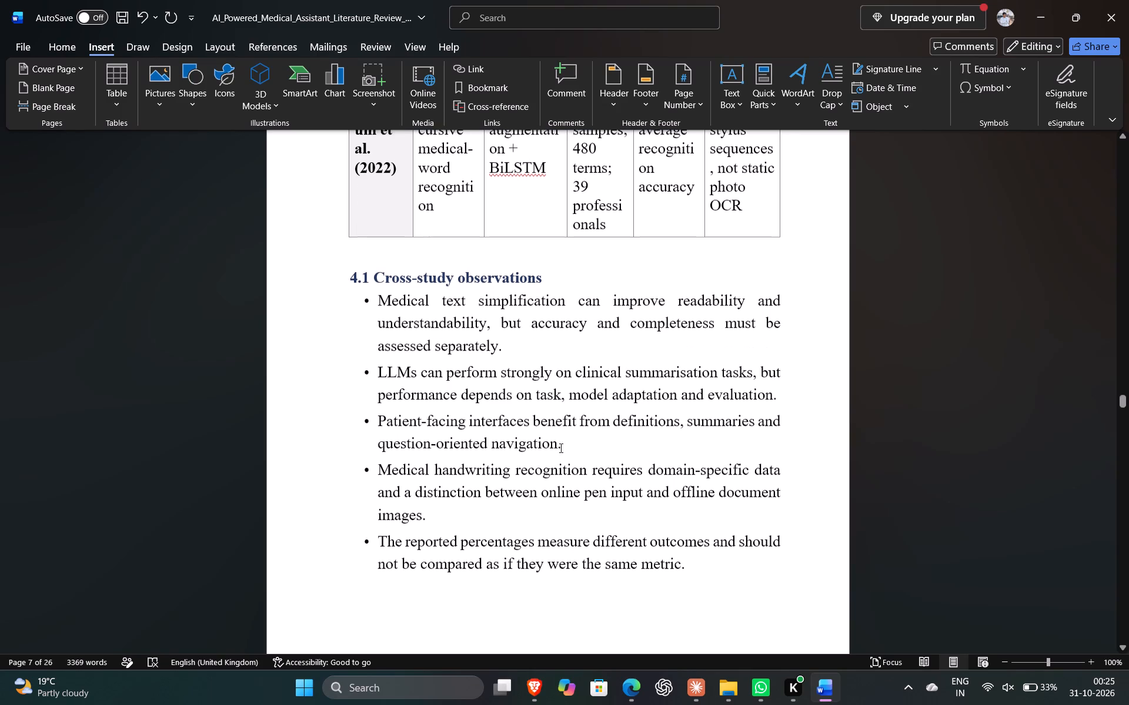
pyautogui.scroll(1, 560, 448)
pyautogui.scroll(-4, 560, 448)
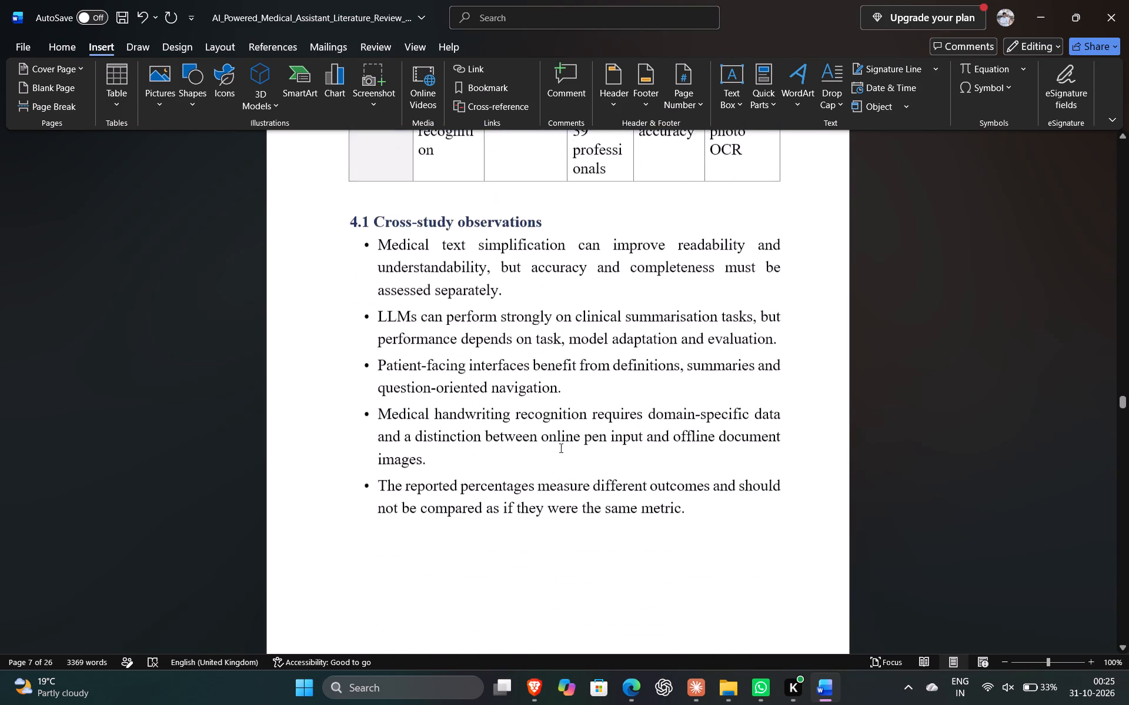
pyautogui.scroll(-4, 560, 448)
pyautogui.scroll(2, 560, 448)
pyautogui.scroll(-1, 560, 448)
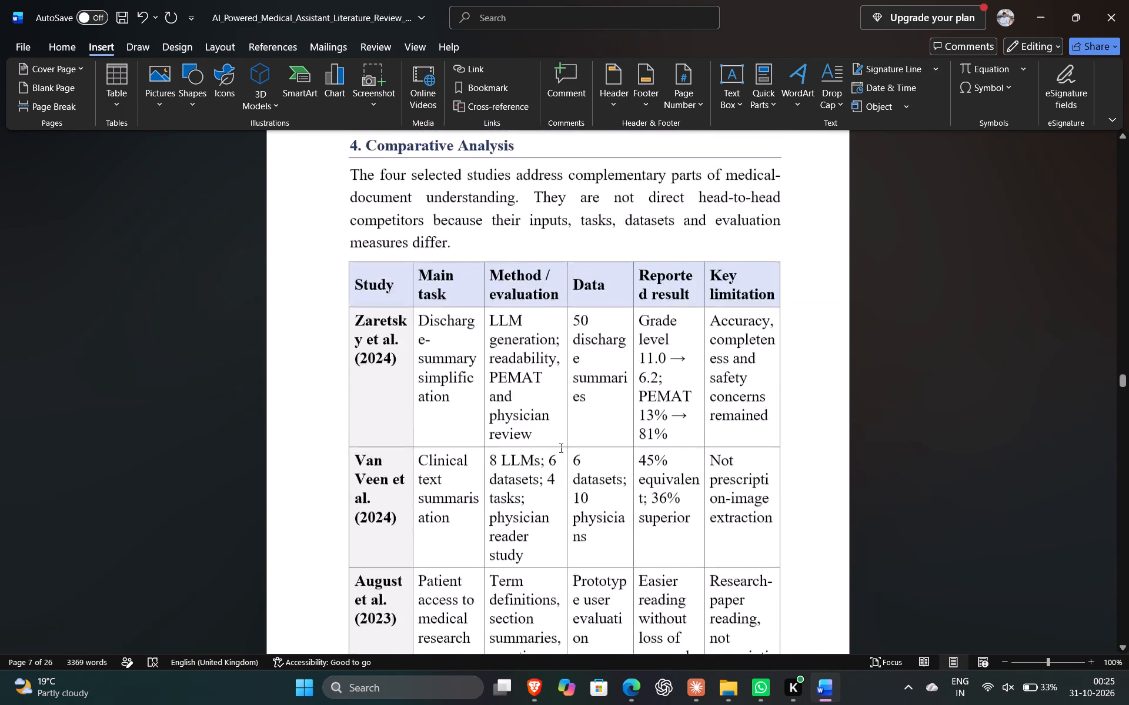
# Check the page layout from section 5 through 6 Proposed Research Direction to the 7.2 Objectives list.
pyautogui.scroll(-10, 560, 448)
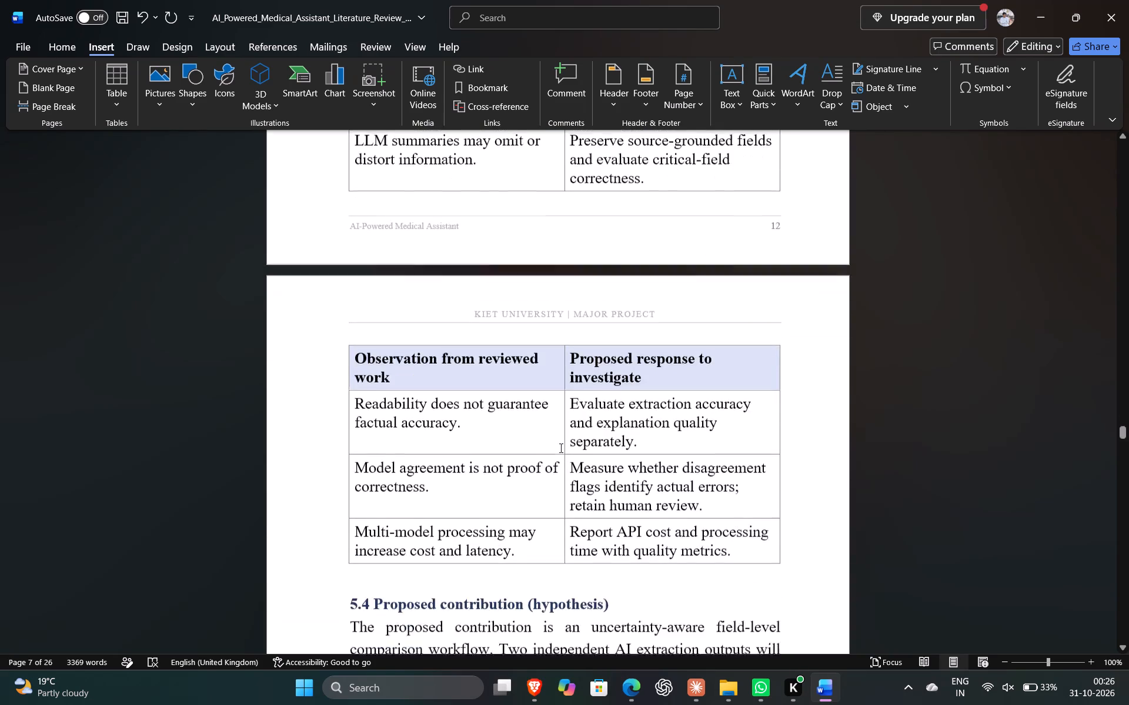
pyautogui.scroll(-5, 560, 448)
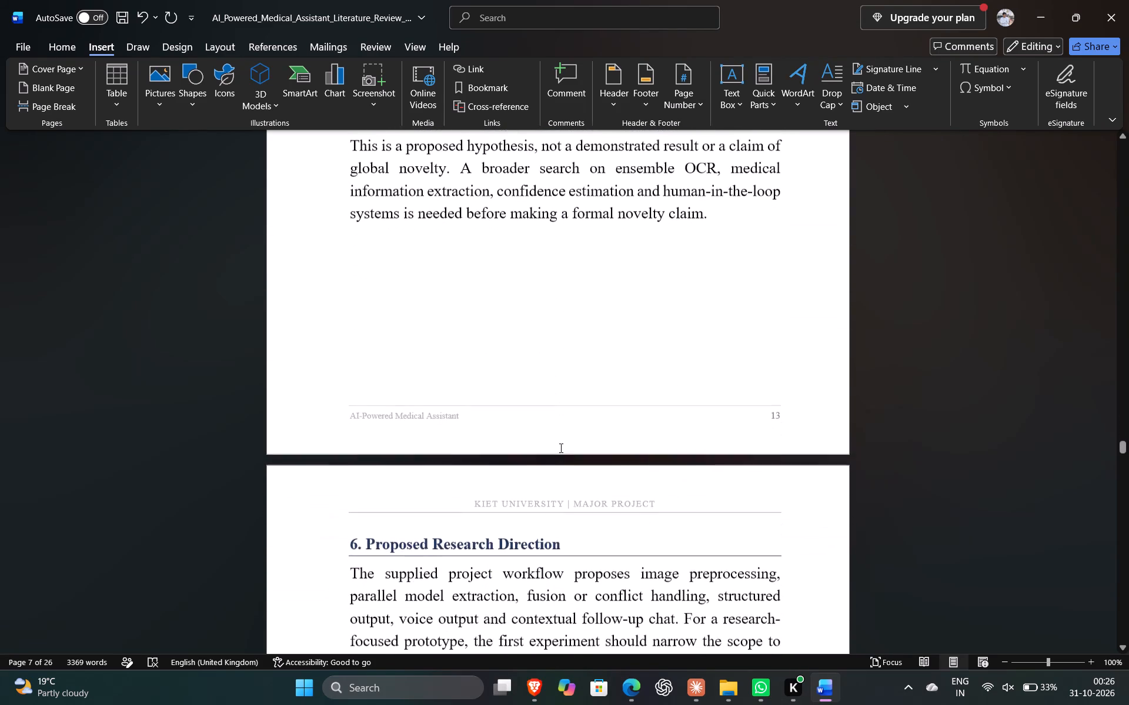
pyautogui.scroll(-6, 560, 448)
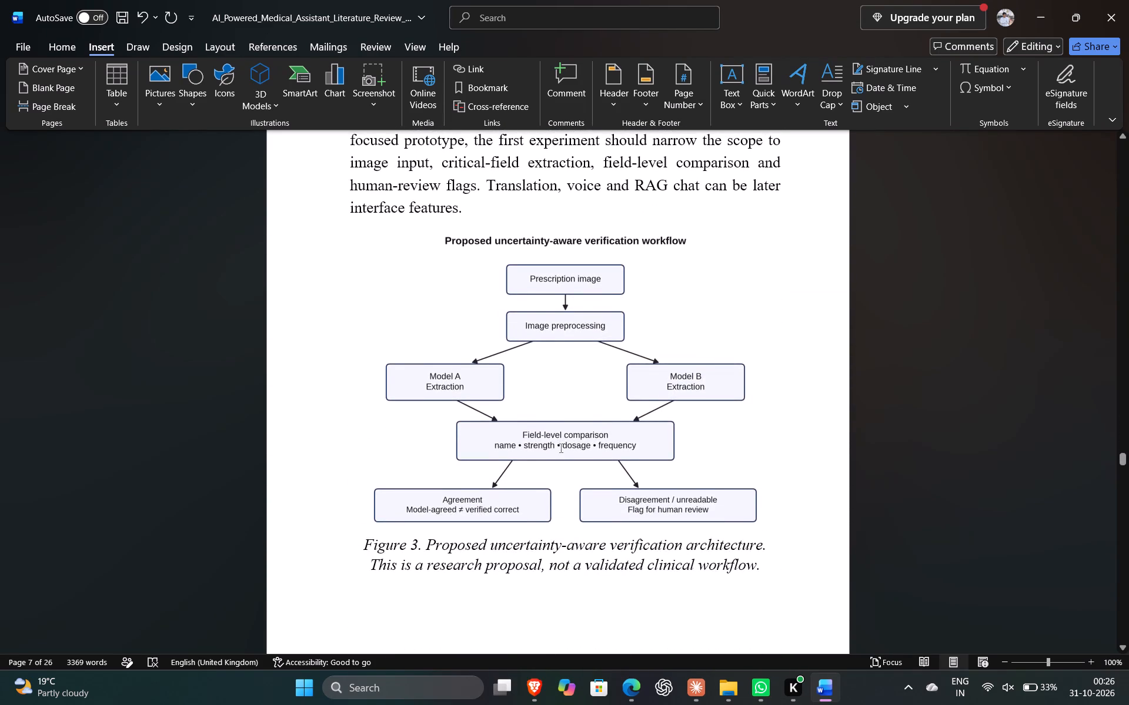
pyautogui.scroll(-13, 560, 448)
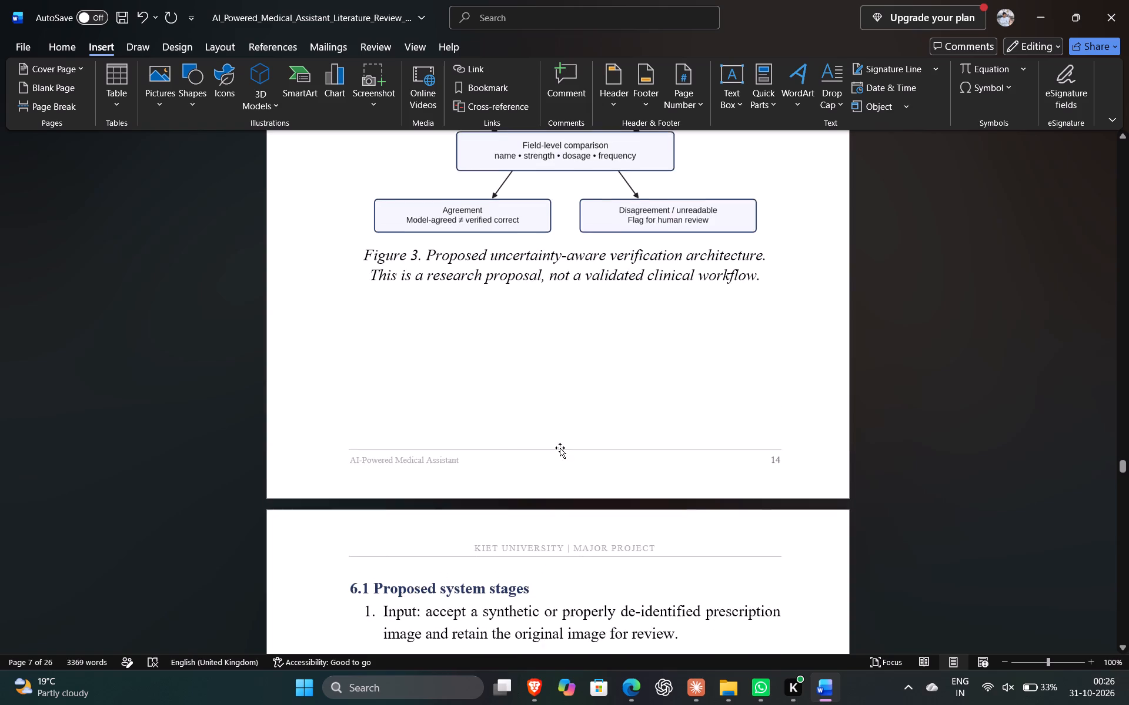
pyautogui.scroll(-7, 560, 448)
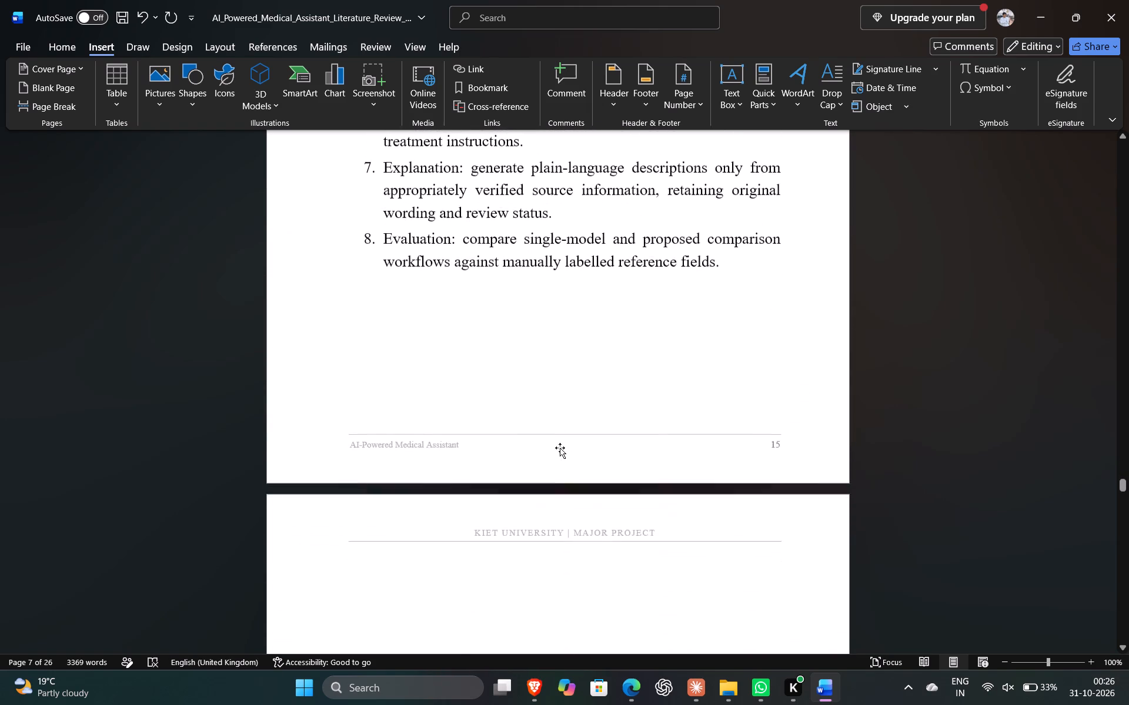
pyautogui.scroll(-2, 560, 448)
pyautogui.scroll(-7, 686, 631)
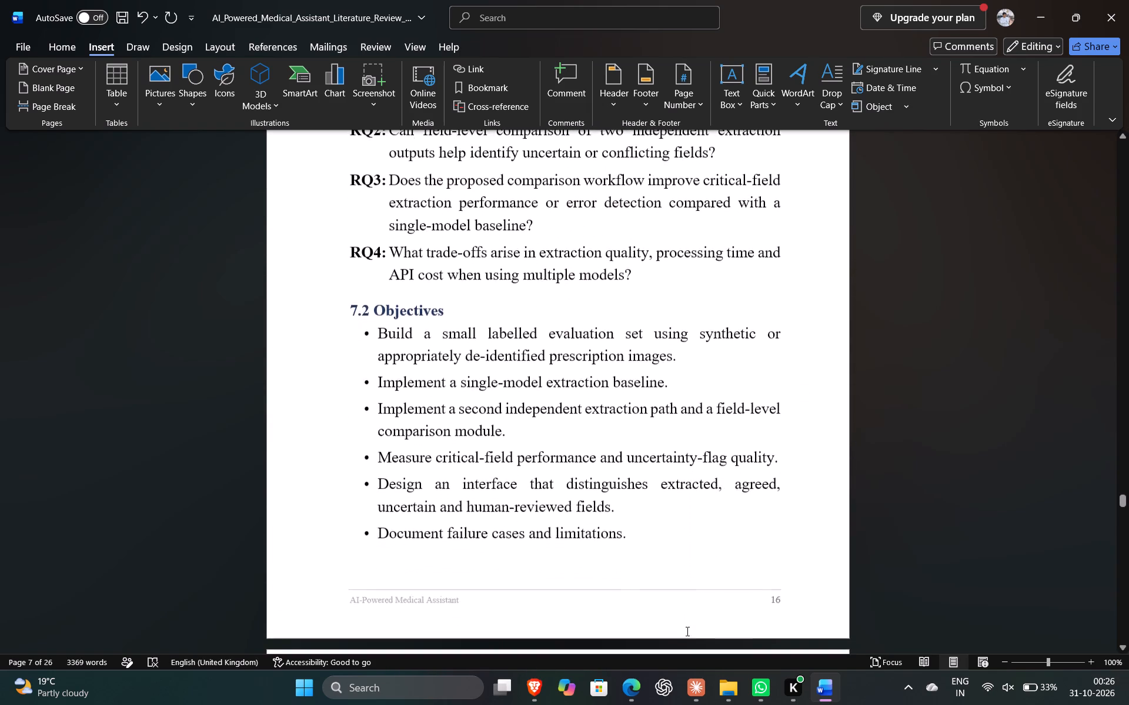
# Review the page layout from section 8 Proposed Experimental Methodology through section 9 and 10 Conclusion to the References.
pyautogui.scroll(-8, 686, 631)
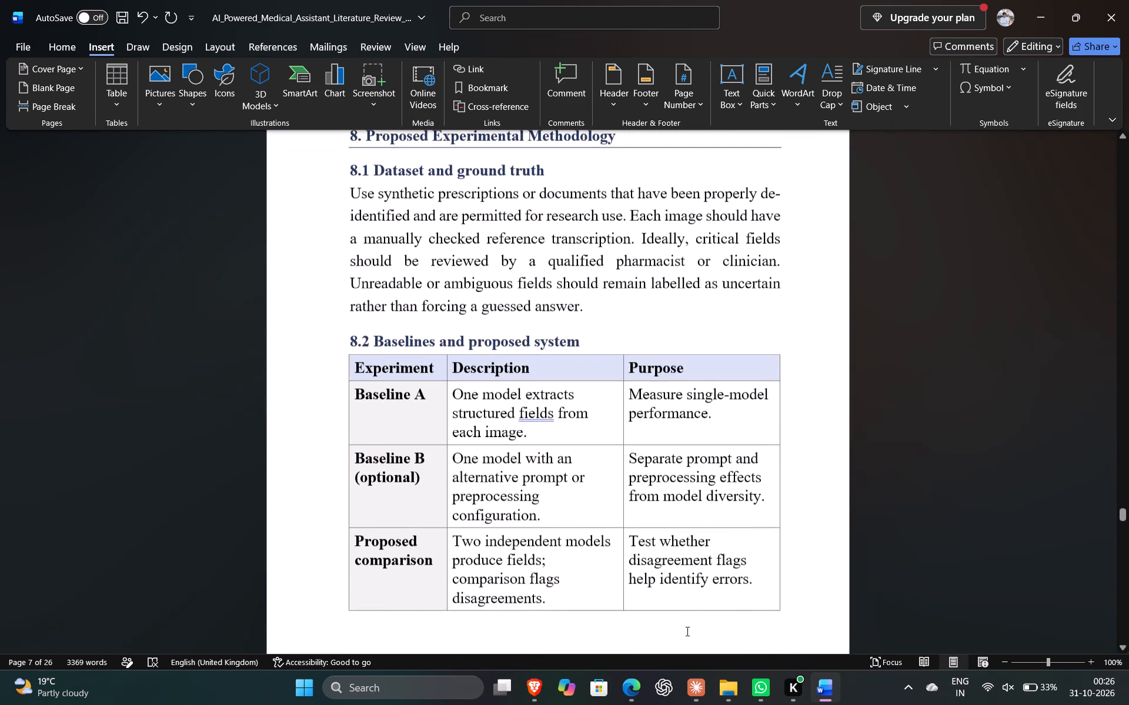
pyautogui.scroll(-5, 686, 631)
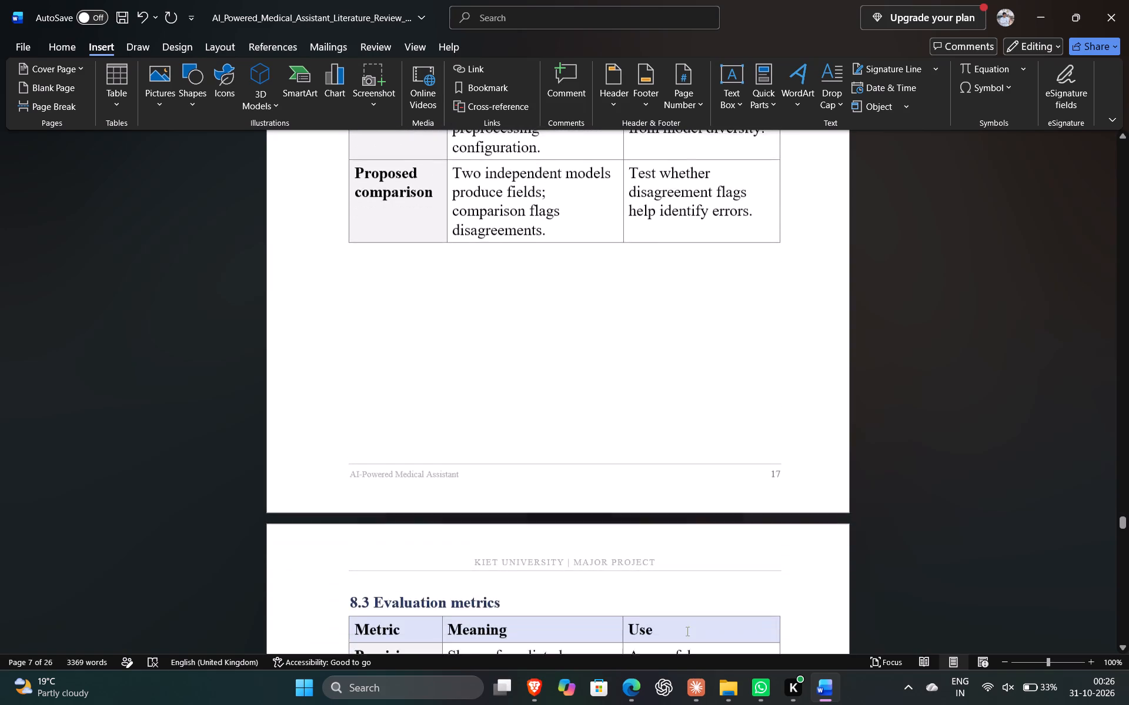
pyautogui.scroll(-6, 686, 631)
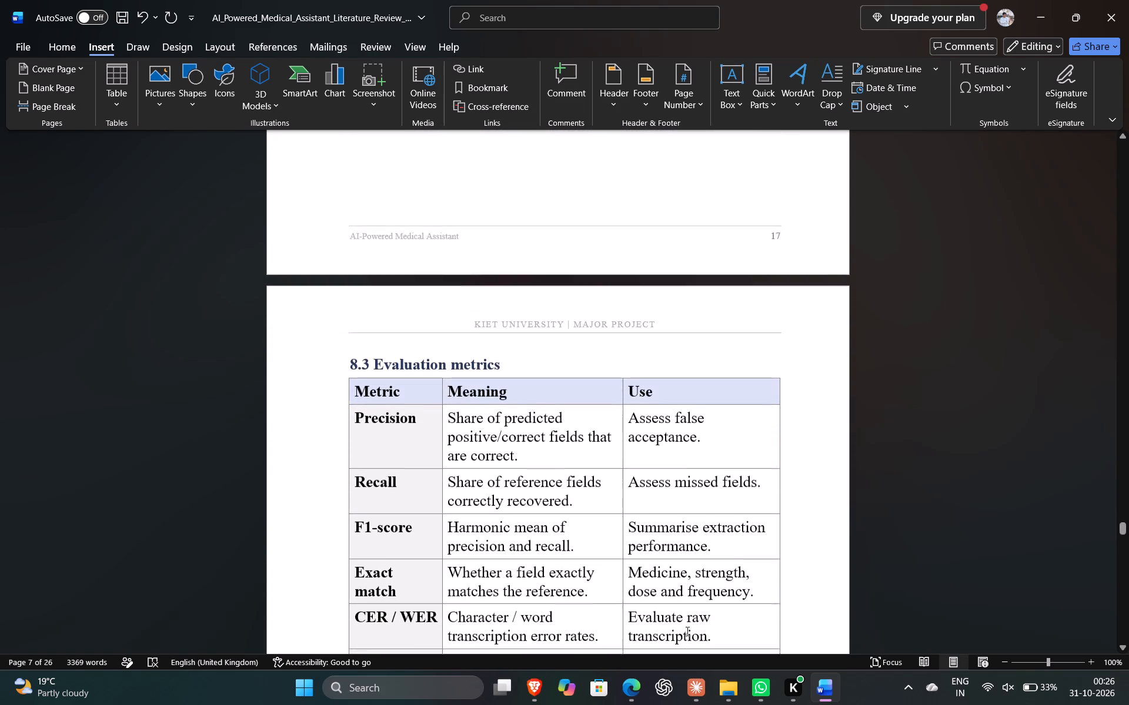
pyautogui.scroll(-4, 686, 631)
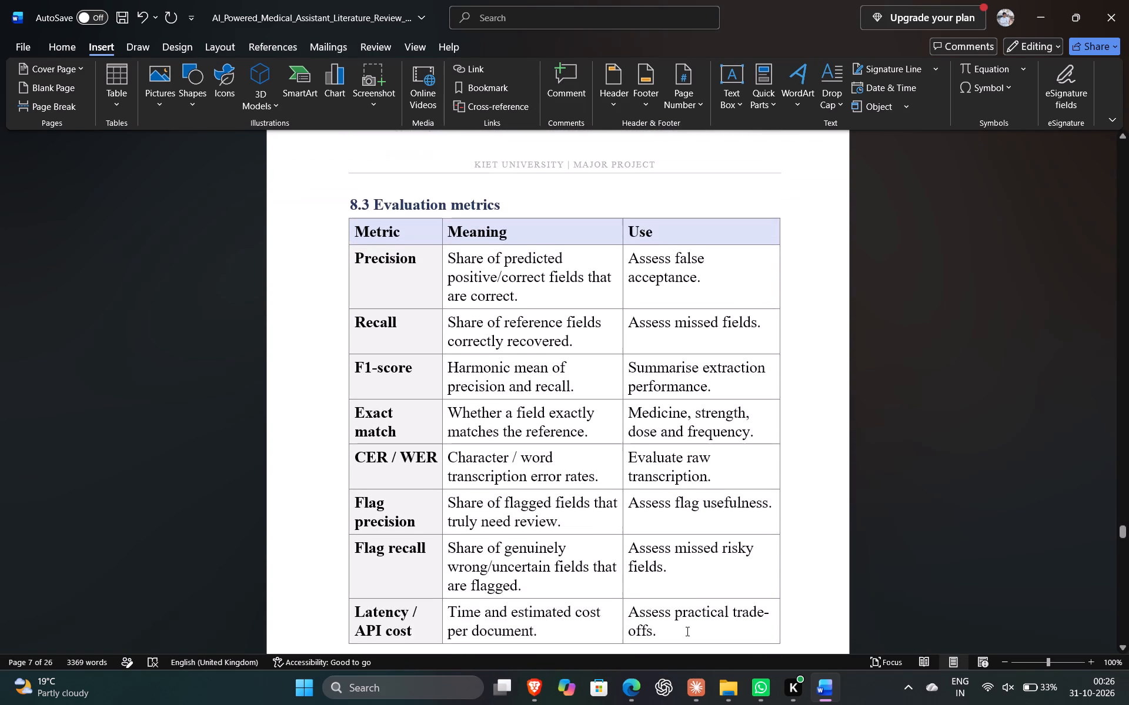
pyautogui.scroll(-8, 686, 631)
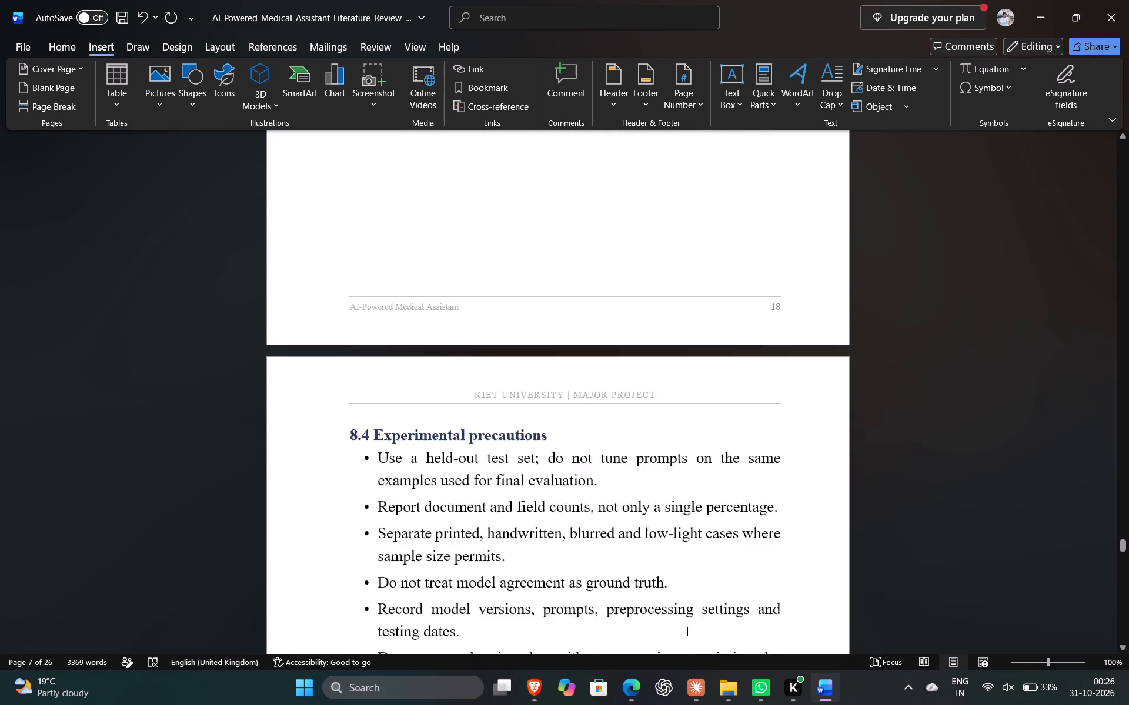
pyautogui.scroll(-8, 686, 631)
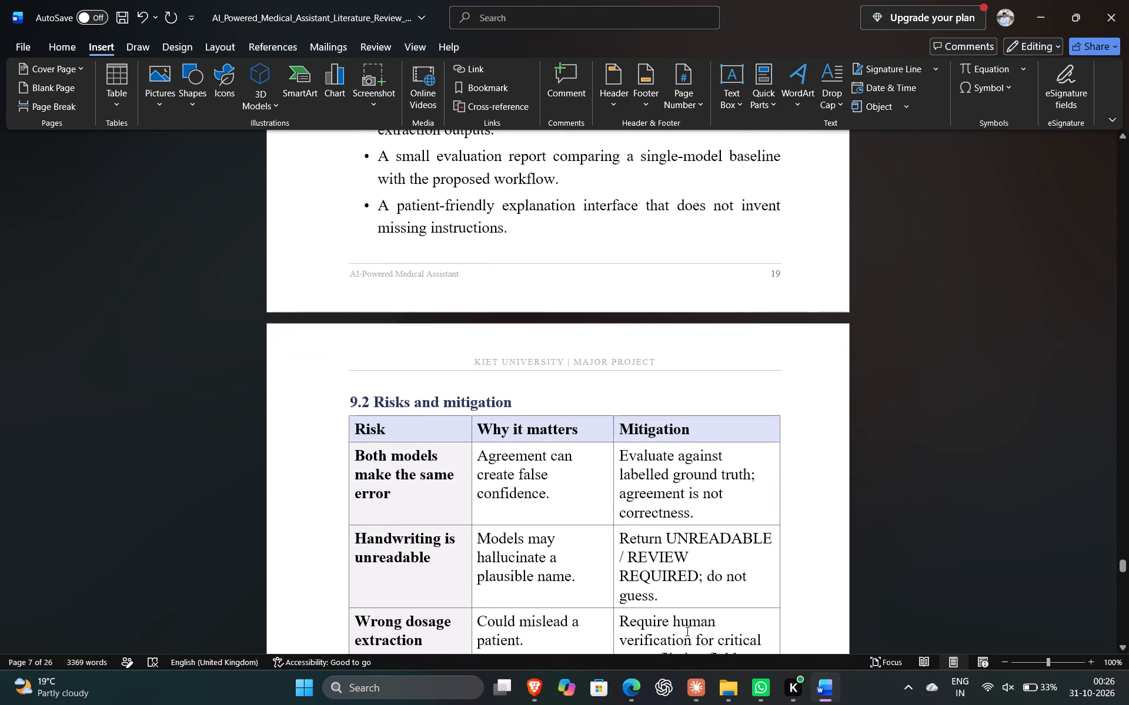
pyautogui.scroll(-8, 686, 631)
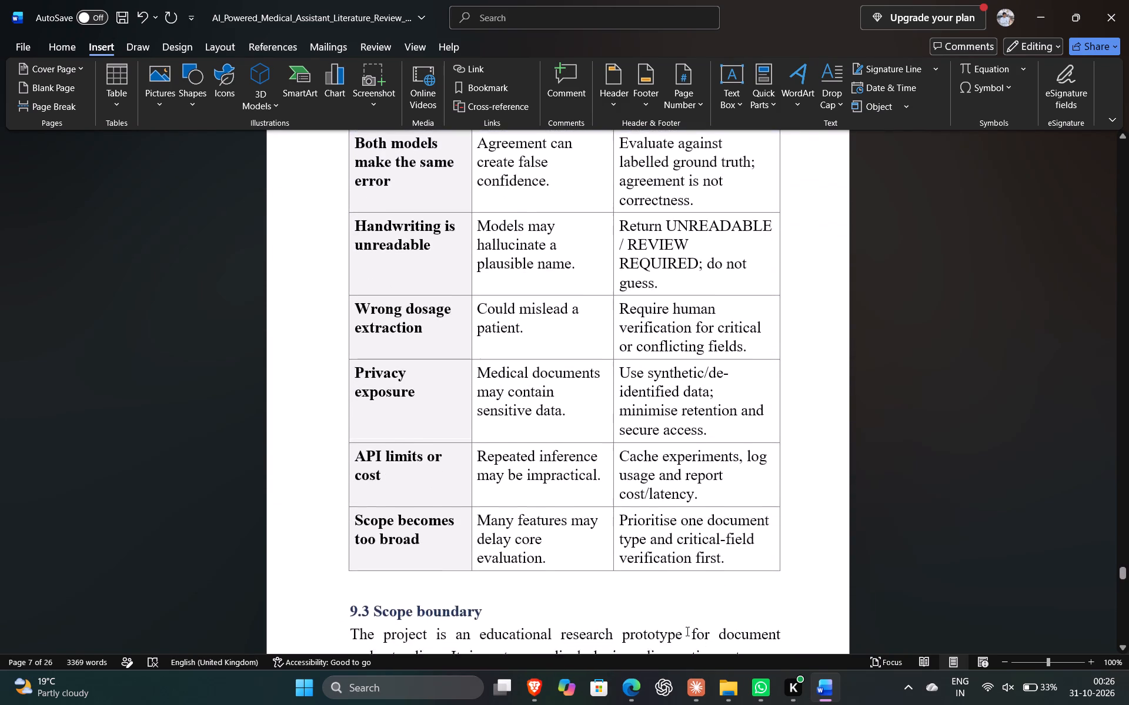
pyautogui.scroll(-9, 686, 631)
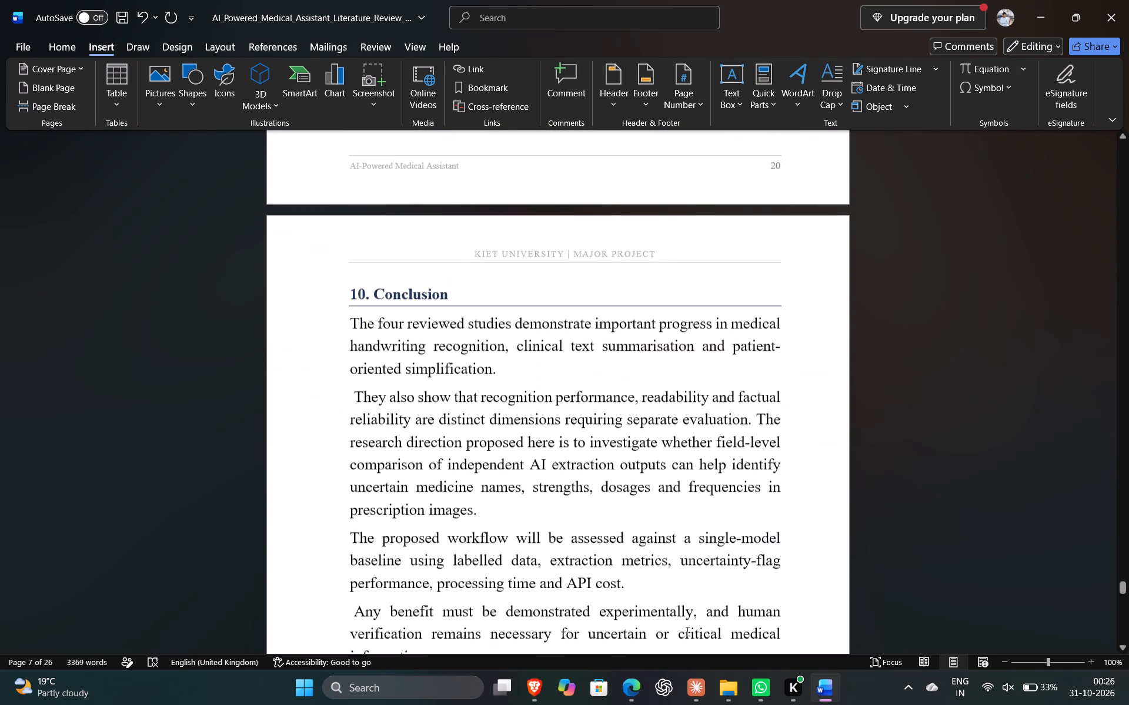
pyautogui.scroll(-11, 686, 631)
# Separate the four 10. Conclusion paragraphs with blank lines: two after the first paragraph, one after the second and one after the third.
pyautogui.scroll(1, 686, 631)
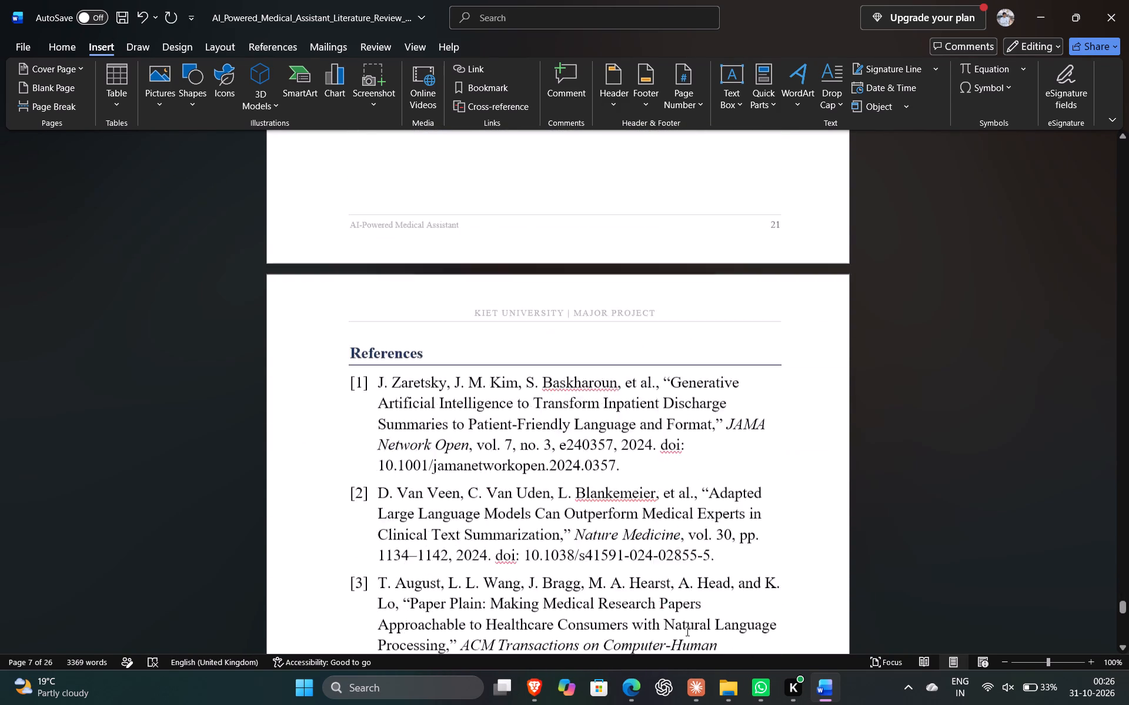
pyautogui.scroll(8, 686, 631)
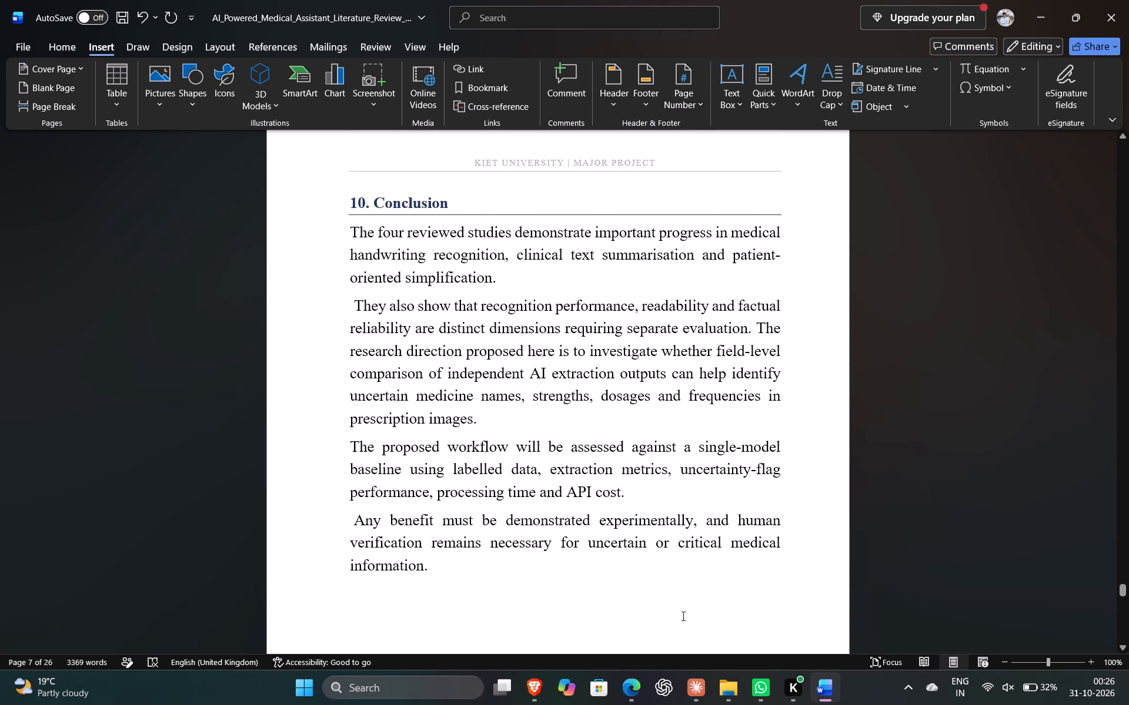
pyautogui.click(502, 285)
pyautogui.press('Return')
pyautogui.press('Return')
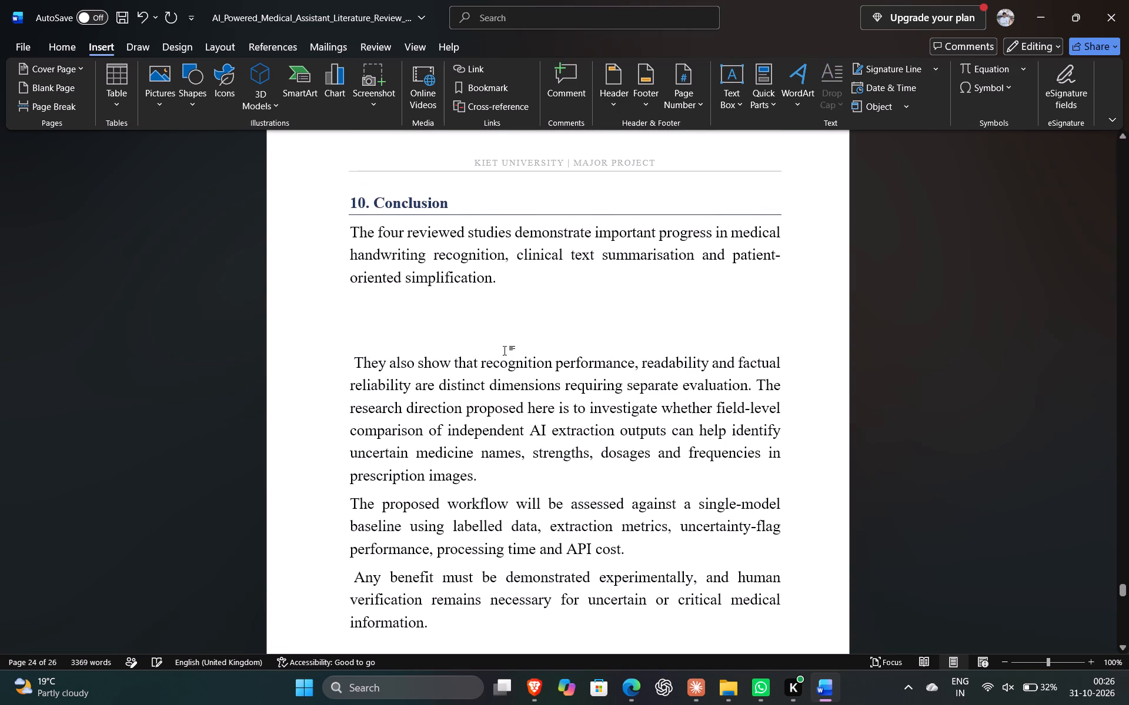
pyautogui.click(483, 482)
pyautogui.press('Return')
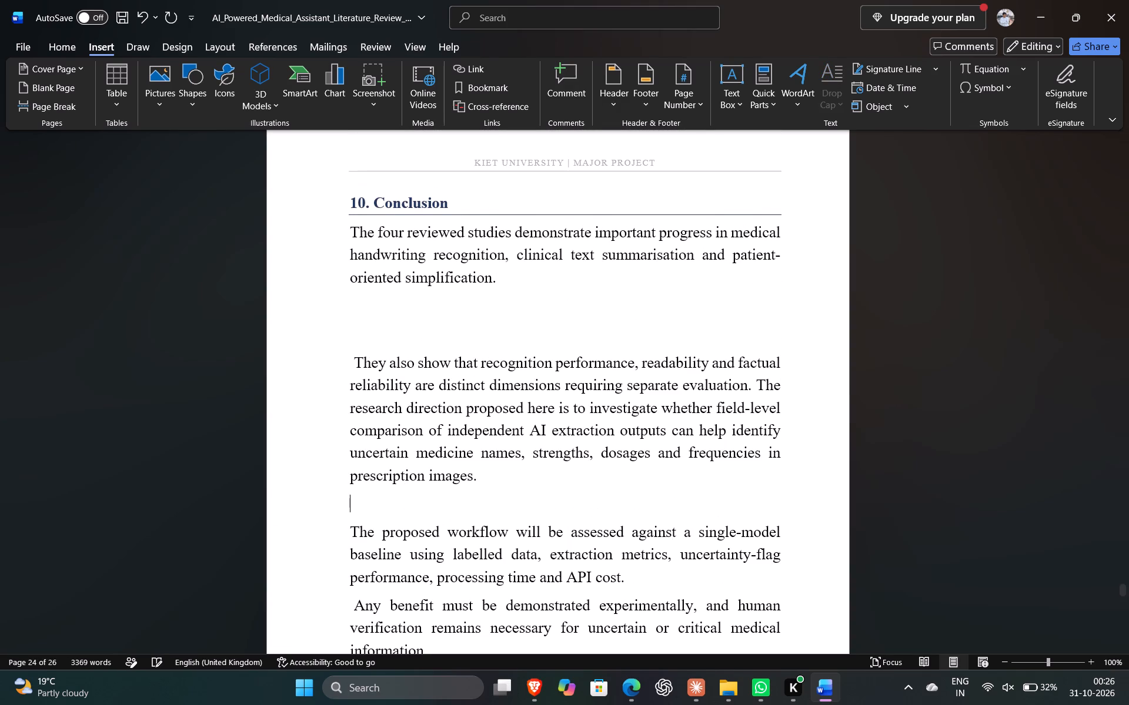
pyautogui.scroll(-3, 536, 509)
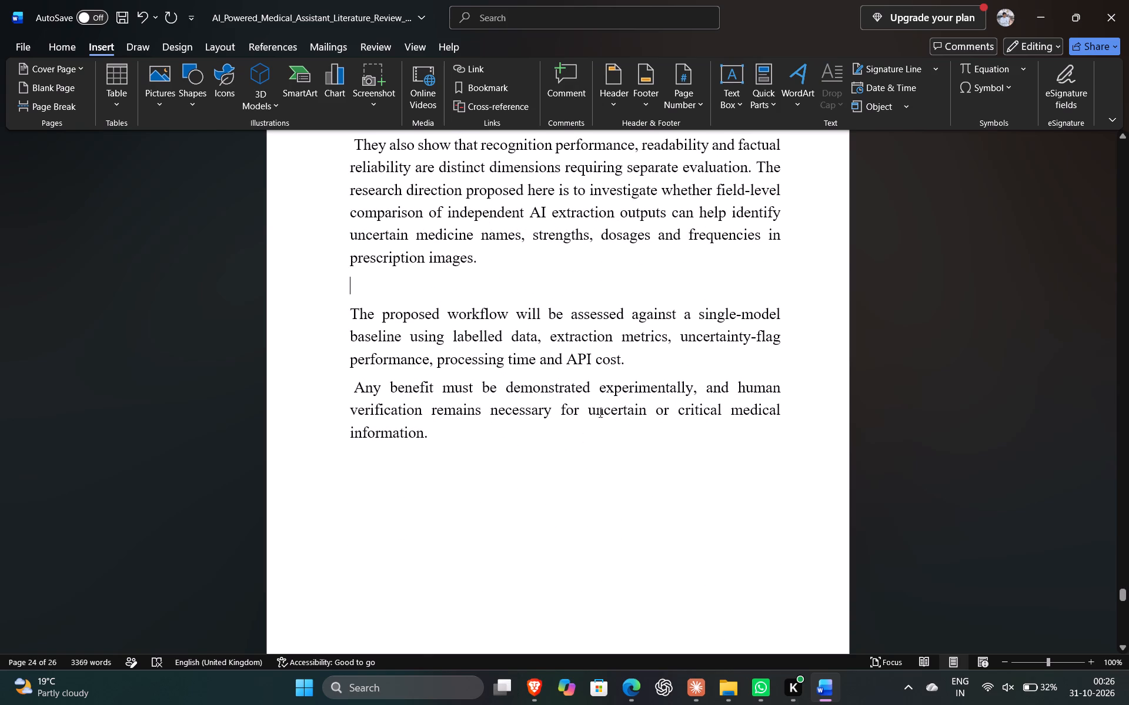
pyautogui.click(643, 363)
pyautogui.press('Return')
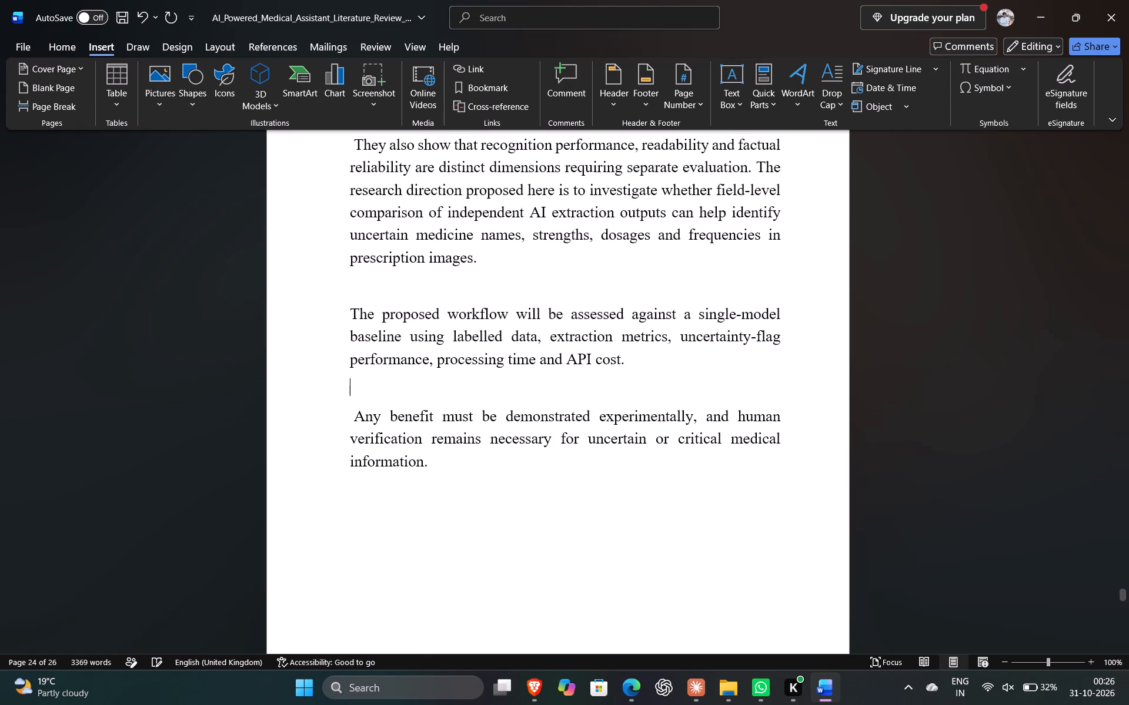
# Add one more blank line above the last 10. Conclusion paragraph, beginning "Any benefit must be demonstrated experimentally".
pyautogui.press('Return')
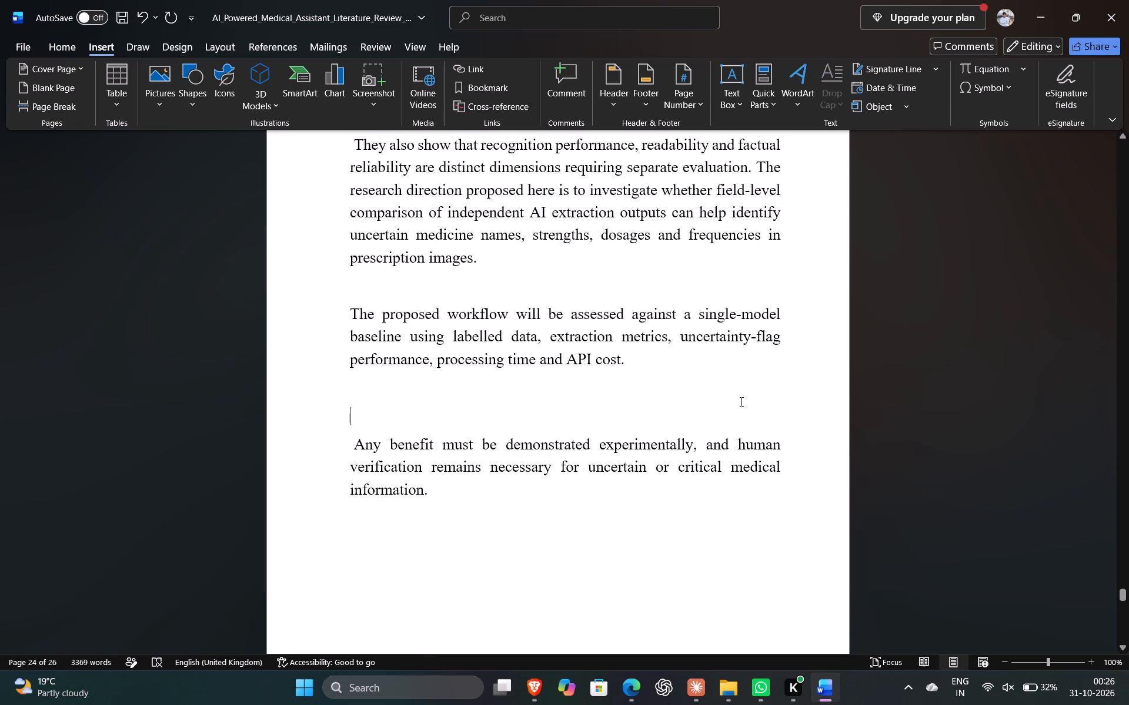
# Check the layout of the References list and Appendix A. Project source documents, and return to the cover page.
pyautogui.scroll(-5, 740, 401)
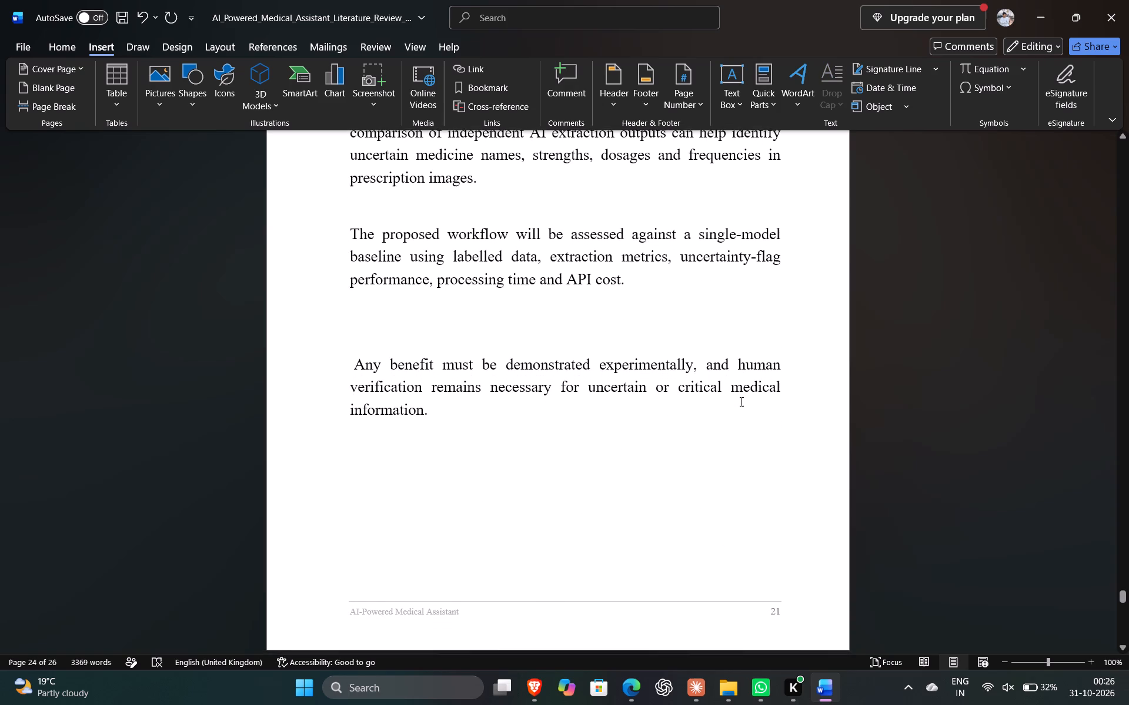
pyautogui.scroll(-5, 740, 401)
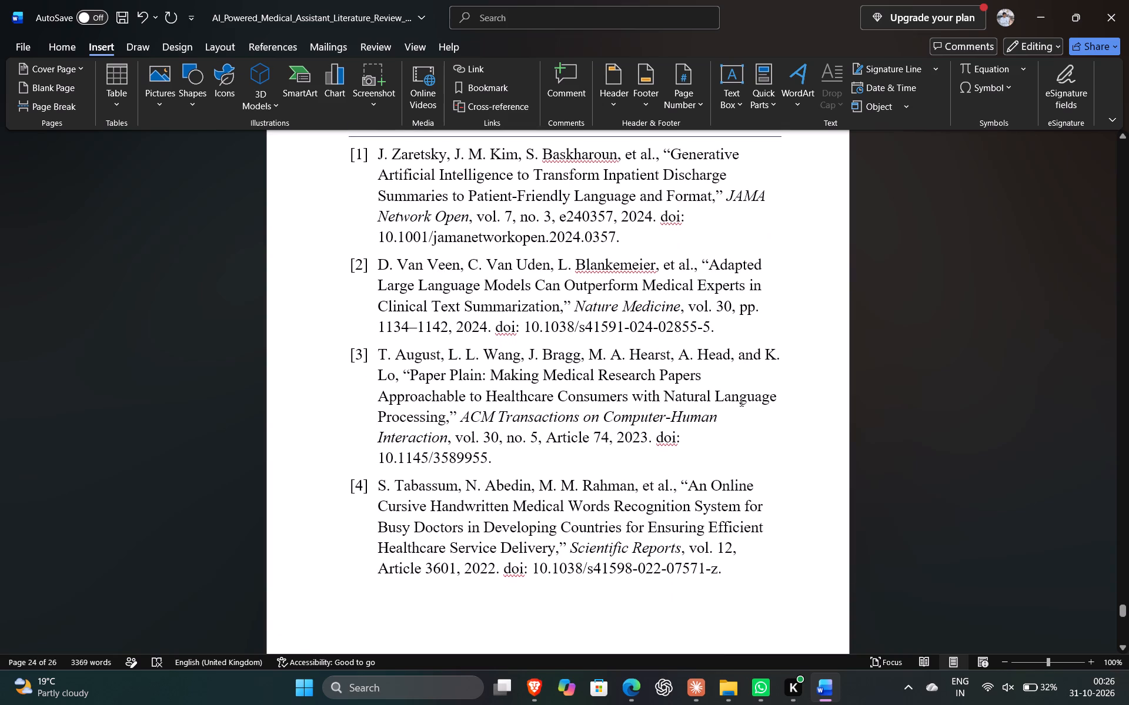
pyautogui.scroll(-5, 740, 401)
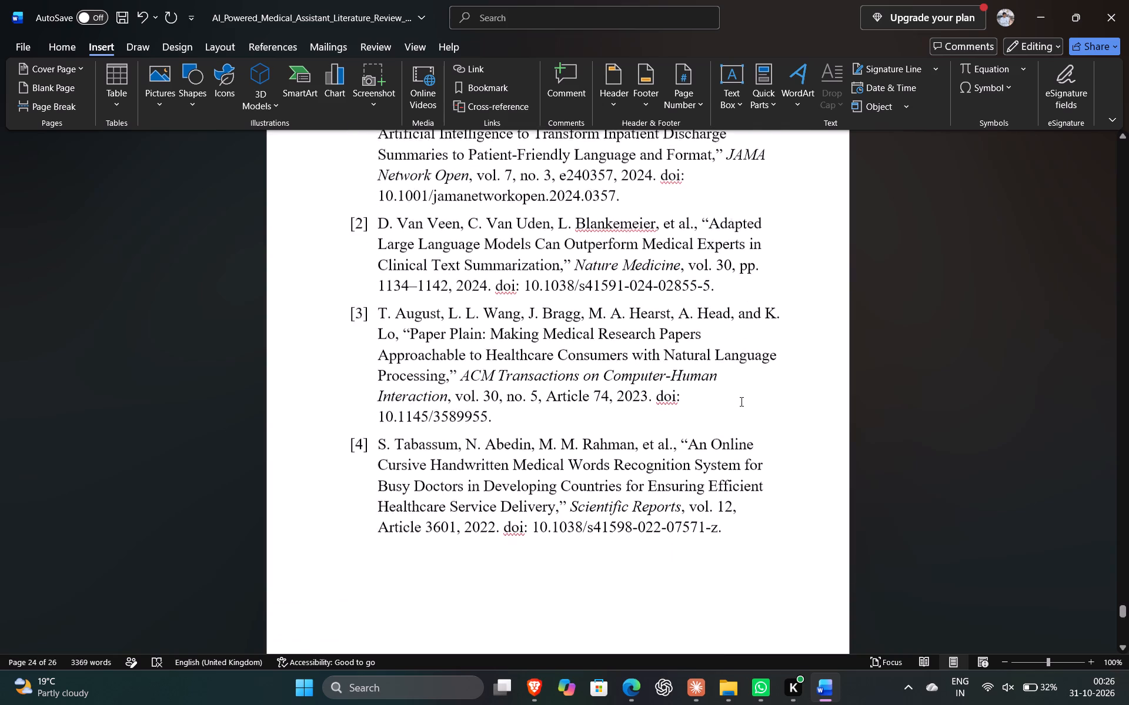
pyautogui.scroll(-5, 740, 401)
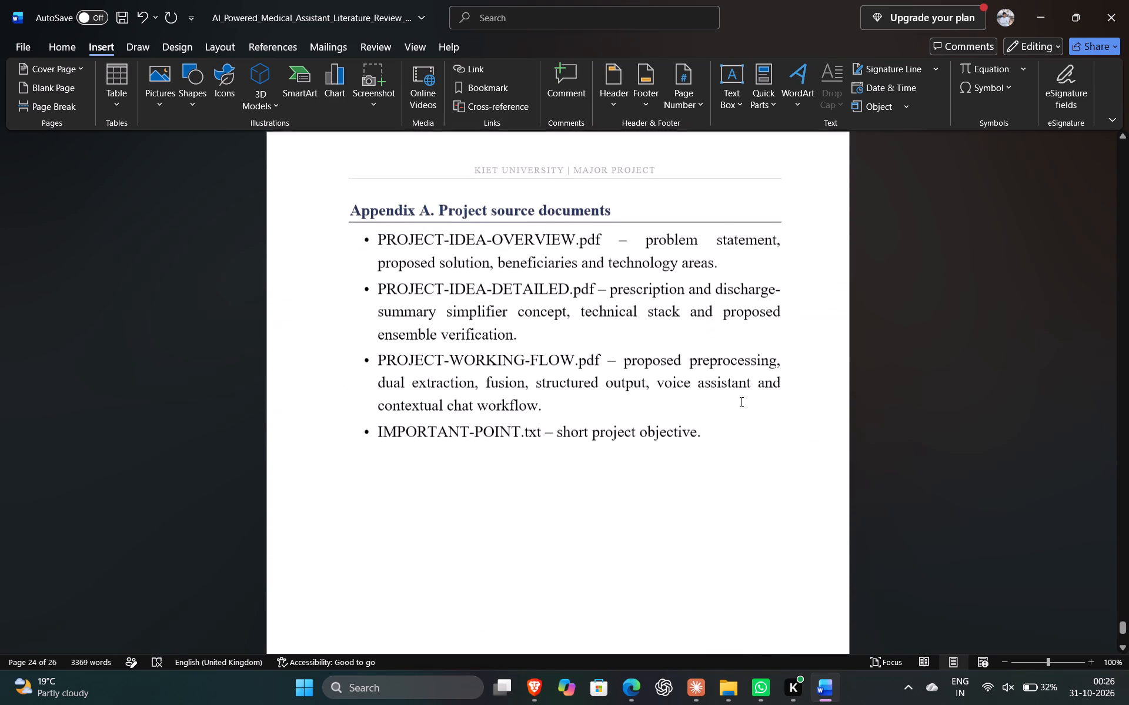
pyautogui.scroll(-2, 740, 401)
pyautogui.scroll(20, 740, 401)
pyautogui.scroll(12, 740, 401)
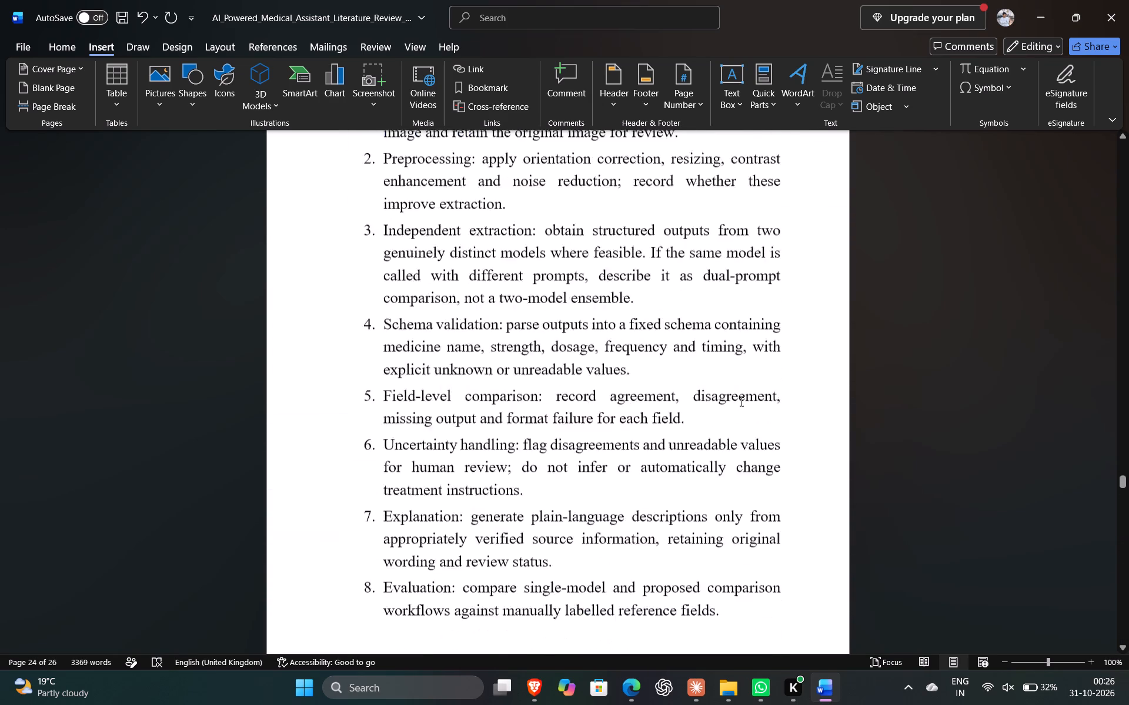
pyautogui.scroll(19, 740, 401)
pyautogui.scroll(18, 740, 401)
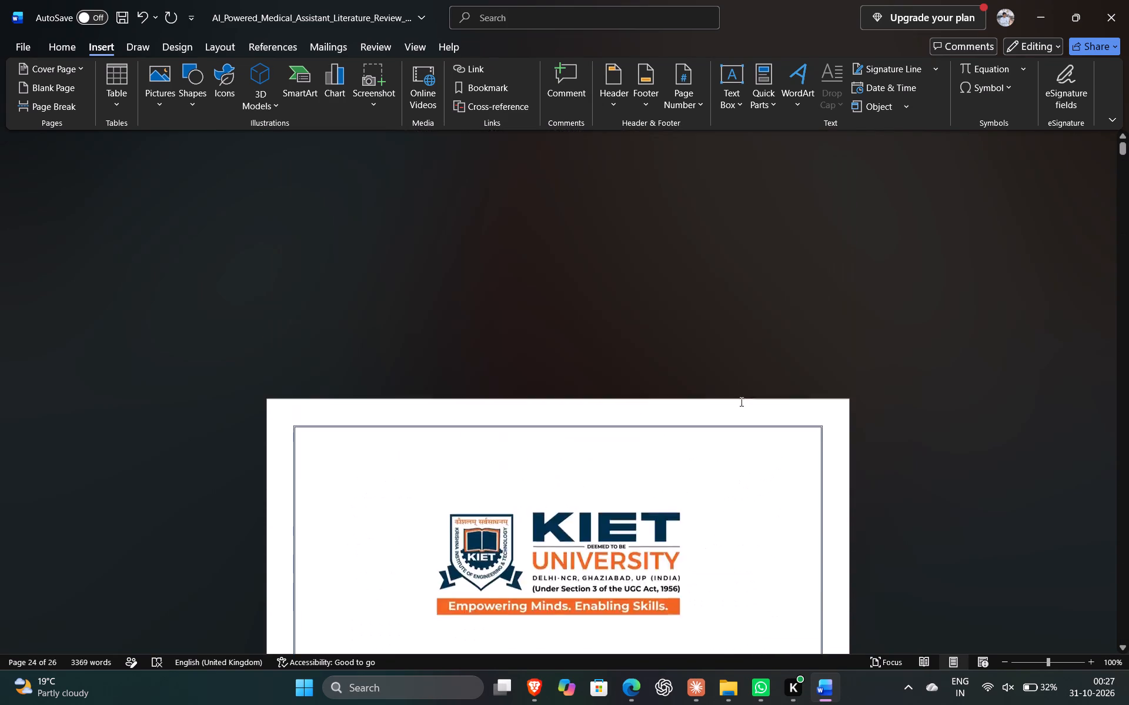
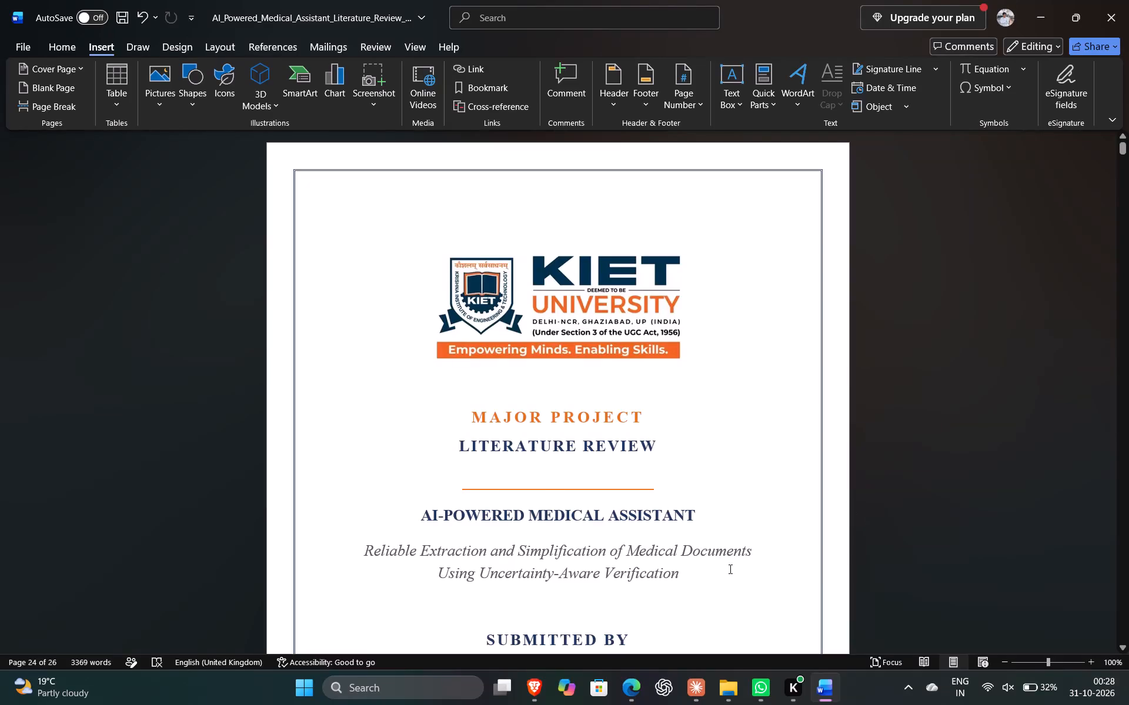
# Stretch the KIET University logo on the cover page horizontally on both sides, keeping its height.
pyautogui.scroll(-7, 725, 568)
pyautogui.scroll(7, 725, 568)
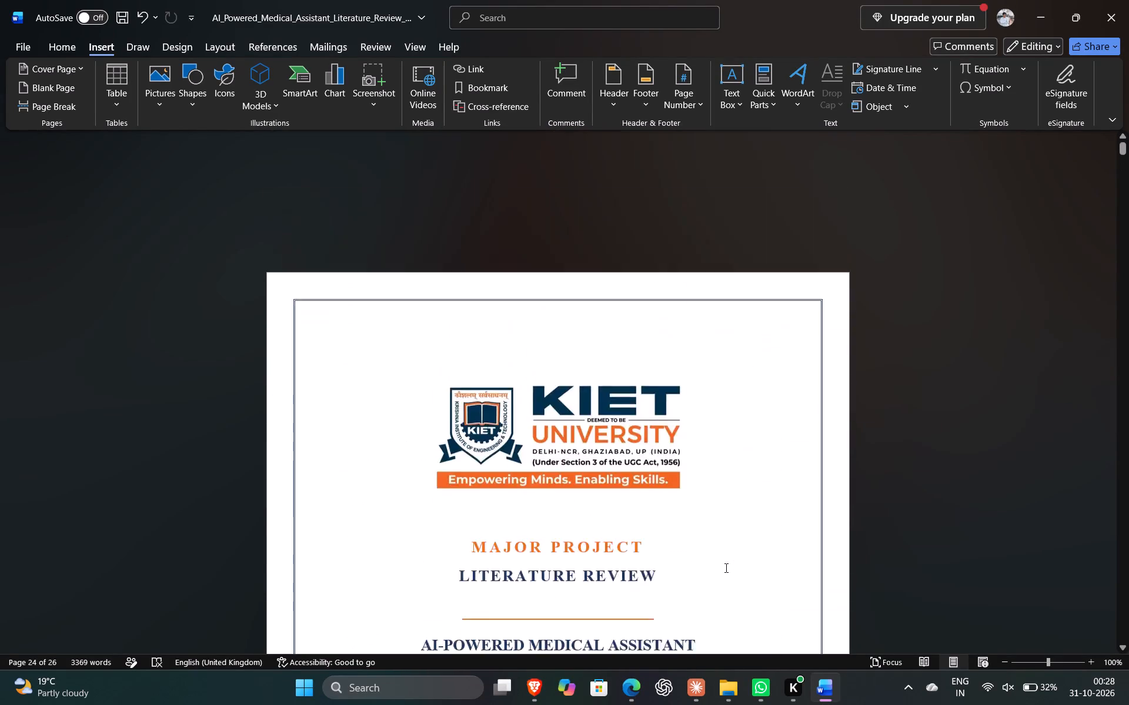
pyautogui.click(604, 331)
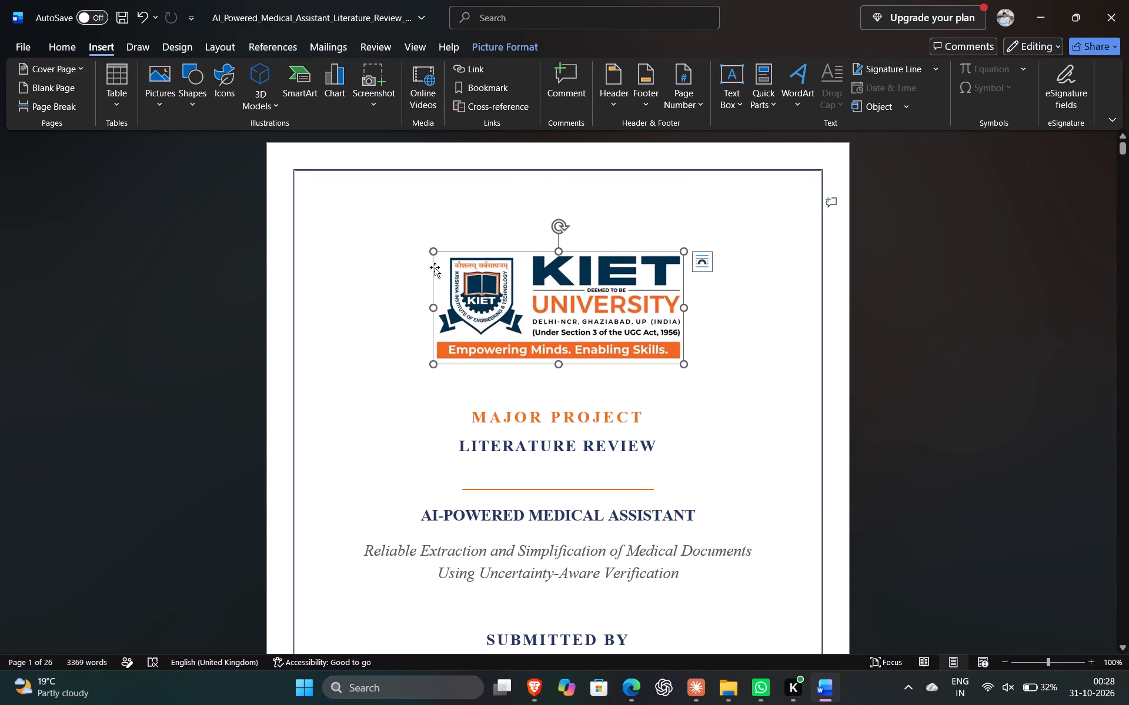
pyautogui.moveTo(432, 307); pyautogui.dragTo(349, 308)
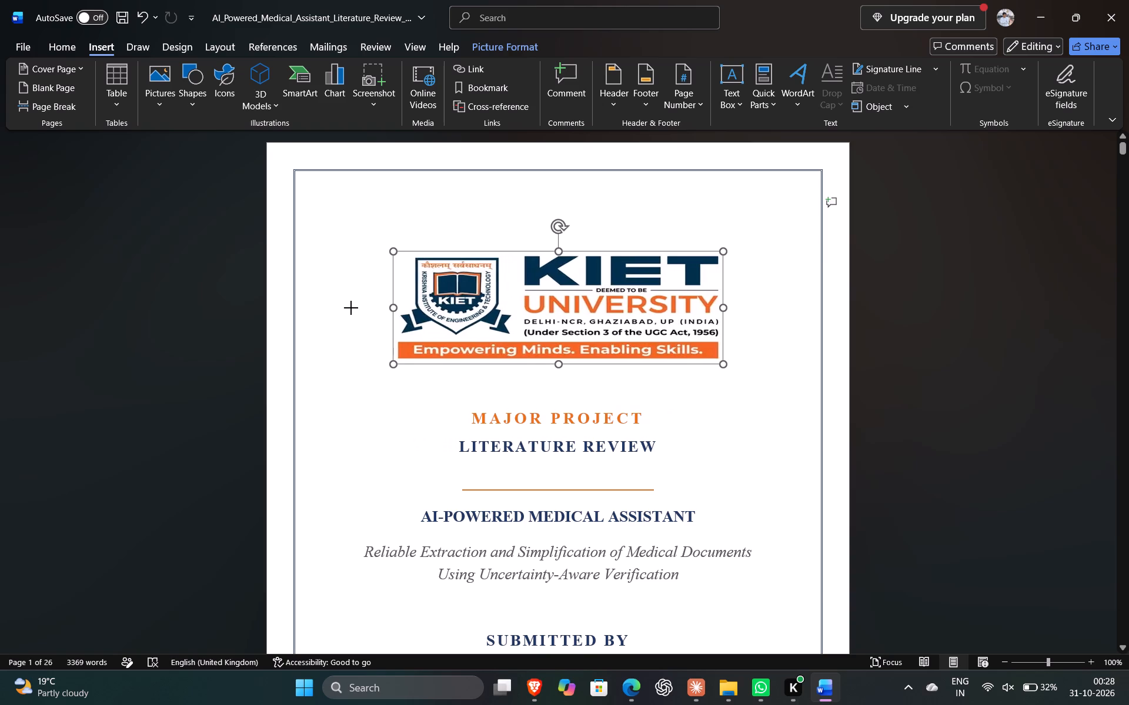
pyautogui.moveTo(349, 308); pyautogui.dragTo(330, 303)
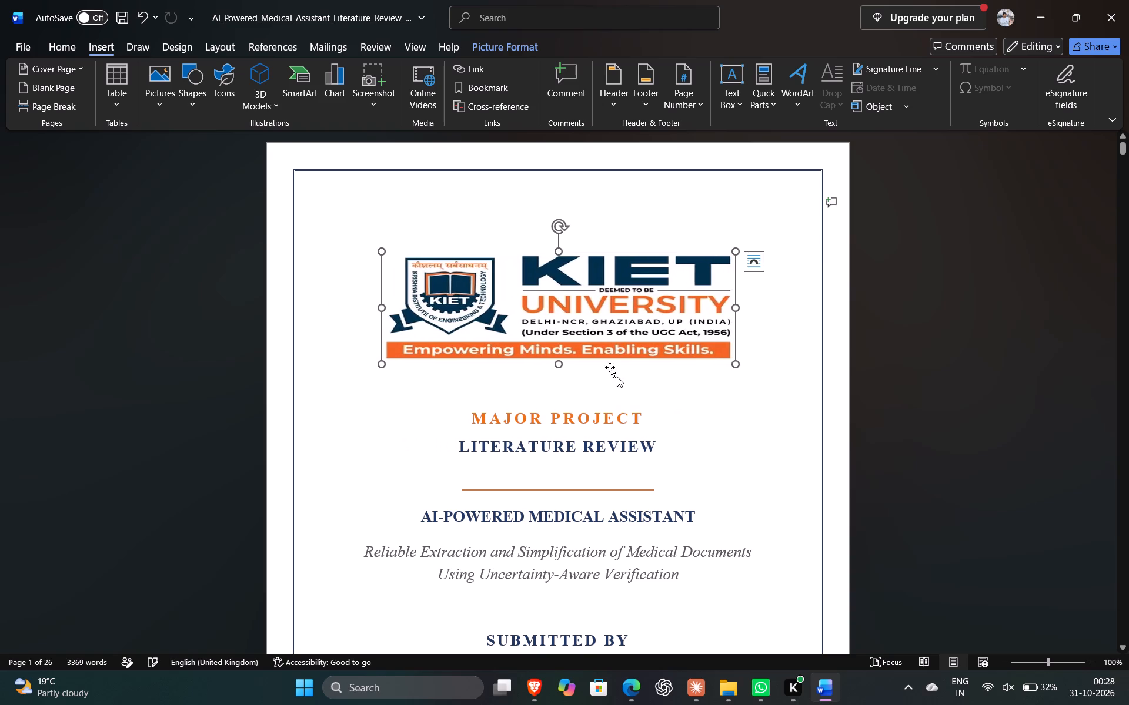
pyautogui.click(931, 382)
# Delete the orange "MAJOR PROJECT" text above "LITERATURE REVIEW" on the cover page.
pyautogui.scroll(-1, 729, 424)
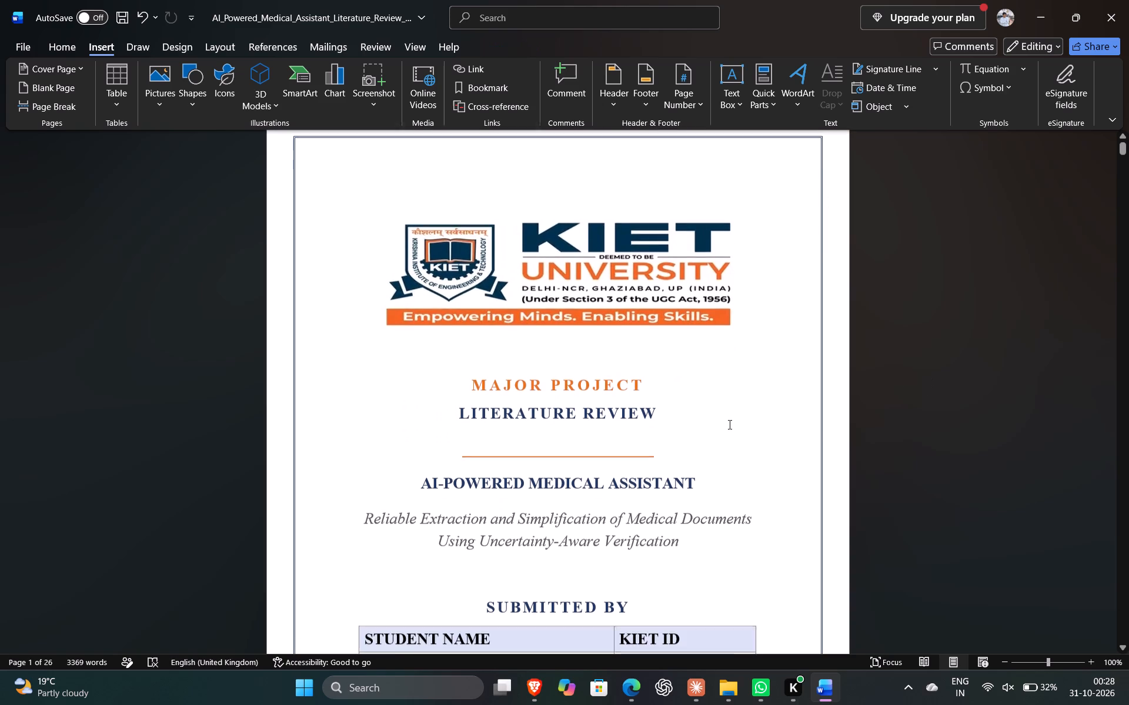
pyautogui.scroll(-3, 729, 424)
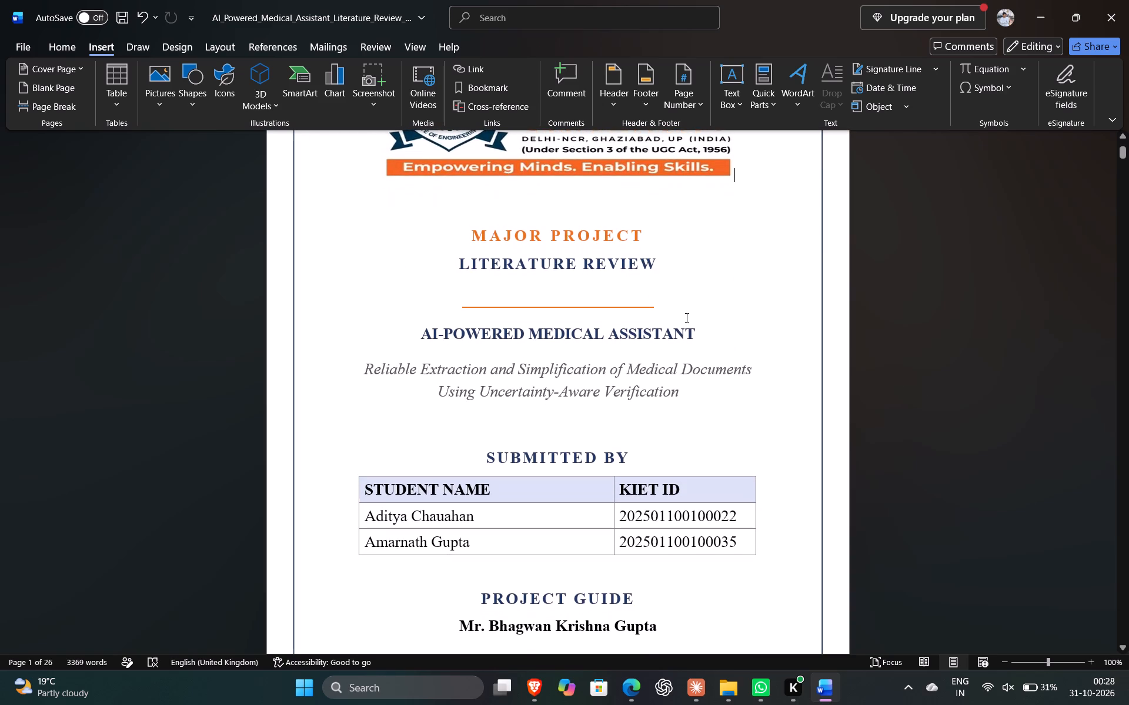
pyautogui.click(653, 238)
pyautogui.moveTo(653, 238); pyautogui.dragTo(467, 234)
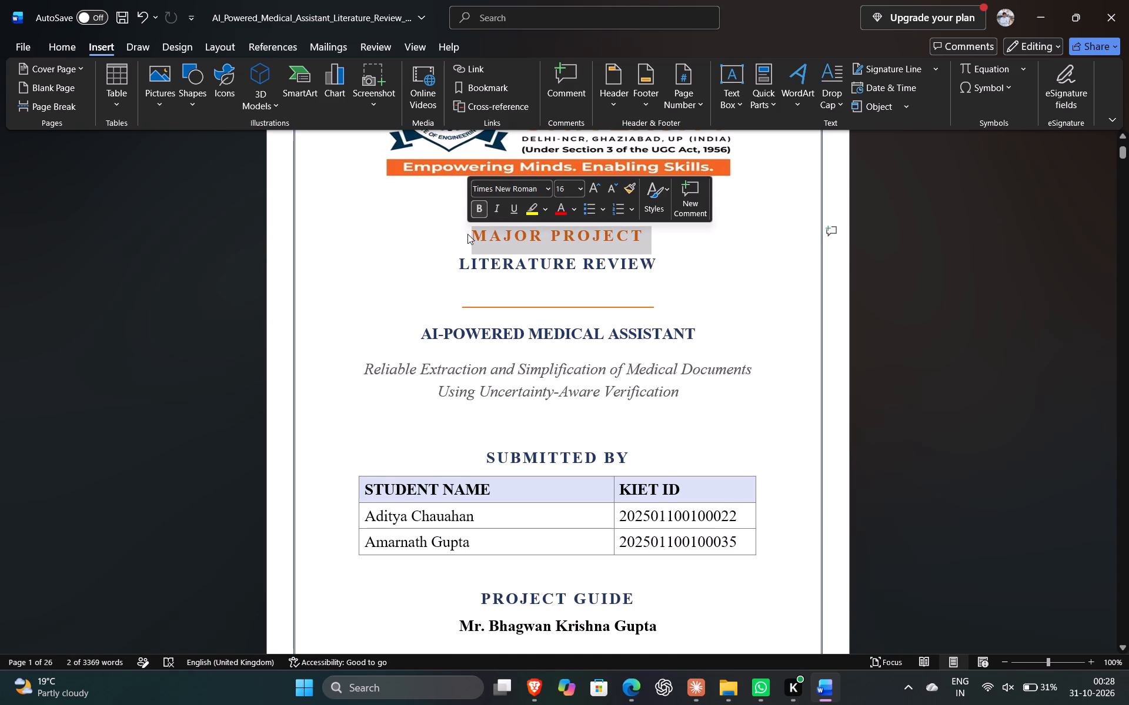
pyautogui.press('BackSpace')
# Review the layout from the lower half of the cover page through the Abstract and Contents to 1. Introduction.
pyautogui.scroll(-2, 539, 304)
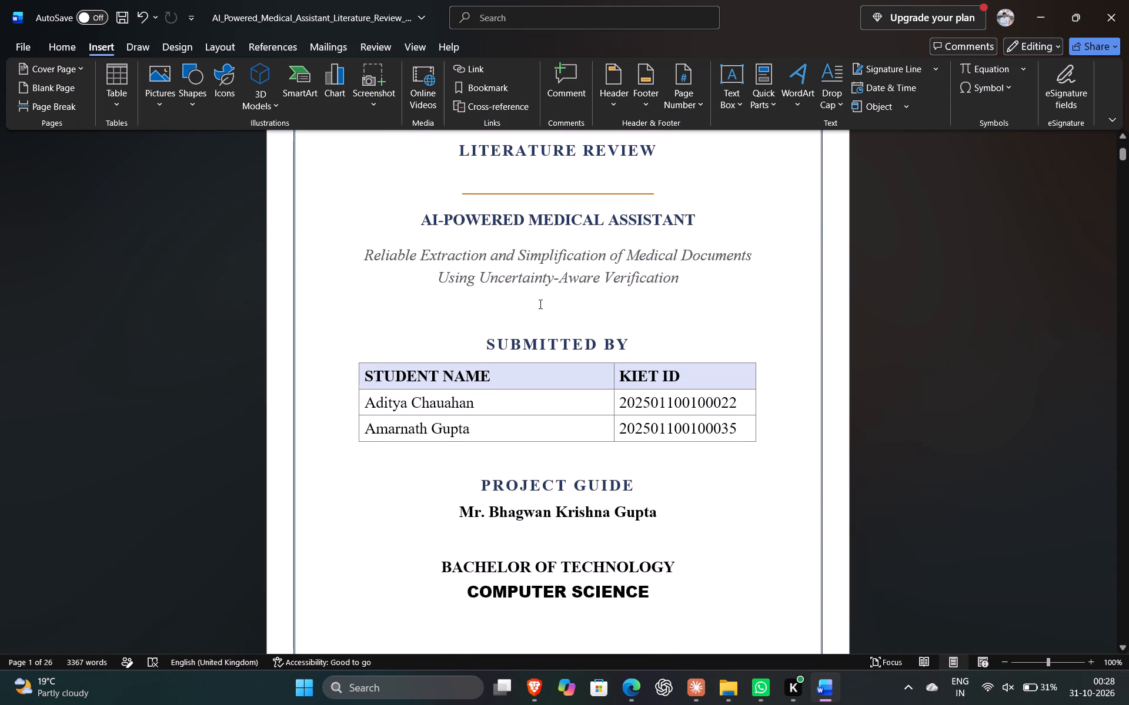
pyautogui.scroll(-2, 576, 311)
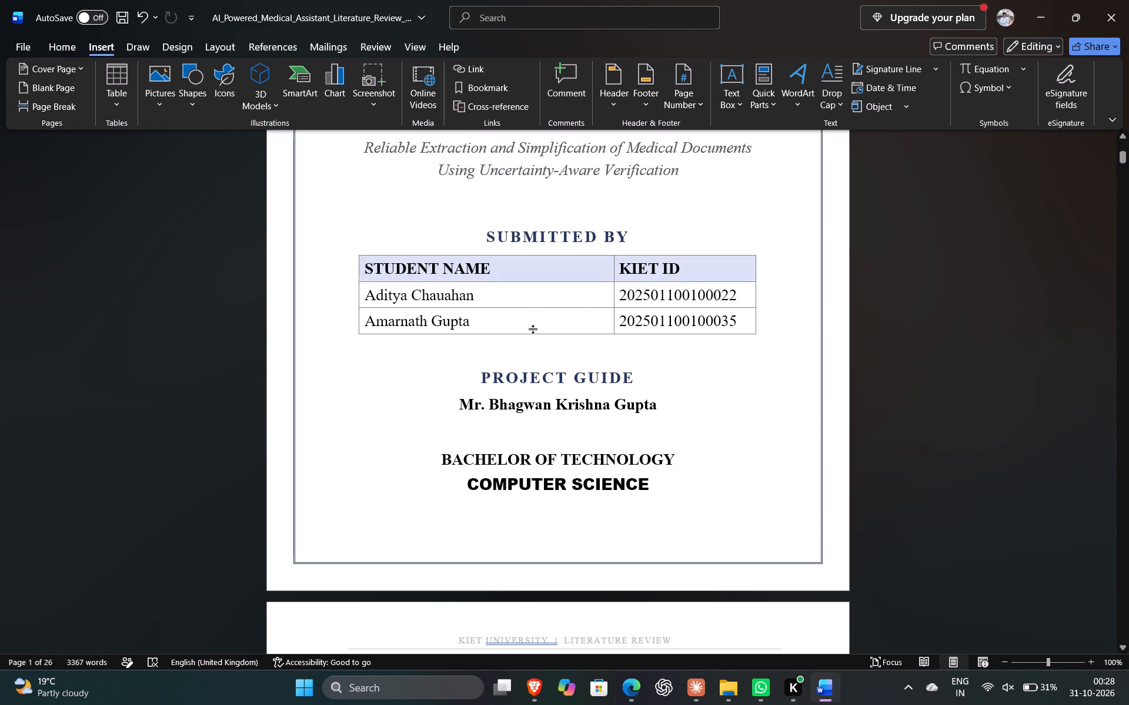
pyautogui.scroll(-2, 573, 425)
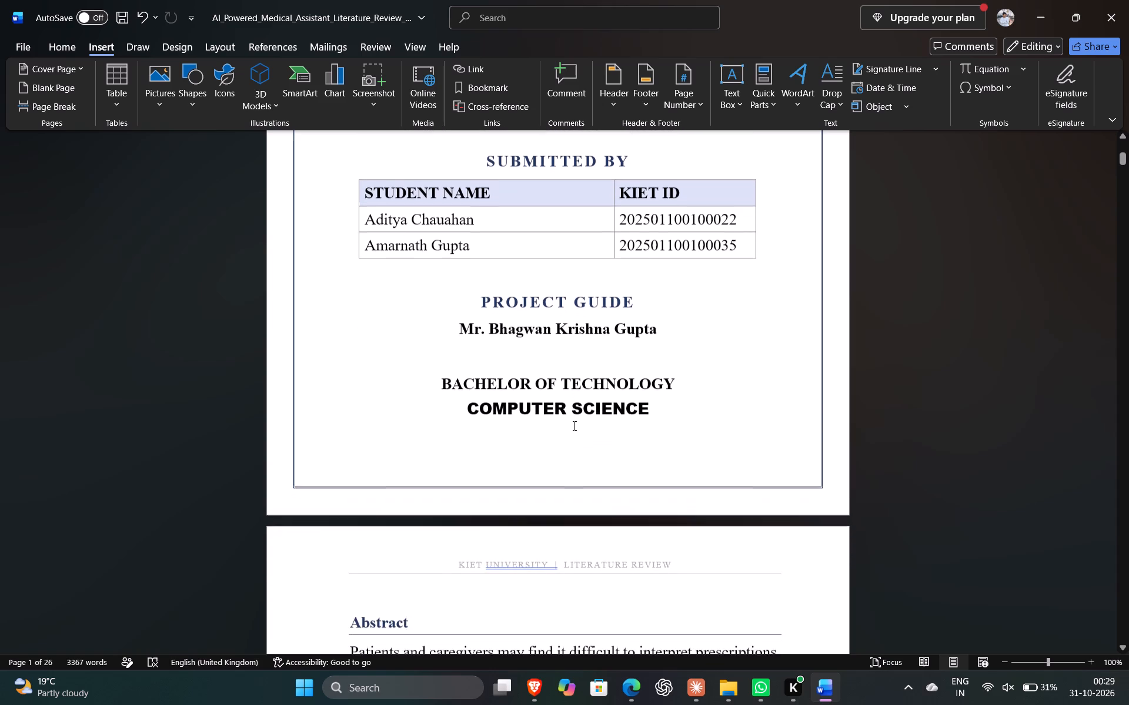
pyautogui.scroll(-6, 573, 425)
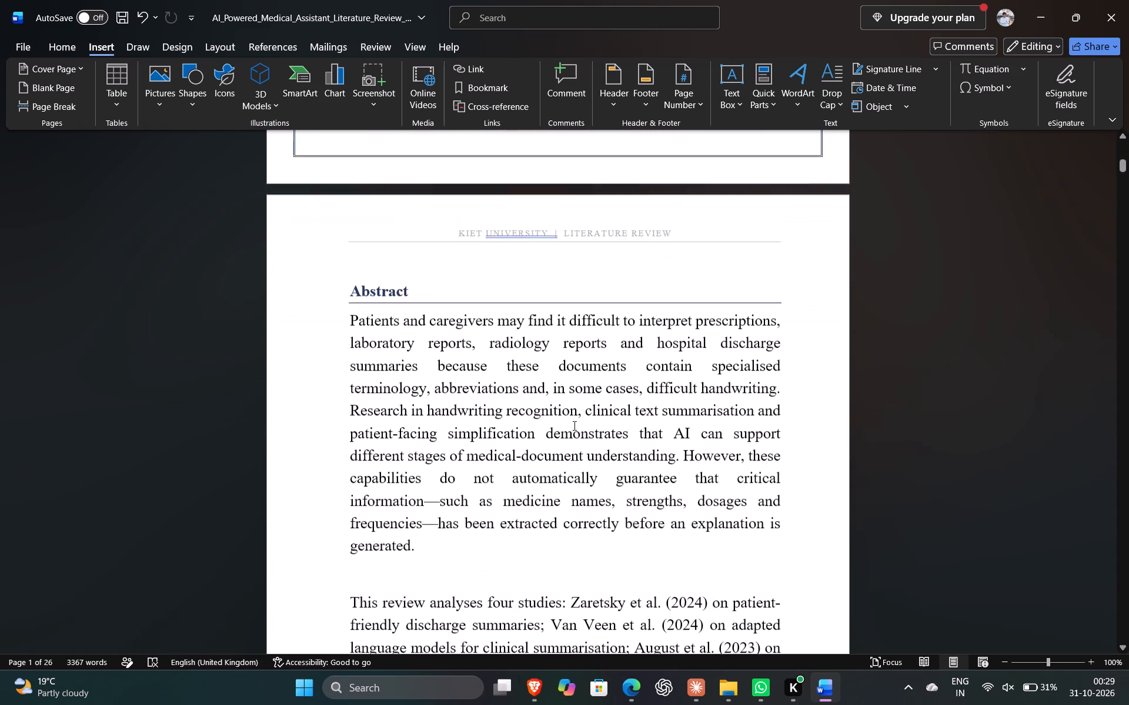
pyautogui.scroll(-4, 573, 425)
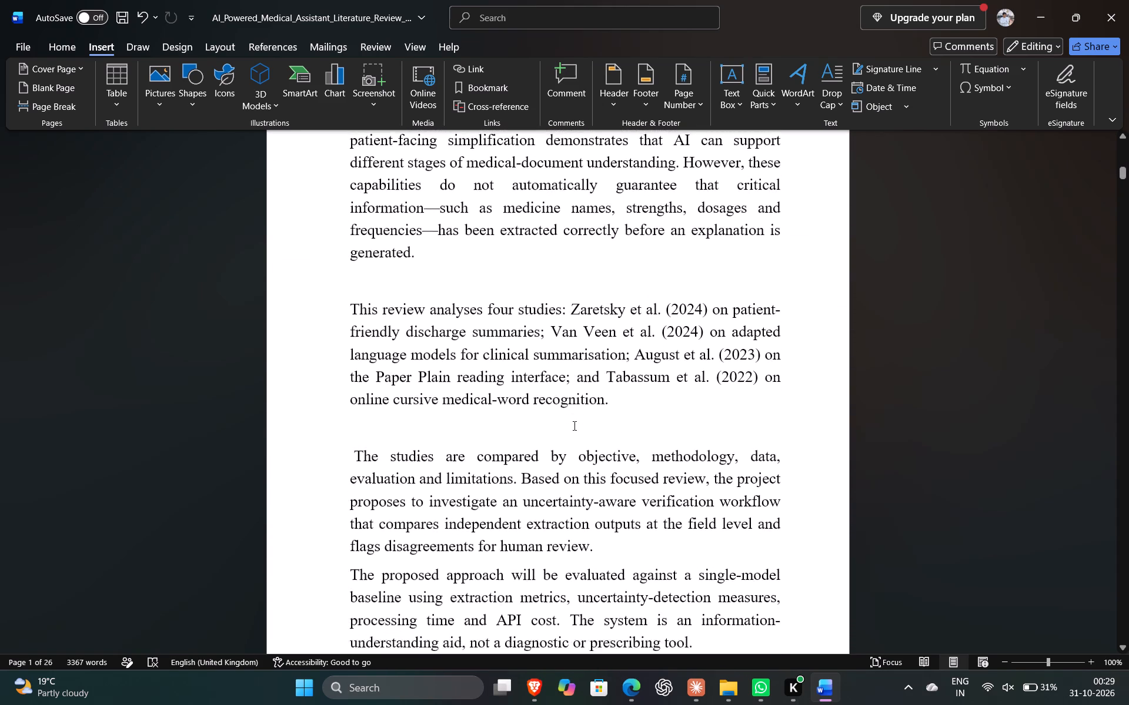
pyautogui.scroll(-3, 573, 425)
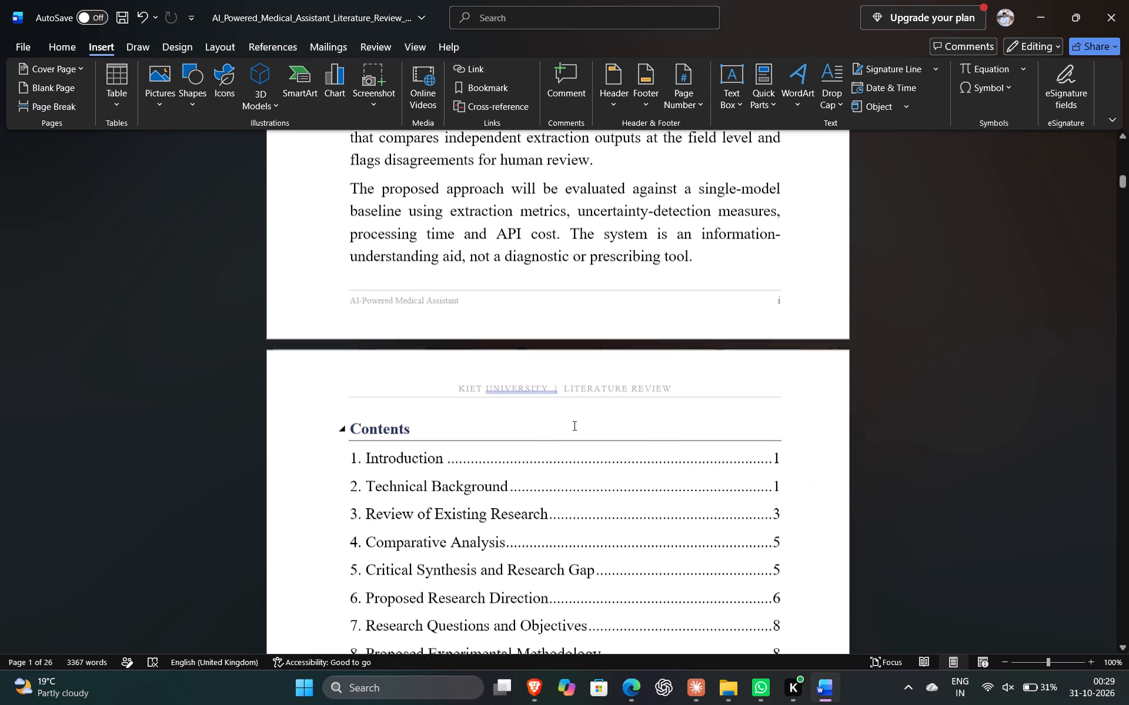
pyautogui.scroll(-4, 573, 425)
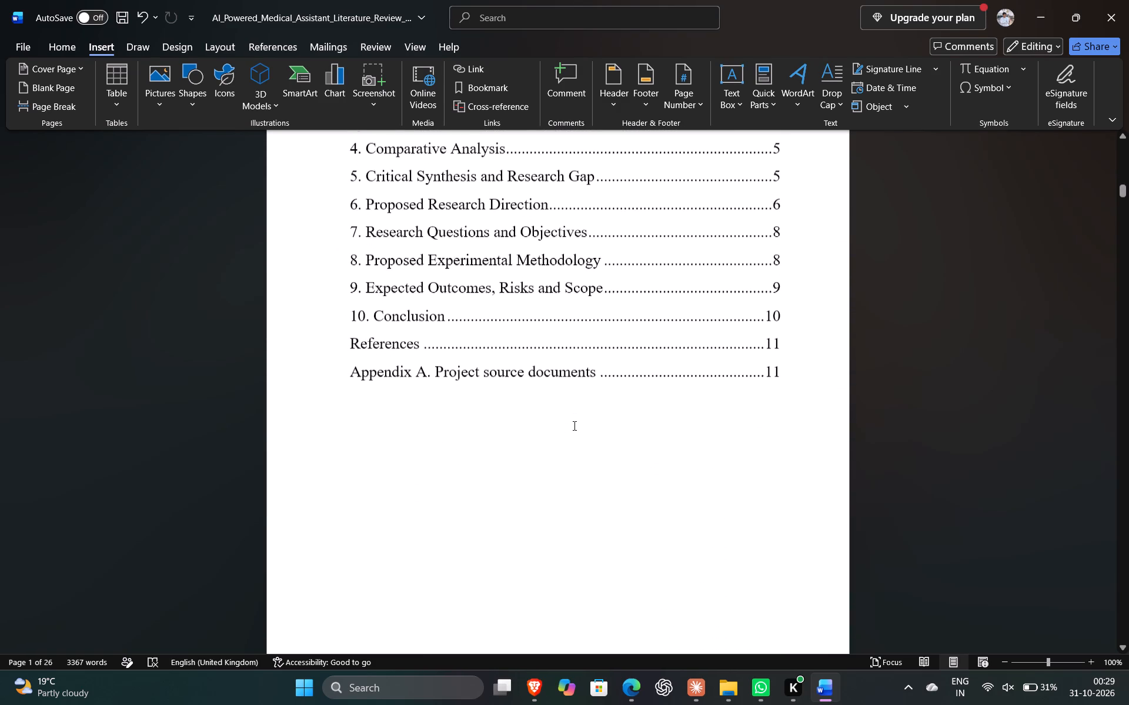
pyautogui.scroll(-5, 573, 425)
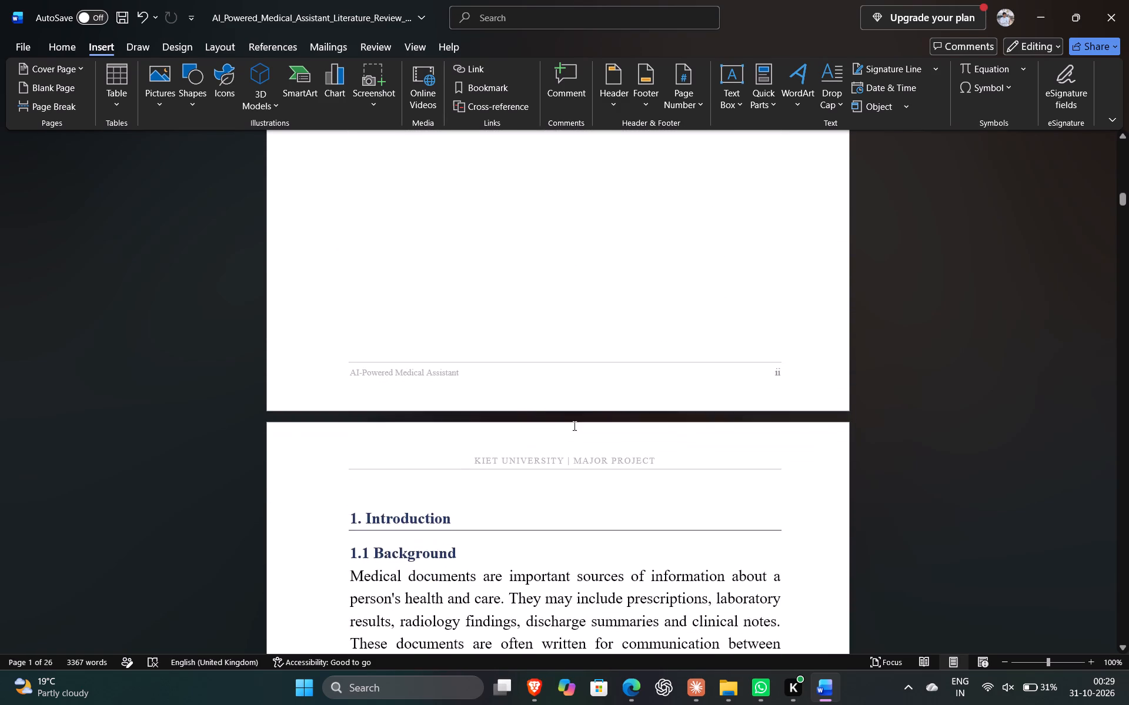
pyautogui.scroll(-3, 573, 425)
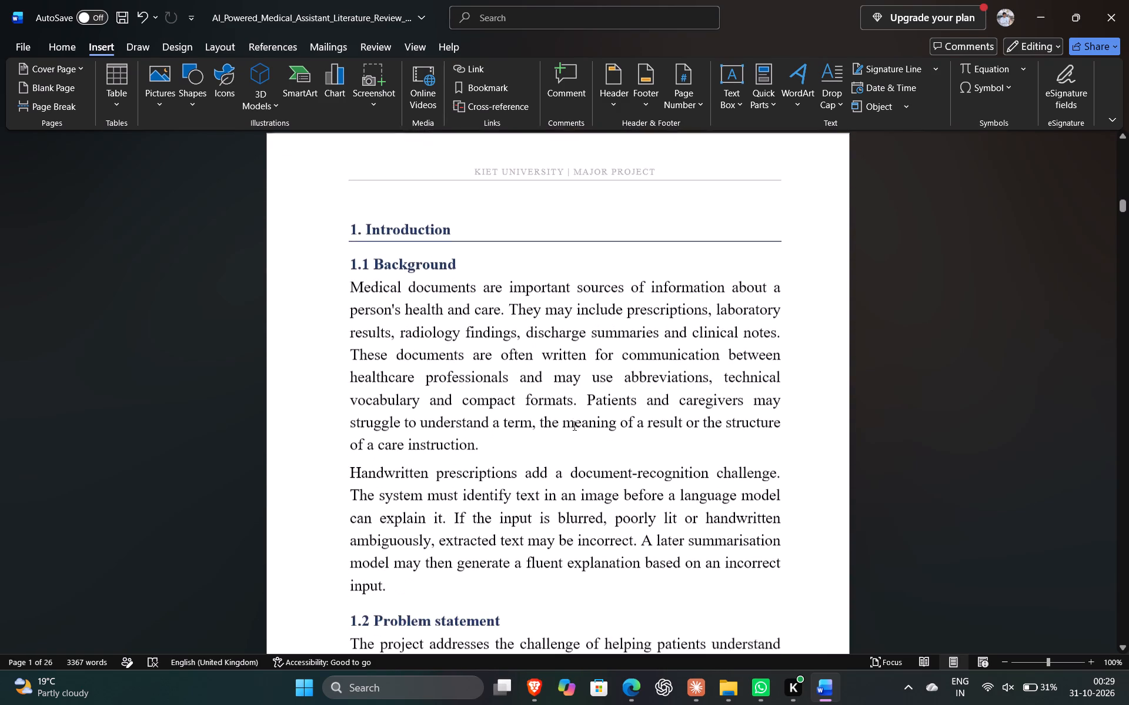
# Insert one blank line after each of the two paragraphs in section 1.1 Background.
pyautogui.scroll(-3, 573, 425)
pyautogui.scroll(1, 573, 425)
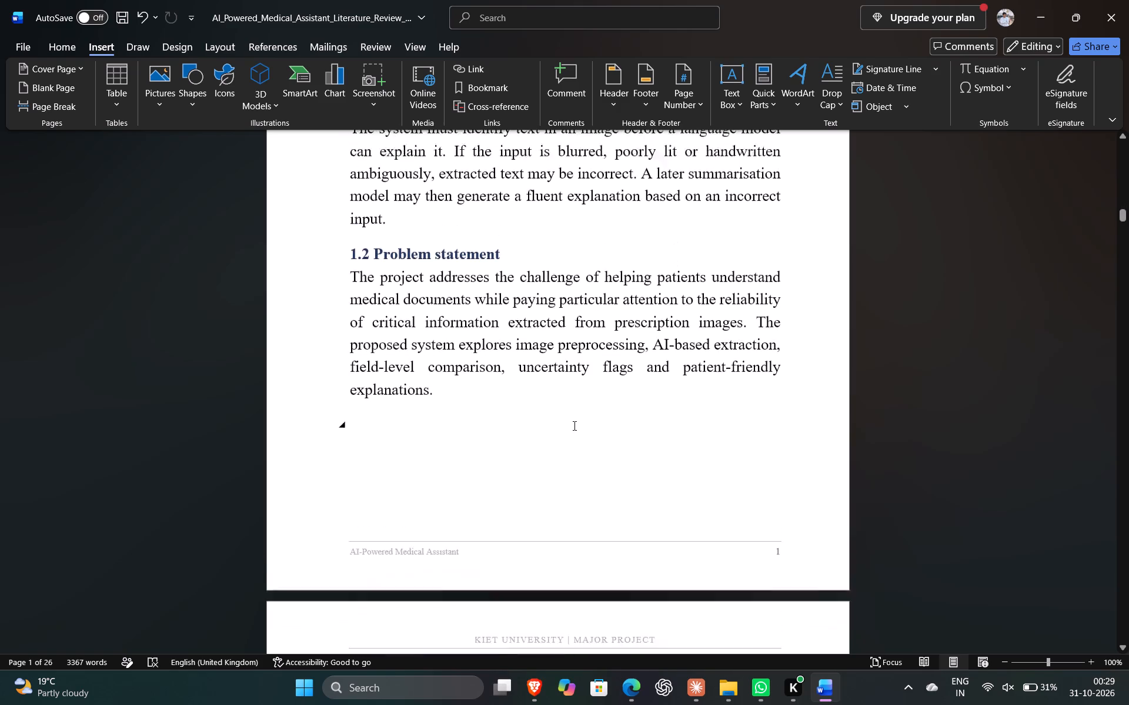
pyautogui.scroll(1, 573, 425)
pyautogui.click(530, 393)
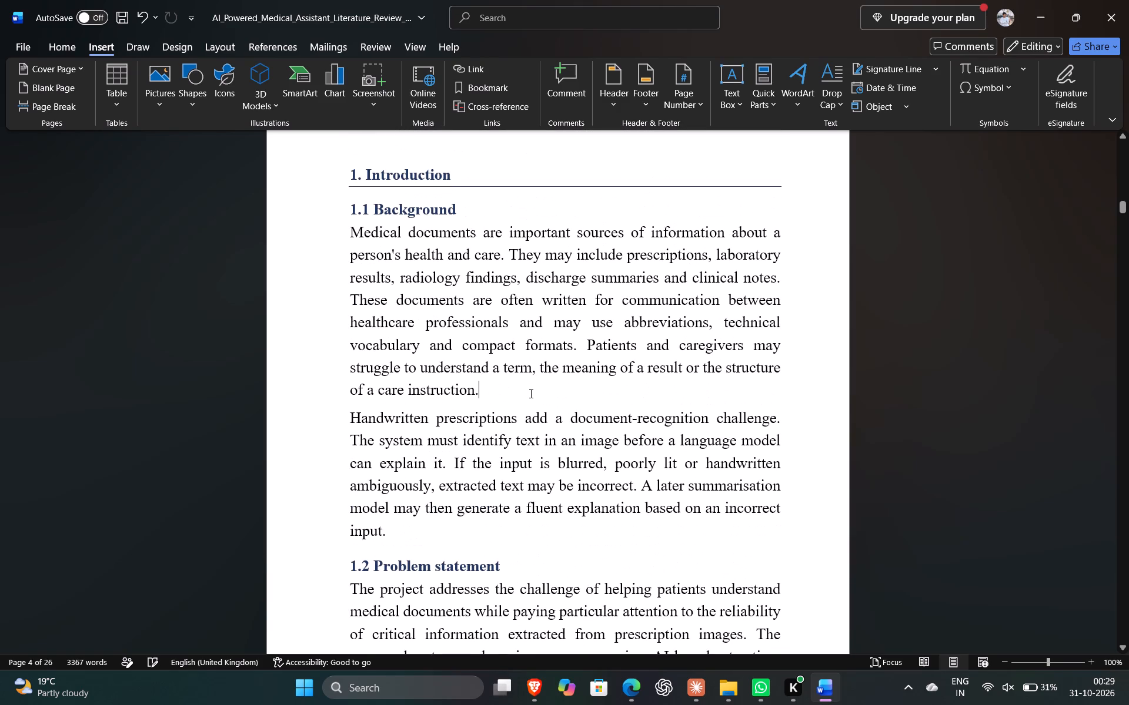
pyautogui.press('Return')
pyautogui.click(452, 578)
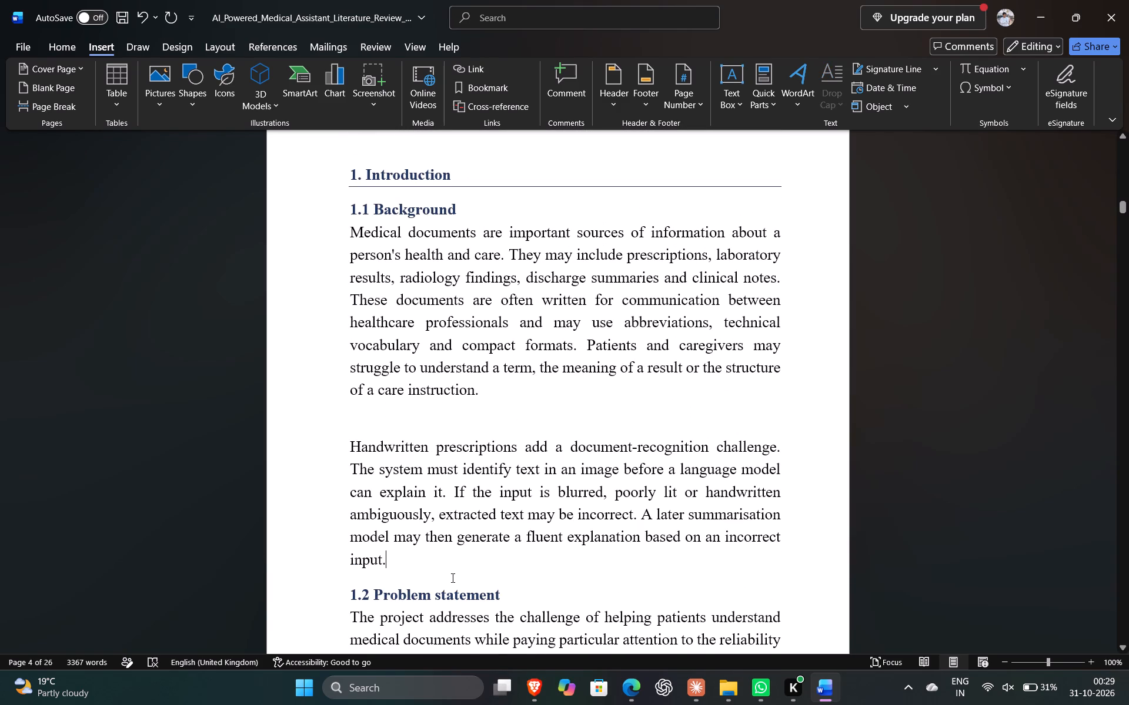
pyautogui.press('Return')
# In section 1.3, remove the blank line above "These are proposed components;" and join the split sentence back into one paragraph.
pyautogui.scroll(-2, 452, 578)
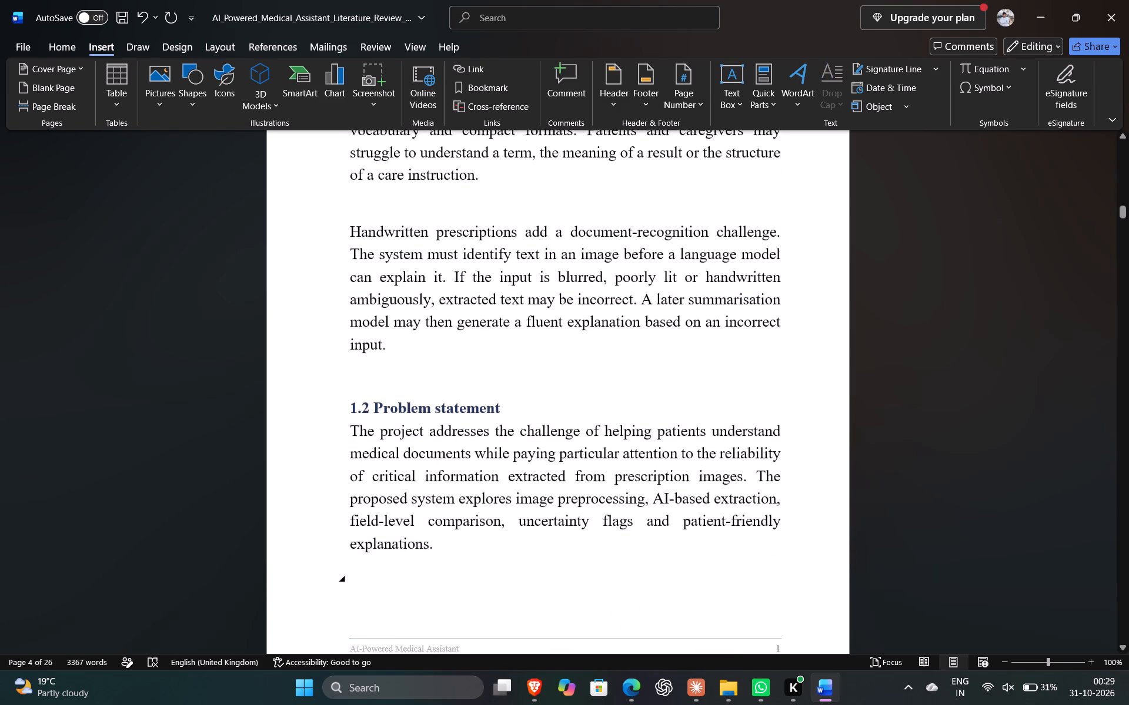
pyautogui.scroll(-3, 452, 578)
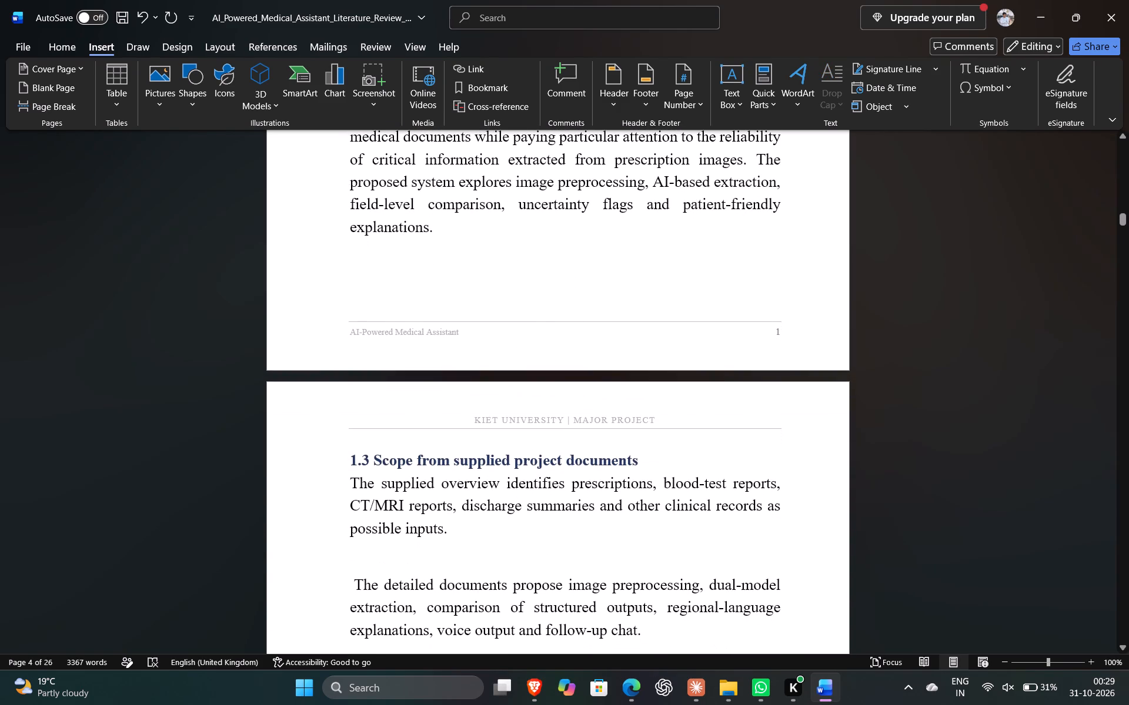
pyautogui.scroll(-4, 472, 543)
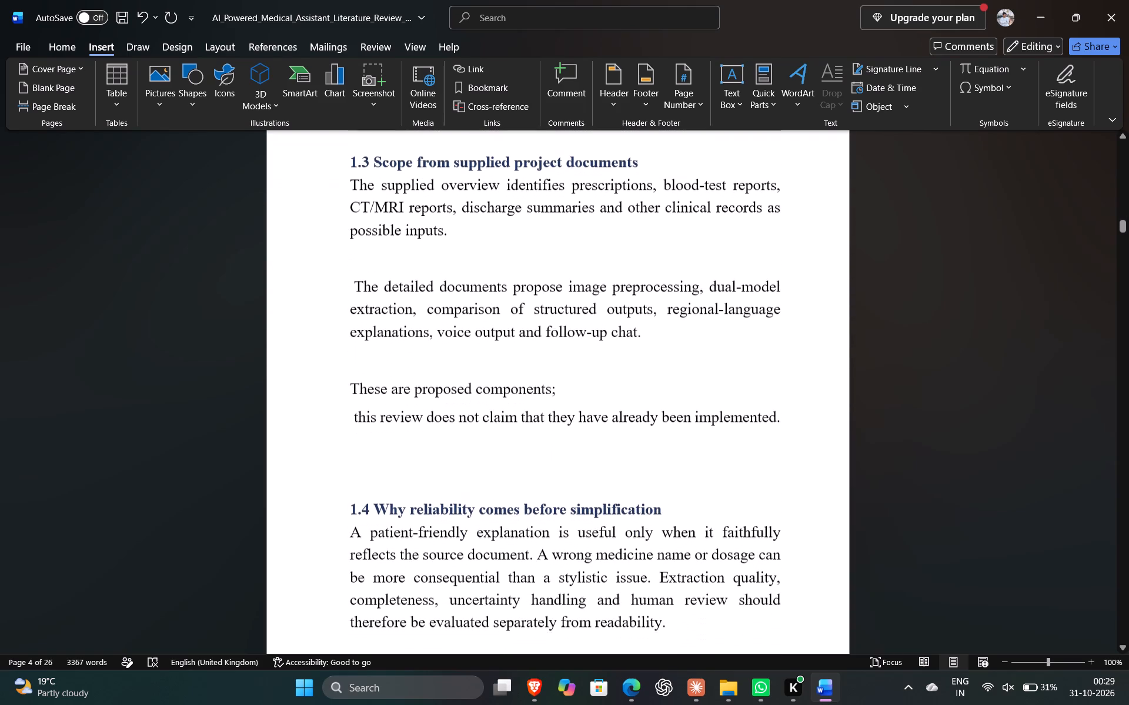
pyautogui.click(356, 380)
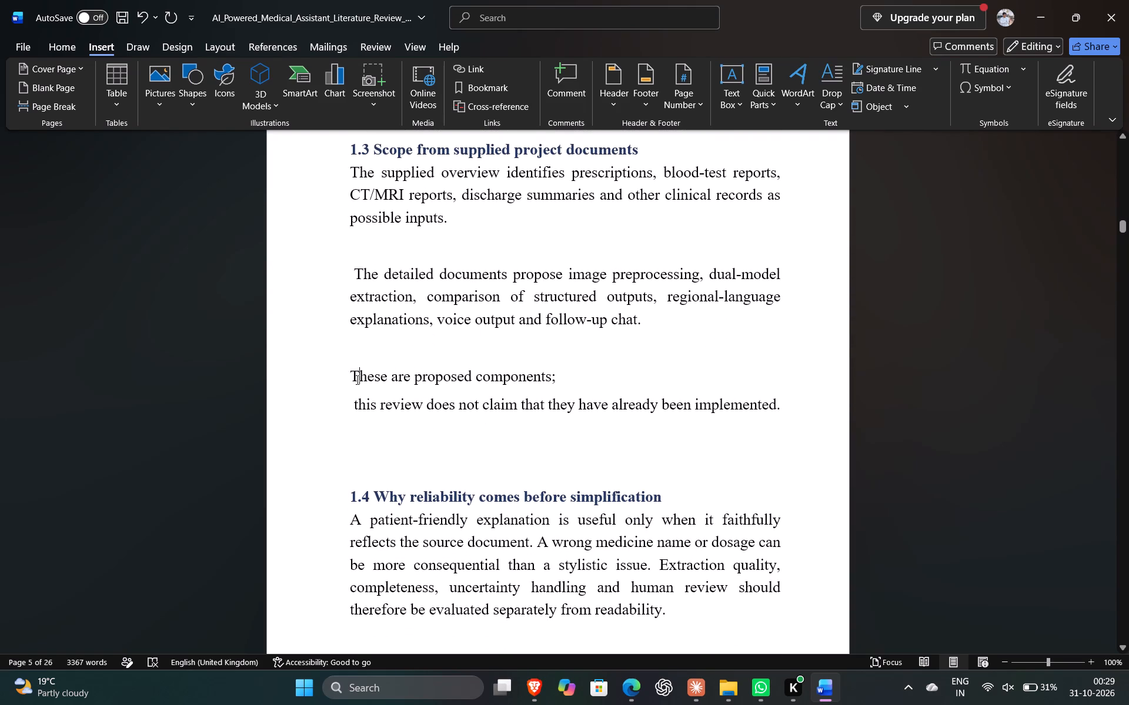
pyautogui.click(340, 378)
pyautogui.click(358, 369)
pyautogui.press('Left')
pyautogui.press('BackSpace')
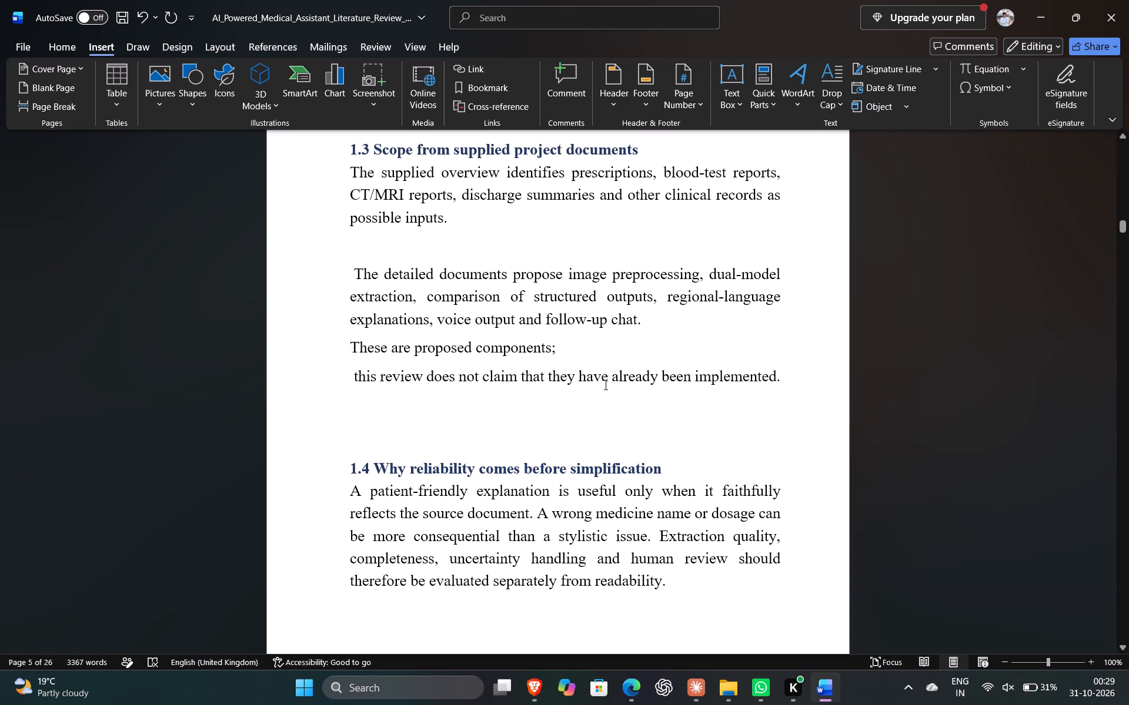
pyautogui.click(343, 383)
pyautogui.press('BackSpace')
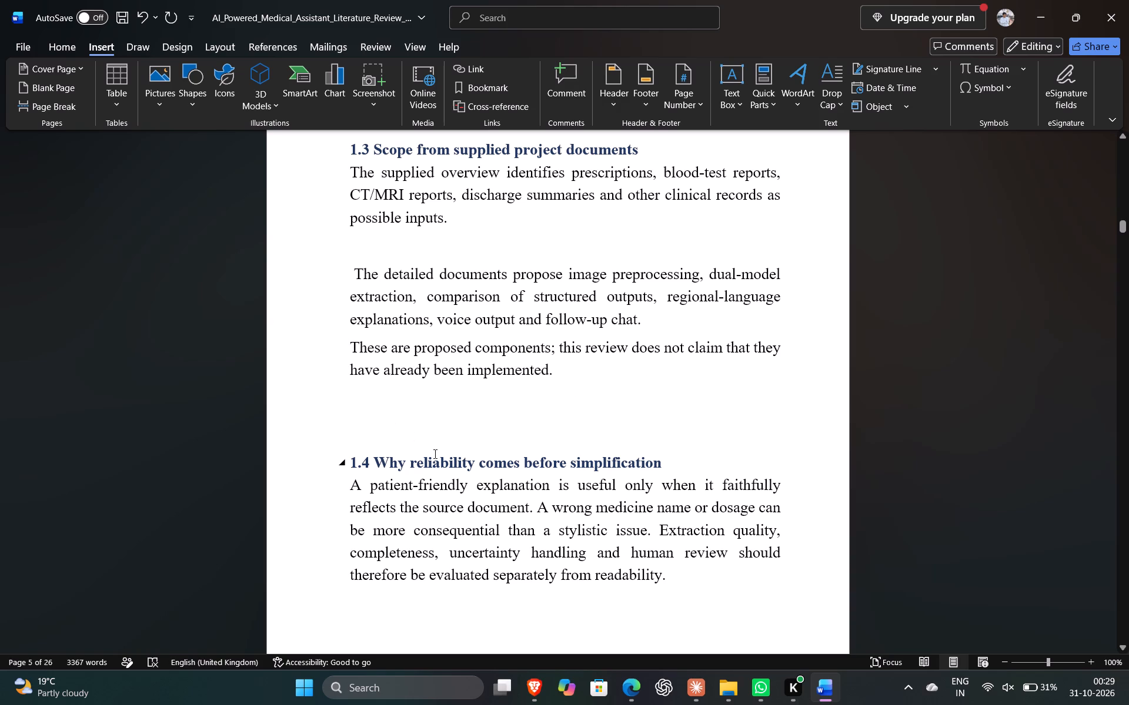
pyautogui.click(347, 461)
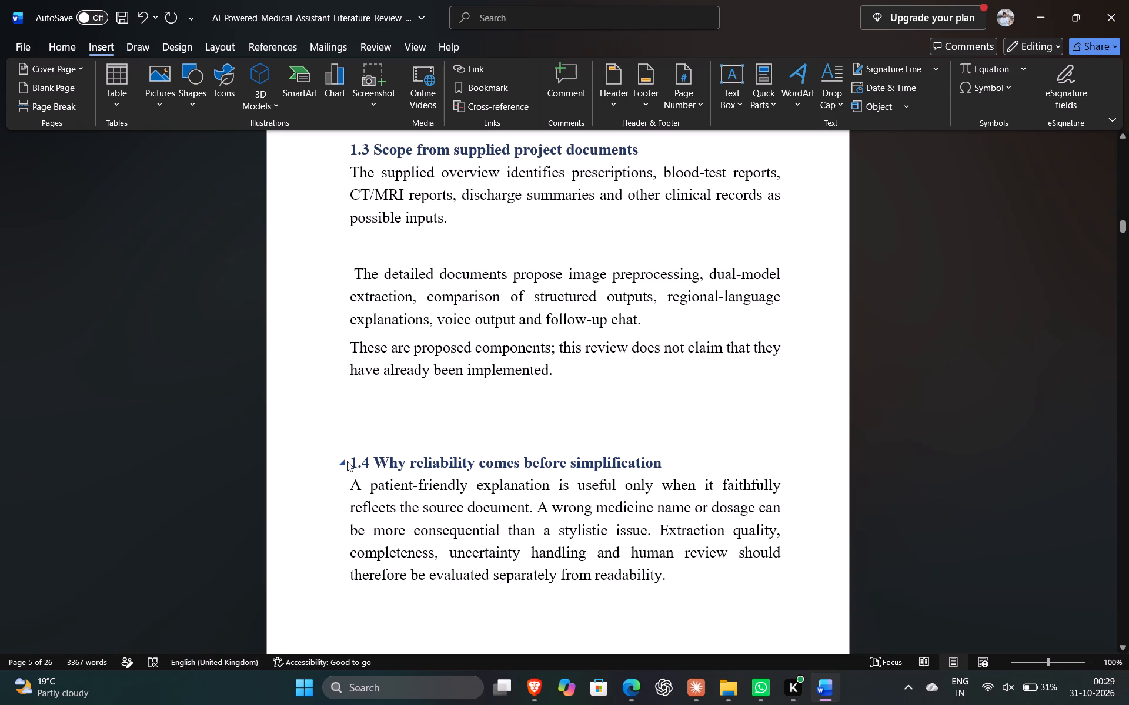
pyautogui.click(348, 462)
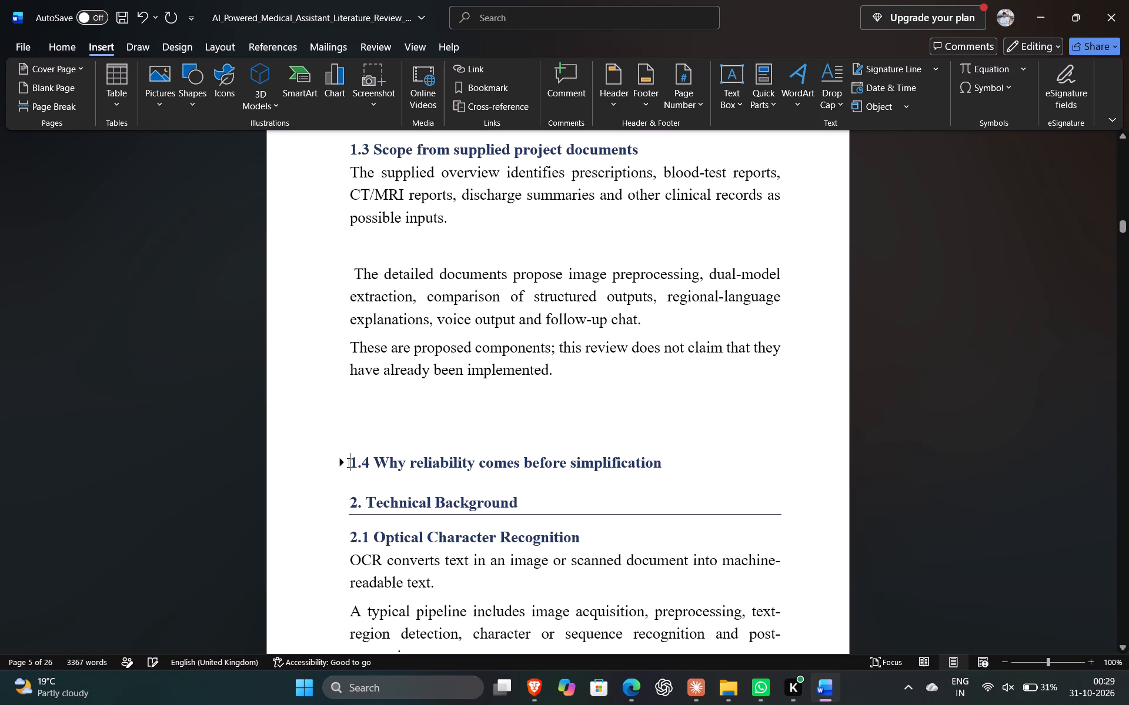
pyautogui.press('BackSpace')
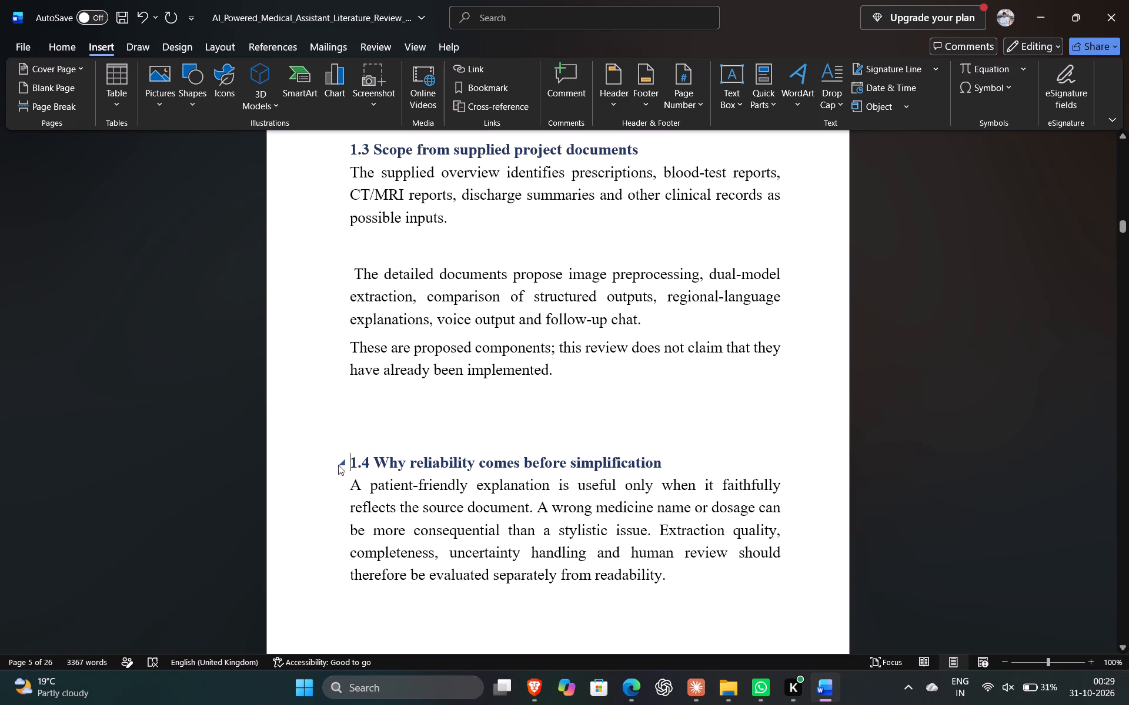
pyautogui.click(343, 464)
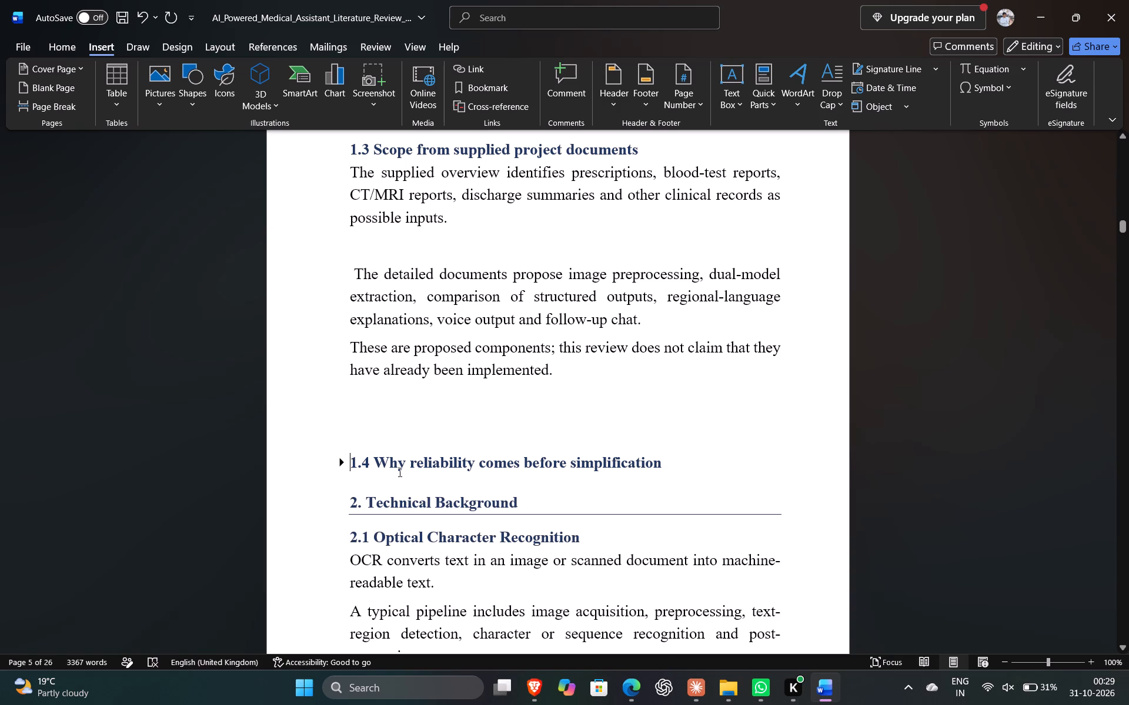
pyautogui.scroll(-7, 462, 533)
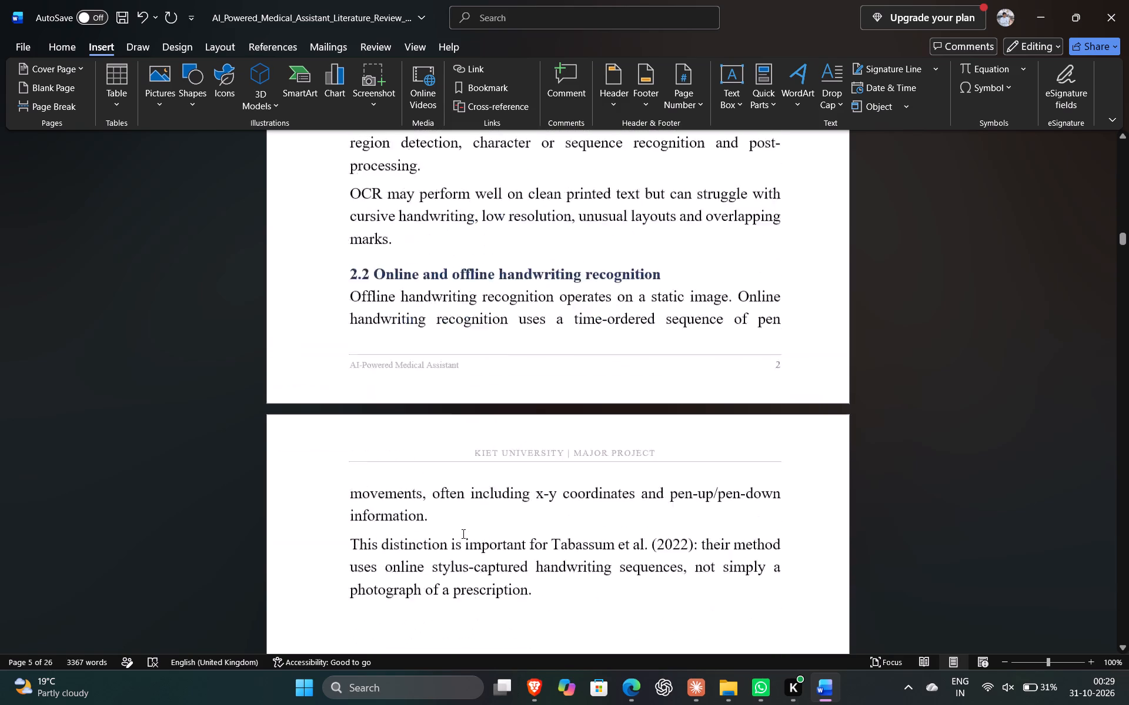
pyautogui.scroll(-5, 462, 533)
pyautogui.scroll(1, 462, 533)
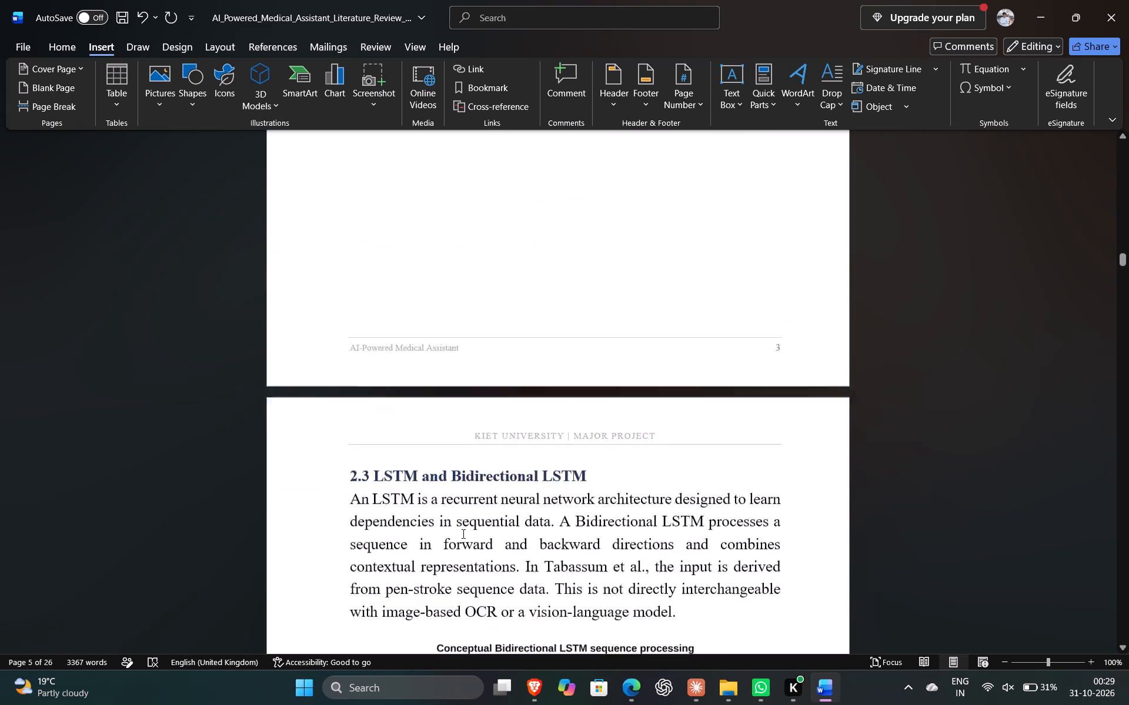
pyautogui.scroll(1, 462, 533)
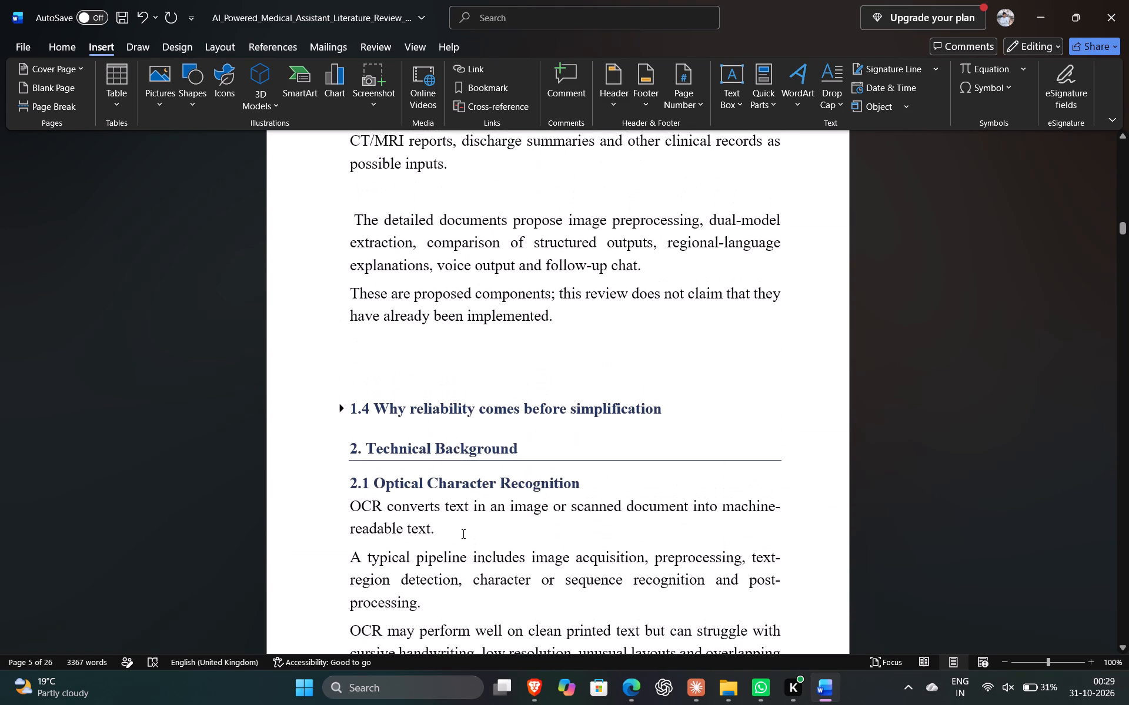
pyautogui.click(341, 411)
# Increase the gap above the heading "1.4 Why reliability comes before simplification" by two blank lines.
pyautogui.scroll(-3, 422, 527)
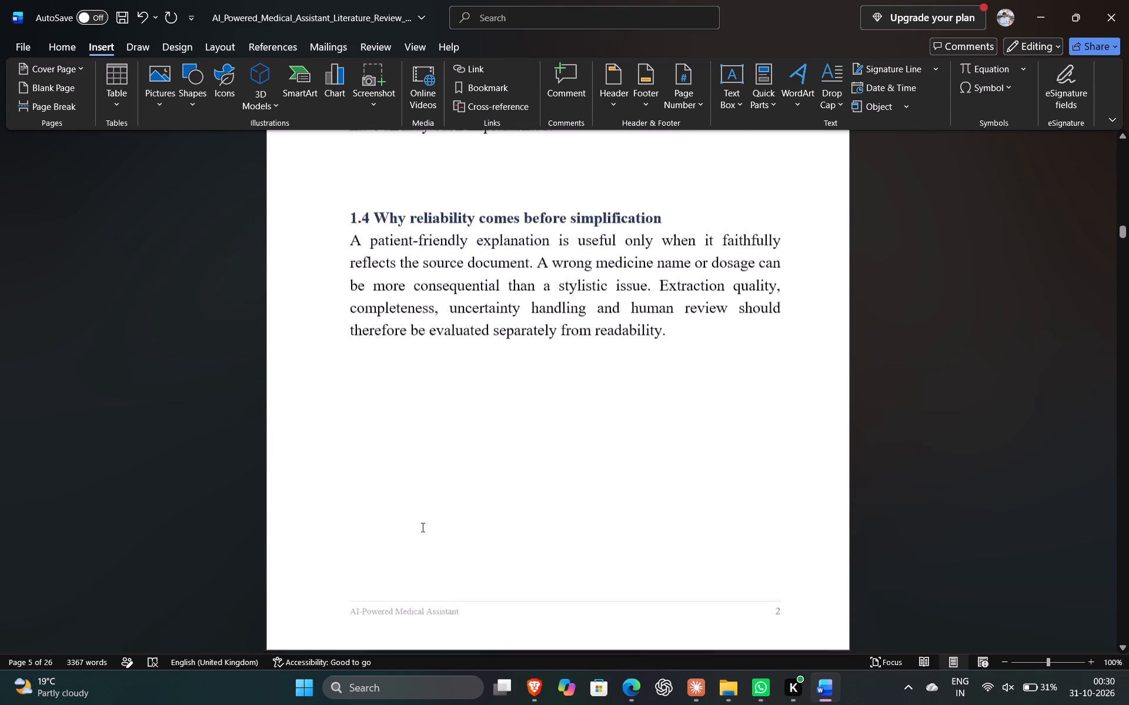
pyautogui.scroll(-2, 422, 527)
pyautogui.scroll(1, 422, 527)
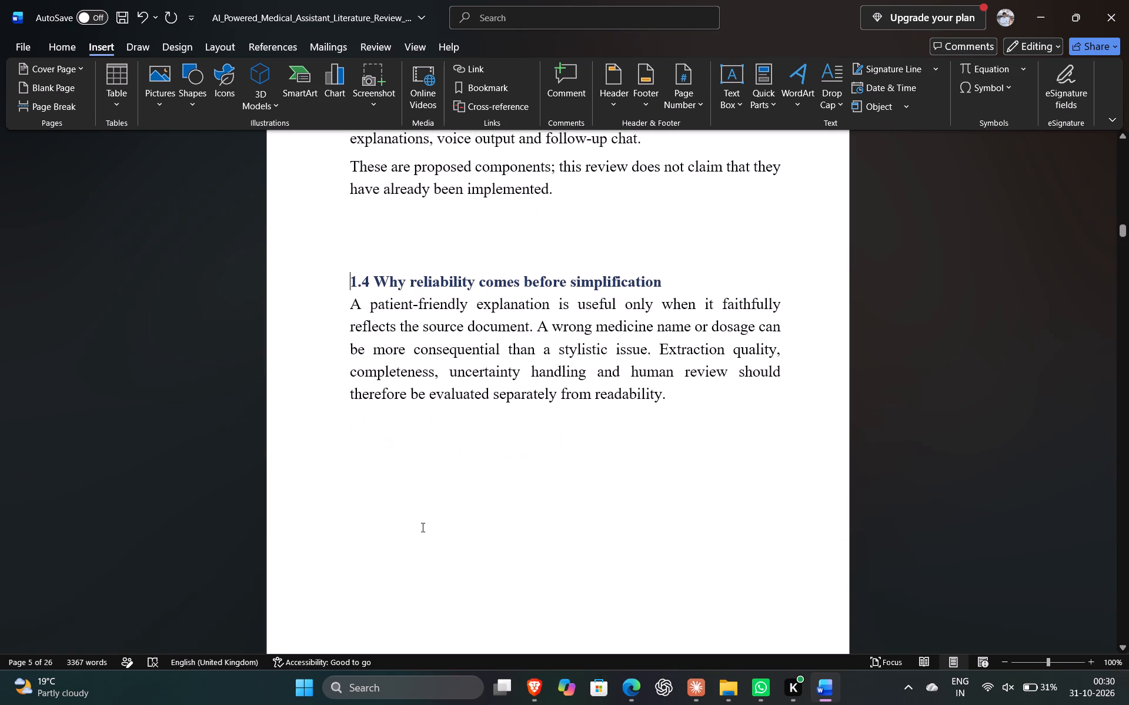
pyautogui.scroll(-4, 422, 527)
pyautogui.scroll(2, 422, 527)
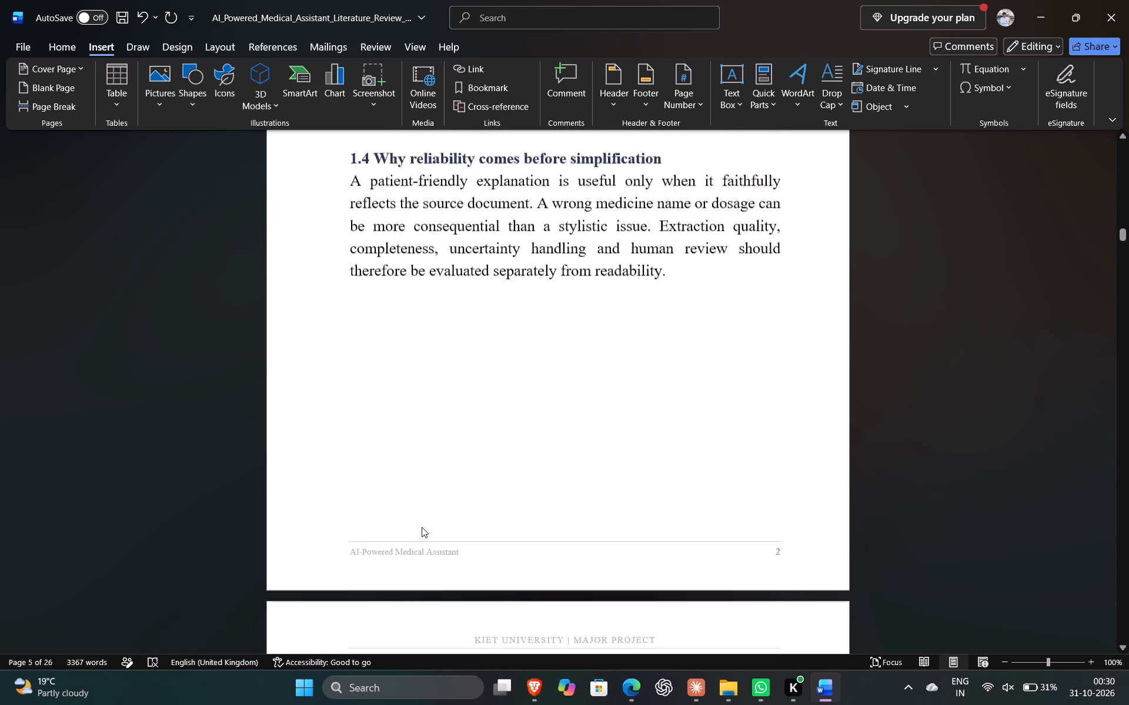
pyautogui.scroll(1, 422, 527)
pyautogui.scroll(1, 584, 418)
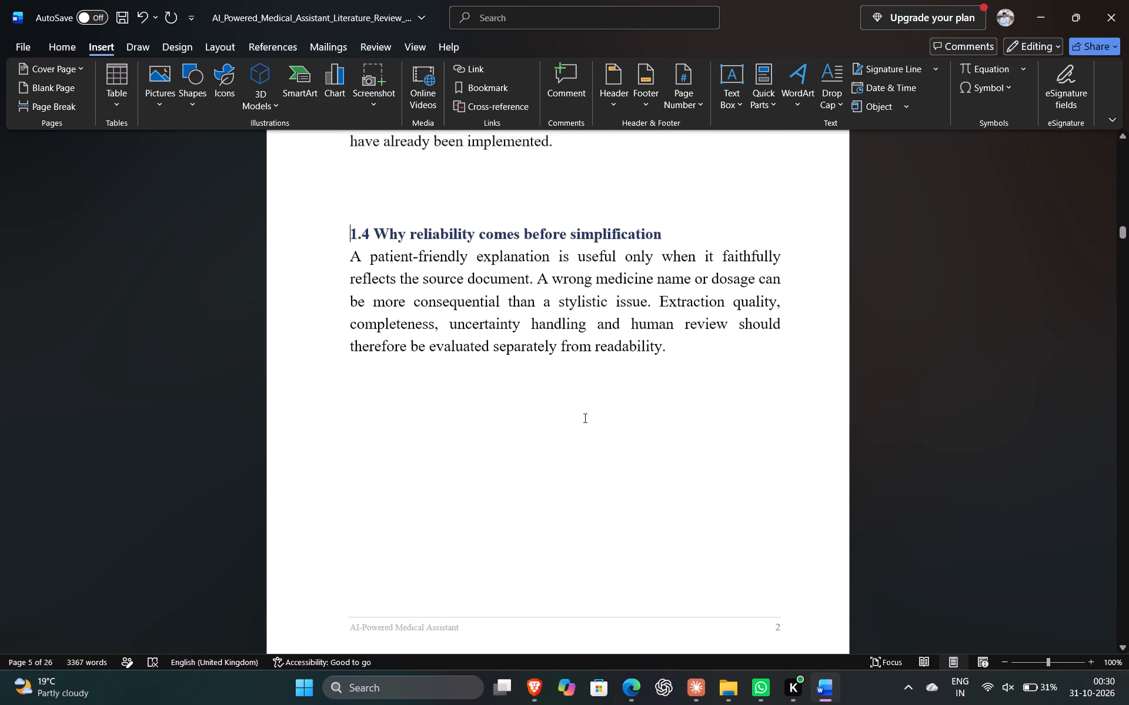
pyautogui.scroll(1, 584, 418)
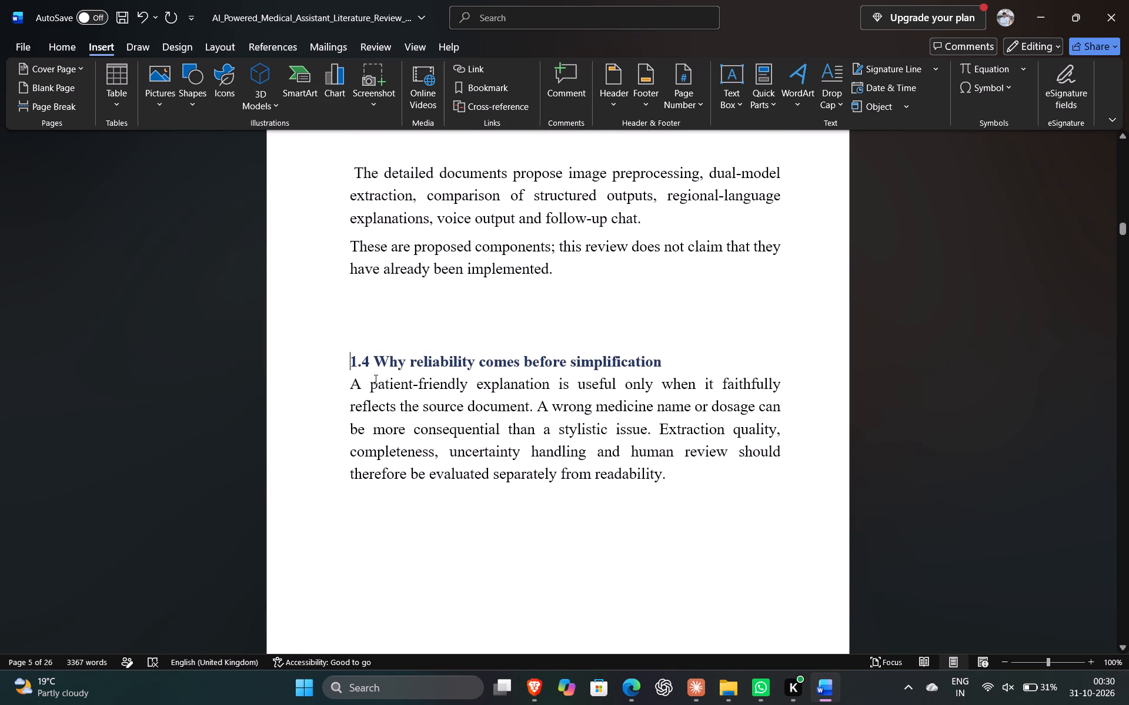
pyautogui.press('BackSpace')
pyautogui.press('Return')
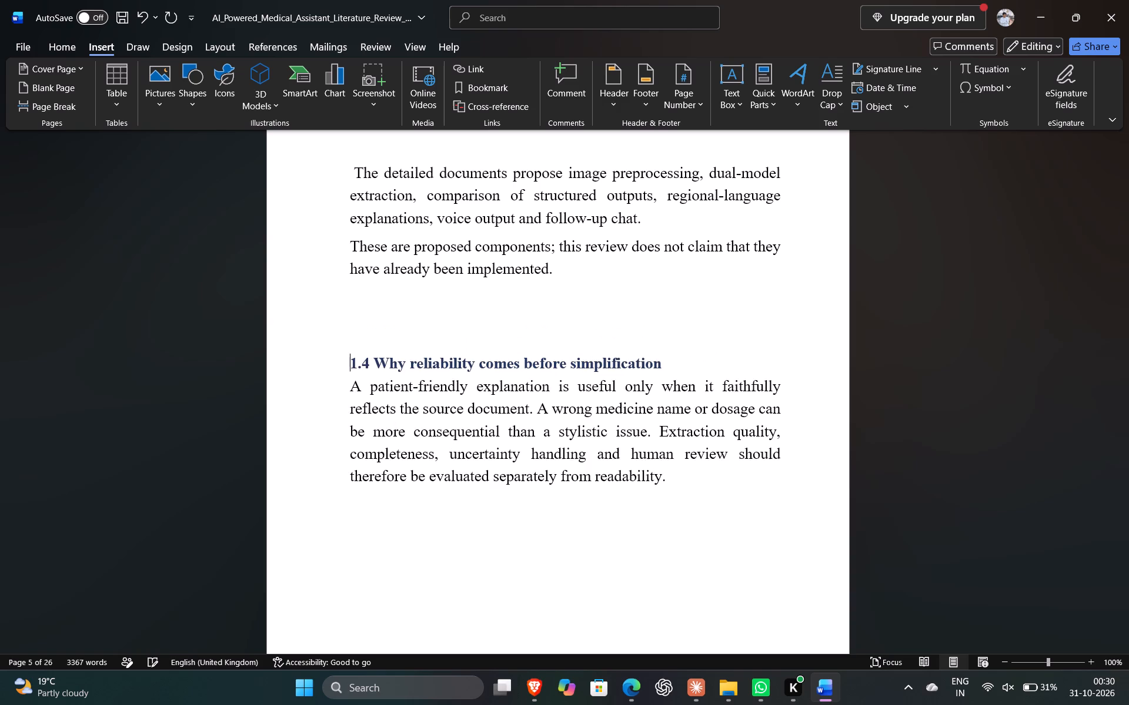
pyautogui.press('Return')
pyautogui.press('Return')
pyautogui.scroll(-1, 600, 348)
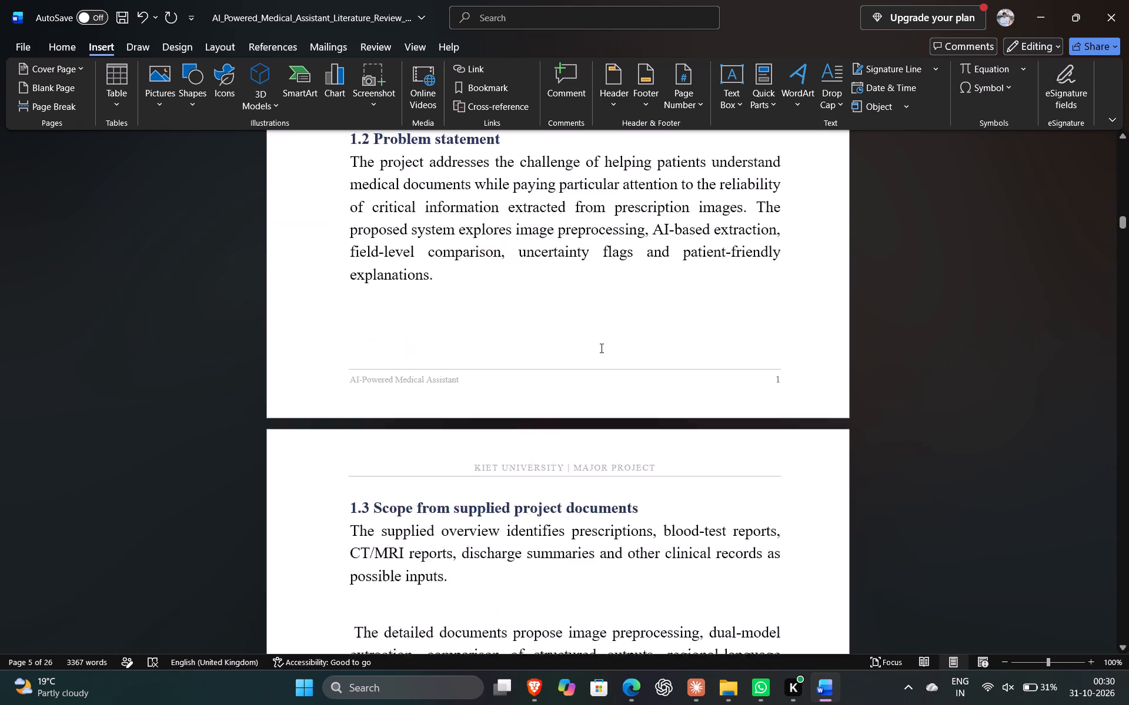
pyautogui.scroll(-3, 600, 348)
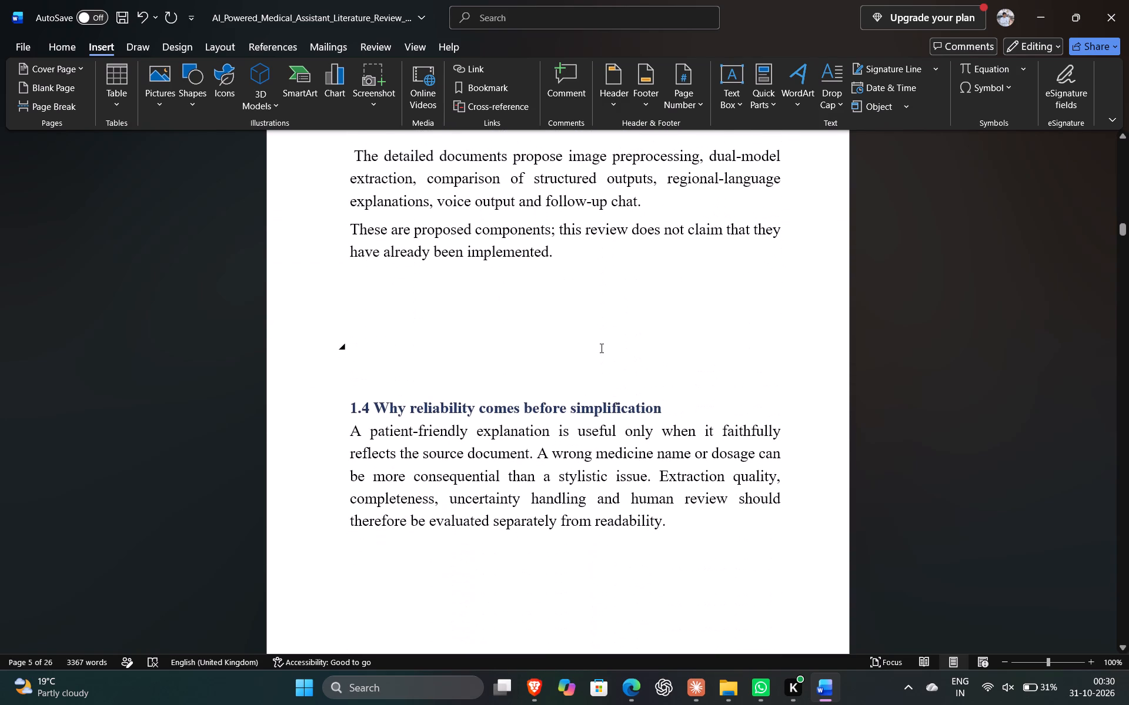
pyautogui.scroll(-1, 600, 348)
pyautogui.click(492, 379)
pyautogui.moveTo(492, 379); pyautogui.dragTo(385, 290)
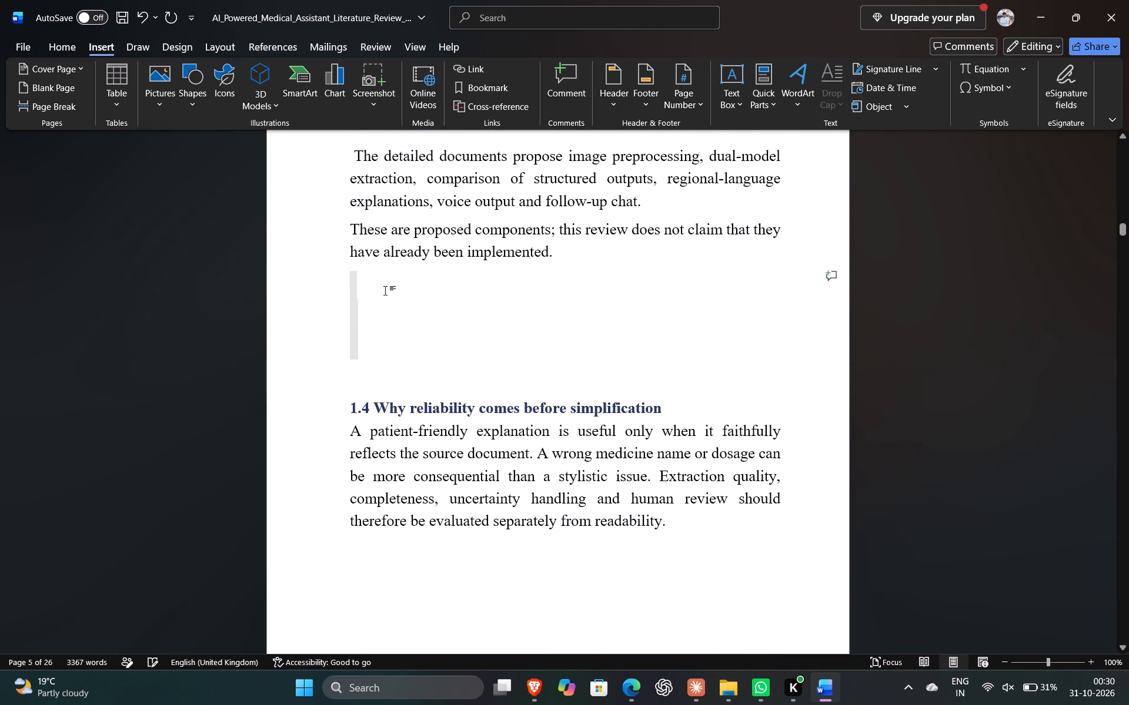
pyautogui.moveTo(385, 290); pyautogui.dragTo(434, 387)
pyautogui.click(434, 387)
# Insert two blank lines above the heading "2.2 Online and offline handwriting recognition".
pyautogui.scroll(-4, 465, 542)
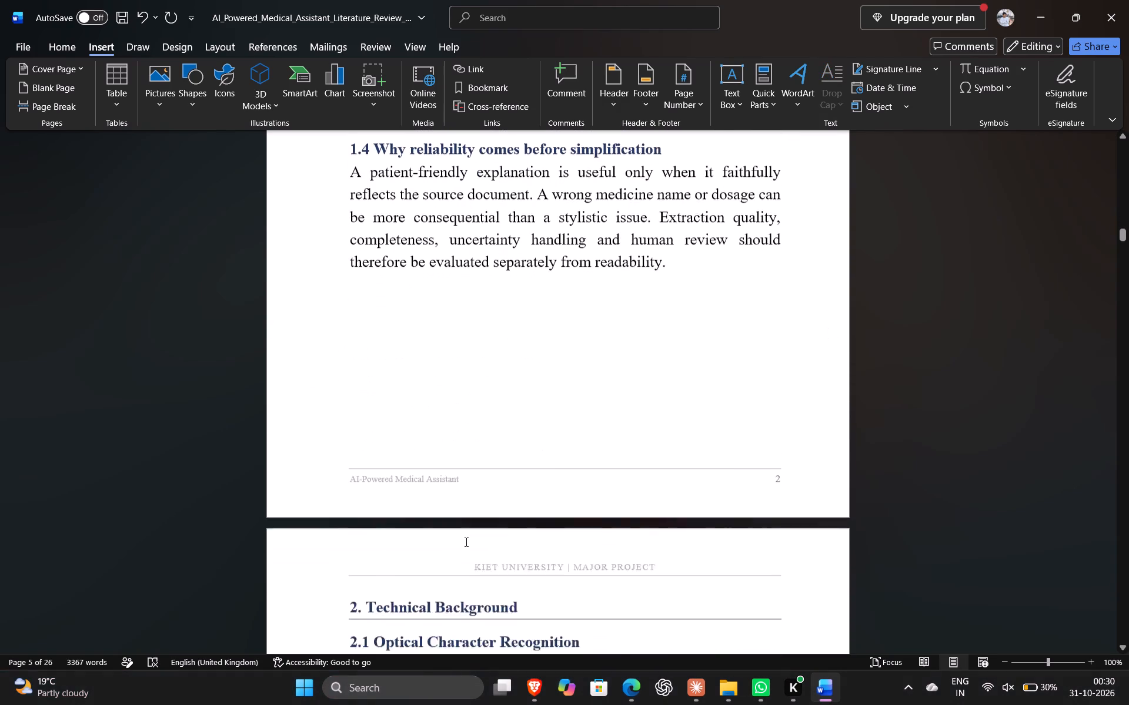
pyautogui.scroll(-5, 465, 542)
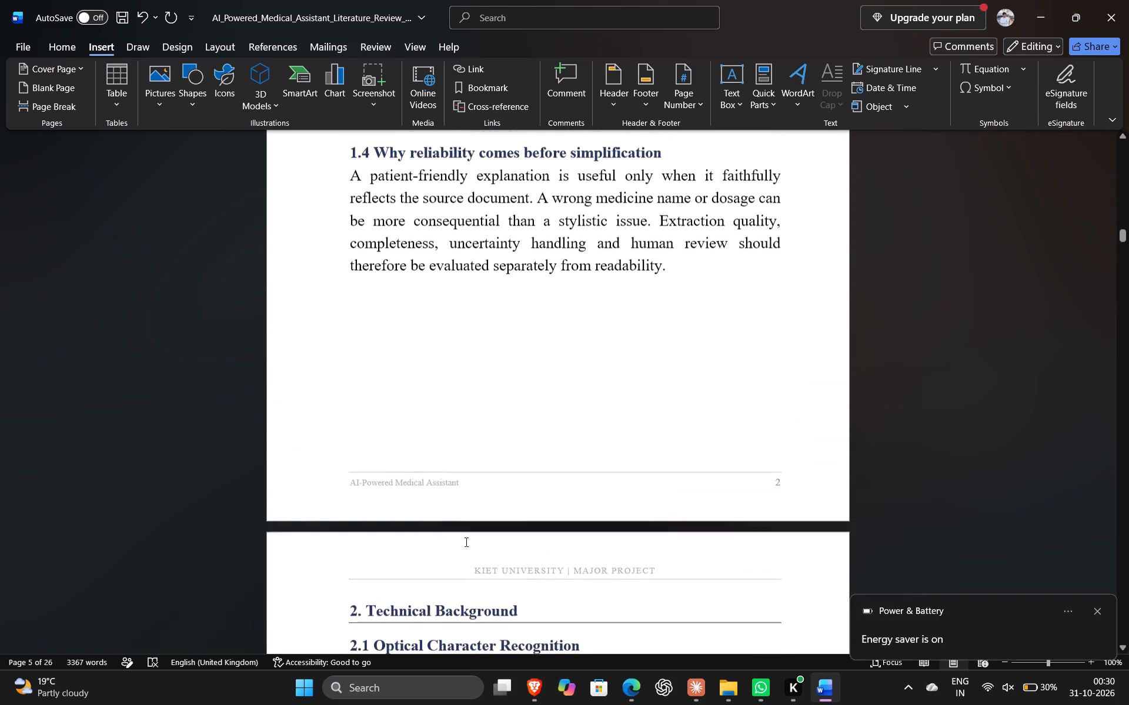
pyautogui.scroll(-4, 465, 542)
pyautogui.hscroll(1, 465, 542)
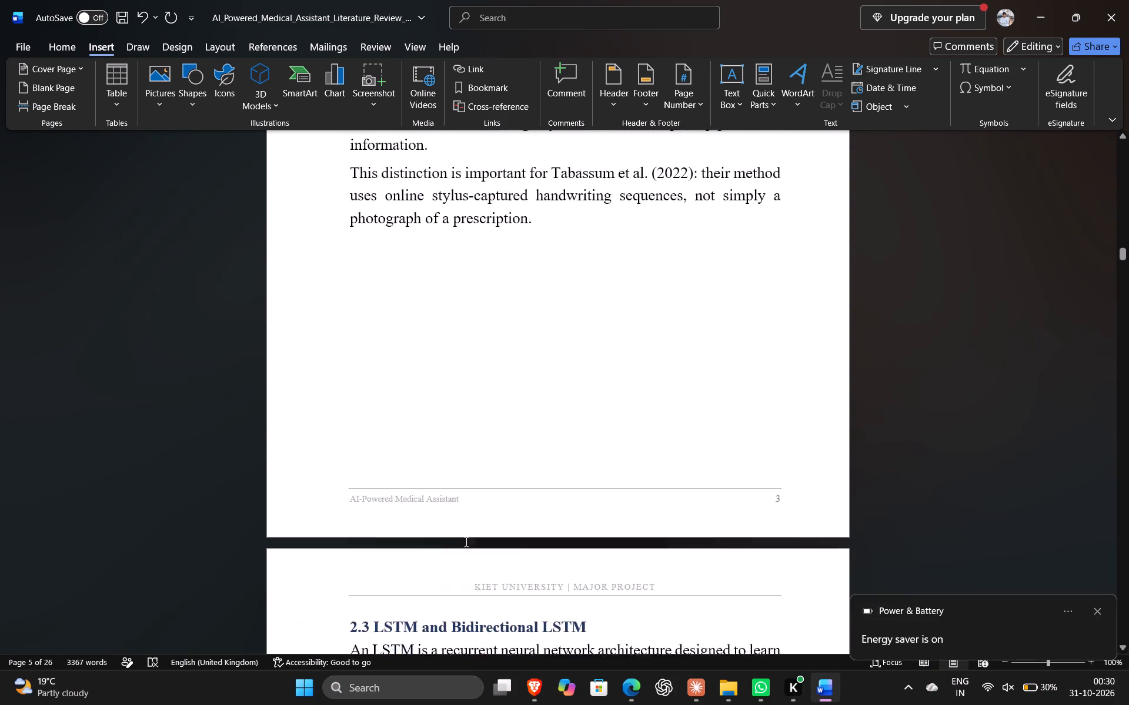
pyautogui.hscroll(1, 465, 542)
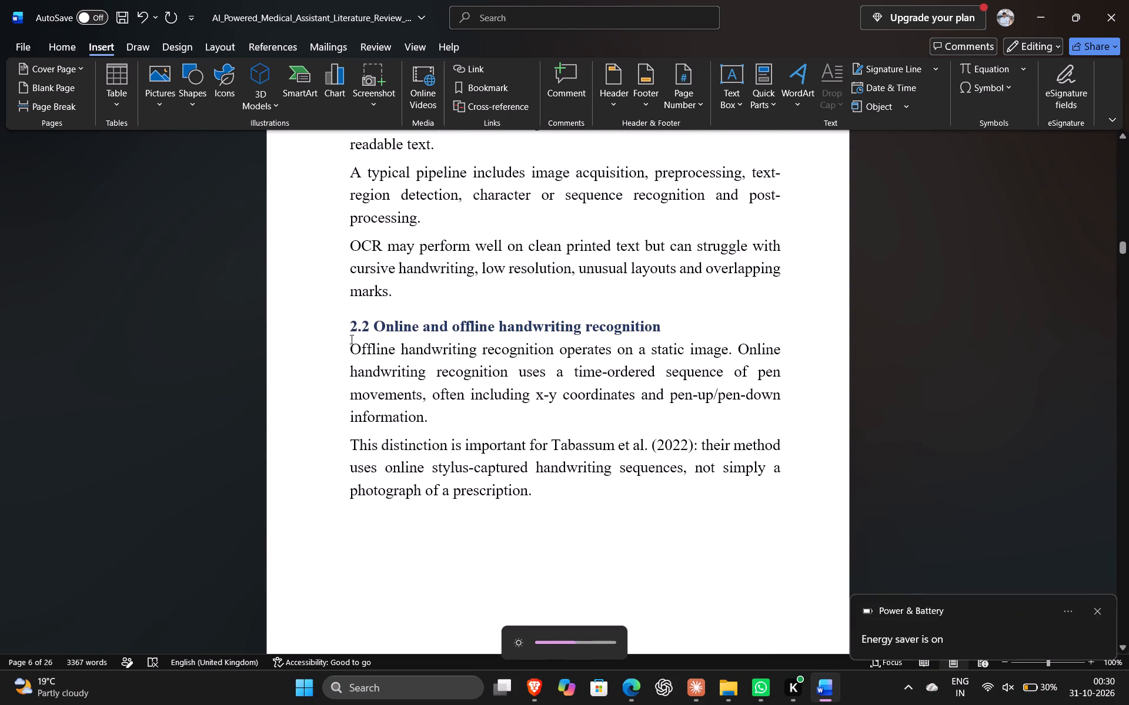
pyautogui.click(349, 333)
pyautogui.press('Return')
pyautogui.press('Return')
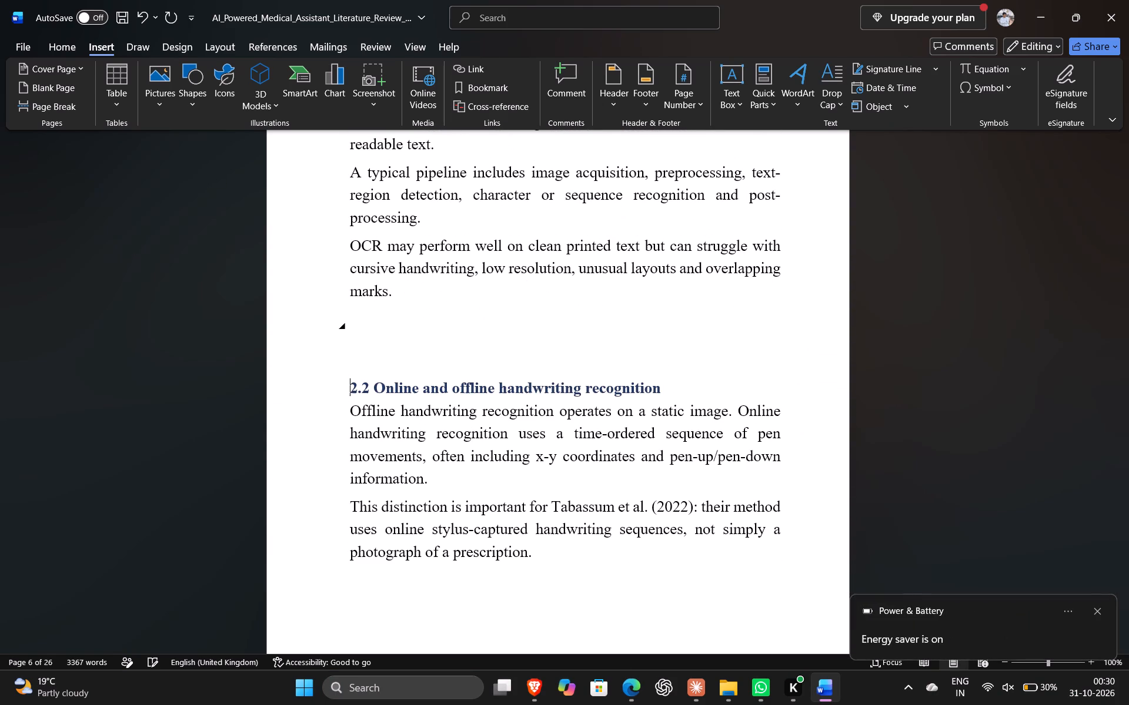
# Insert two blank lines above the heading "2.7 Human-in-the-loop verification".
pyautogui.scroll(-7, 464, 372)
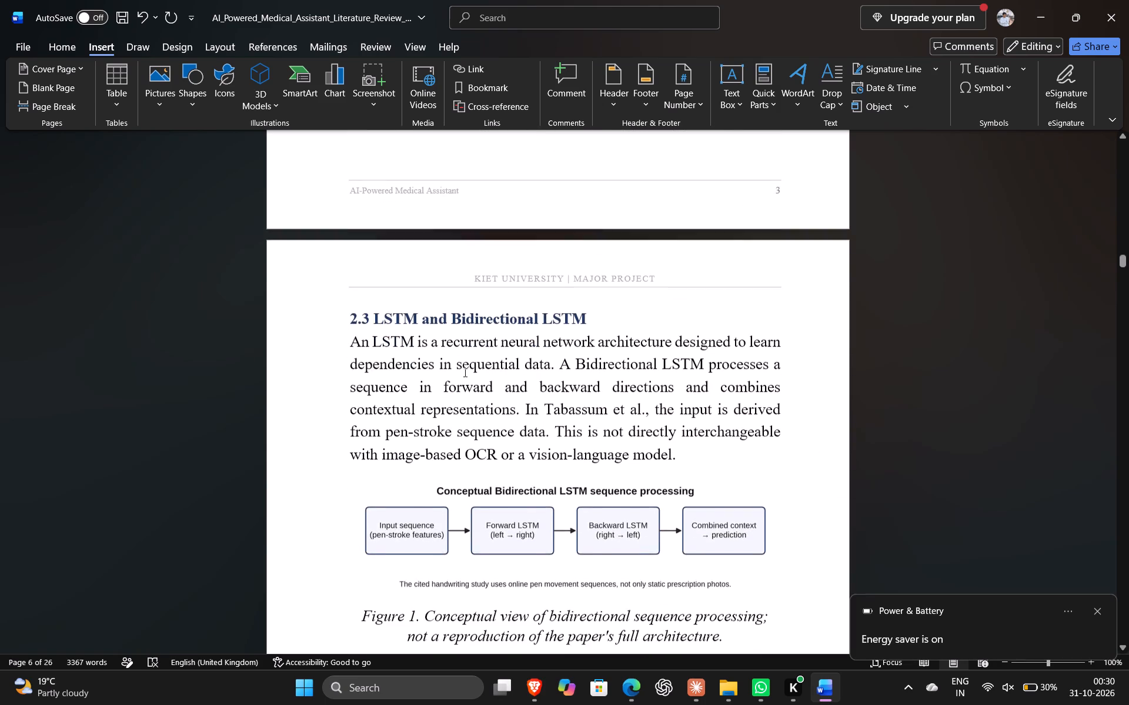
pyautogui.scroll(-1, 464, 372)
pyautogui.scroll(-6, 400, 472)
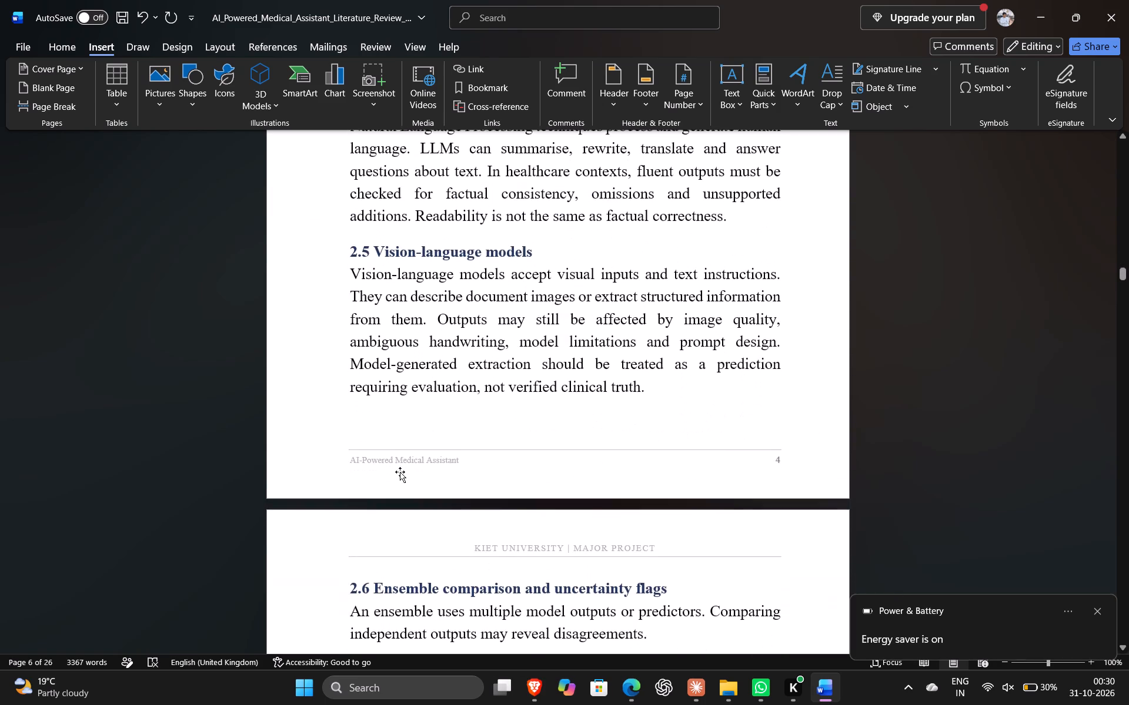
pyautogui.scroll(-1, 400, 472)
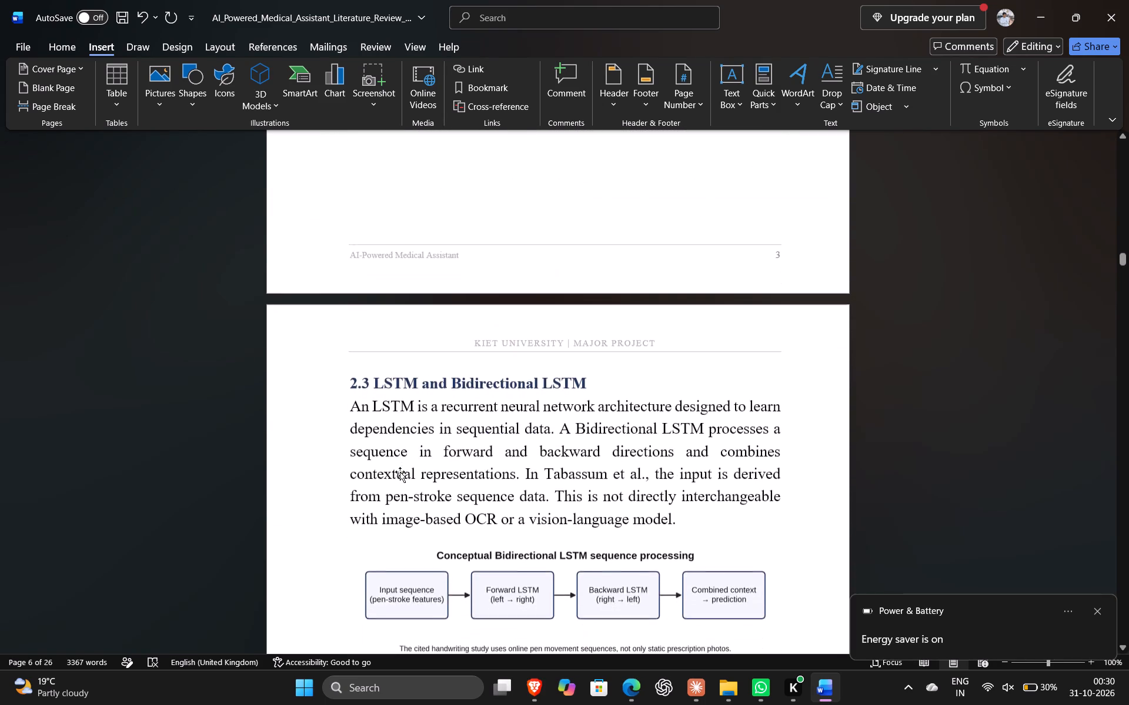
pyautogui.scroll(-1, 400, 472)
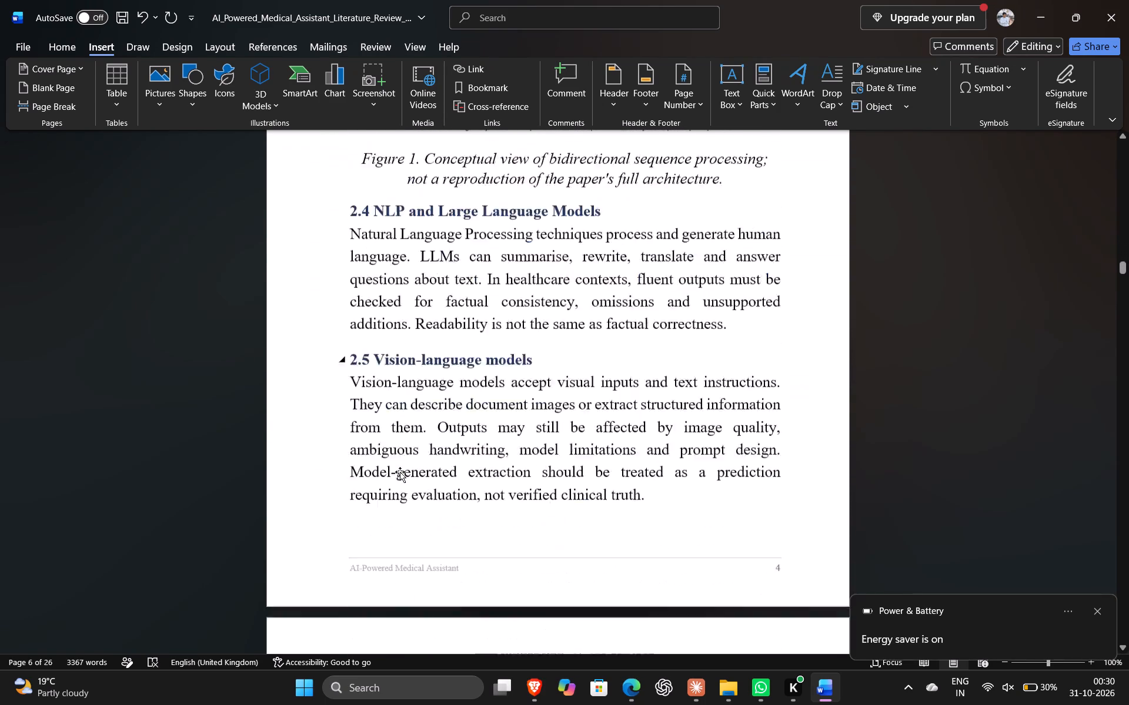
pyautogui.scroll(-5, 400, 472)
pyautogui.scroll(1, 400, 472)
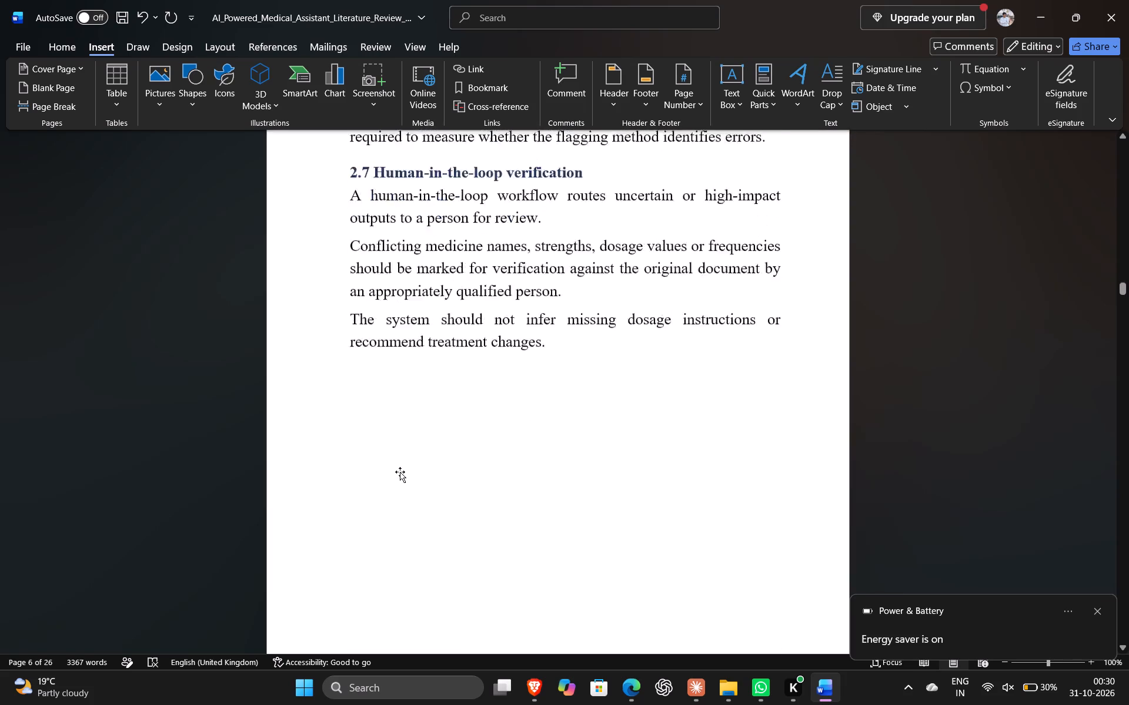
pyautogui.scroll(1, 400, 472)
pyautogui.click(343, 254)
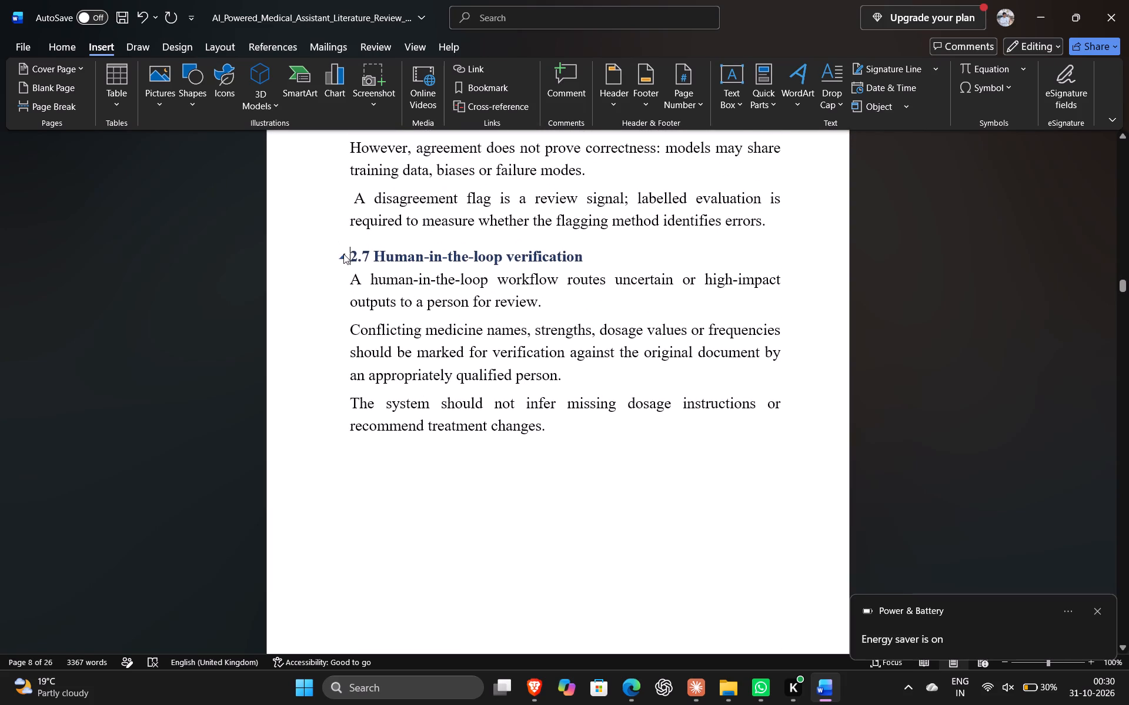
pyautogui.press('Return')
pyautogui.press('Return')
# Remove all the blank lines above the heading "3. Review of Existing Research" so it starts at the top of its page.
pyautogui.scroll(-4, 465, 362)
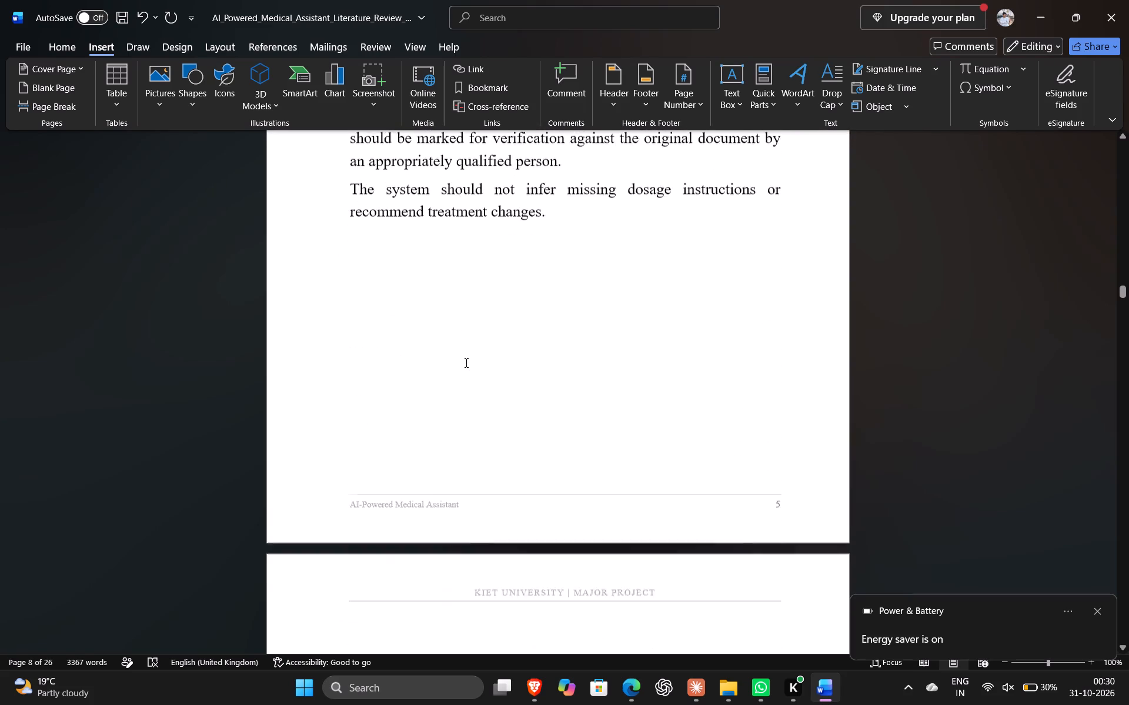
pyautogui.scroll(-4, 465, 362)
pyautogui.scroll(3, 465, 362)
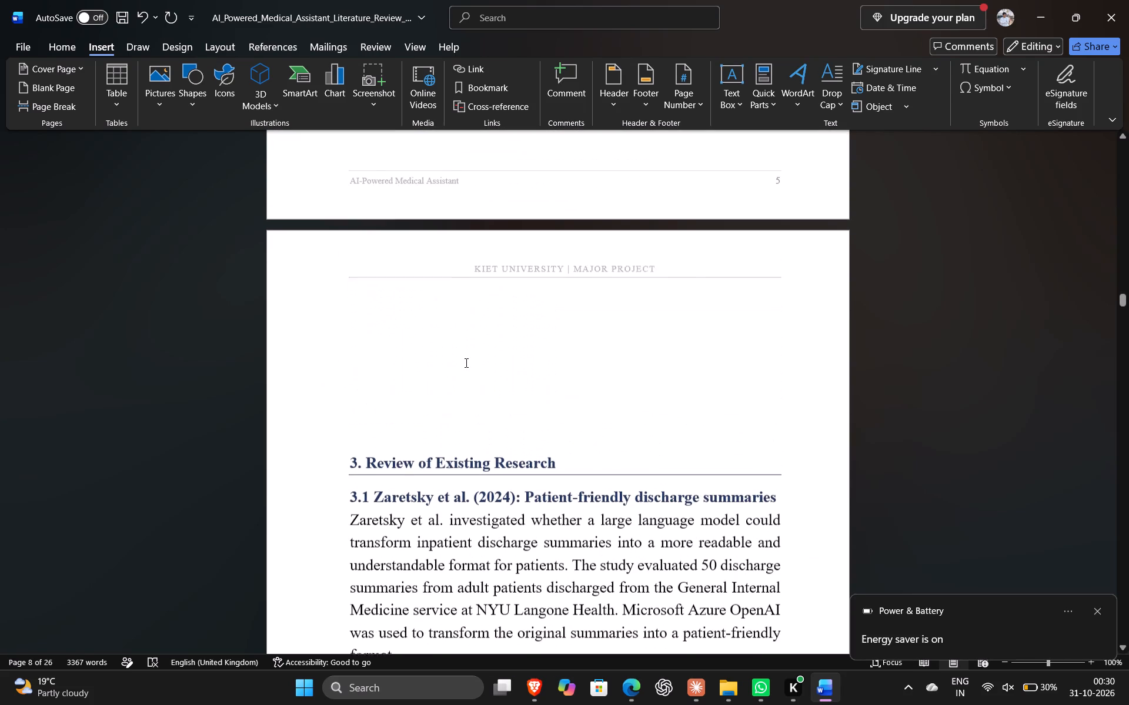
pyautogui.scroll(1, 465, 362)
pyautogui.click(348, 468)
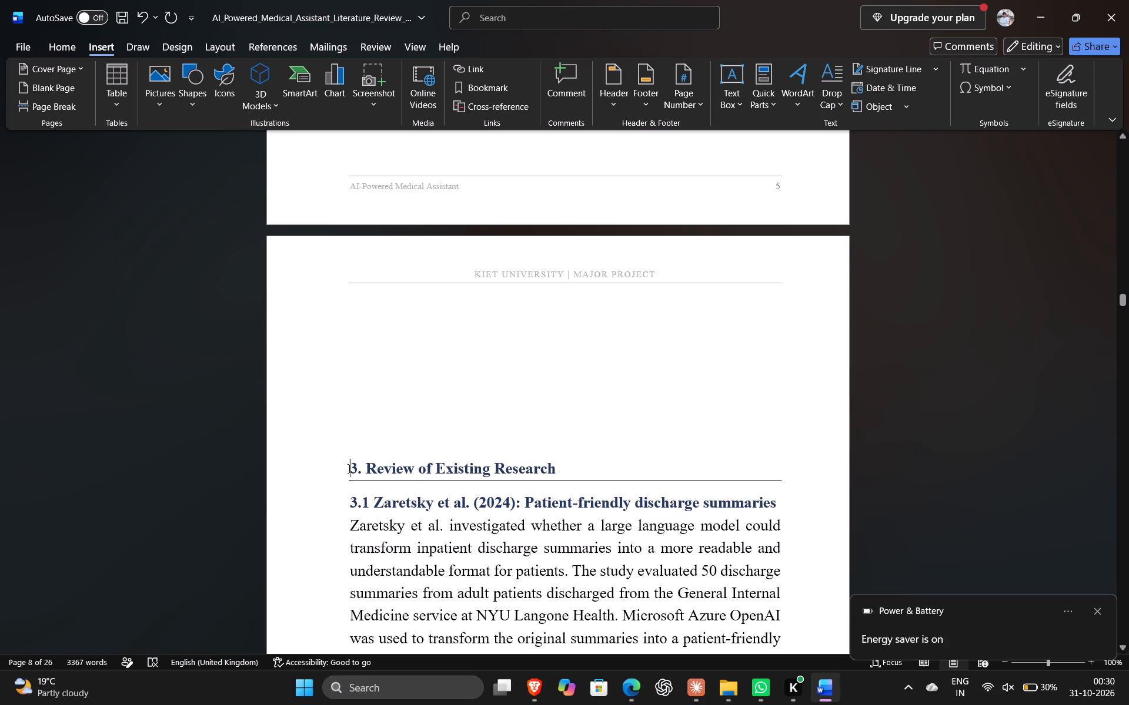
pyautogui.click(348, 468)
pyautogui.press('BackSpace')
pyautogui.press('BackSpace')
pyautogui.press('BackSpace')
pyautogui.press('BackSpace')
pyautogui.press('BackSpace')
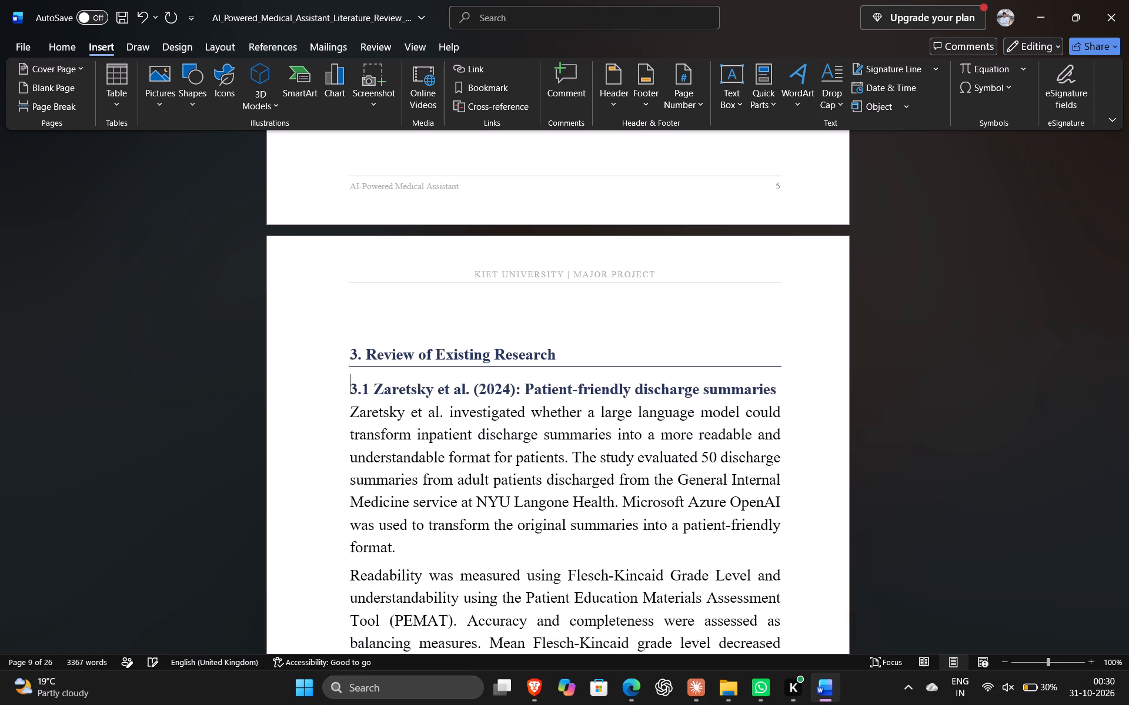
pyautogui.press('BackSpace')
pyautogui.press('BackSpace')
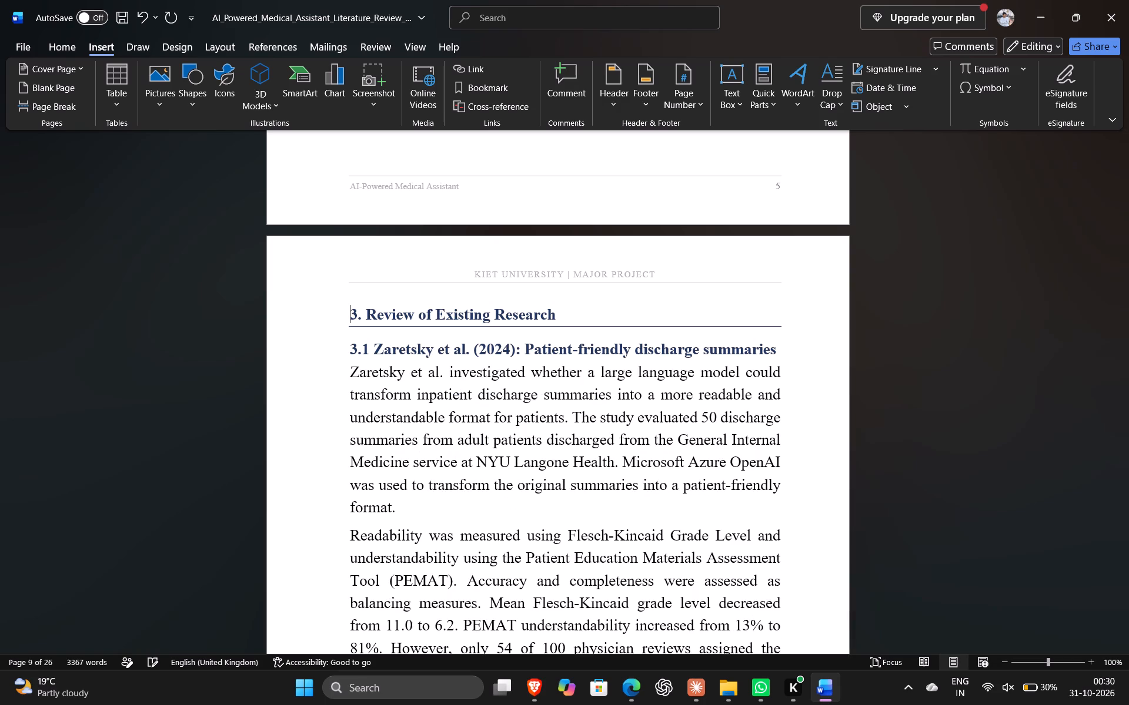
# Insert a page break before the heading "3.3 August et al. (2023): Paper Plain".
pyautogui.scroll(-6, 416, 559)
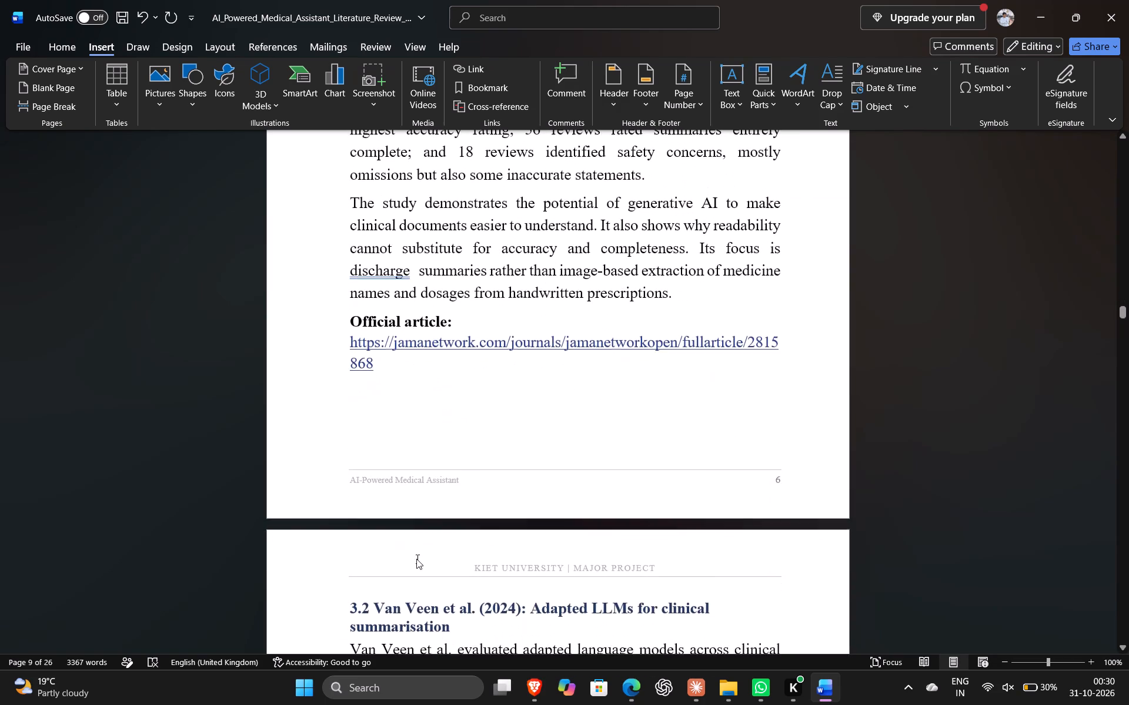
pyautogui.scroll(-7, 416, 559)
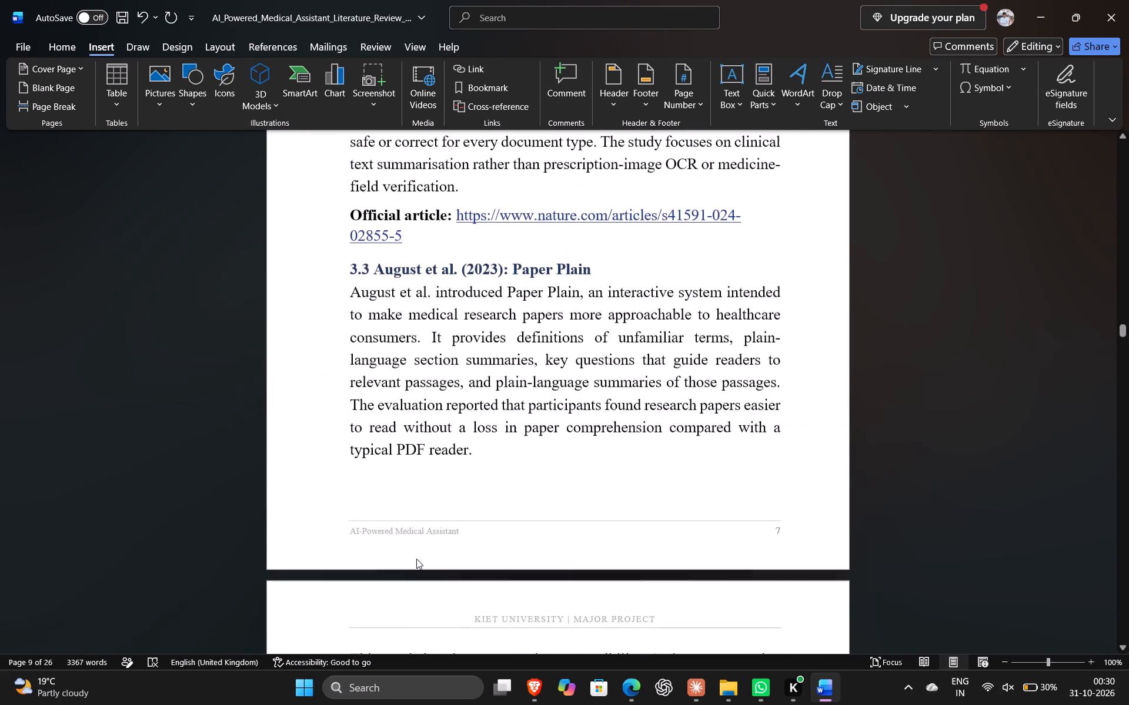
pyautogui.click(349, 267)
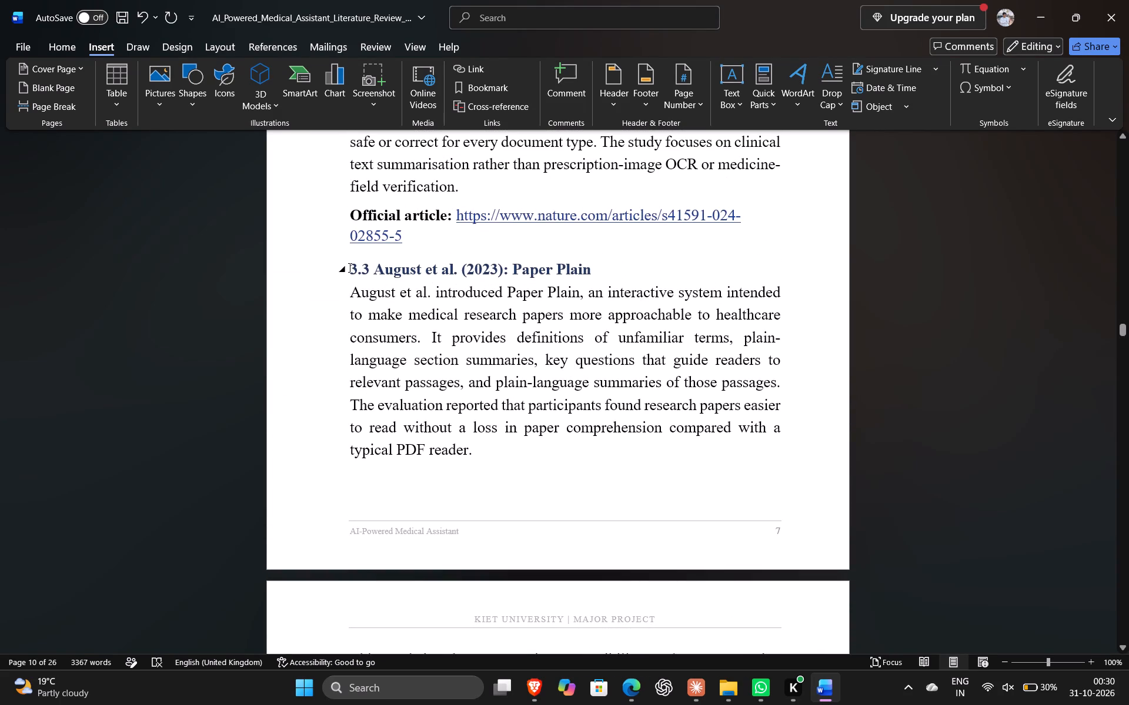
pyautogui.click(63, 109)
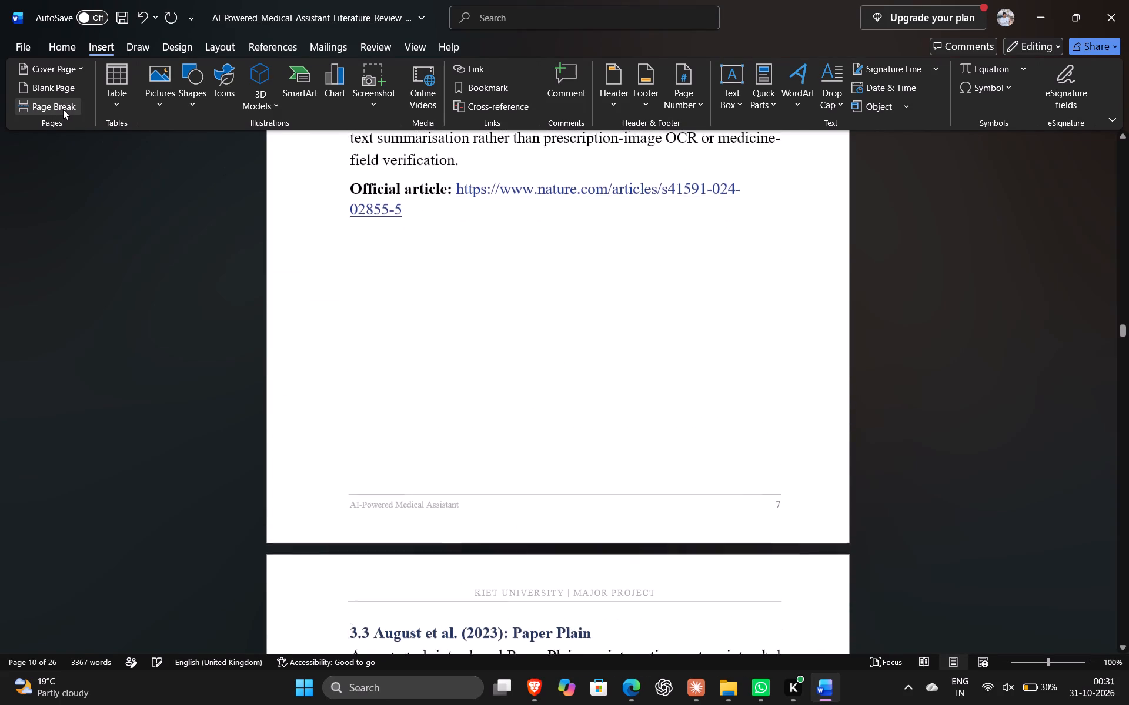
# Insert a page break before the heading "3.4 Tabassum et al. (2022): Online cursive medical-word recognition".
pyautogui.scroll(-4, 322, 330)
pyautogui.scroll(-3, 396, 407)
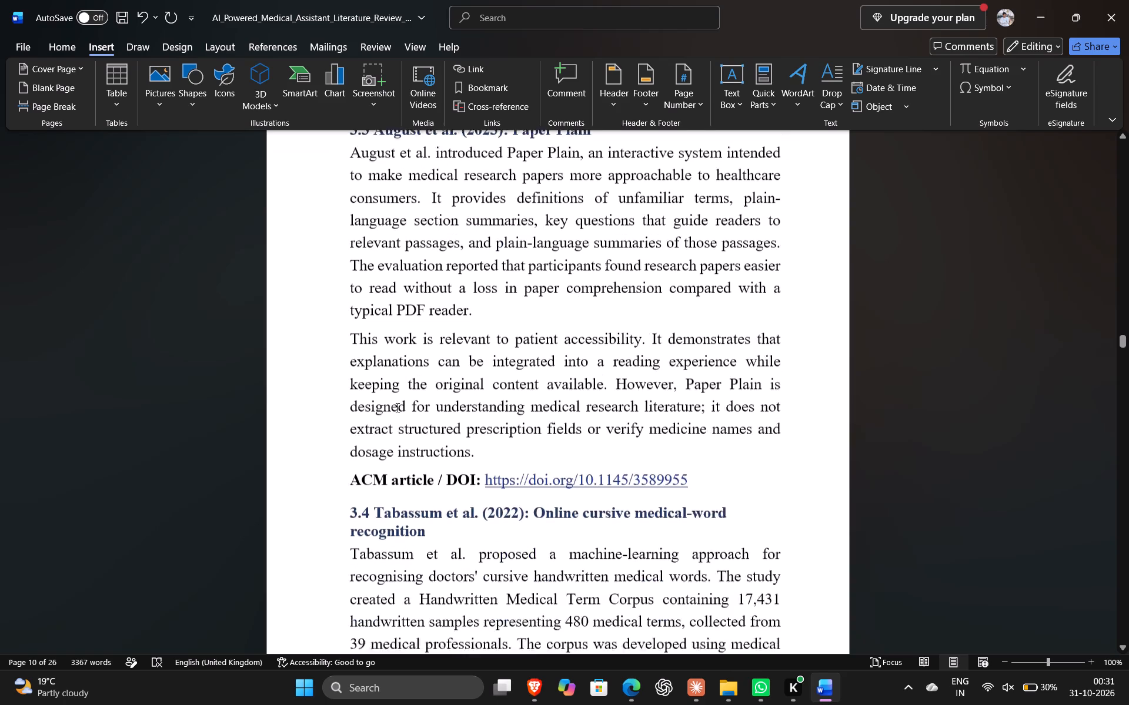
pyautogui.scroll(-3, 396, 407)
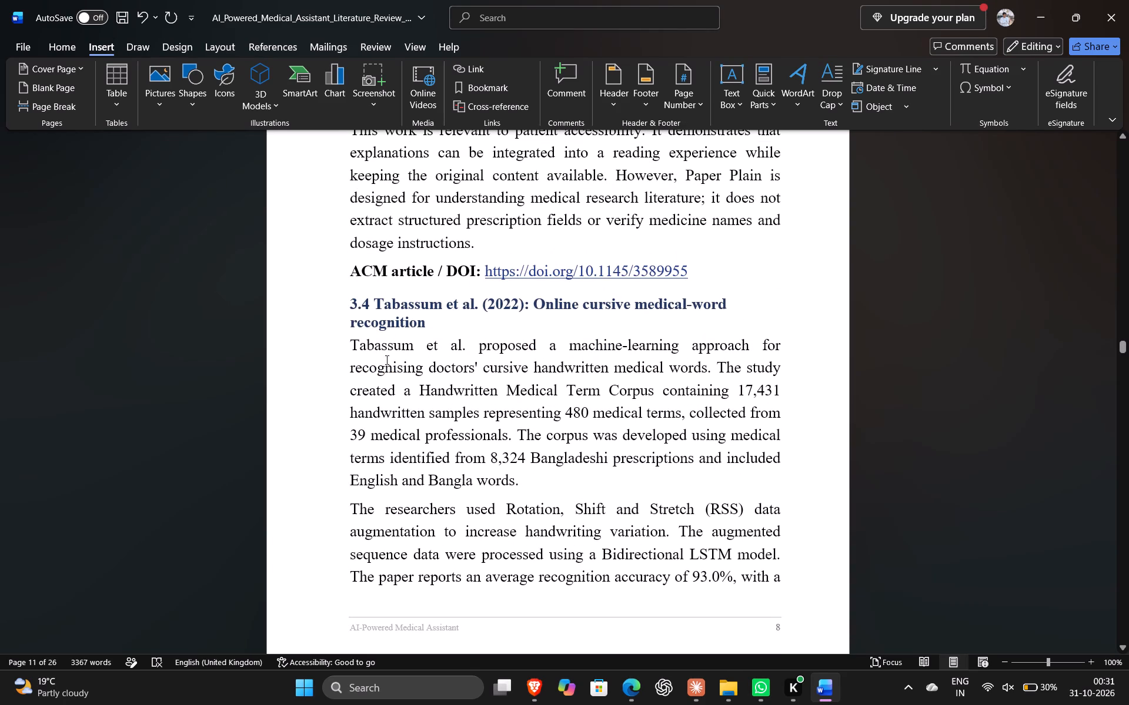
pyautogui.scroll(-1, 439, 476)
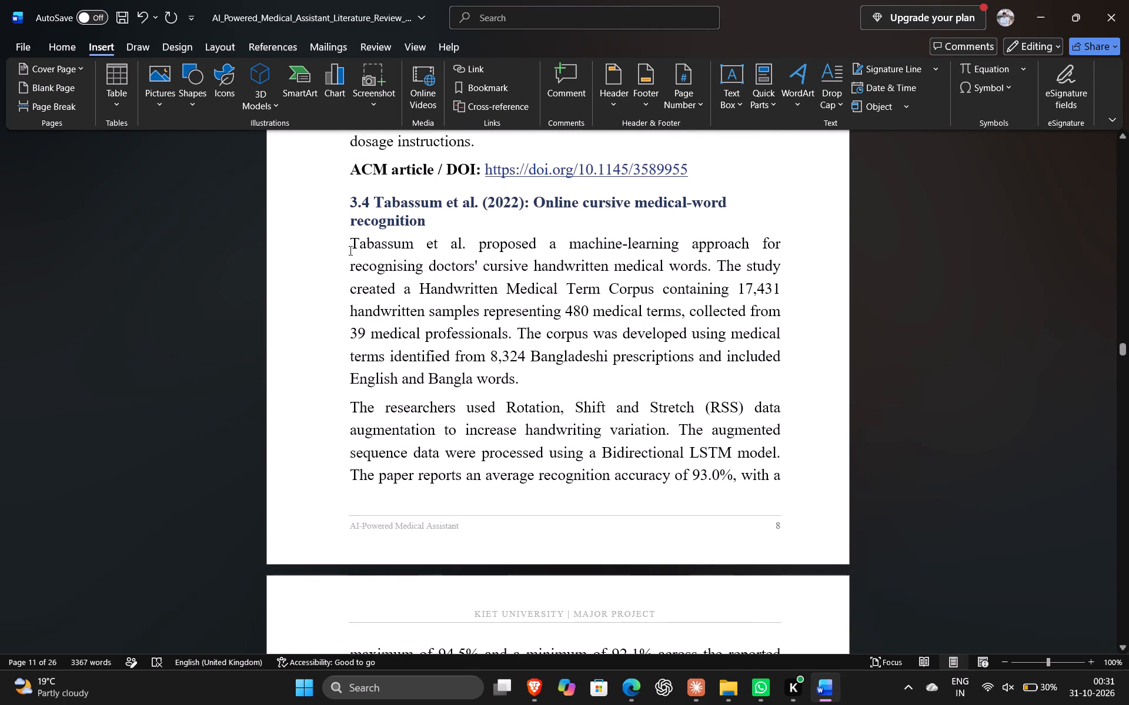
pyautogui.click(346, 201)
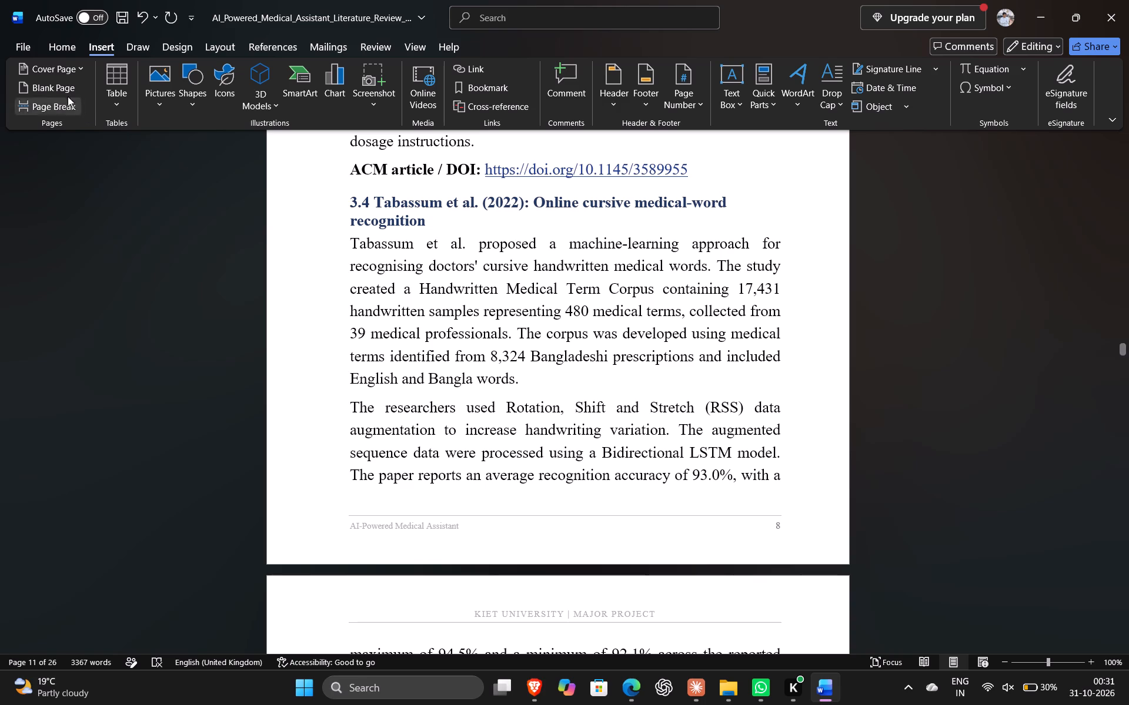
pyautogui.click(65, 105)
# Check the page layout from section 3.4 through the section 3.5 workflow figure.
pyautogui.scroll(-5, 378, 325)
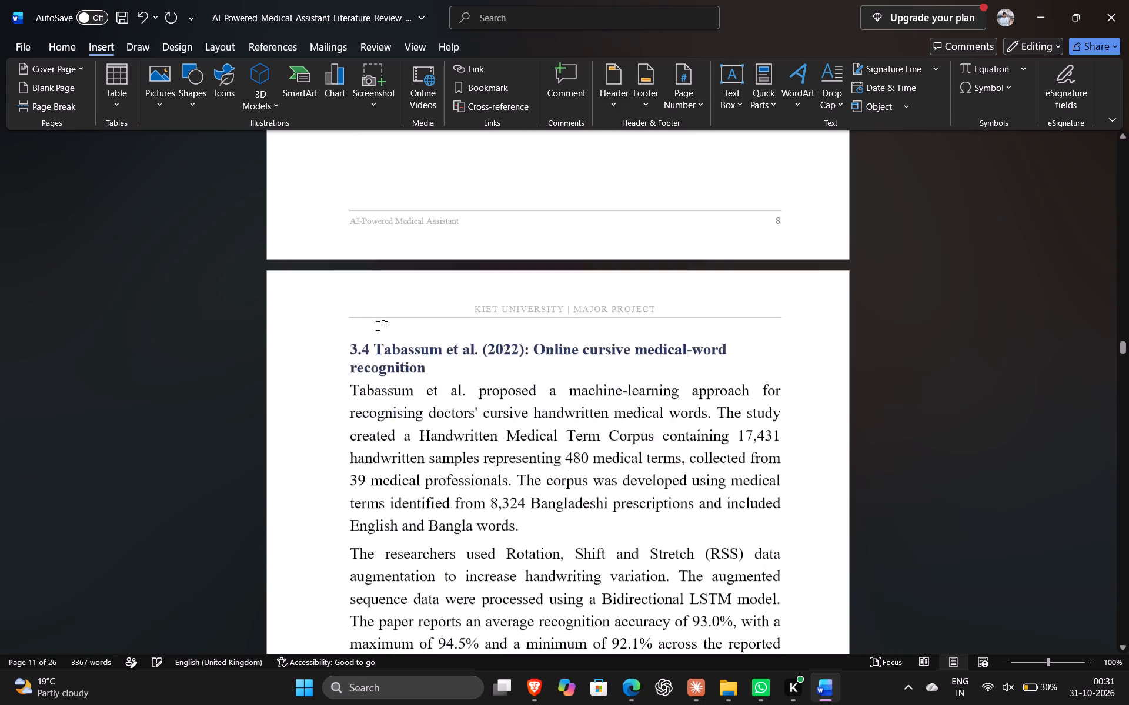
pyautogui.scroll(-6, 378, 325)
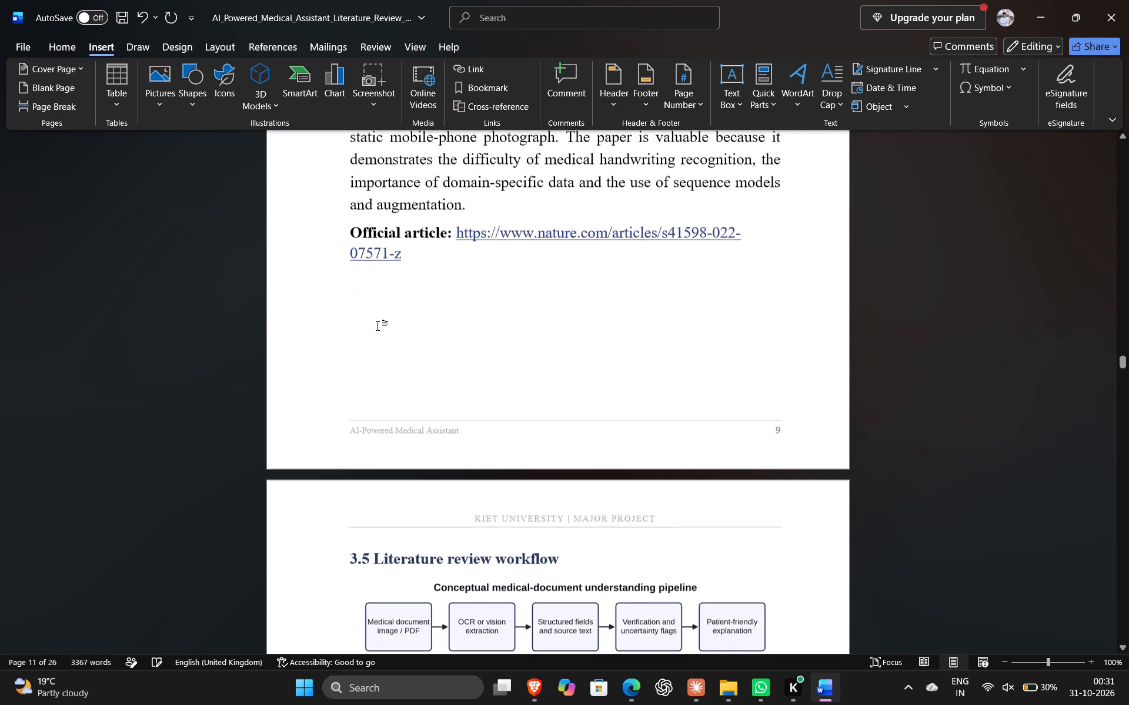
pyautogui.scroll(-4, 378, 325)
pyautogui.scroll(3, 378, 325)
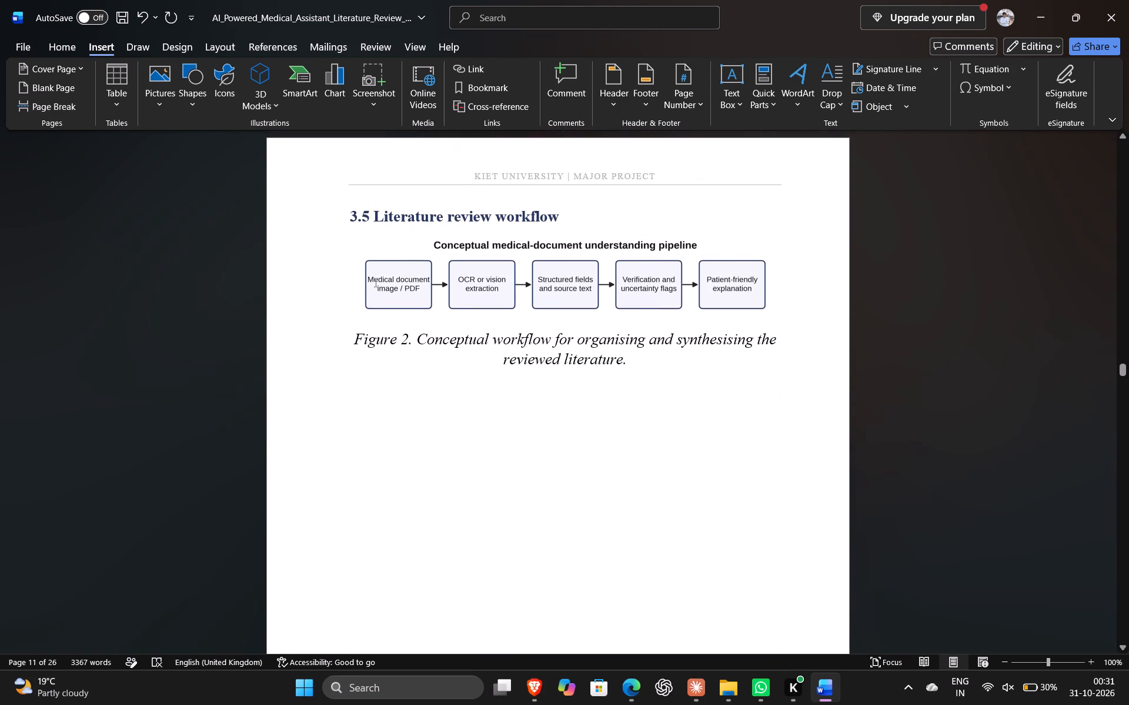
pyautogui.scroll(-5, 375, 474)
pyautogui.scroll(1, 375, 474)
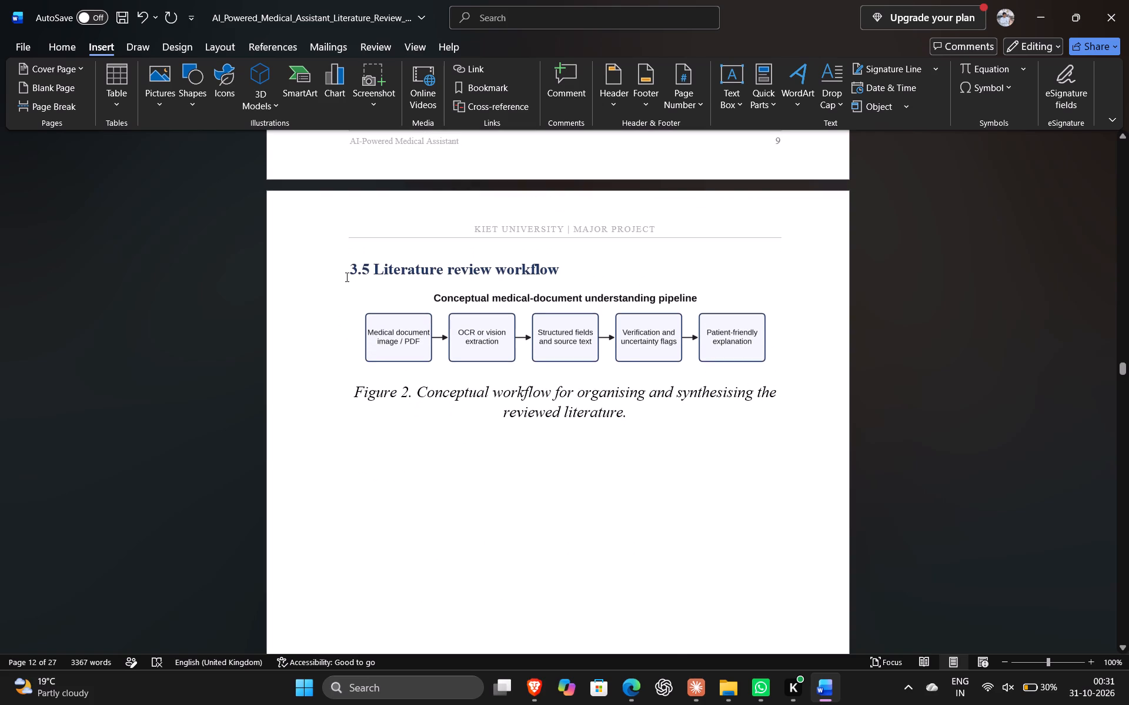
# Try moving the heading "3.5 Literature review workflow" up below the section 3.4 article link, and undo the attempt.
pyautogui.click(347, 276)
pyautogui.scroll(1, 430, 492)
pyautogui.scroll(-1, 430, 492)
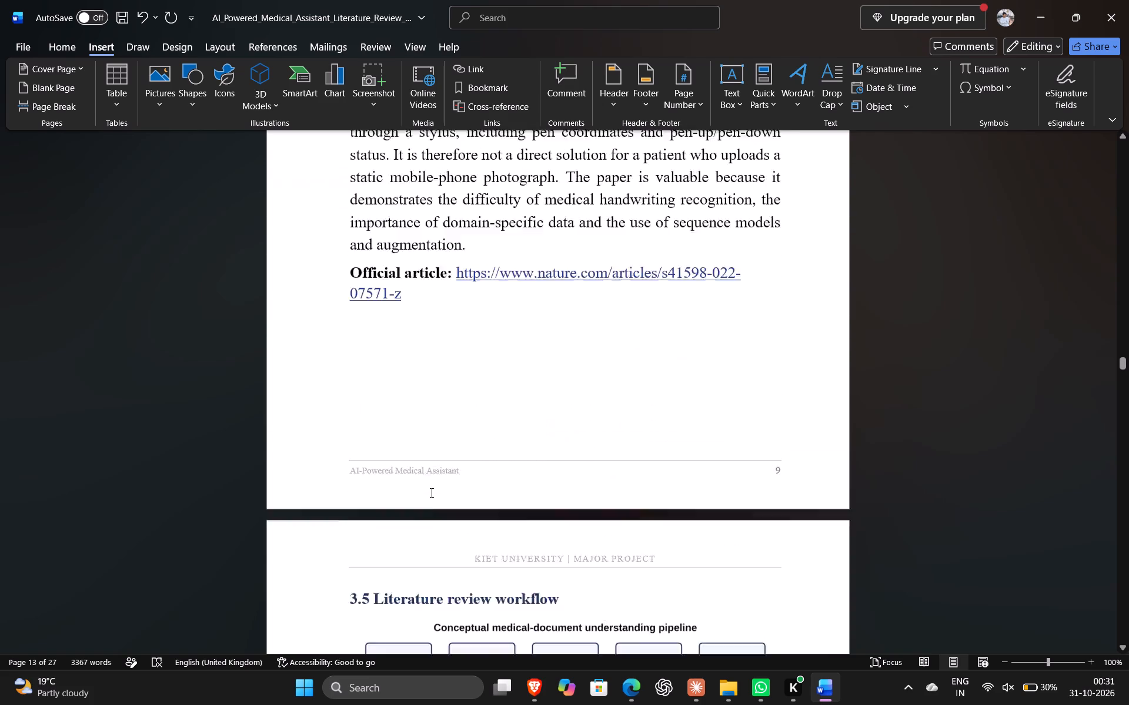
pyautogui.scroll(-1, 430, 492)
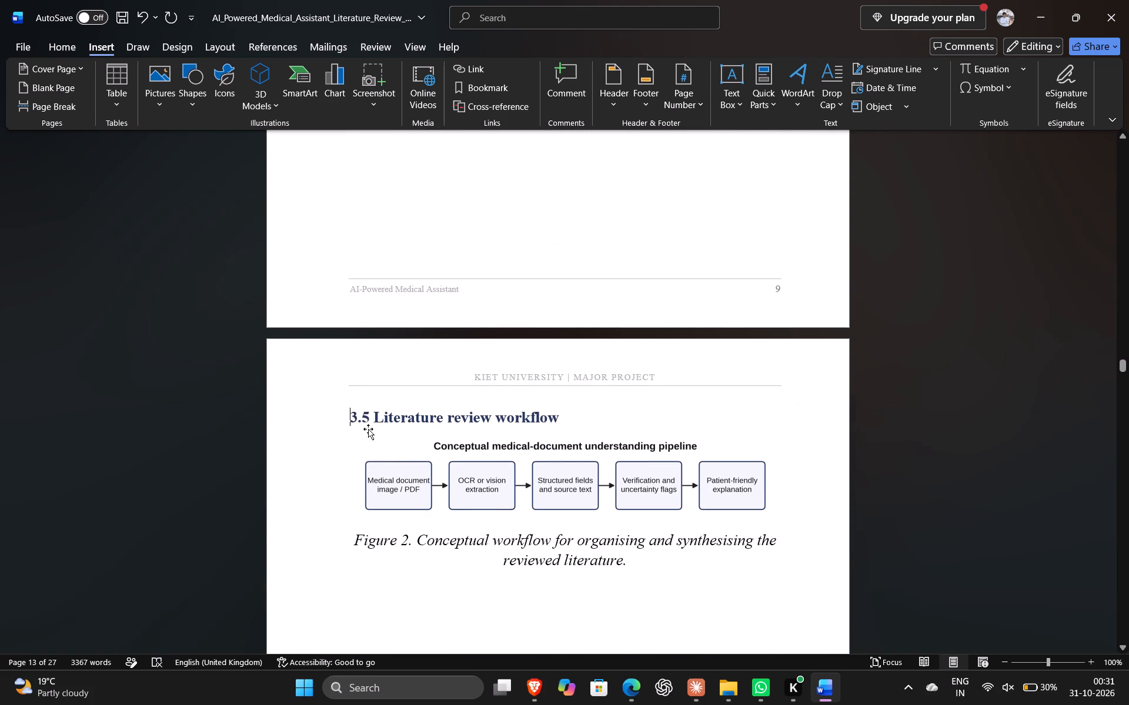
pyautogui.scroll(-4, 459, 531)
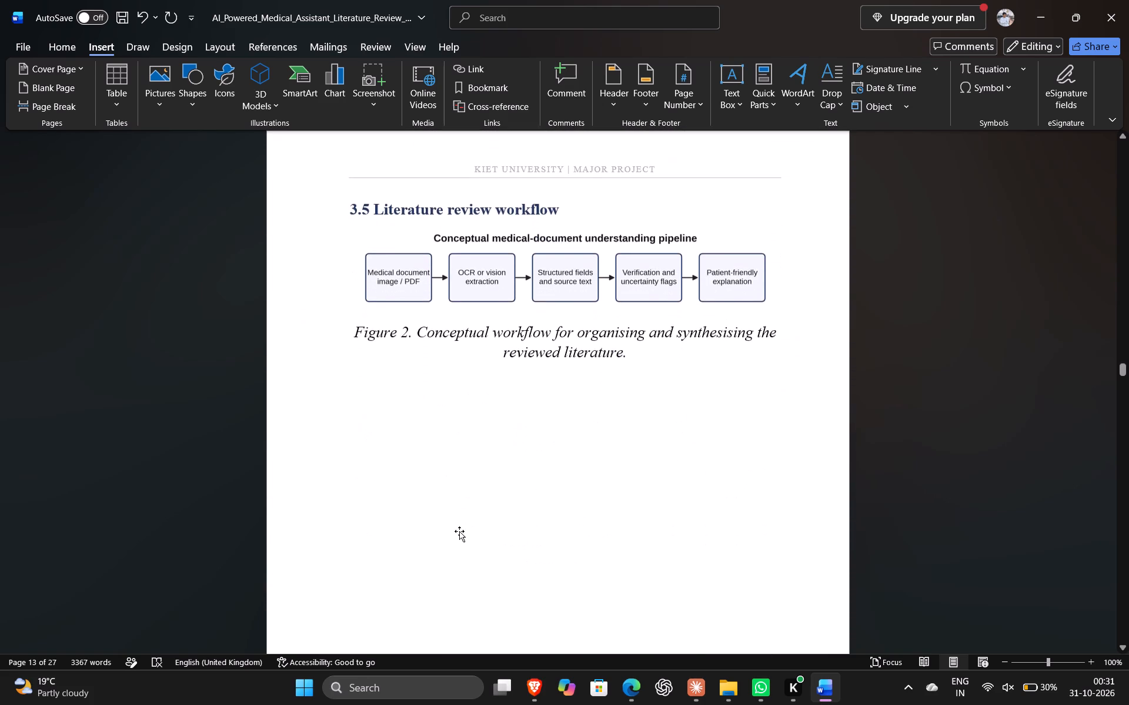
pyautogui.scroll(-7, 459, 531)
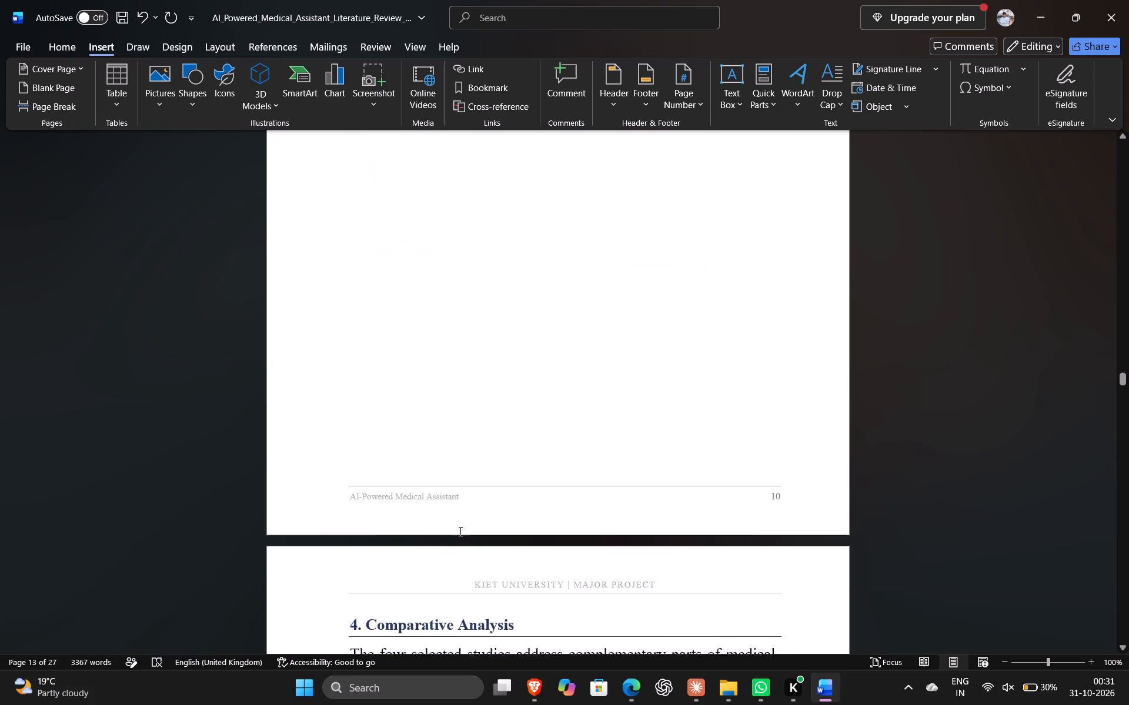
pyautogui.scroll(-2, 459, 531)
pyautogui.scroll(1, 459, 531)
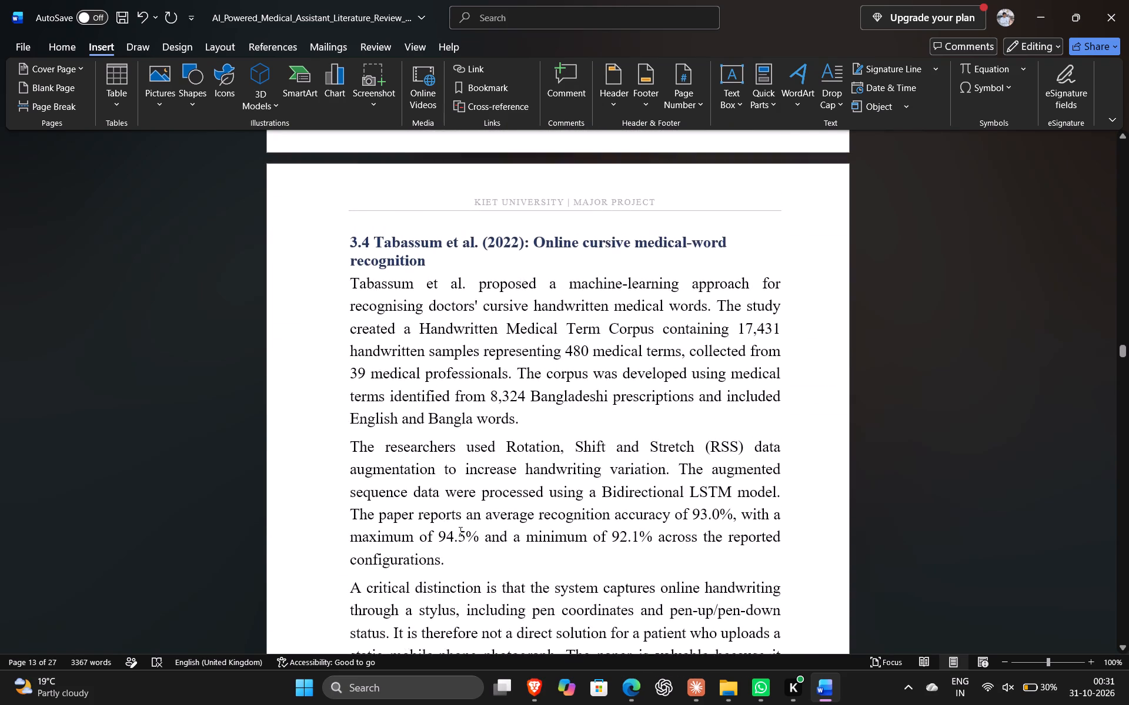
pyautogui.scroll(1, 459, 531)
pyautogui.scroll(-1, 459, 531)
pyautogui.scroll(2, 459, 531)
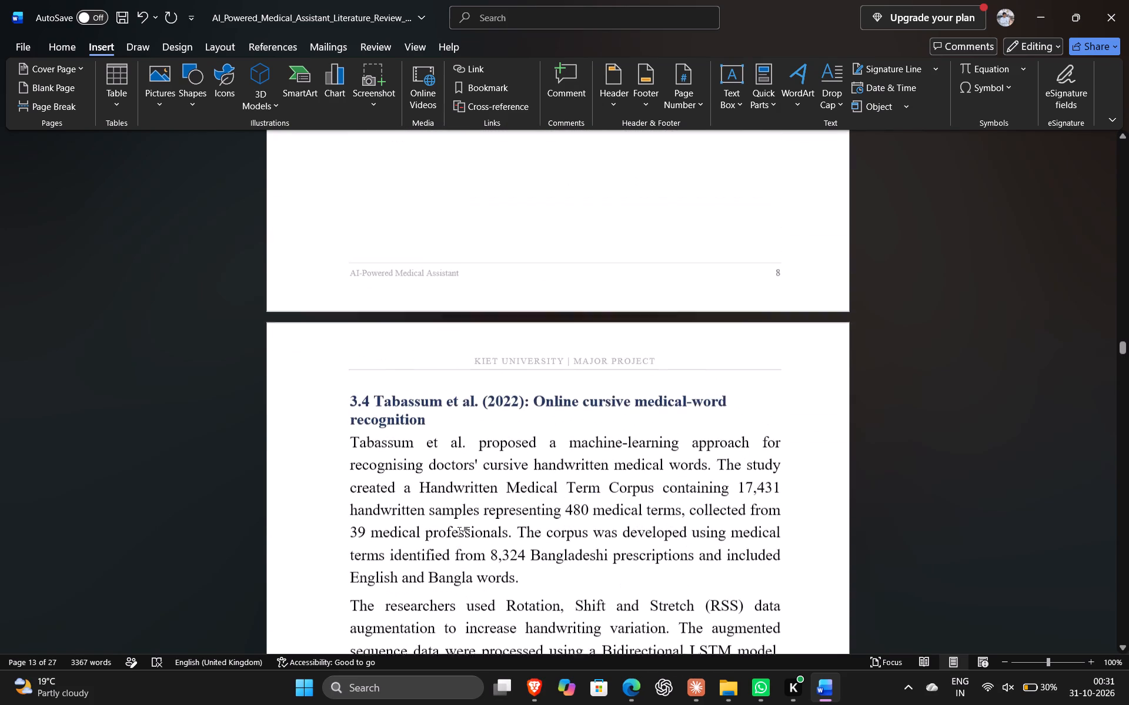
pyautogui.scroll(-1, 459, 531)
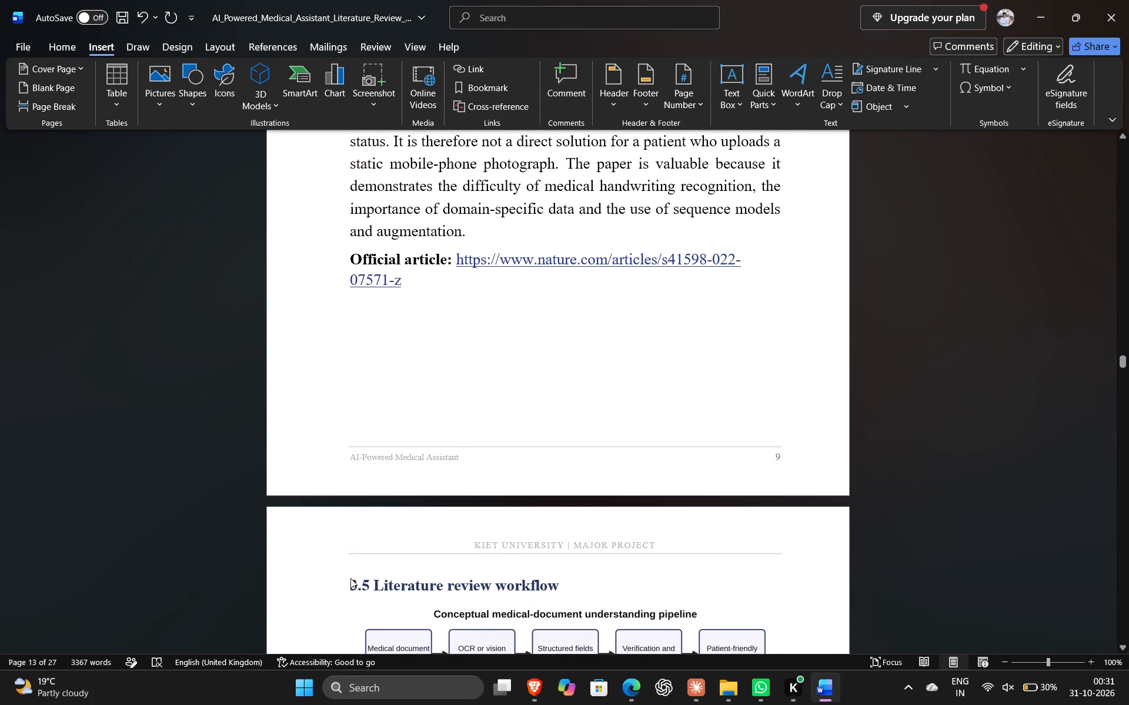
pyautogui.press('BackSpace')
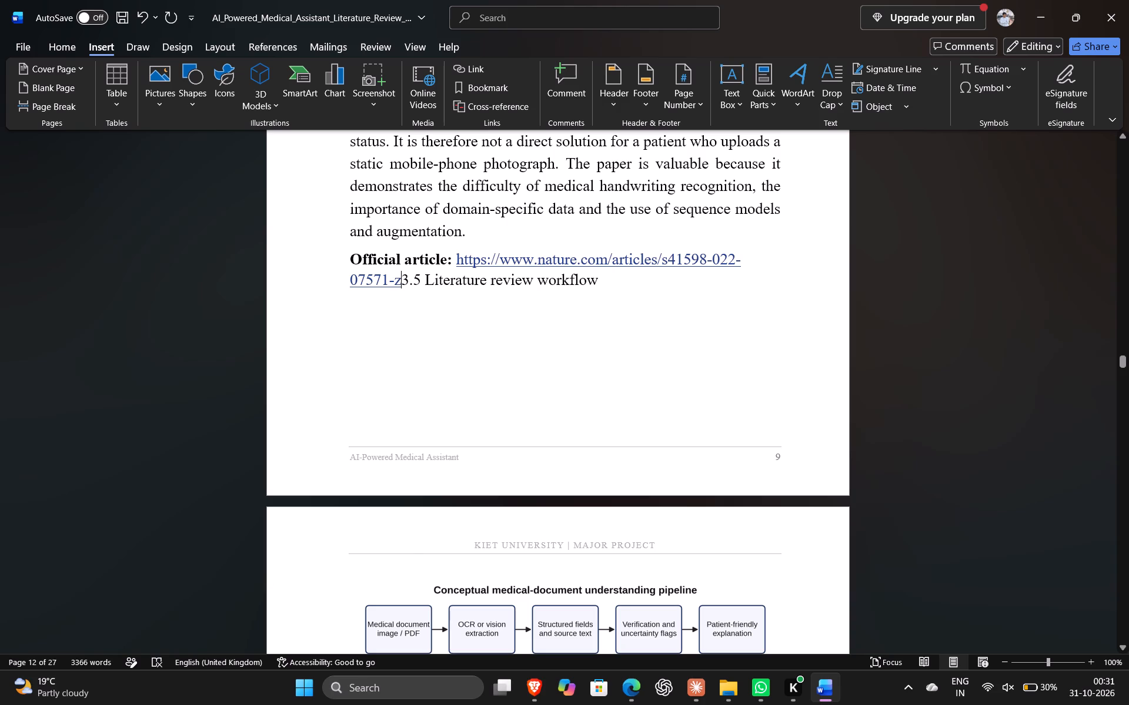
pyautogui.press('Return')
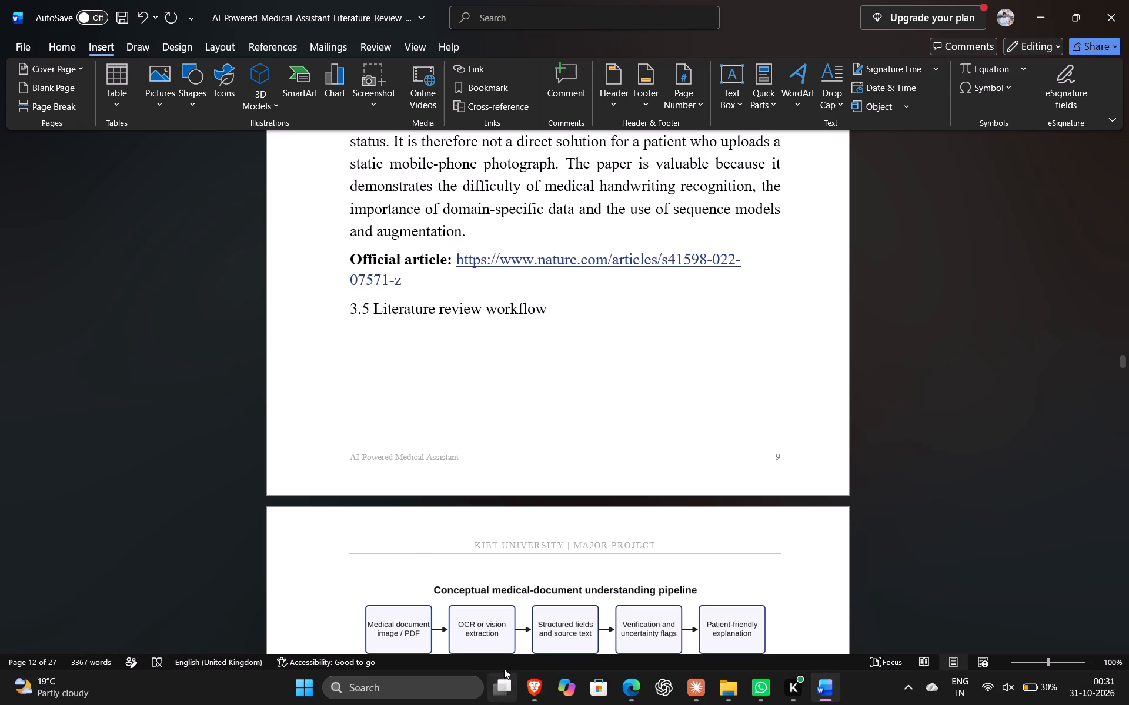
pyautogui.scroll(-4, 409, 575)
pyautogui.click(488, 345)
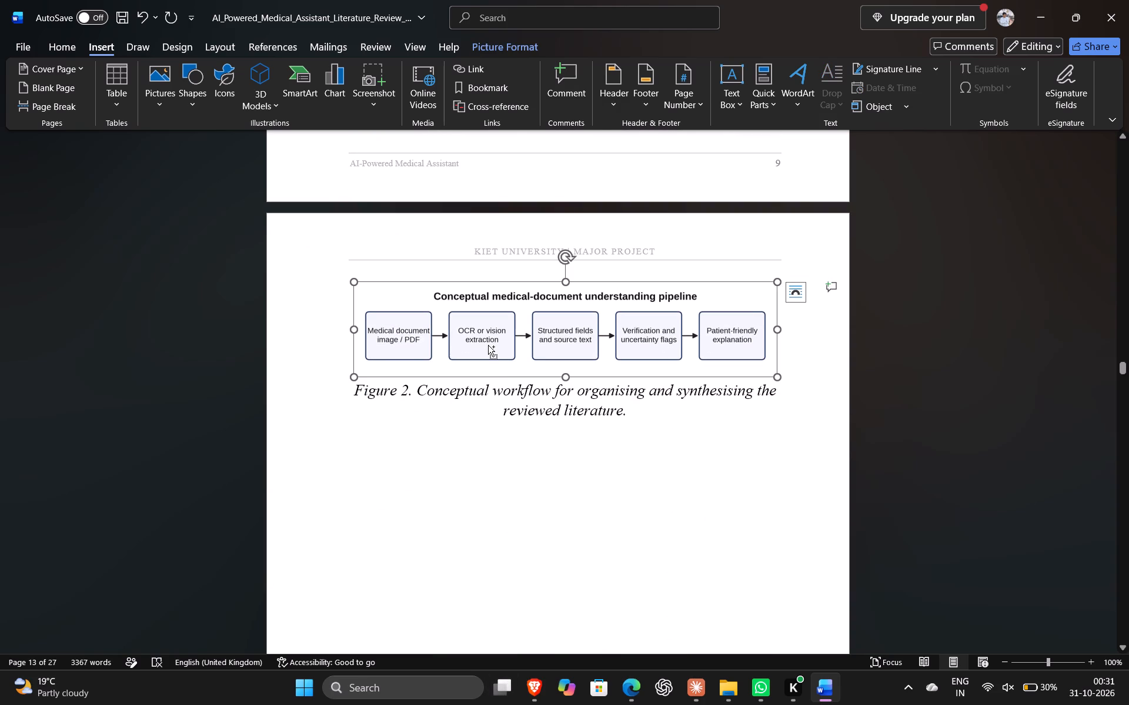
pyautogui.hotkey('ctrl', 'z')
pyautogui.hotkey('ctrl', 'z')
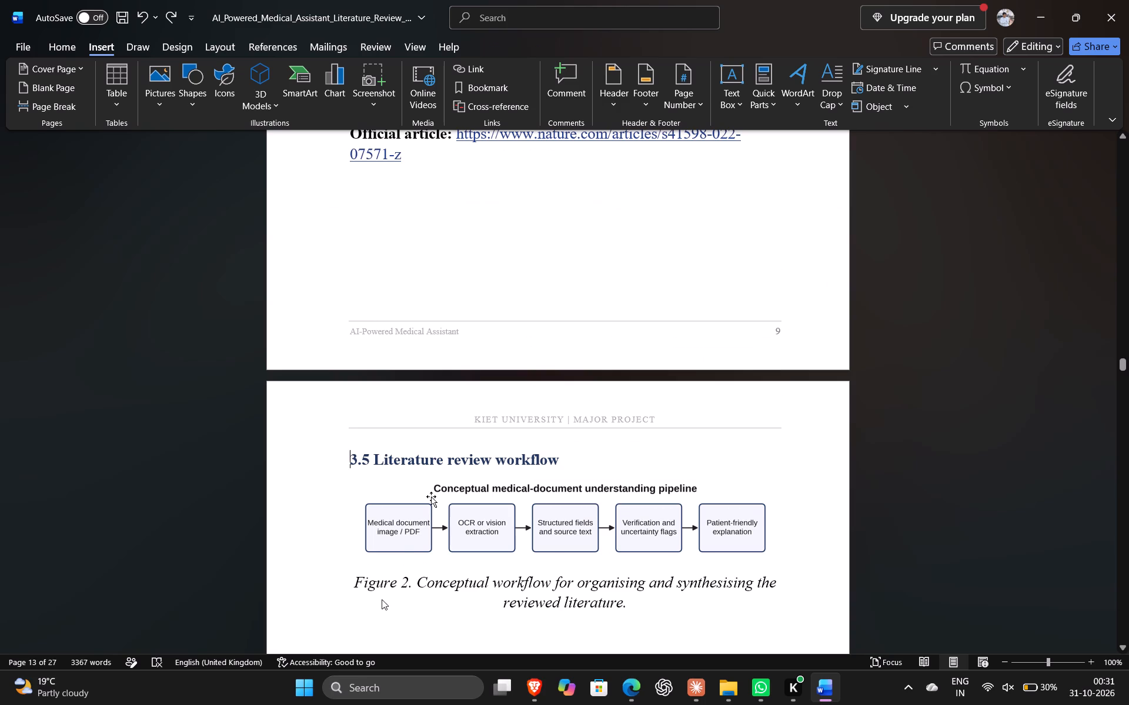
# Join the heading "3.5 Literature review workflow" to section 3.4's "Official article:" line and delete the article link there.
pyautogui.press('BackSpace')
pyautogui.press('BackSpace')
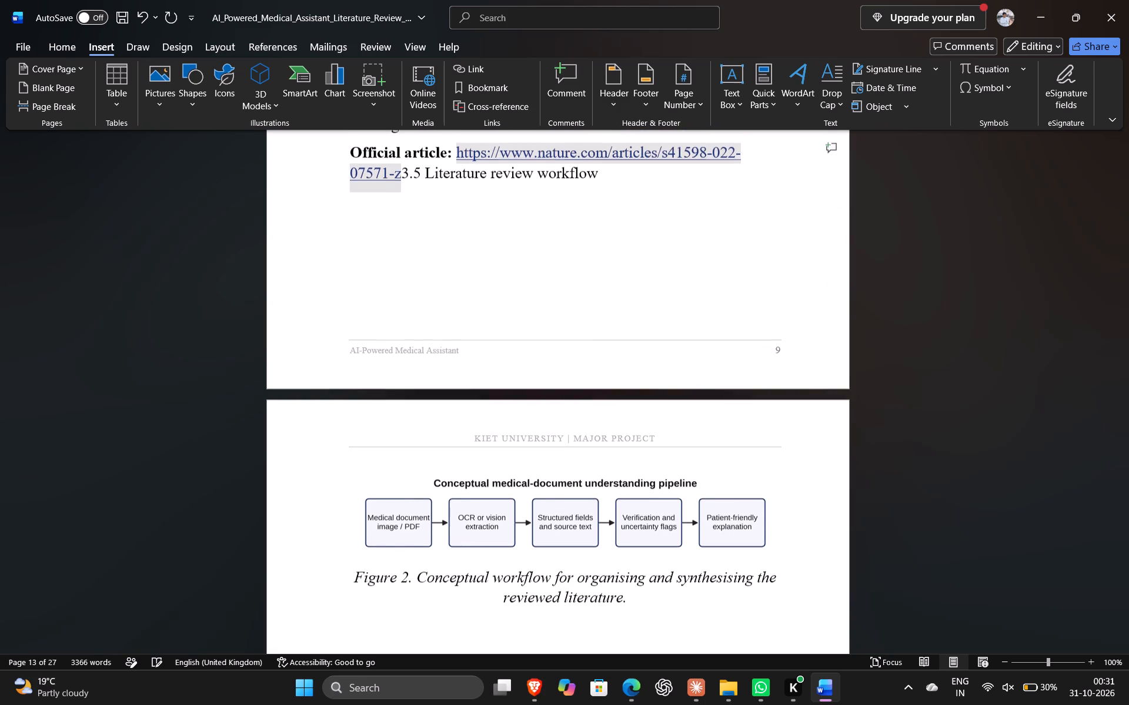
pyautogui.press('BackSpace')
# Check the page flow around the Figure 2 workflow diagram, from section 3.4 to the start of section 4.
pyautogui.scroll(2, 513, 414)
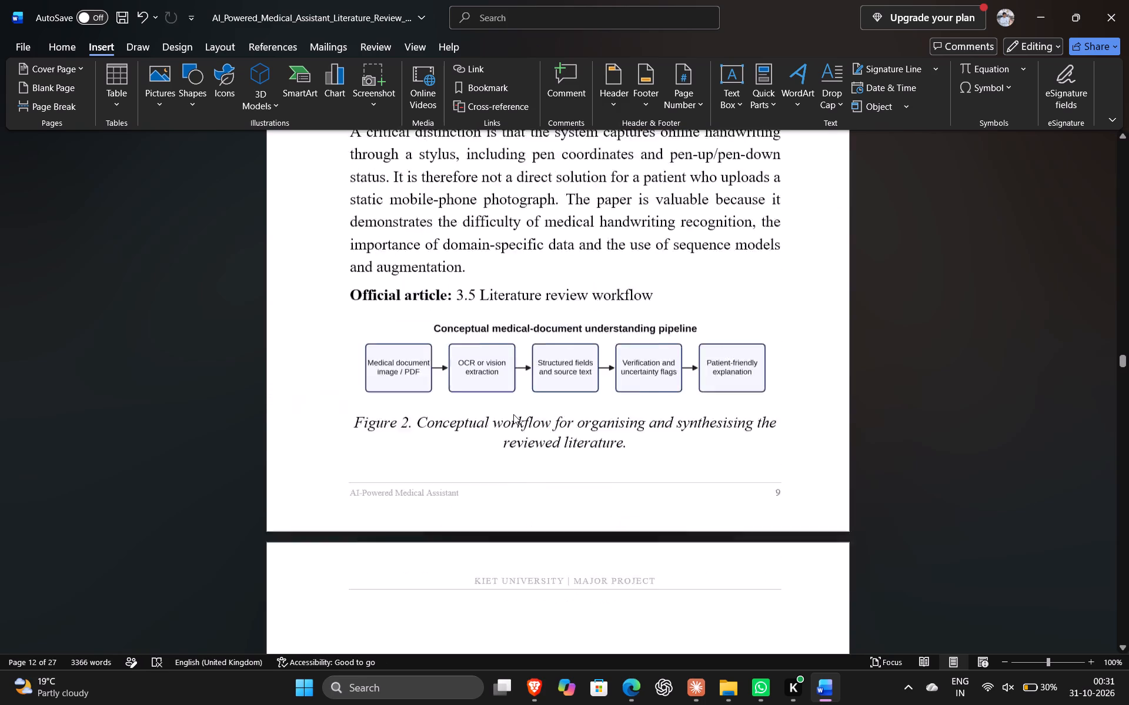
pyautogui.scroll(5, 513, 414)
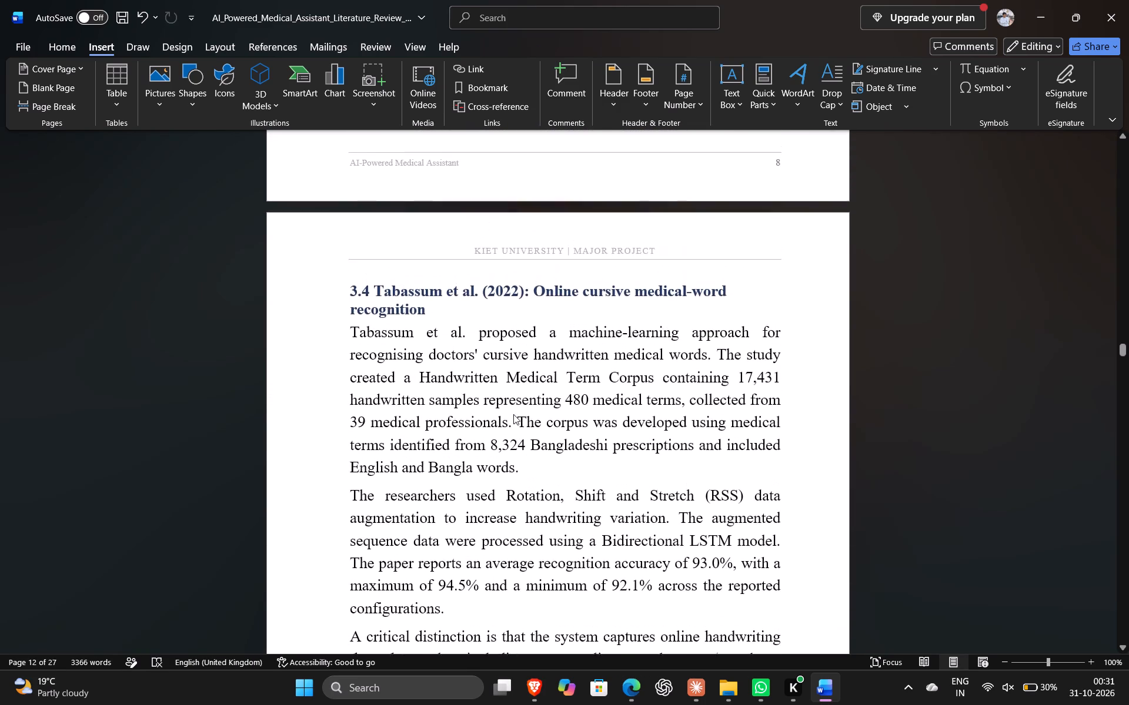
pyautogui.scroll(-5, 513, 414)
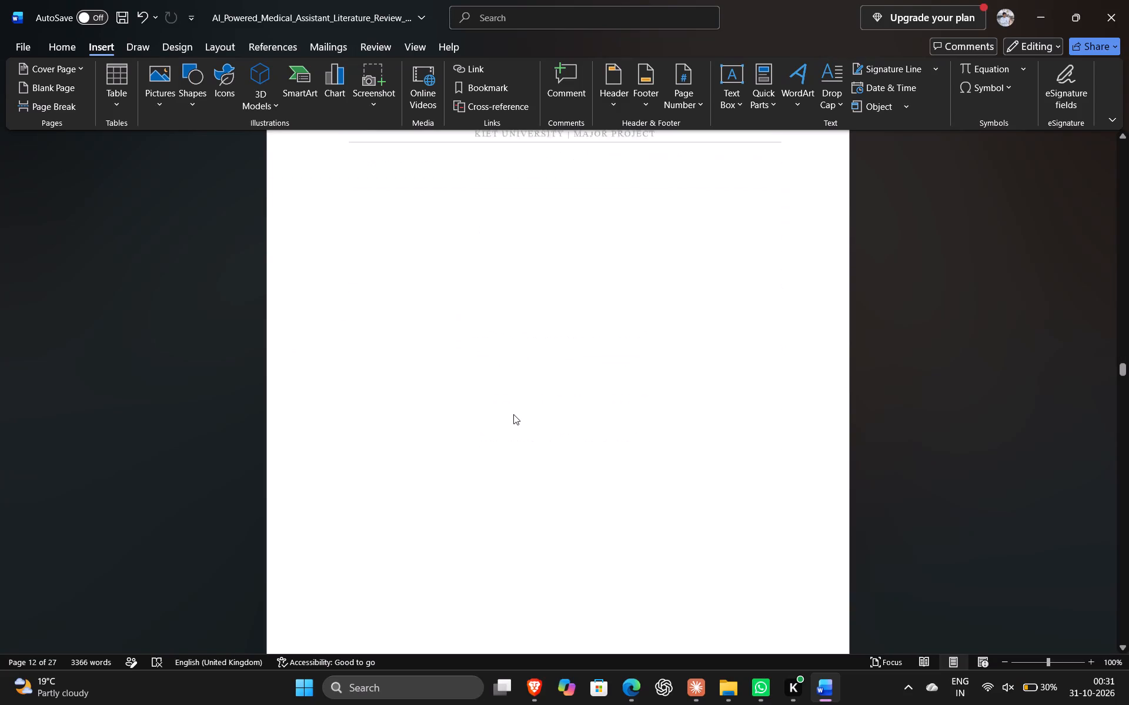
pyautogui.scroll(-3, 513, 414)
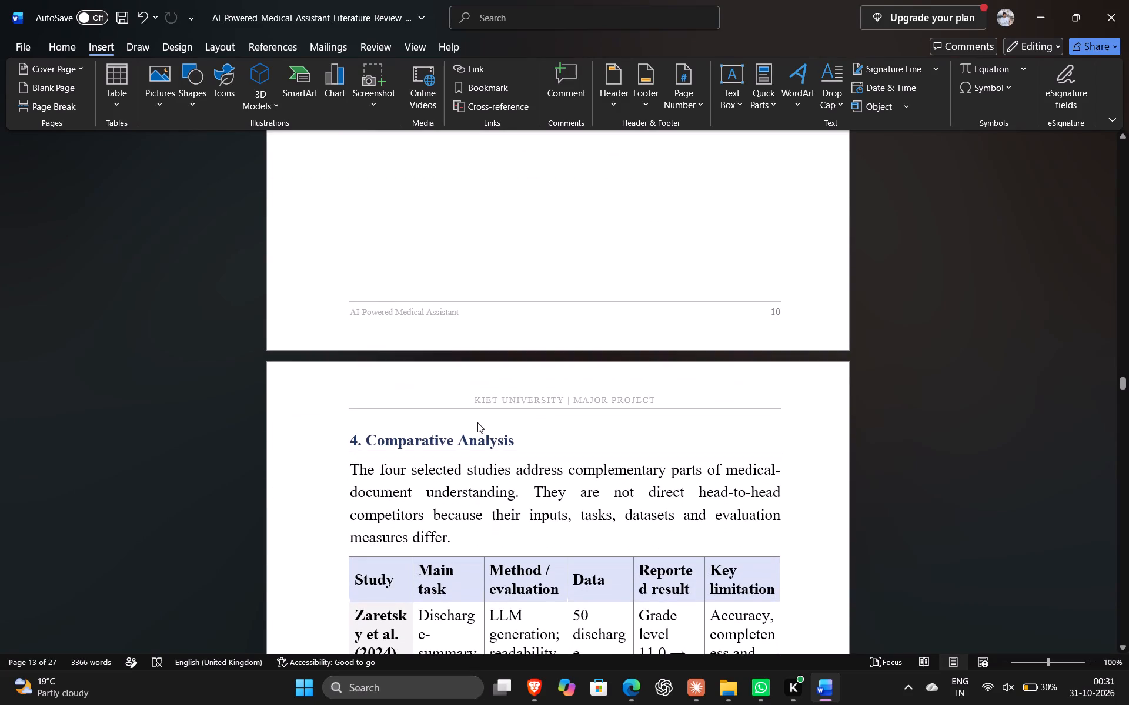
pyautogui.click(512, 282)
pyautogui.scroll(5, 512, 282)
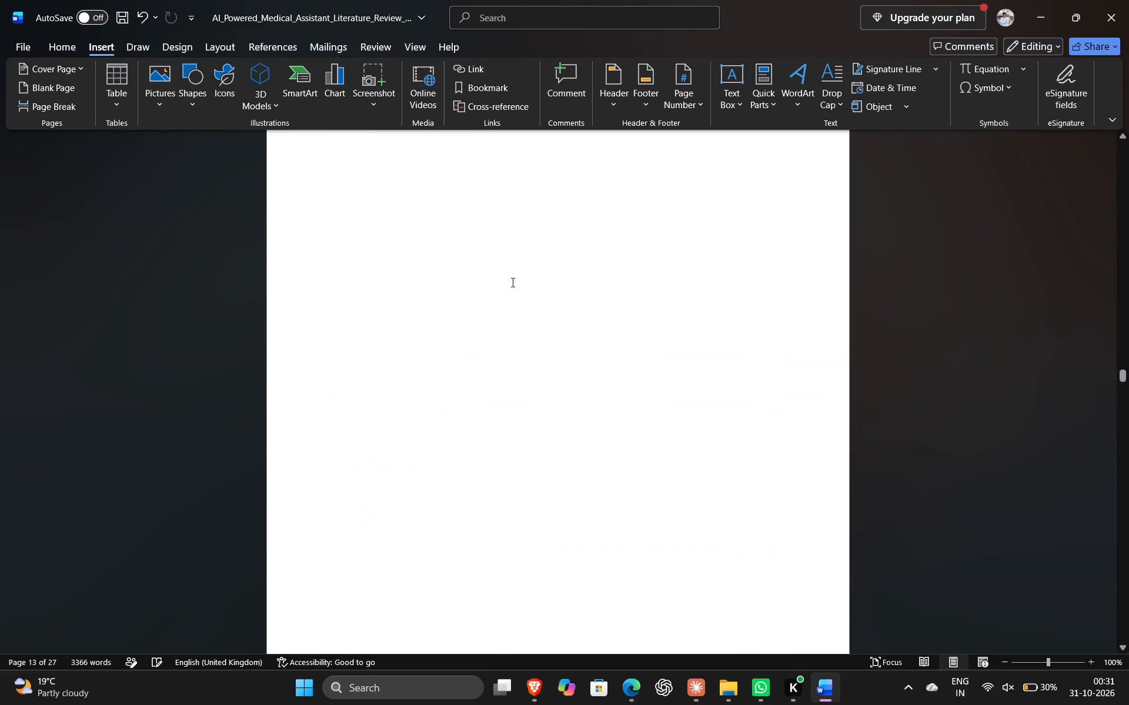
pyautogui.scroll(3, 525, 394)
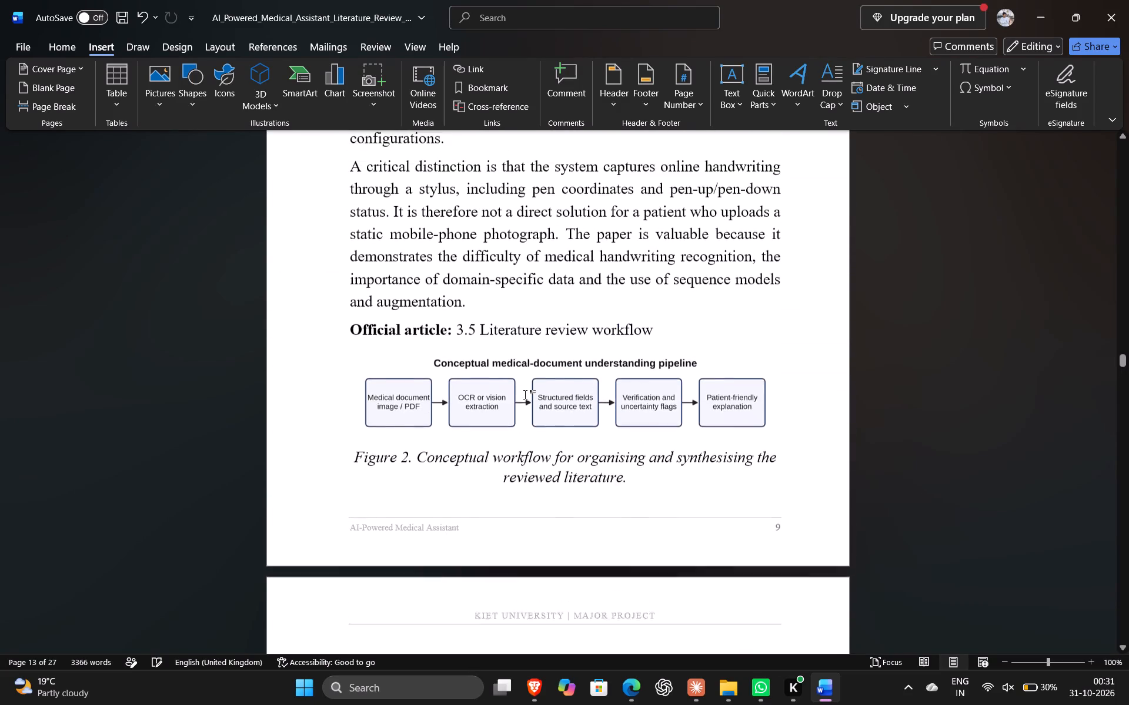
# Delete the number "3.5" before "Literature review workflow" on the "Official article:" line.
pyautogui.scroll(1, 525, 394)
pyautogui.scroll(-1, 525, 394)
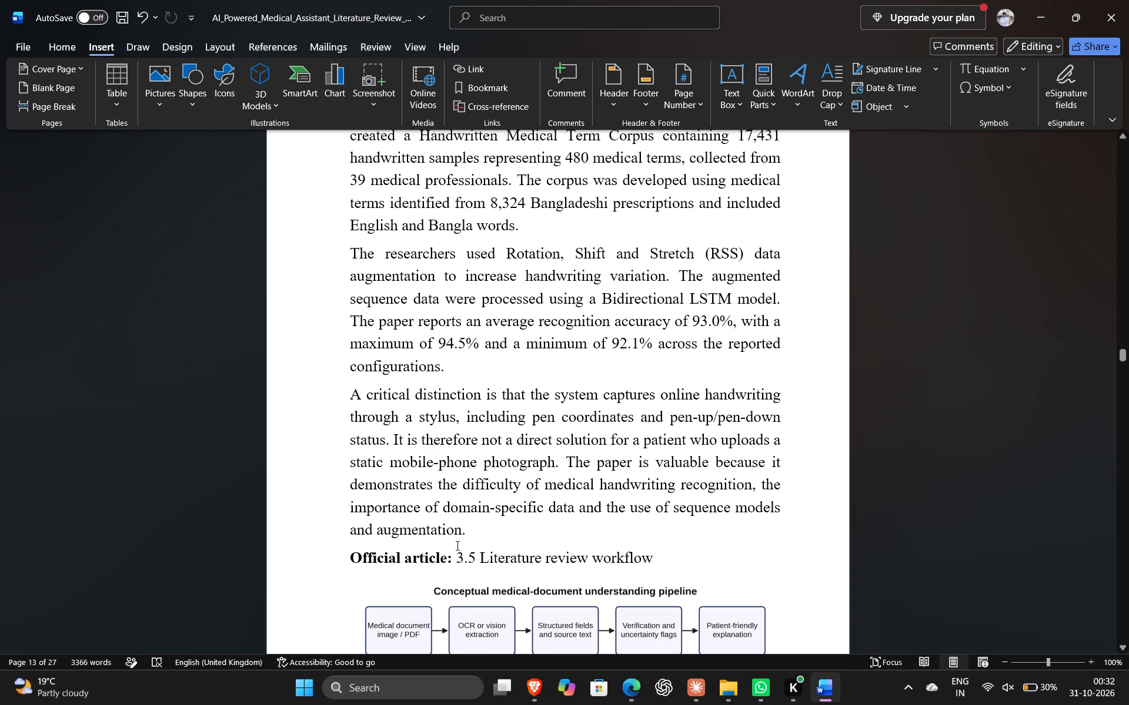
pyautogui.moveTo(455, 558); pyautogui.dragTo(472, 559)
pyautogui.moveTo(472, 559); pyautogui.dragTo(480, 559)
pyautogui.press('BackSpace')
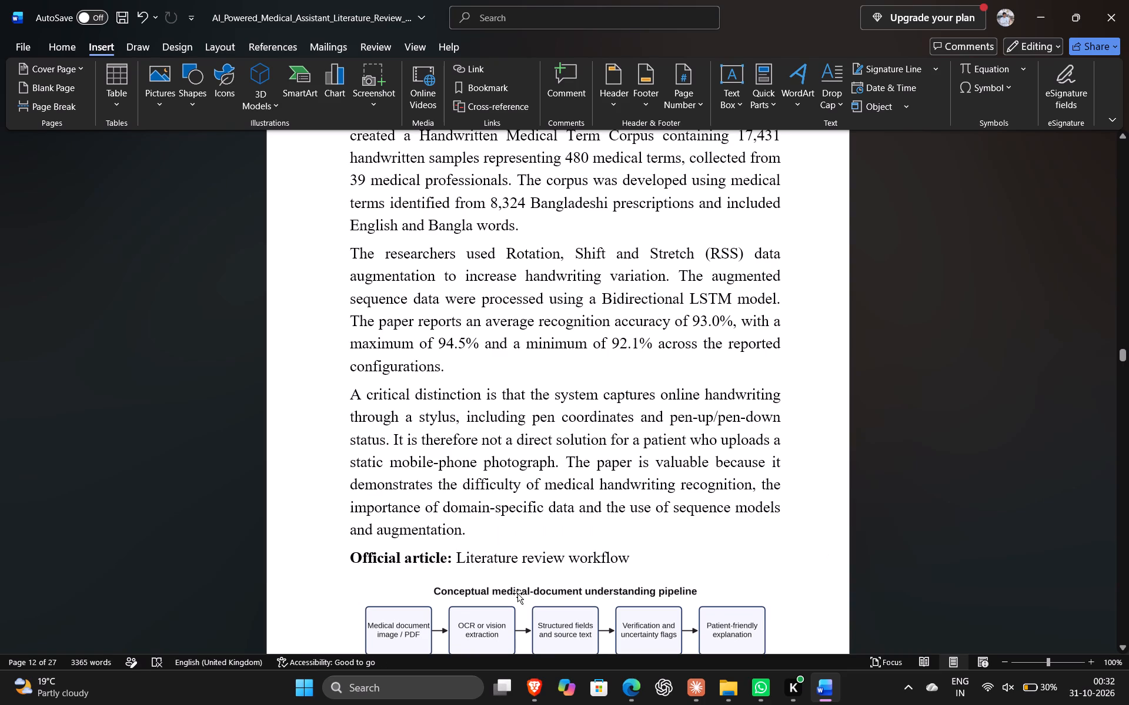
pyautogui.scroll(-7, 518, 595)
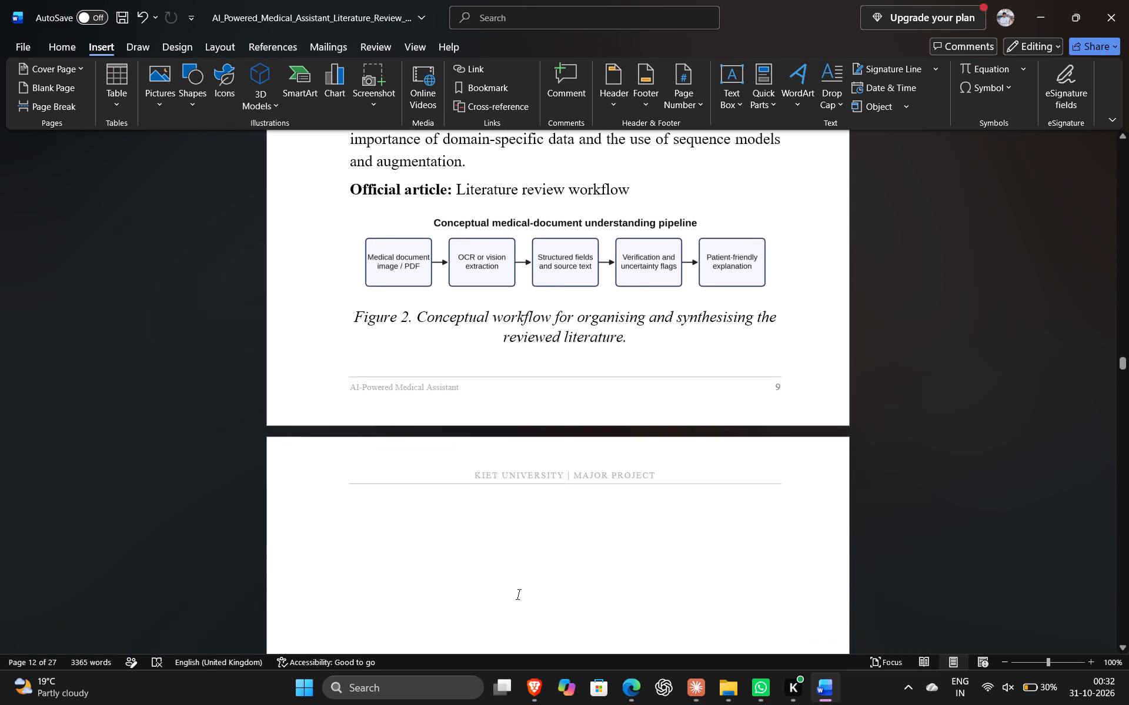
pyautogui.scroll(1, 518, 595)
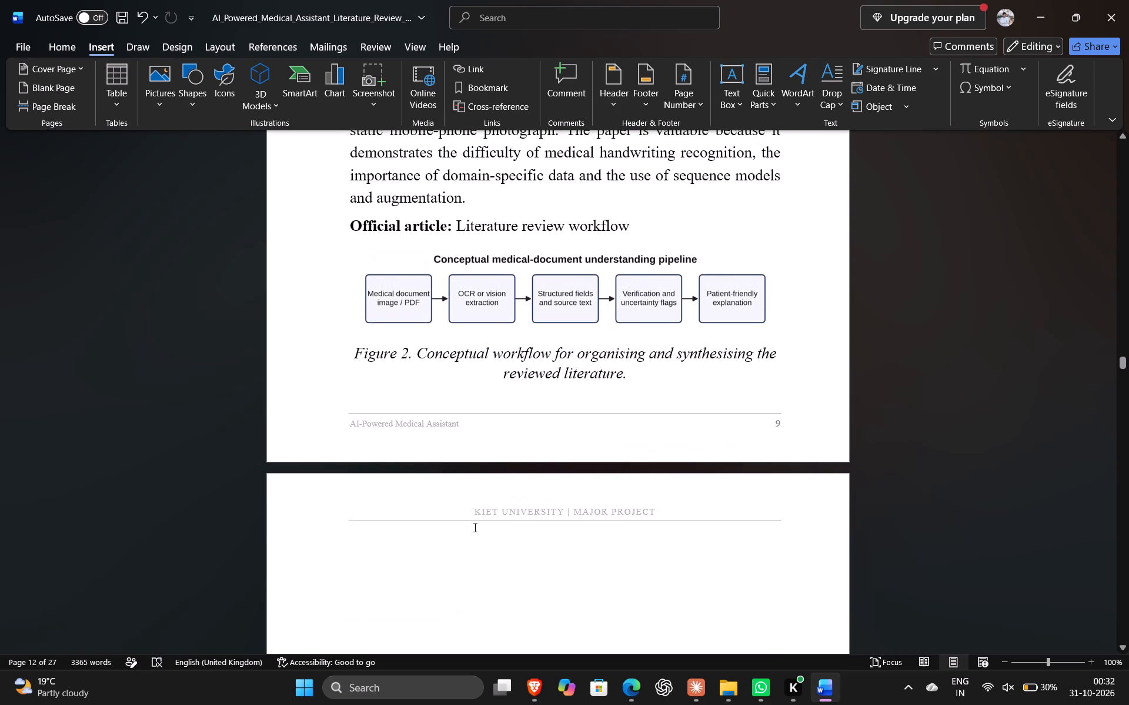
# Delete the blank page 10 between the Figure 2 workflow diagram and "4. Comparative Analysis".
pyautogui.scroll(-9, 463, 489)
pyautogui.scroll(1, 463, 485)
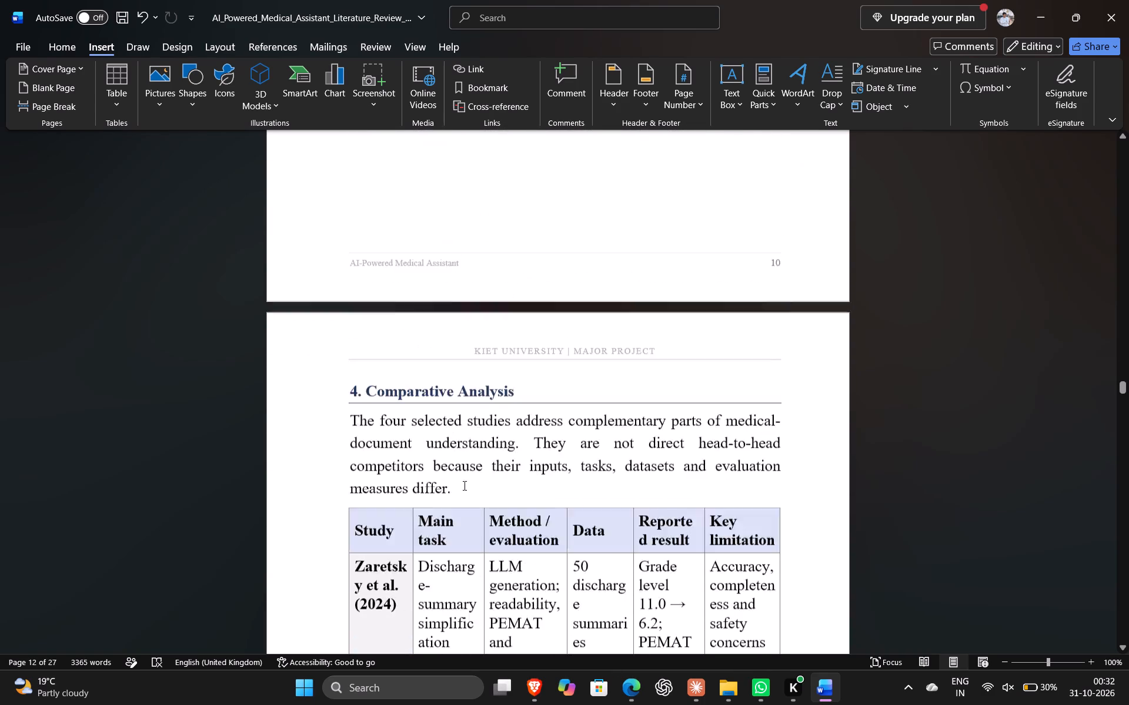
pyautogui.scroll(1, 463, 485)
pyautogui.scroll(-5, 480, 386)
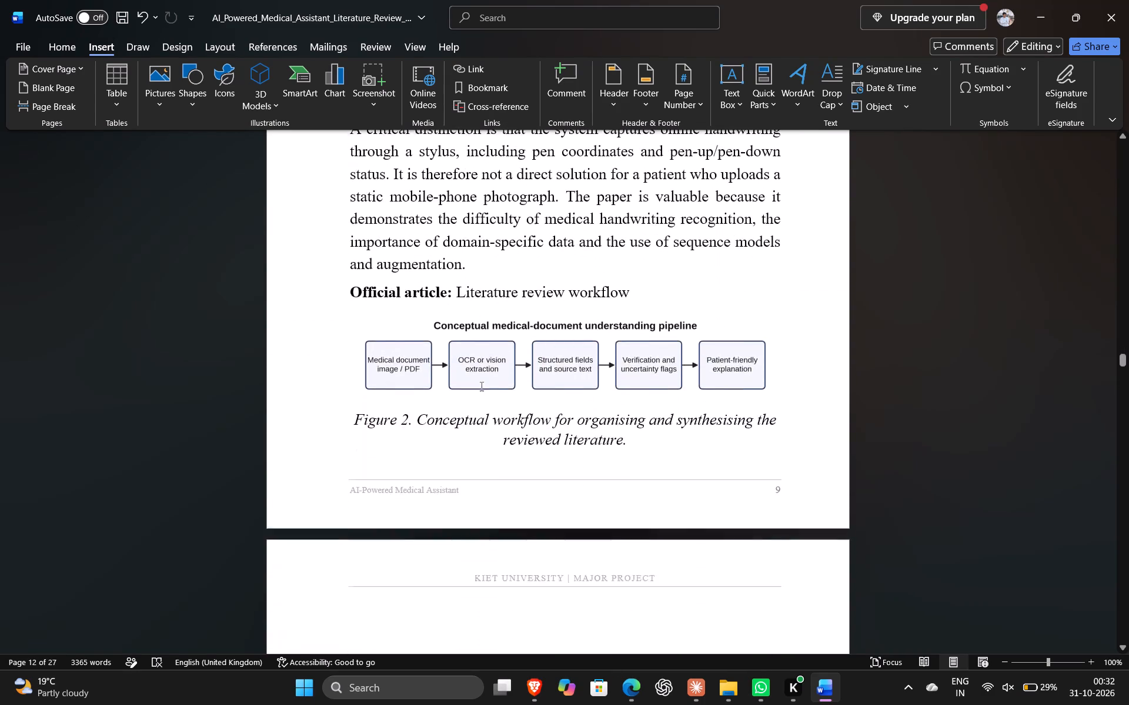
pyautogui.scroll(-1, 480, 386)
pyautogui.click(36, 666)
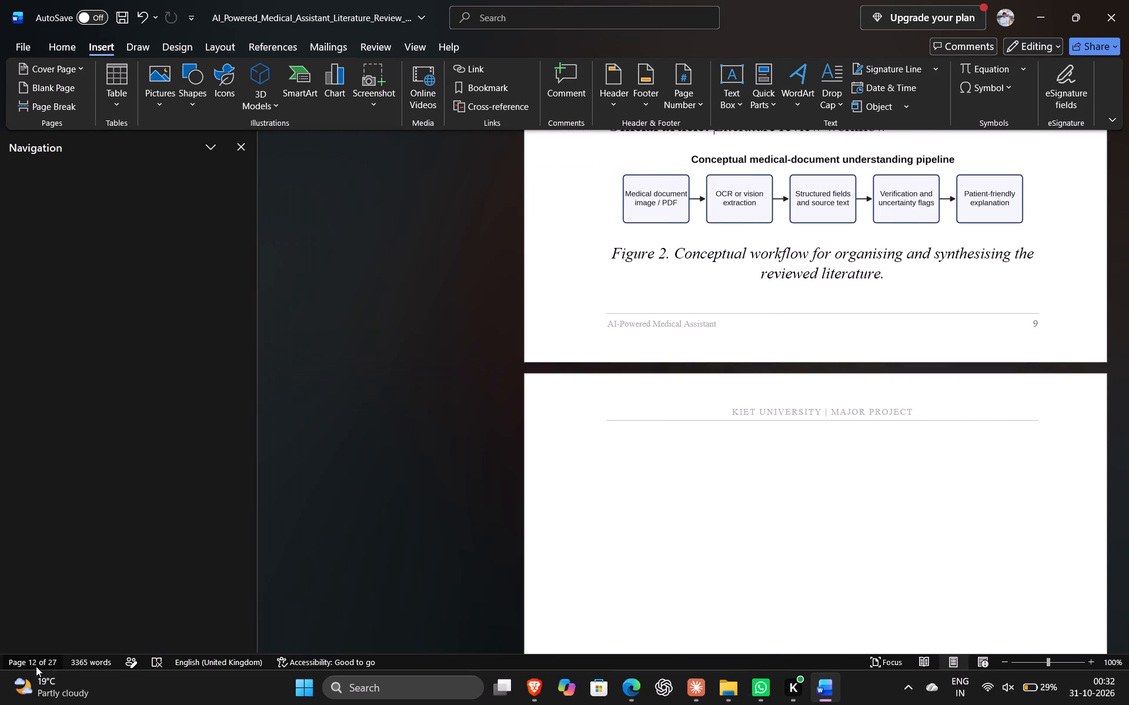
pyautogui.click(82, 332)
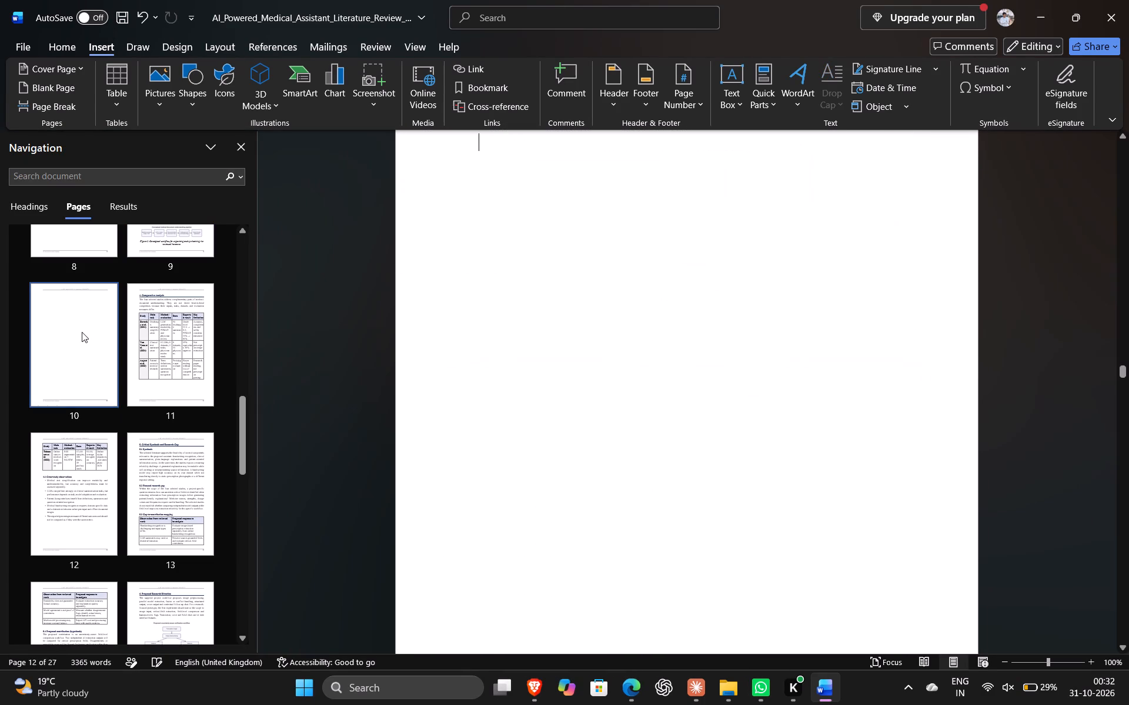
pyautogui.press('Delete')
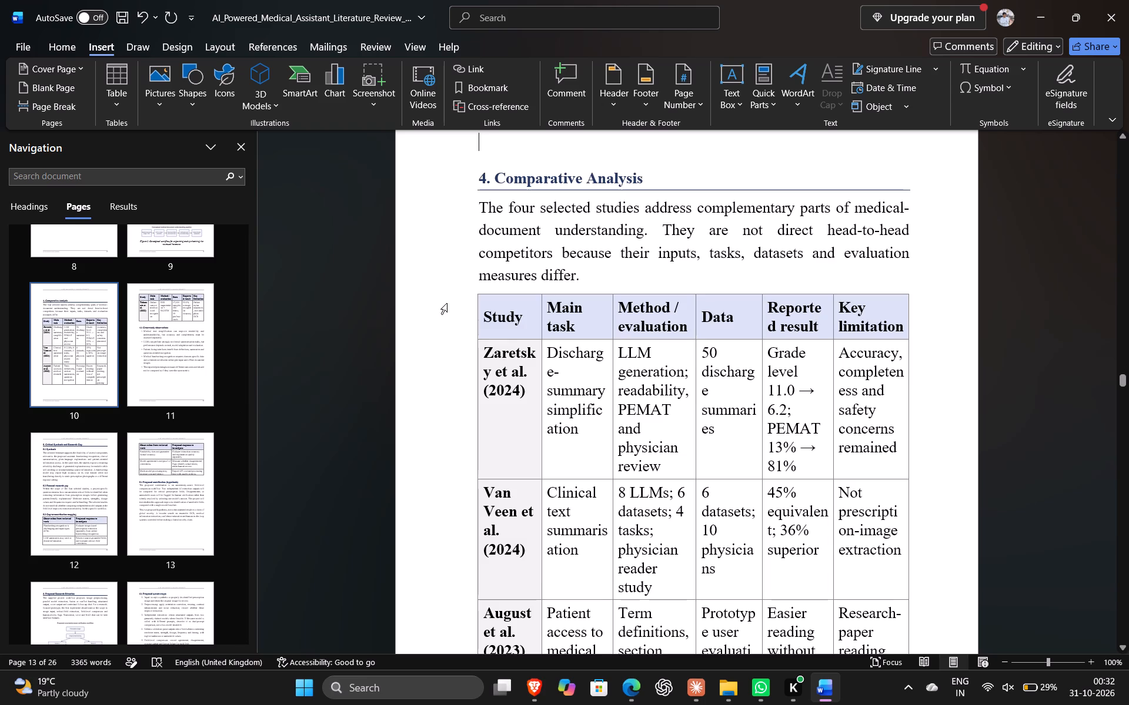
# Add two blank lines above the heading "5.3 Gap-to-contribution mapping" and insert a page break directly before it.
pyautogui.scroll(4, 516, 282)
pyautogui.scroll(-5, 516, 282)
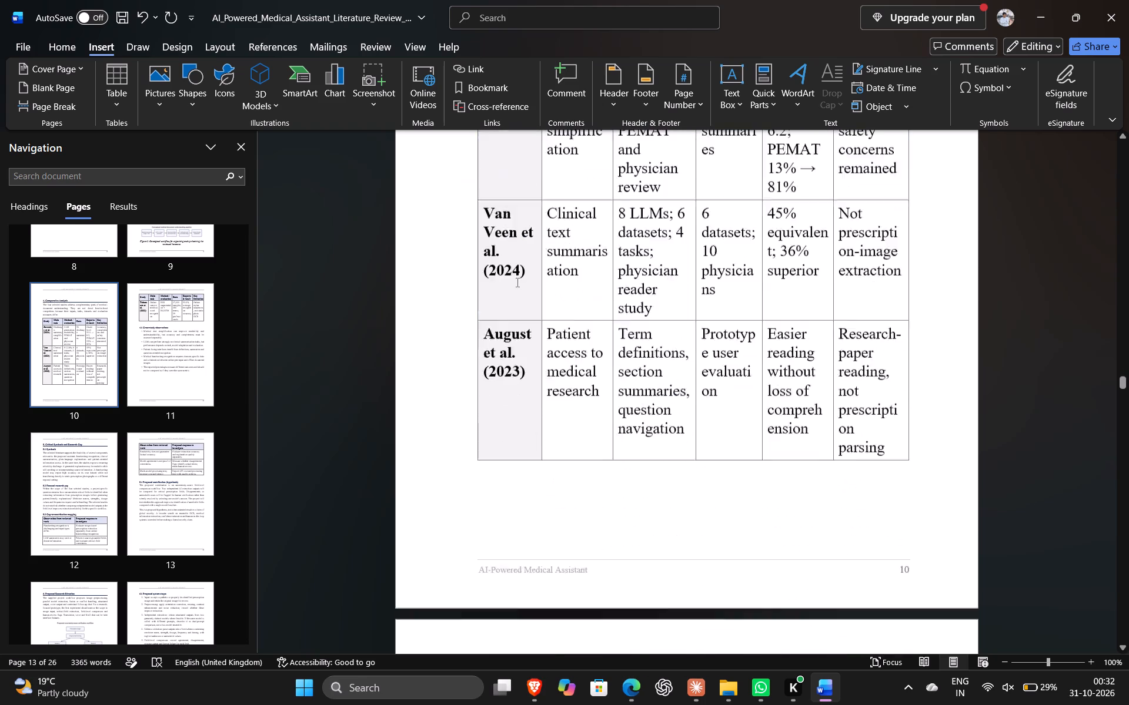
pyautogui.scroll(-3, 516, 282)
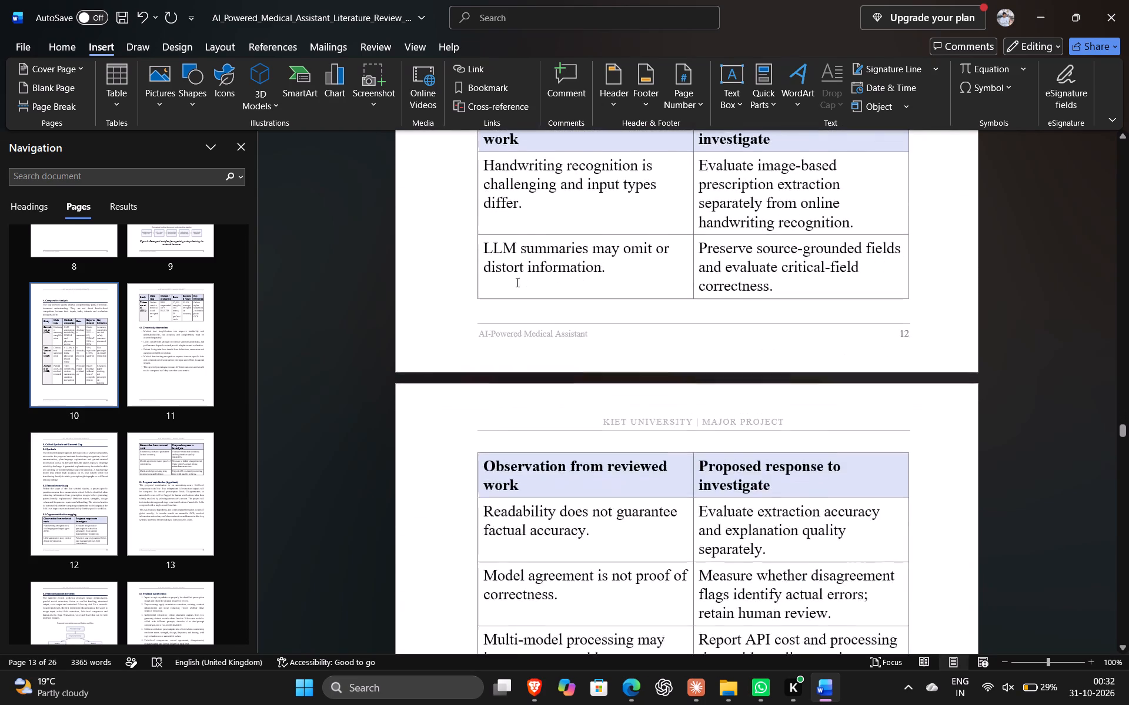
pyautogui.scroll(-1, 516, 282)
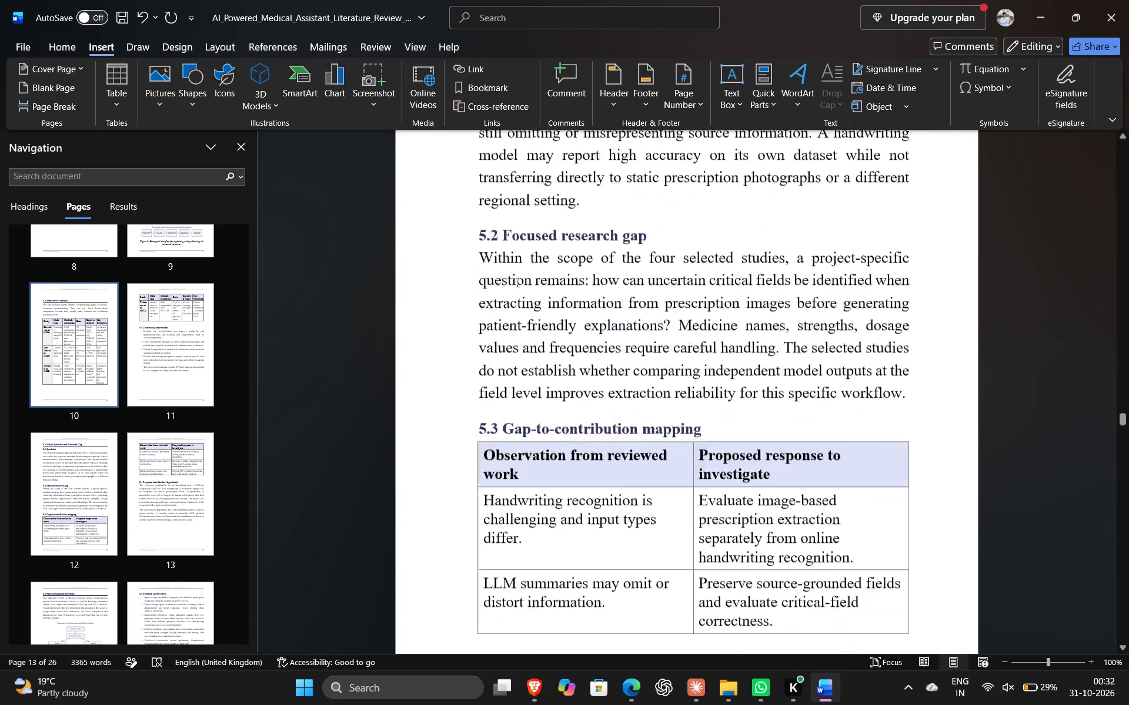
pyautogui.scroll(-1, 516, 282)
pyautogui.scroll(1, 516, 282)
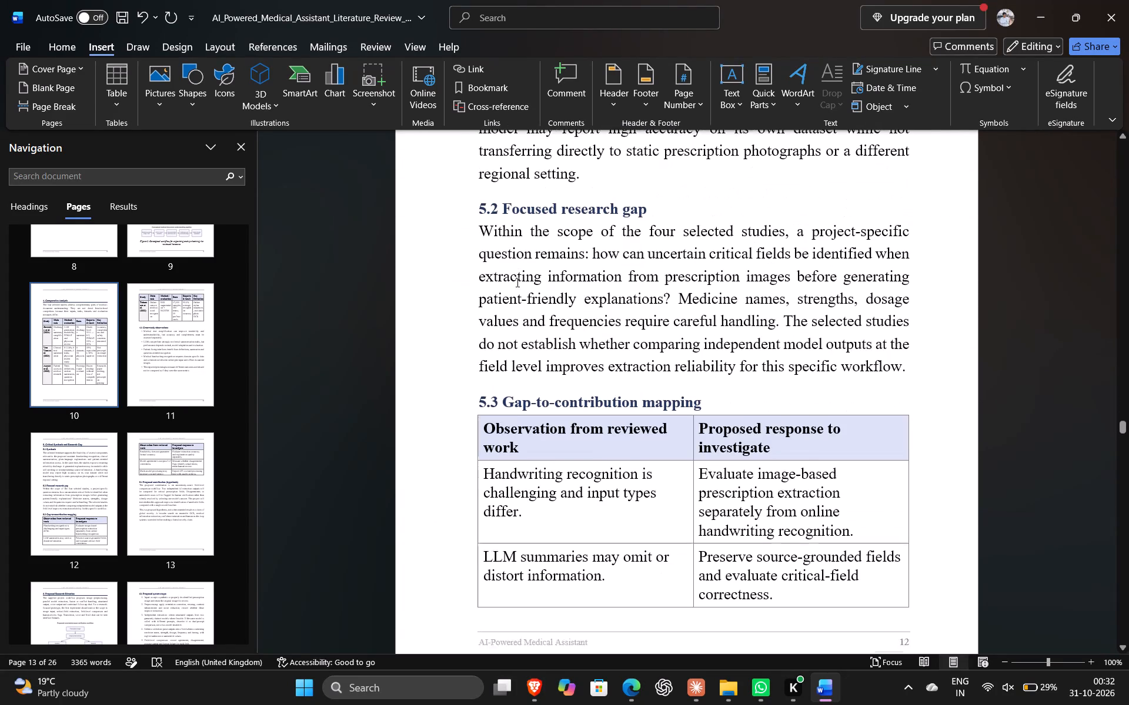
pyautogui.scroll(1, 516, 282)
pyautogui.click(475, 416)
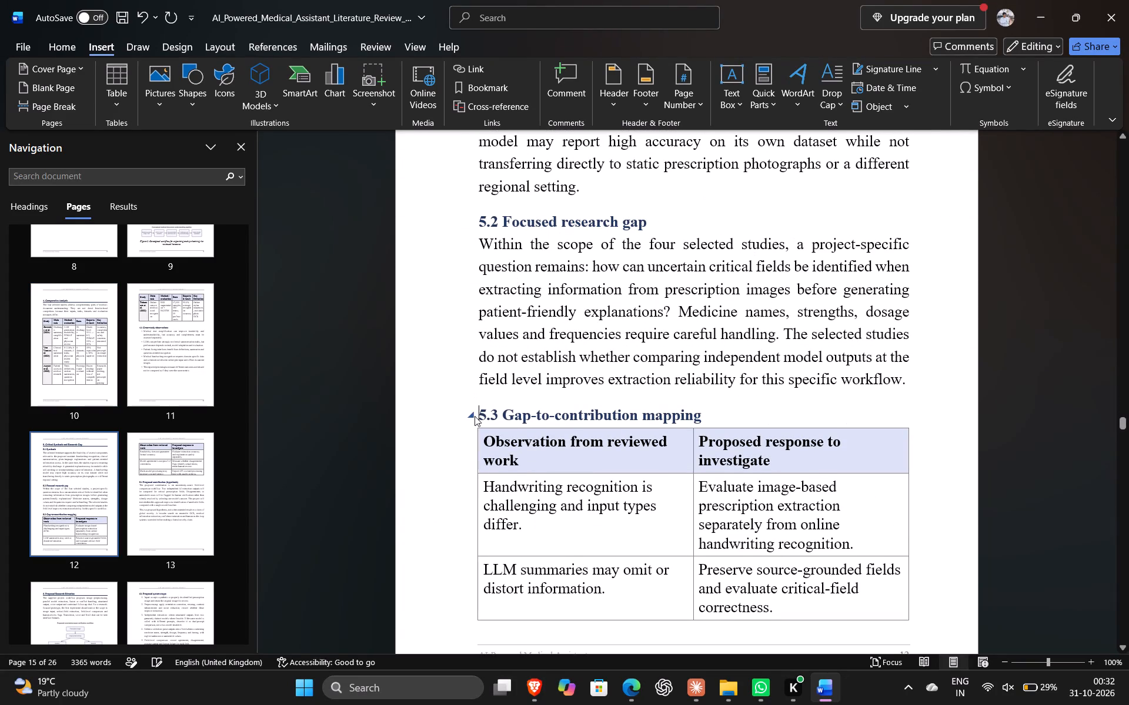
pyautogui.press('Return')
pyautogui.press('Return')
pyautogui.press('Return')
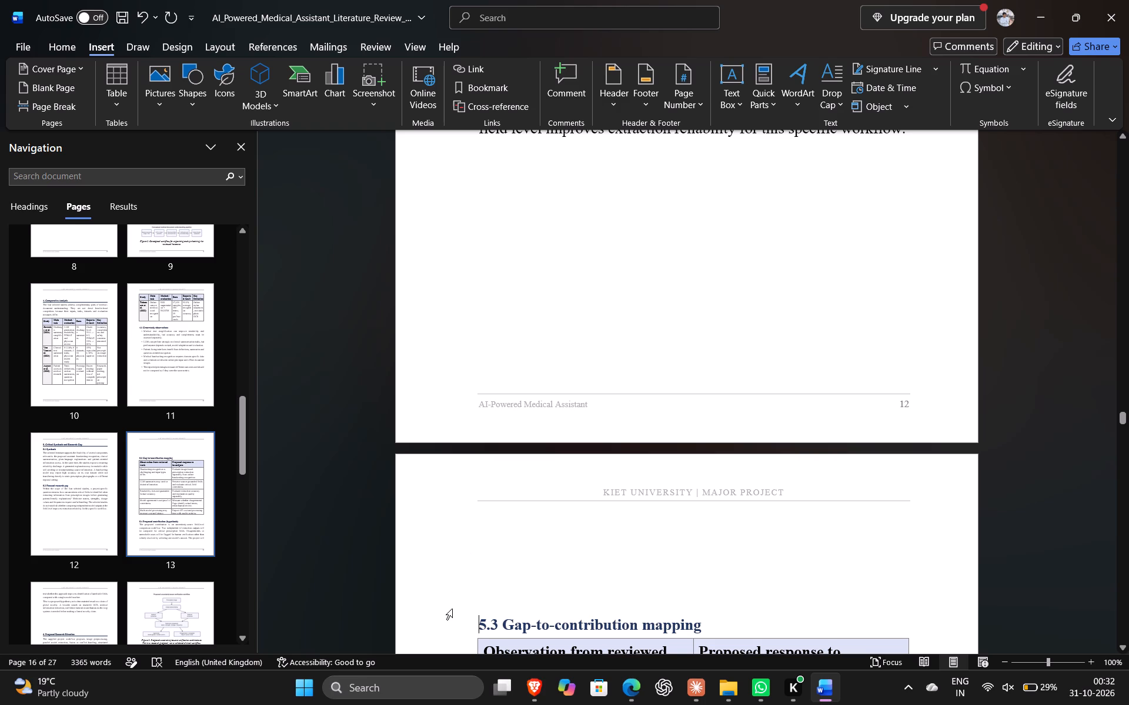
pyautogui.press('BackSpace')
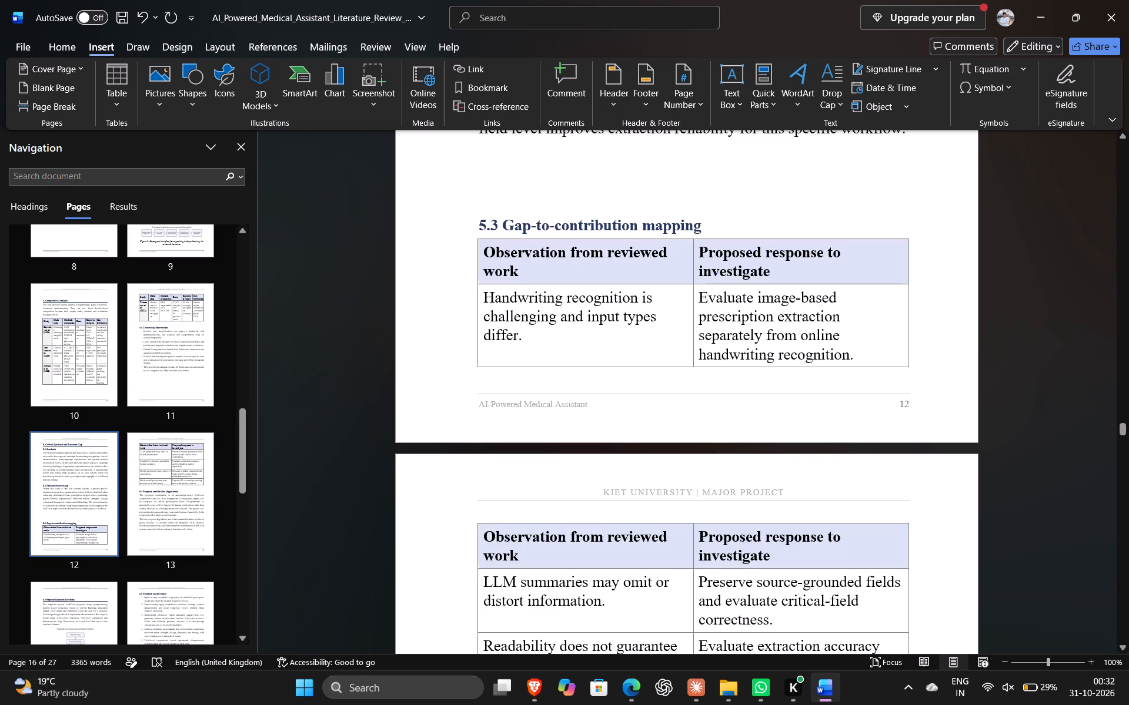
pyautogui.click(52, 106)
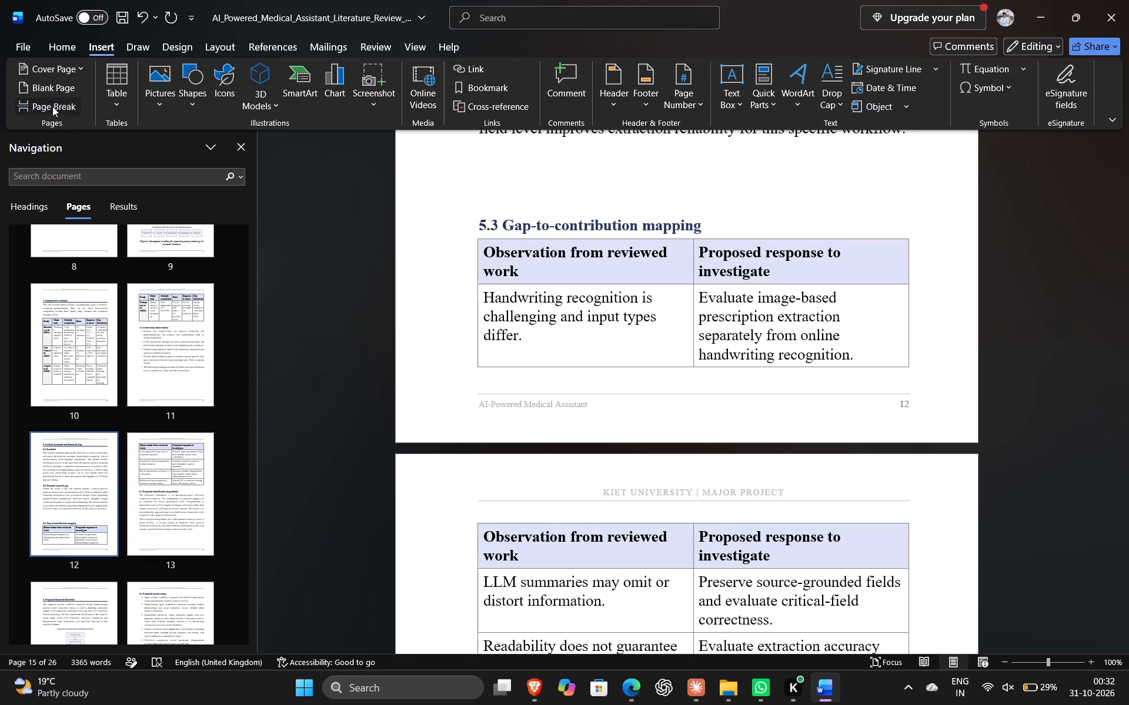
pyautogui.scroll(3, 509, 466)
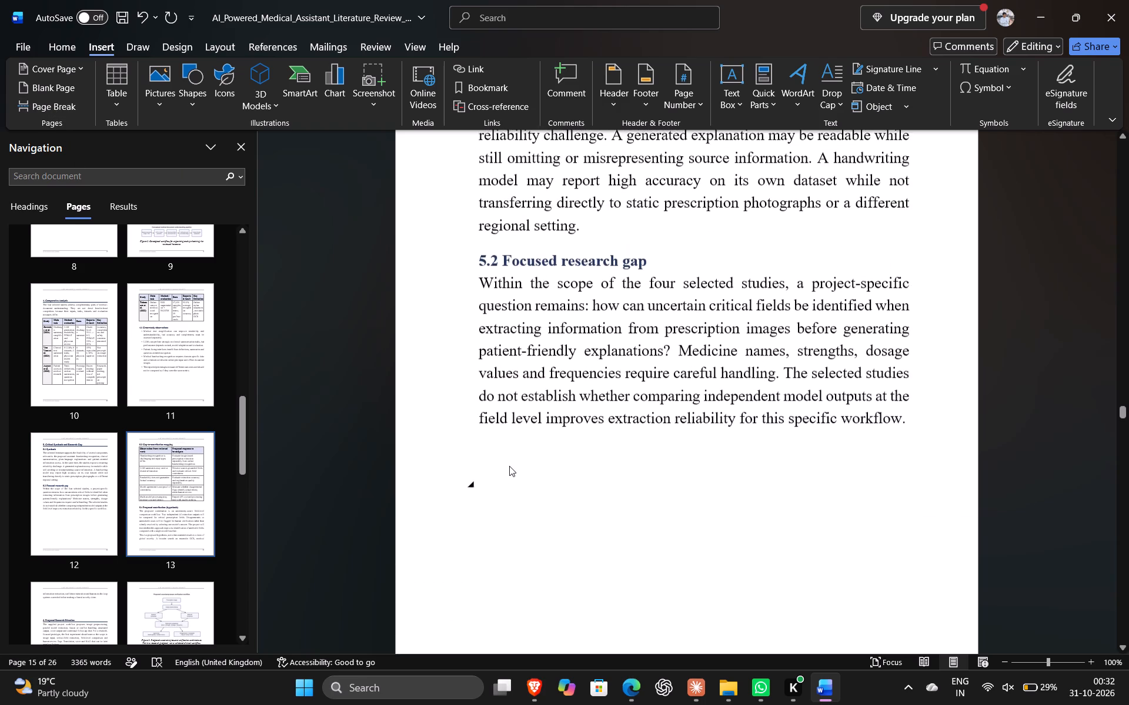
# Insert a page break before the heading "5.4 Proposed contribution (hypothesis)".
pyautogui.scroll(-1, 509, 466)
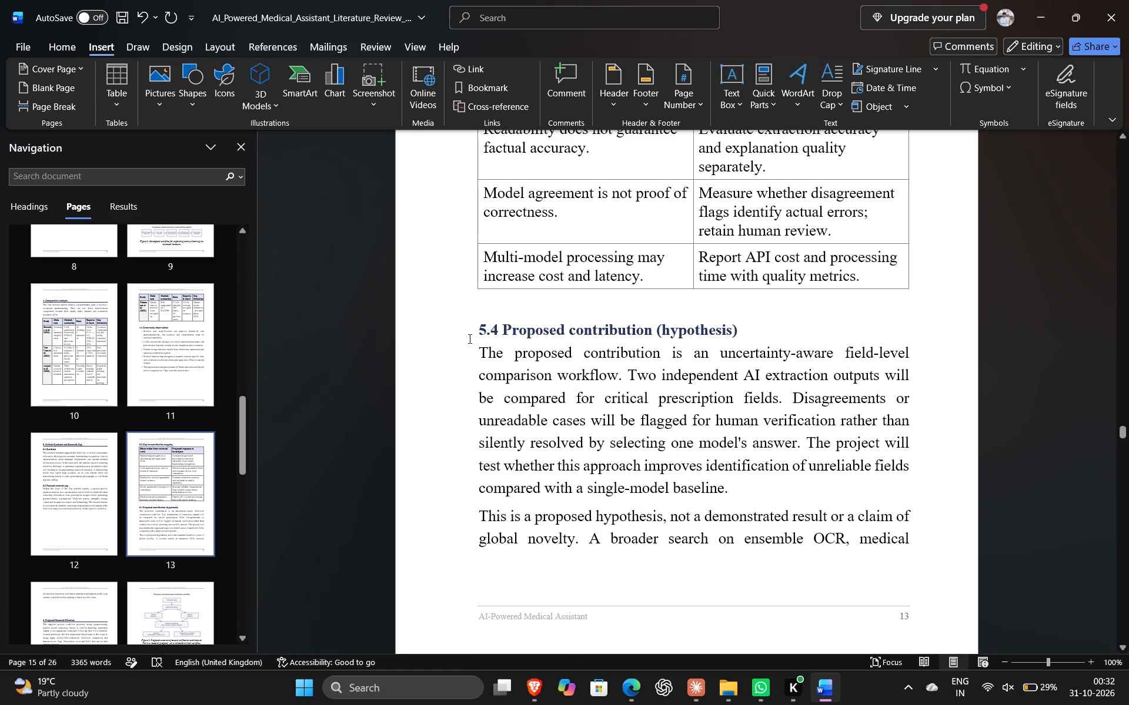
pyautogui.click(469, 337)
pyautogui.click(567, 464)
pyautogui.scroll(-6, 567, 464)
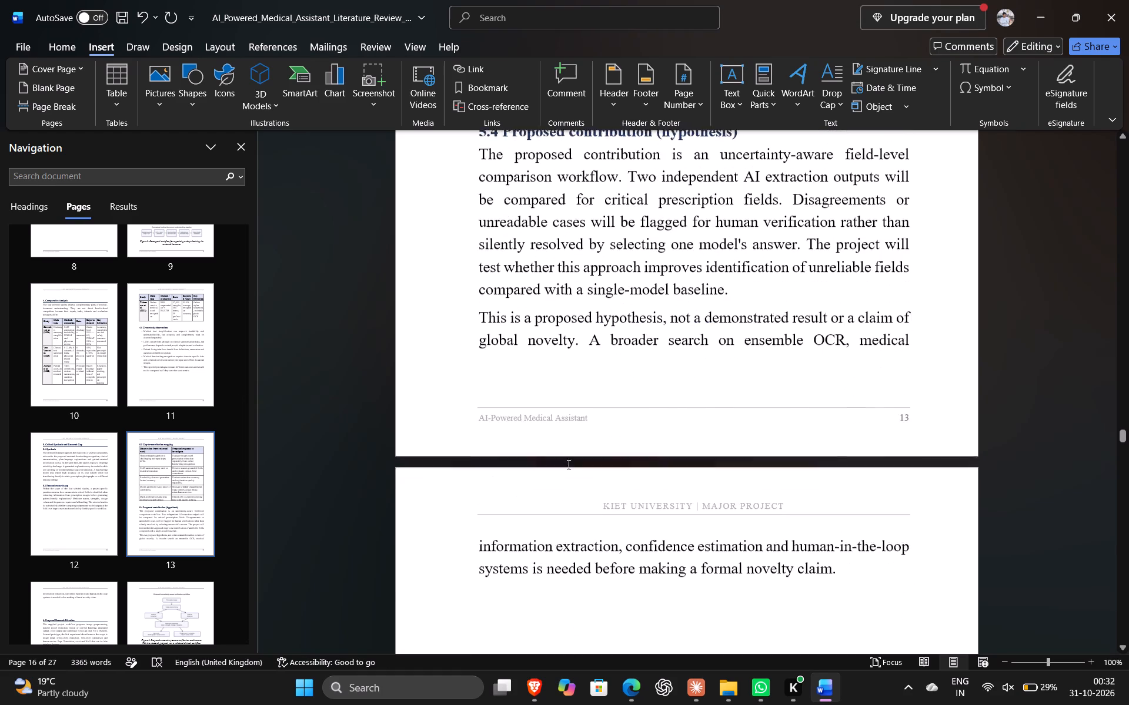
pyautogui.scroll(1, 515, 313)
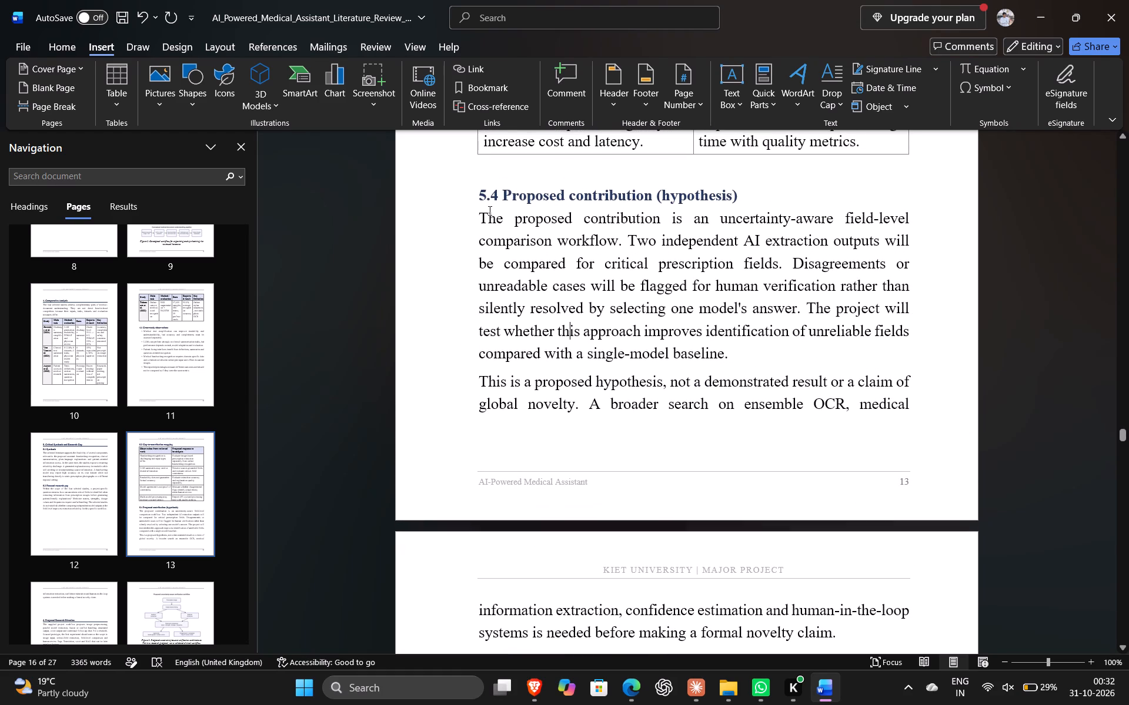
pyautogui.click(479, 197)
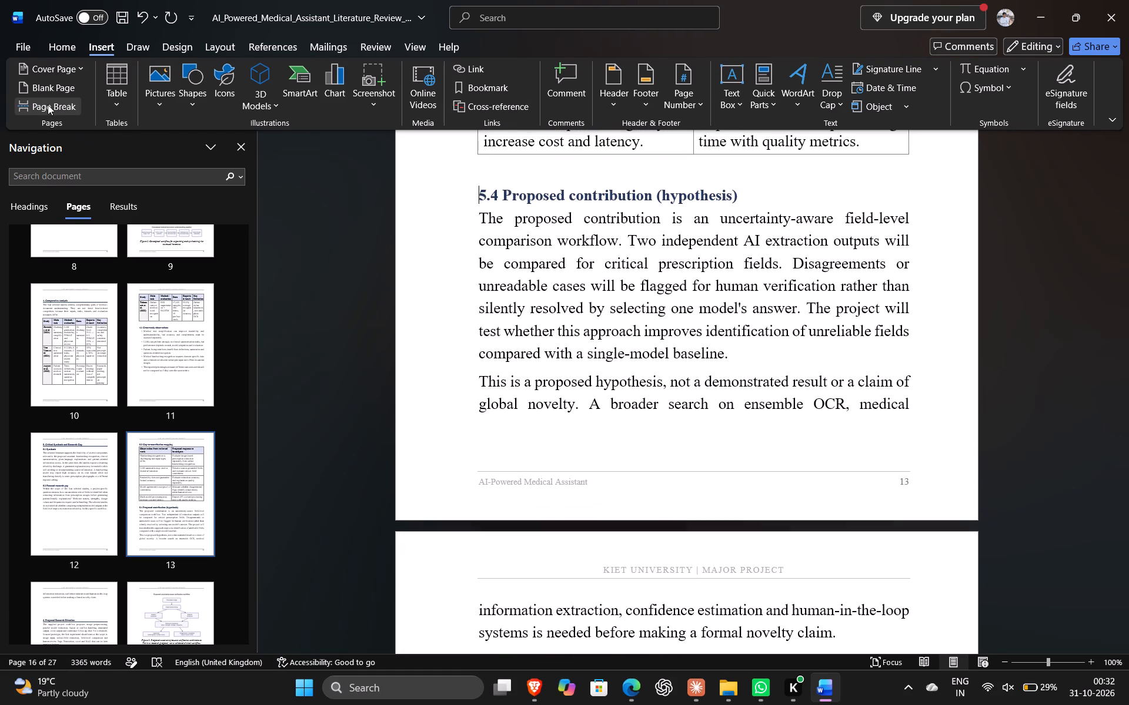
pyautogui.click(46, 104)
# Insert a page break before the heading "6. Proposed Research Direction".
pyautogui.scroll(-6, 474, 372)
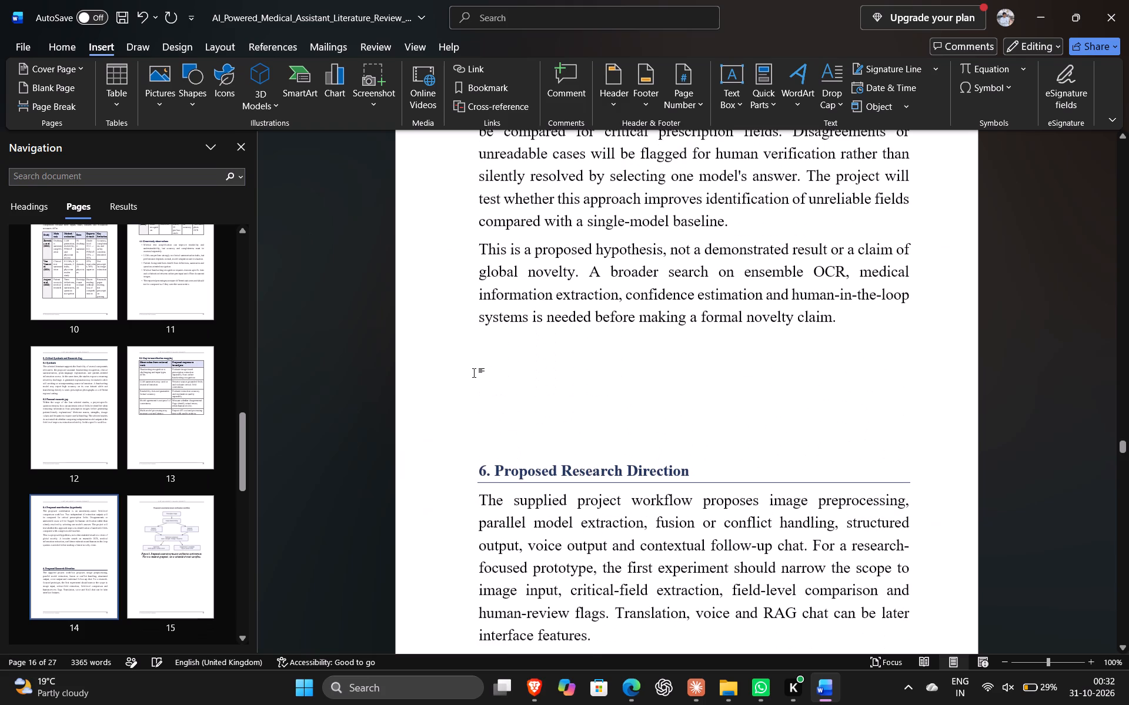
pyautogui.scroll(-1, 474, 372)
pyautogui.click(477, 434)
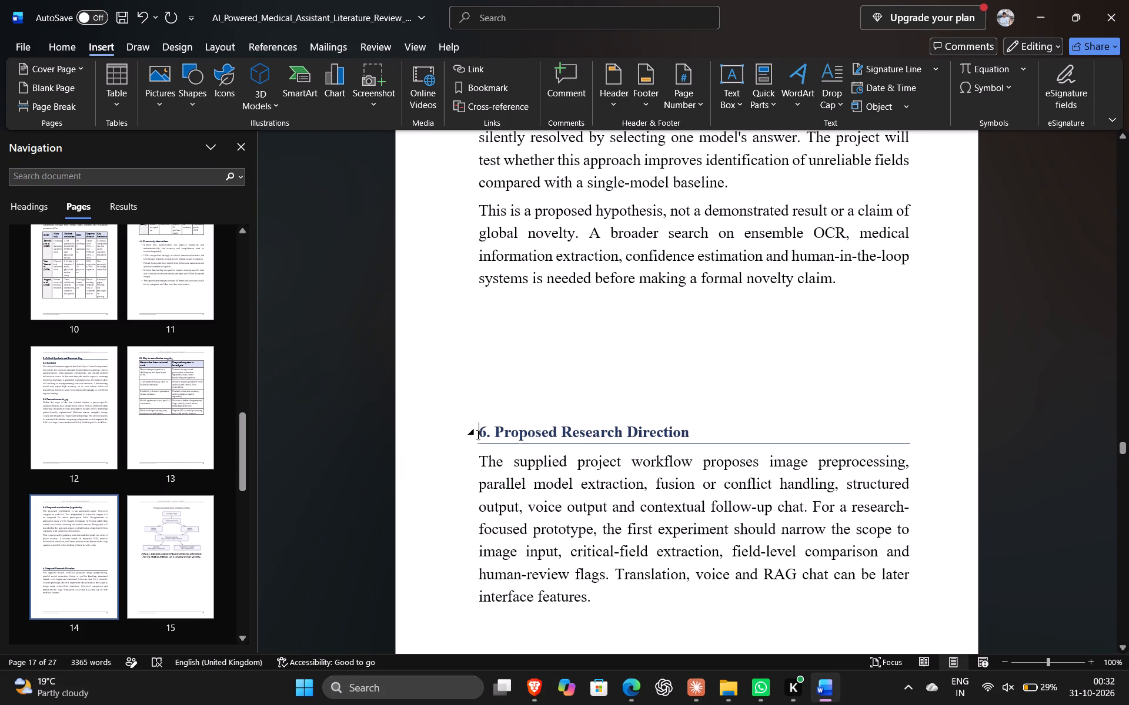
pyautogui.scroll(-4, 477, 434)
pyautogui.hscroll(1, 477, 434)
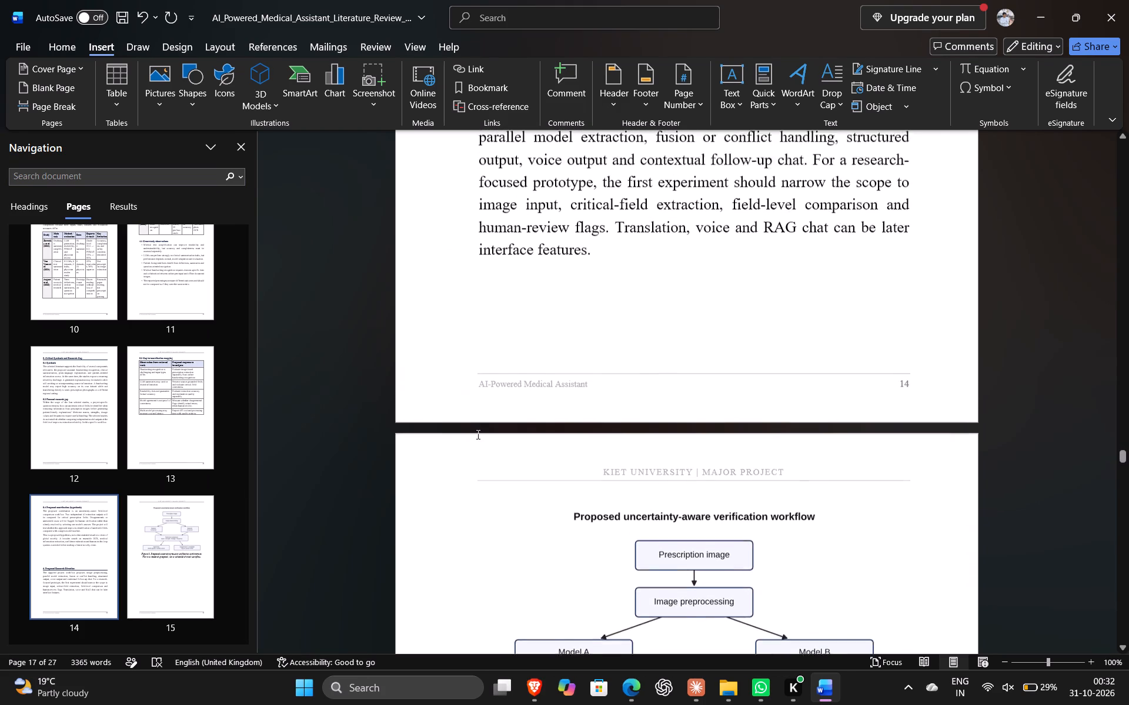
pyautogui.hscroll(1, 477, 434)
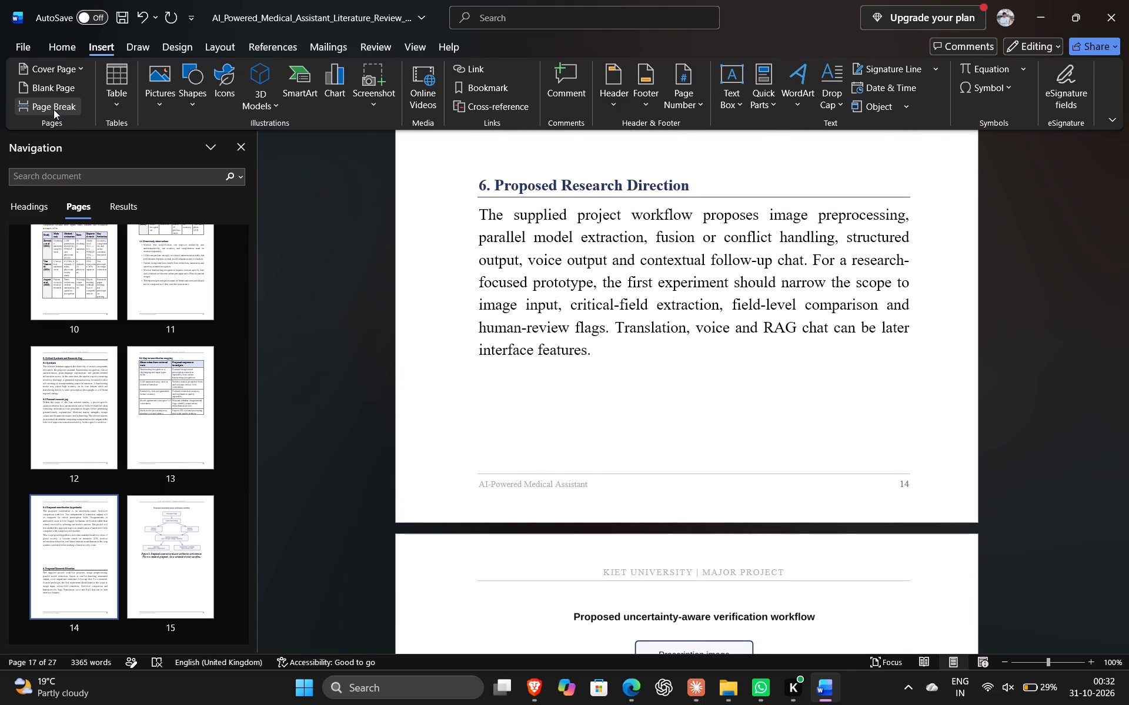
pyautogui.click(54, 109)
# Replace the empty lines and existing page break above "7. Research Questions and Objectives" with a single new page break.
pyautogui.scroll(-6, 496, 338)
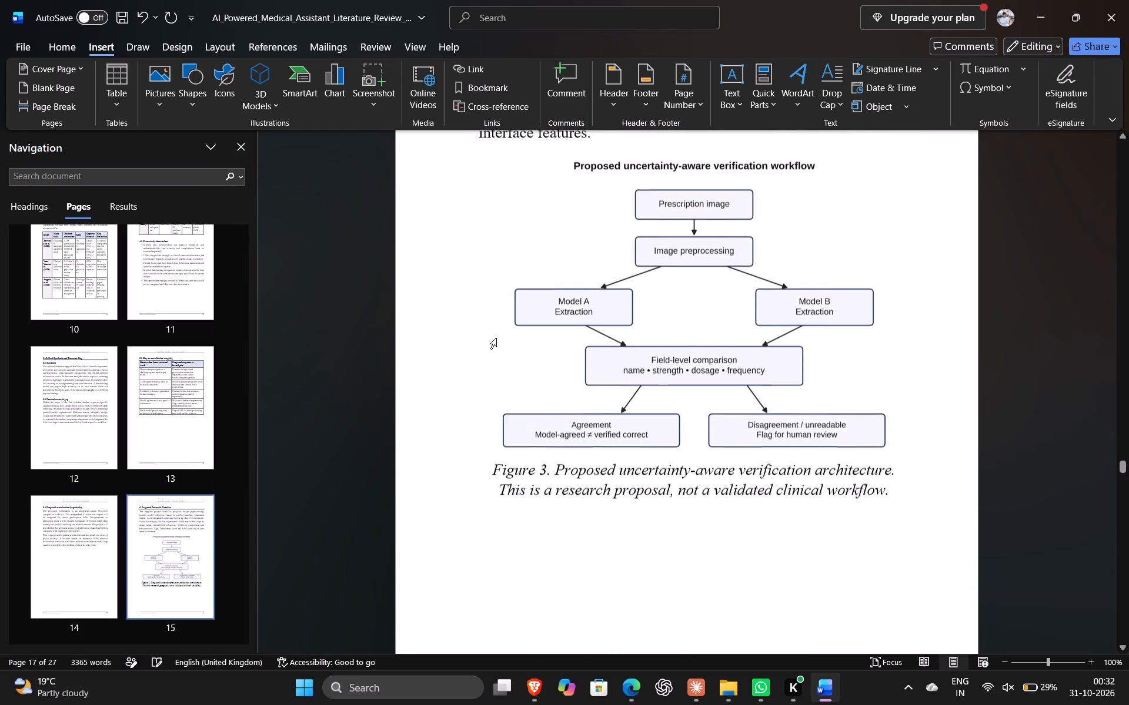
pyautogui.scroll(-7, 496, 338)
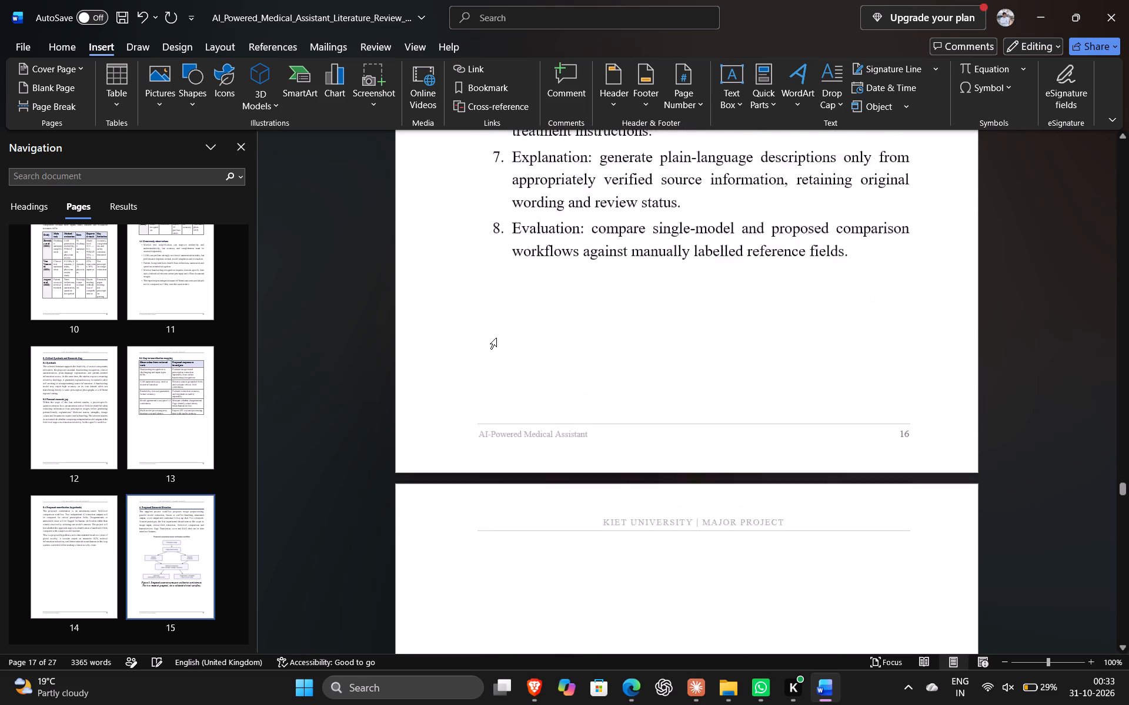
pyautogui.scroll(-2, 496, 338)
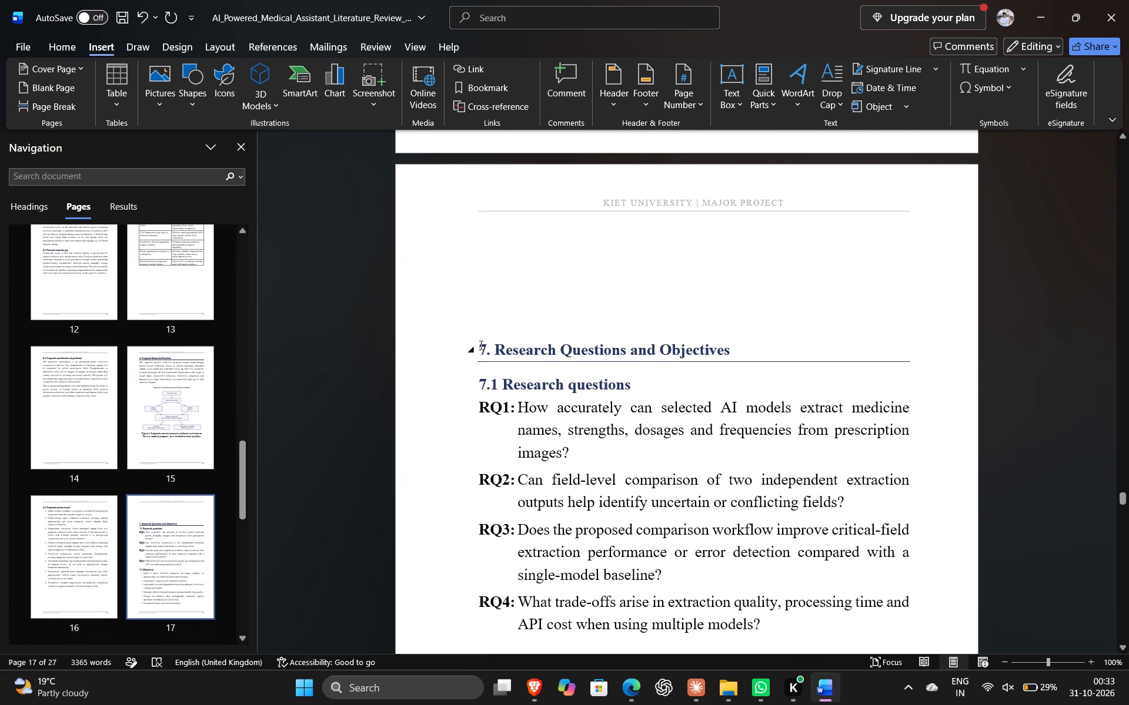
pyautogui.click(480, 345)
pyautogui.press('BackSpace')
pyautogui.press('BackSpace')
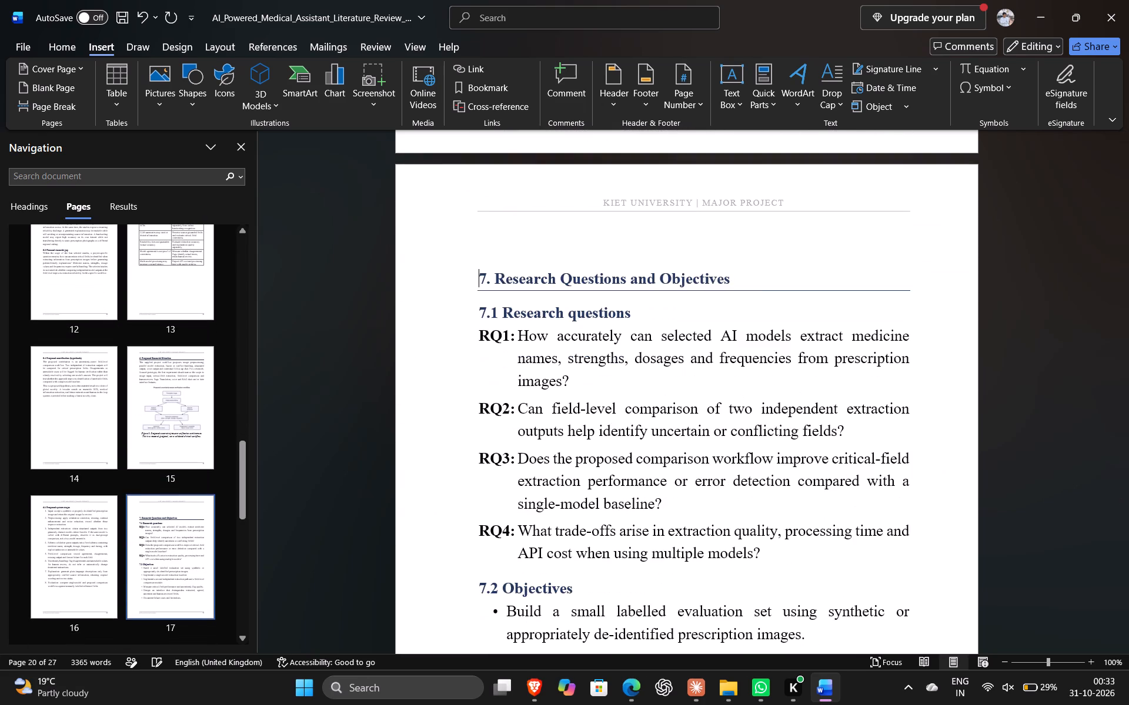
pyautogui.press('BackSpace')
pyautogui.press('Return')
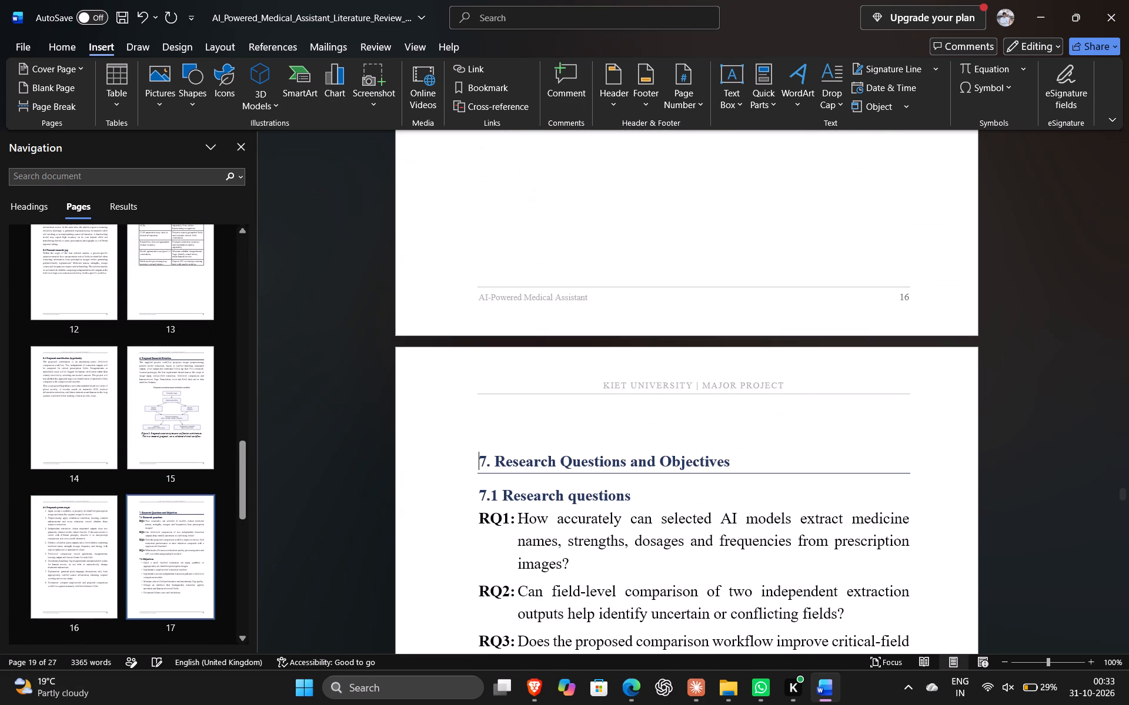
pyautogui.press('BackSpace')
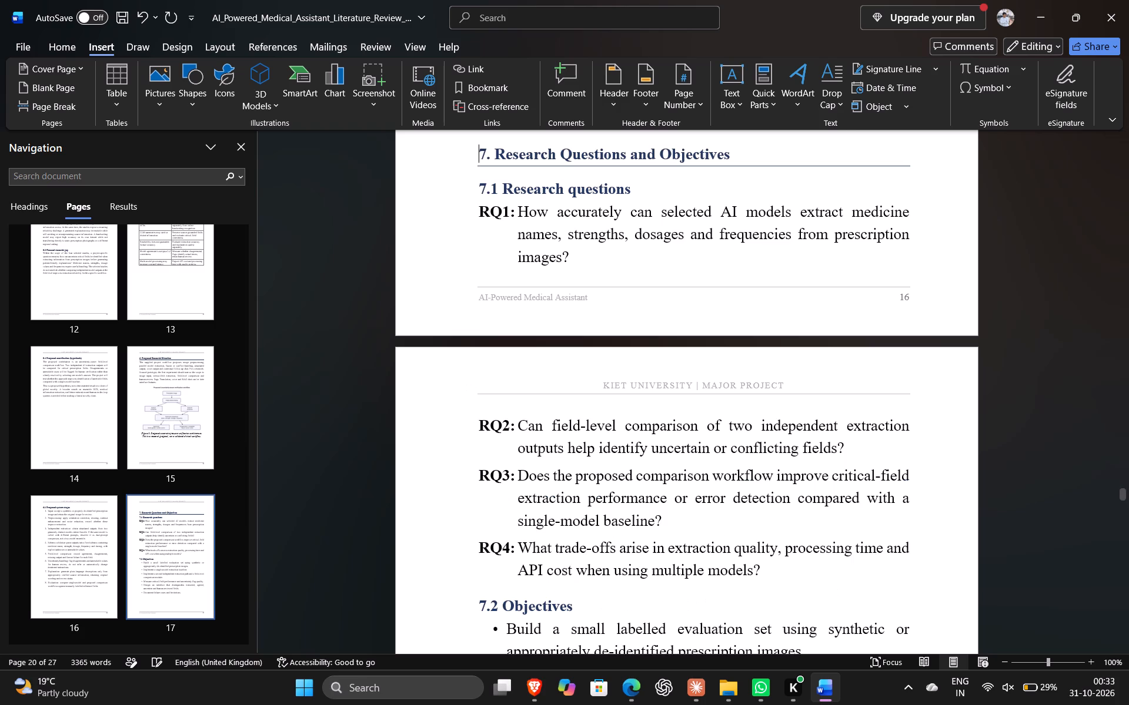
pyautogui.click(63, 101)
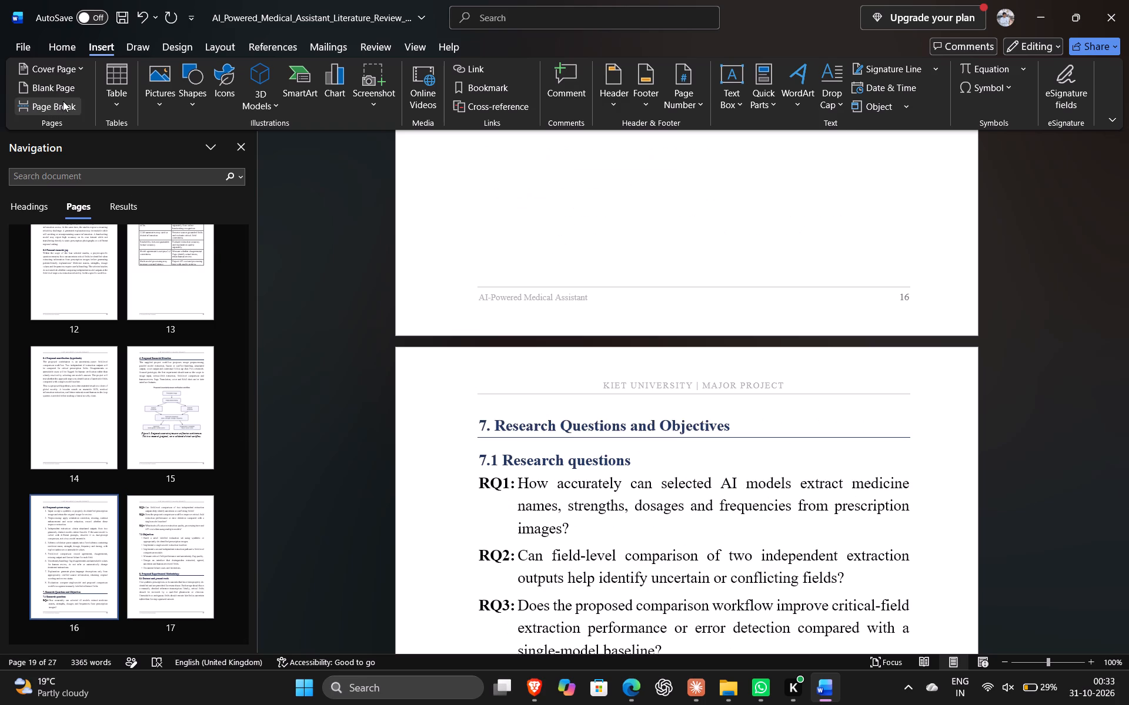
# Insert a page break before the heading "8. Proposed Experimental Methodology".
pyautogui.scroll(4, 579, 402)
pyautogui.scroll(-4, 579, 402)
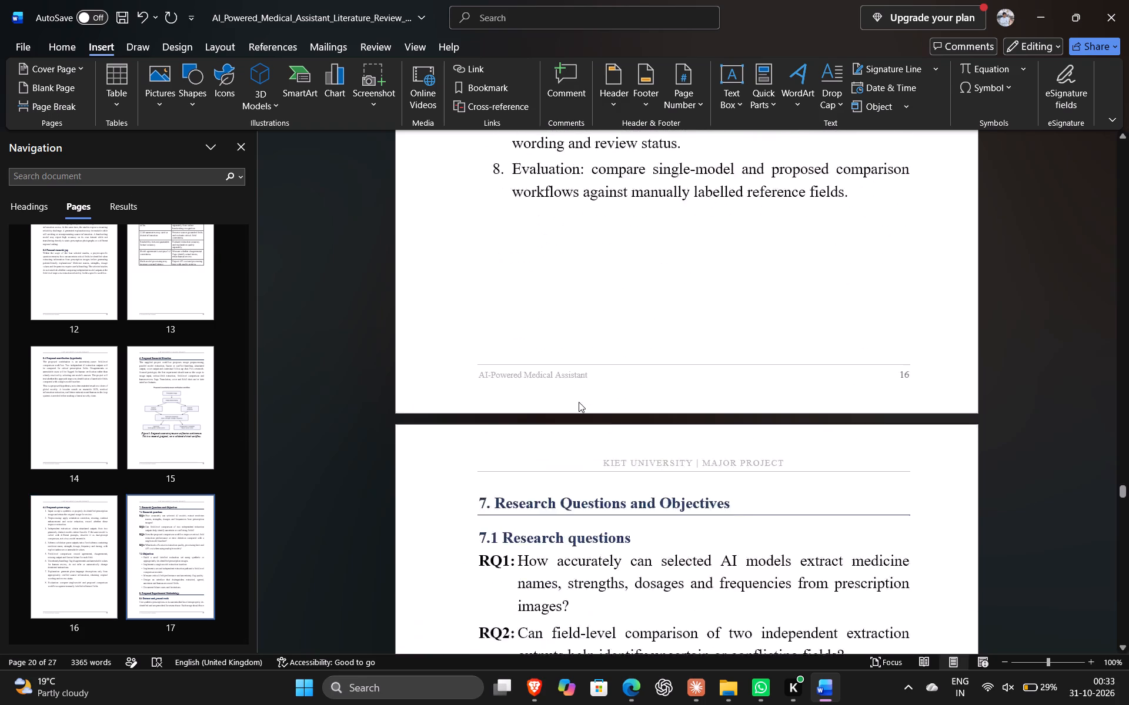
pyautogui.scroll(-4, 579, 402)
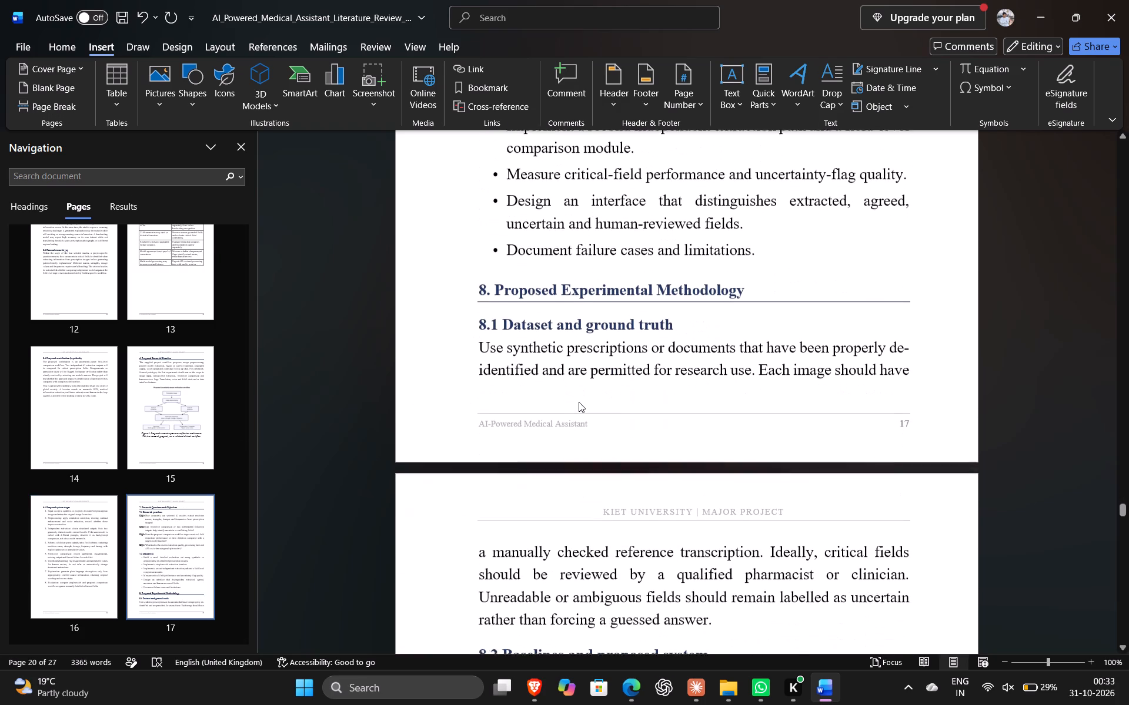
pyautogui.click(480, 277)
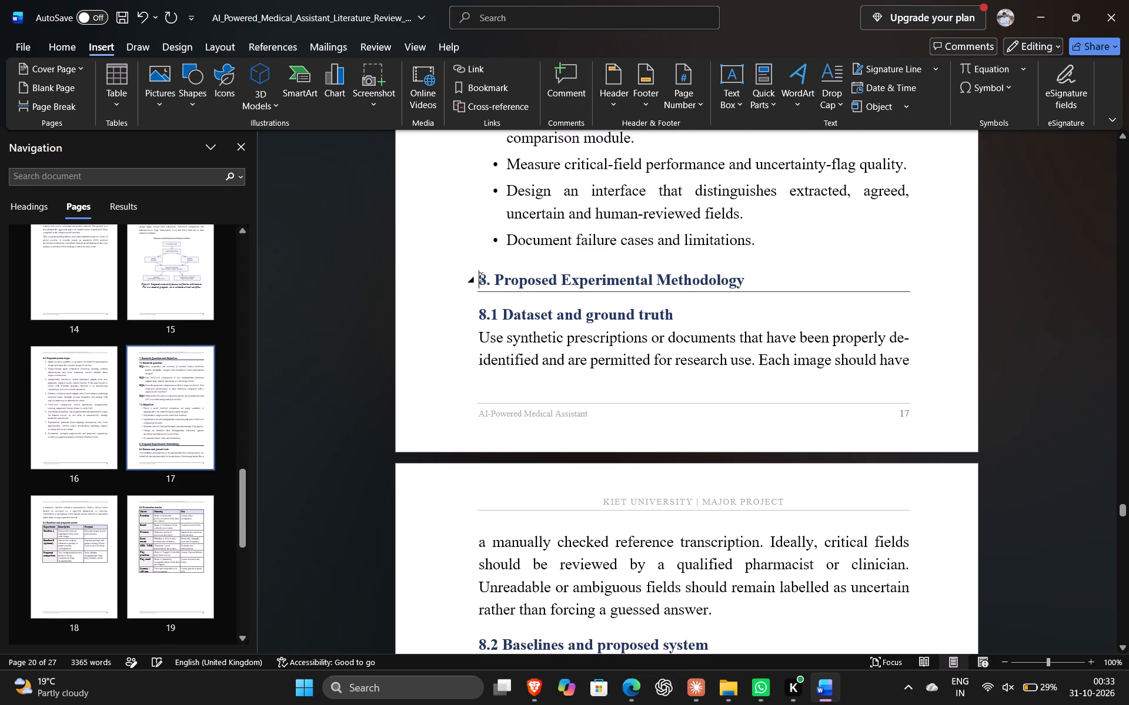
pyautogui.click(62, 105)
# Insert a page break before the heading "9. Expected Outcomes, Risks and Scope".
pyautogui.scroll(-10, 523, 441)
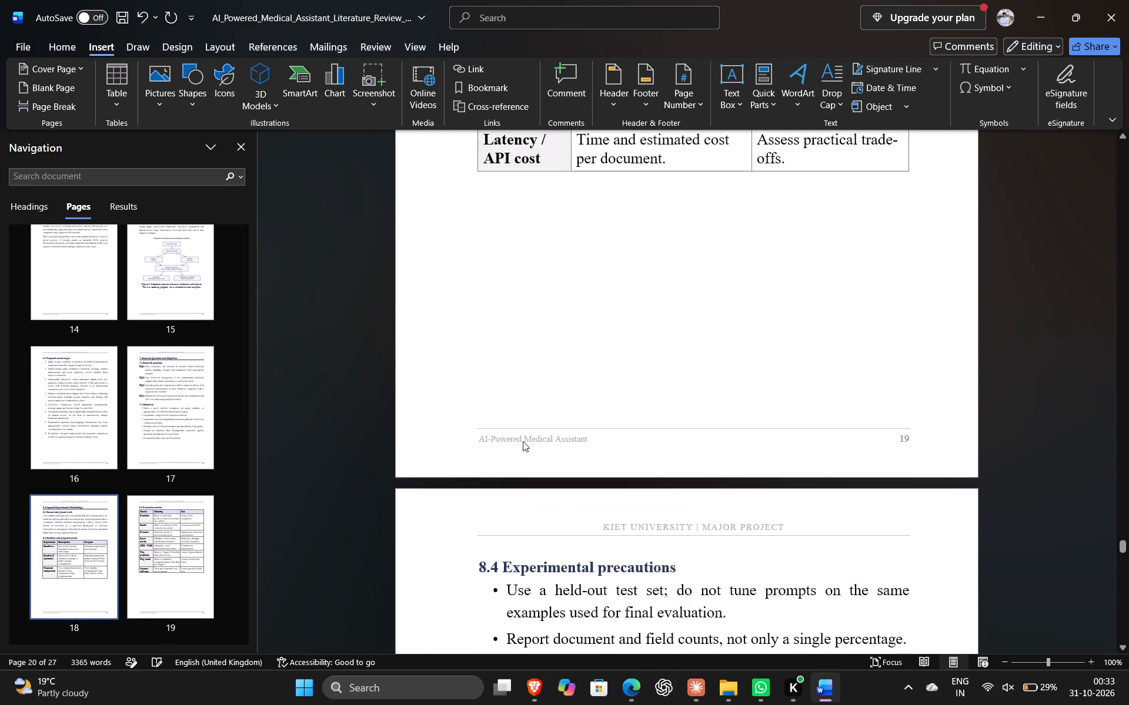
pyautogui.scroll(-3, 523, 441)
pyautogui.scroll(1, 523, 441)
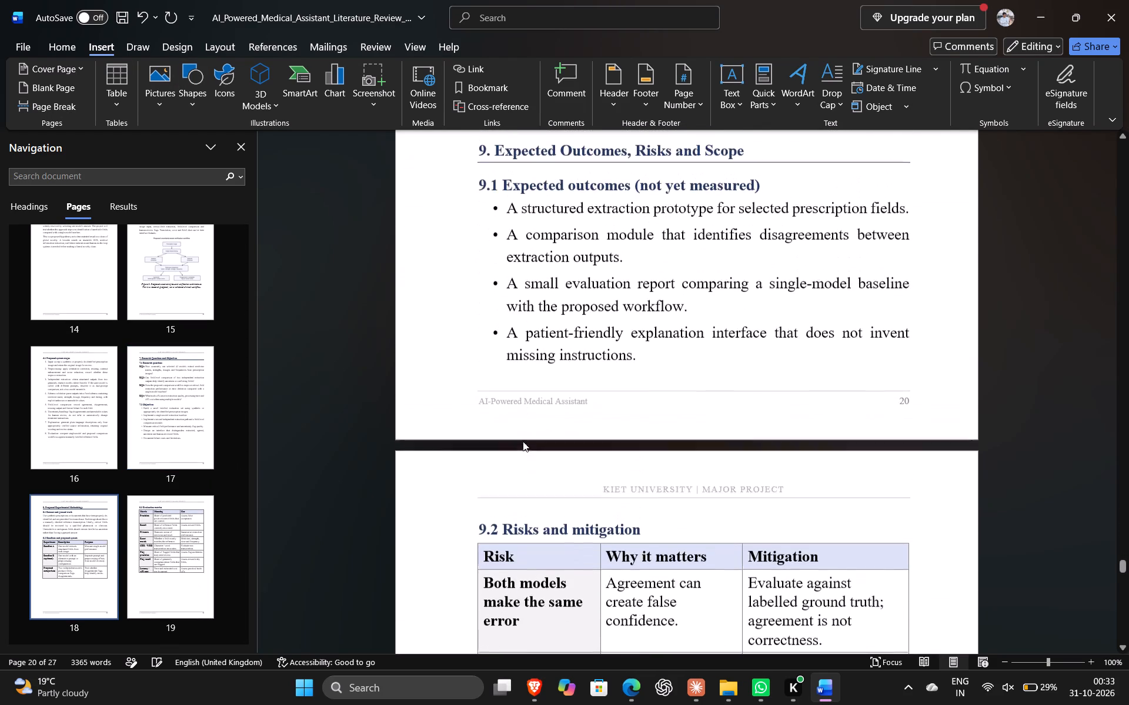
pyautogui.scroll(1, 523, 441)
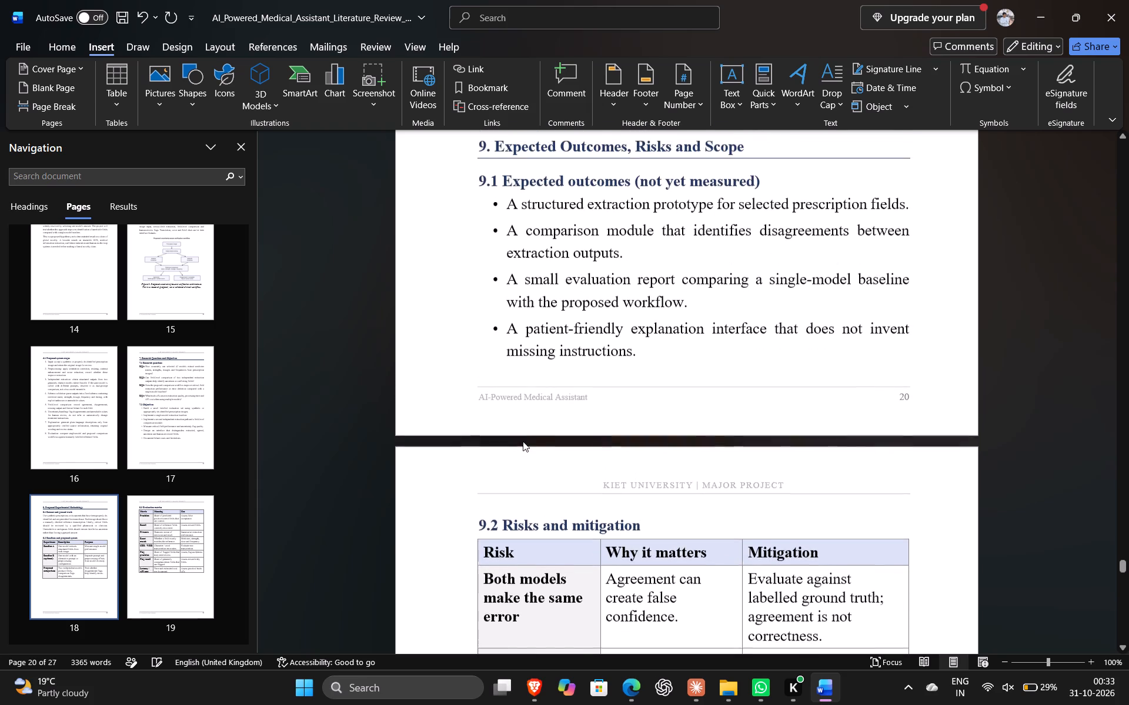
pyautogui.scroll(1, 523, 441)
pyautogui.click(474, 184)
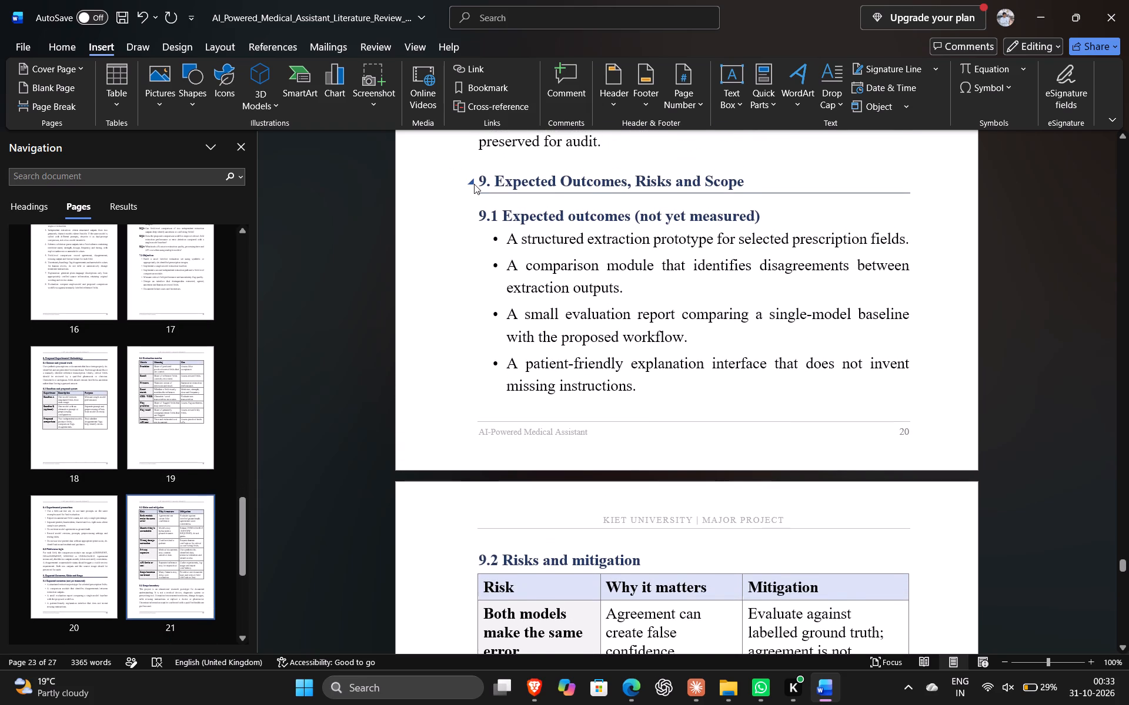
pyautogui.click(475, 183)
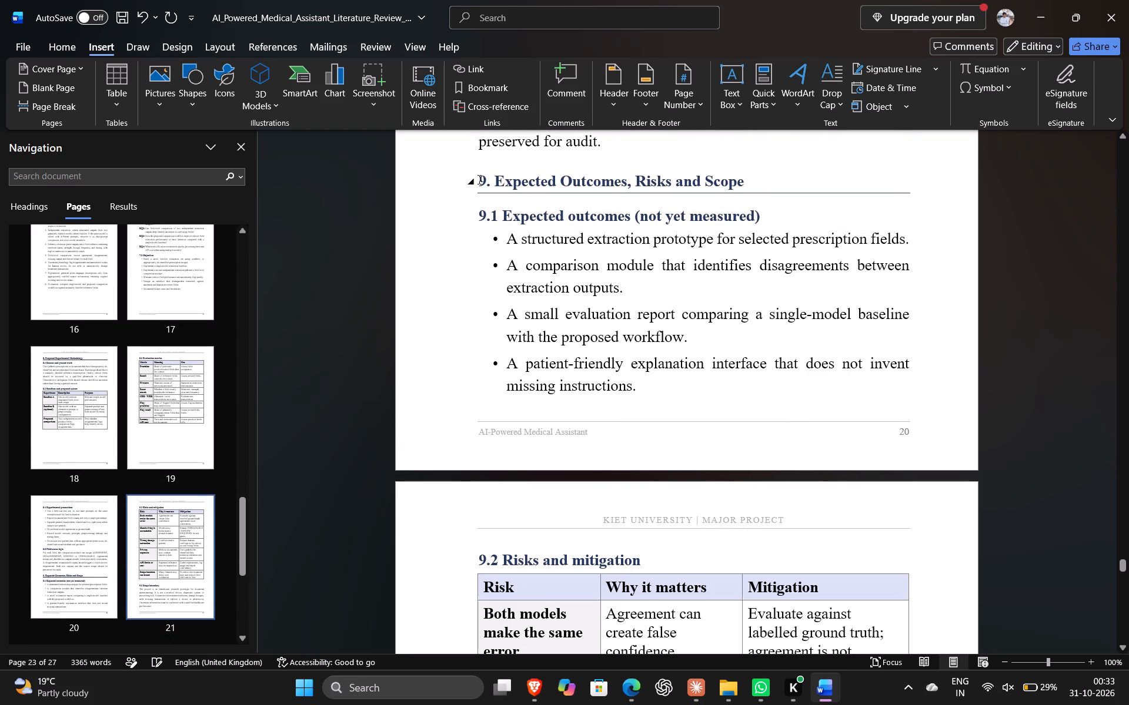
pyautogui.click(480, 177)
pyautogui.click(71, 108)
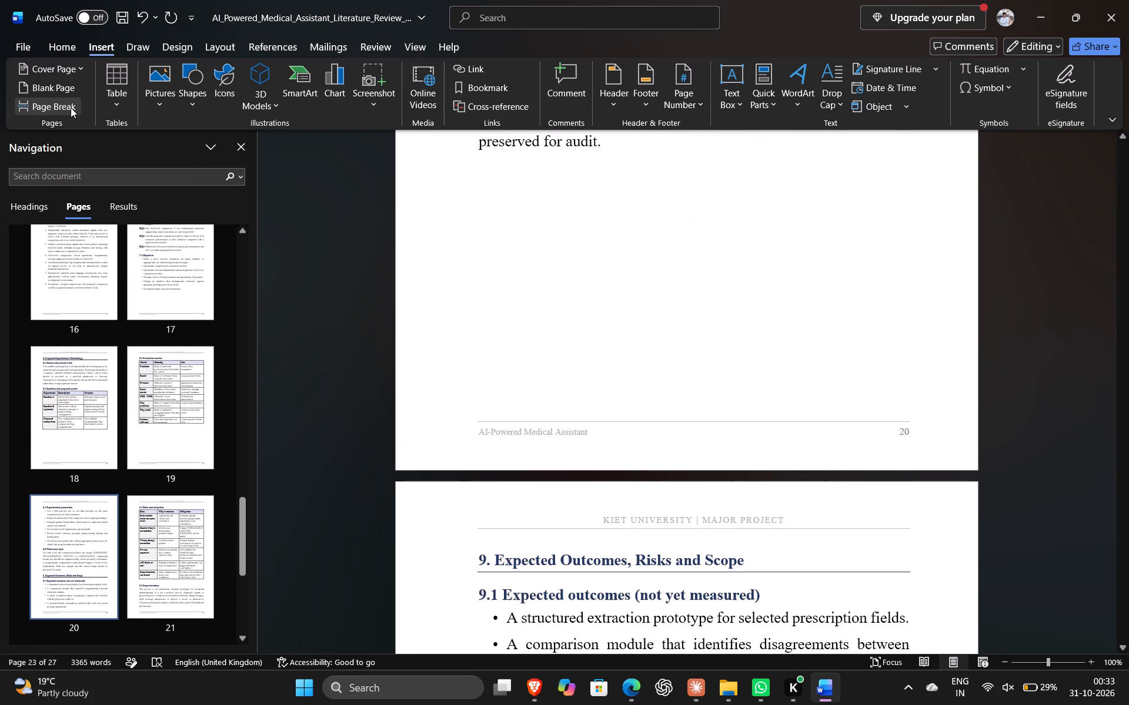
# Insert a page break before the heading "9.2 Risks and mitigation".
pyautogui.scroll(-6, 465, 335)
pyautogui.scroll(-5, 550, 438)
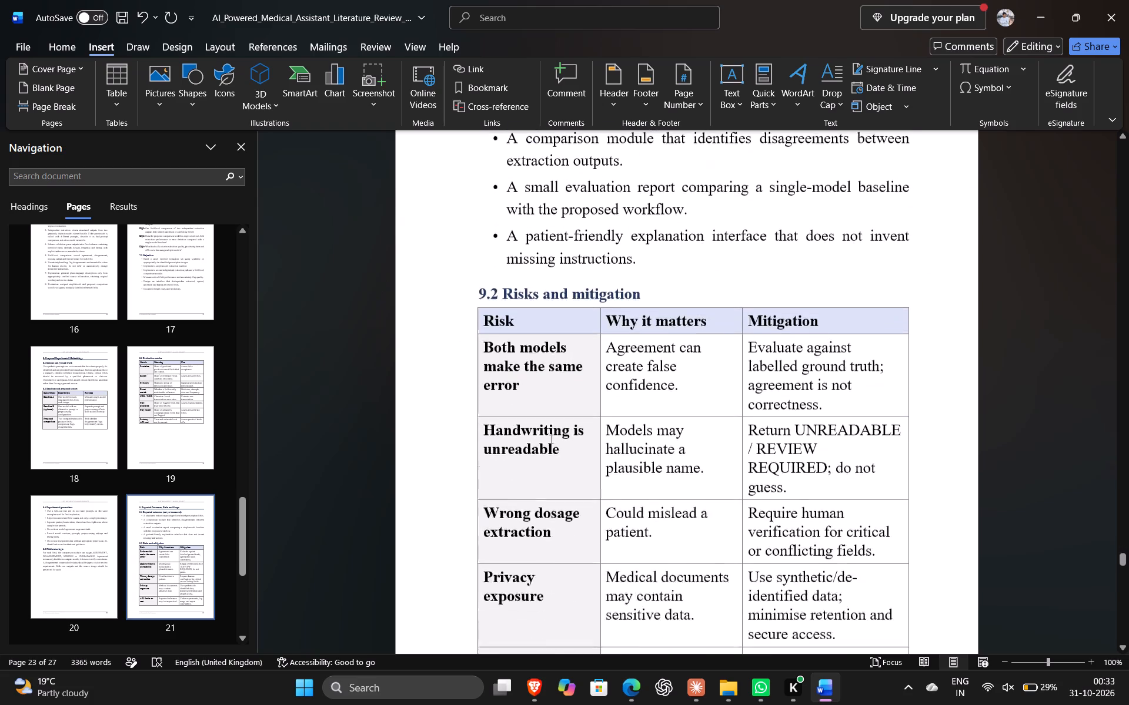
pyautogui.scroll(-5, 550, 438)
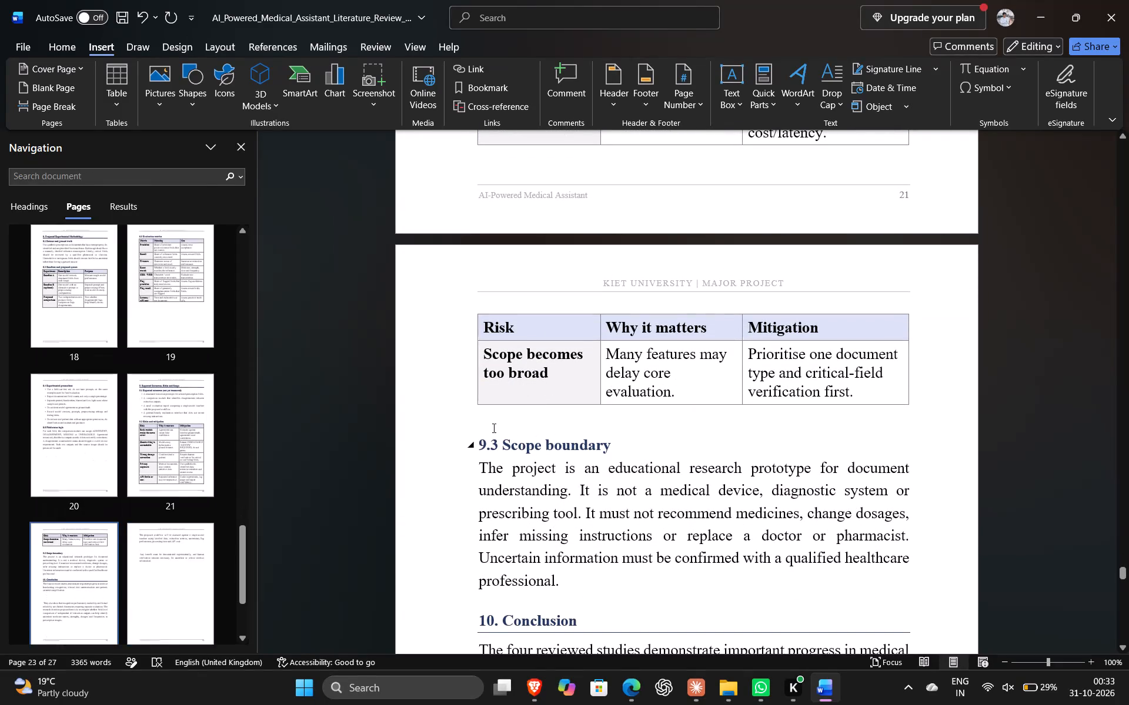
pyautogui.scroll(4, 536, 350)
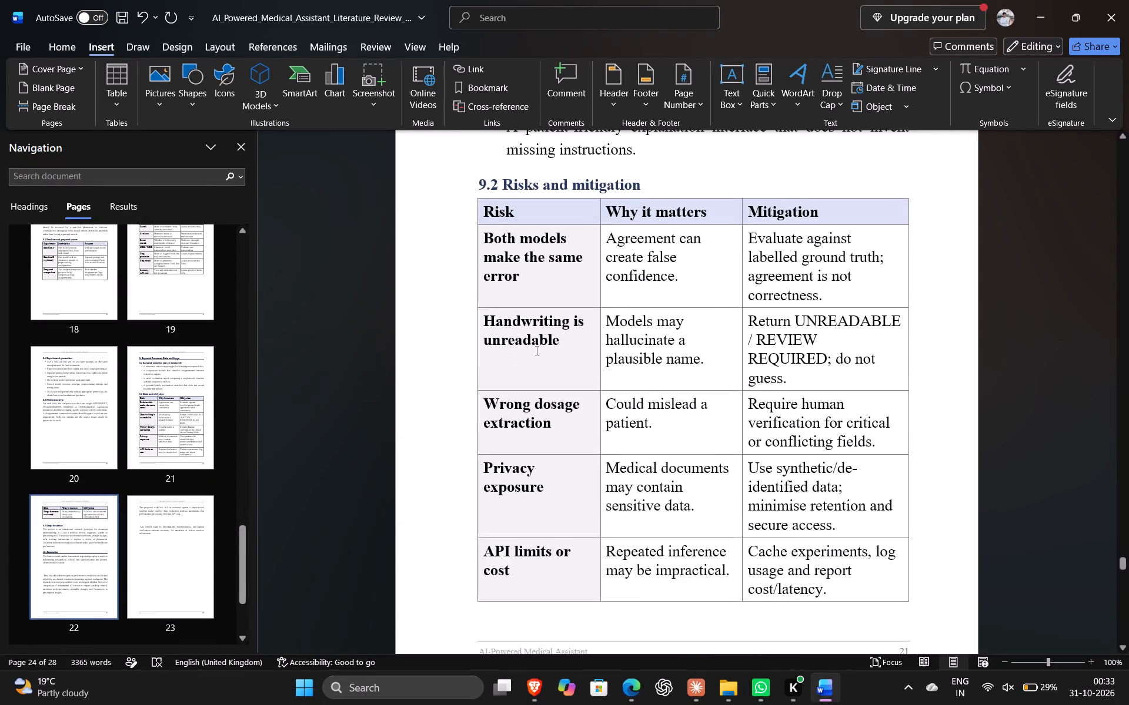
pyautogui.scroll(2, 536, 350)
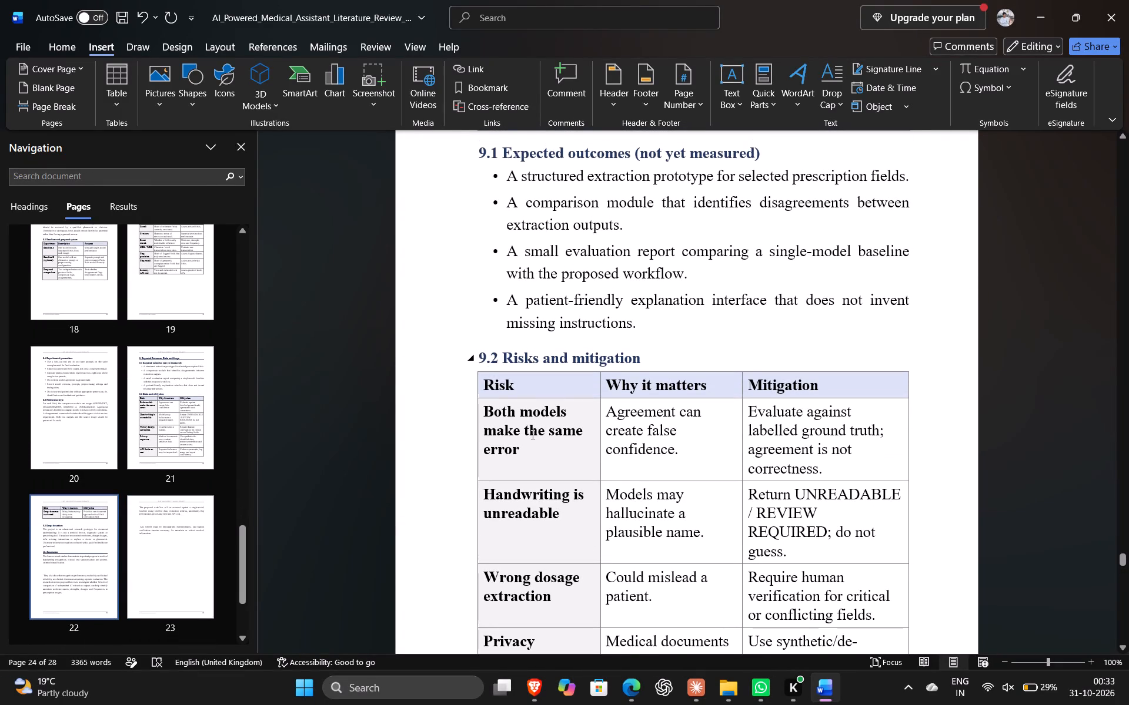
pyautogui.scroll(-1, 544, 449)
pyautogui.click(475, 352)
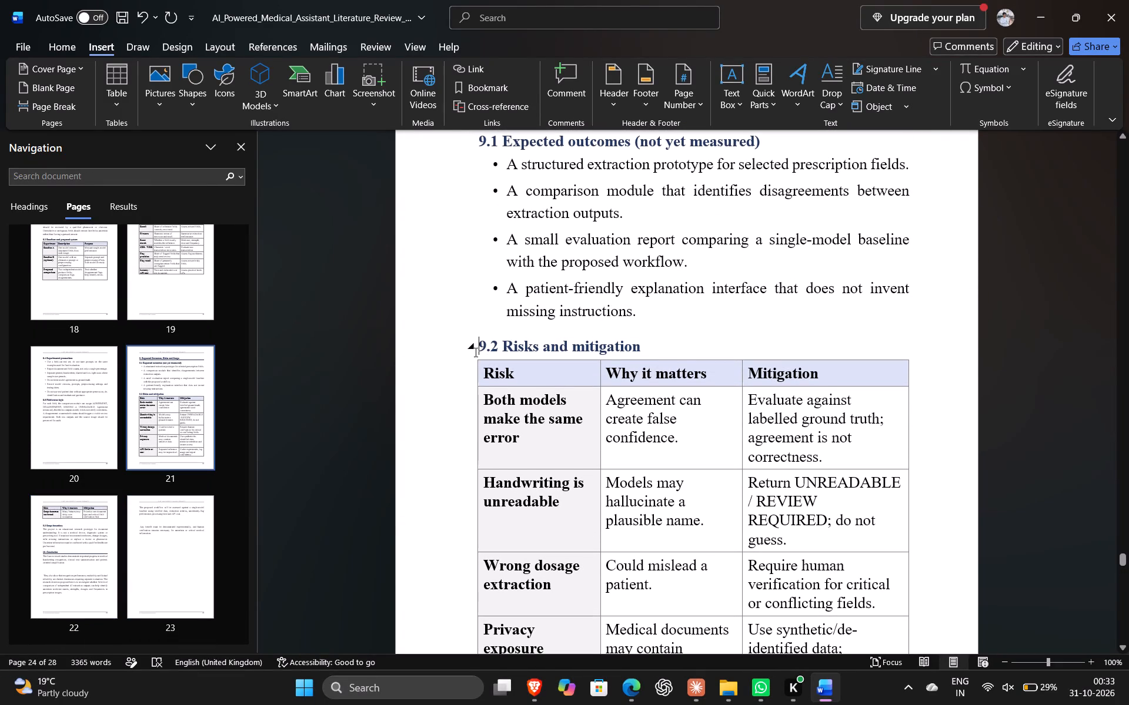
pyautogui.click(59, 106)
# Insert a page break before the heading "9.3 Scope boundary".
pyautogui.scroll(-3, 426, 375)
pyautogui.scroll(-3, 529, 462)
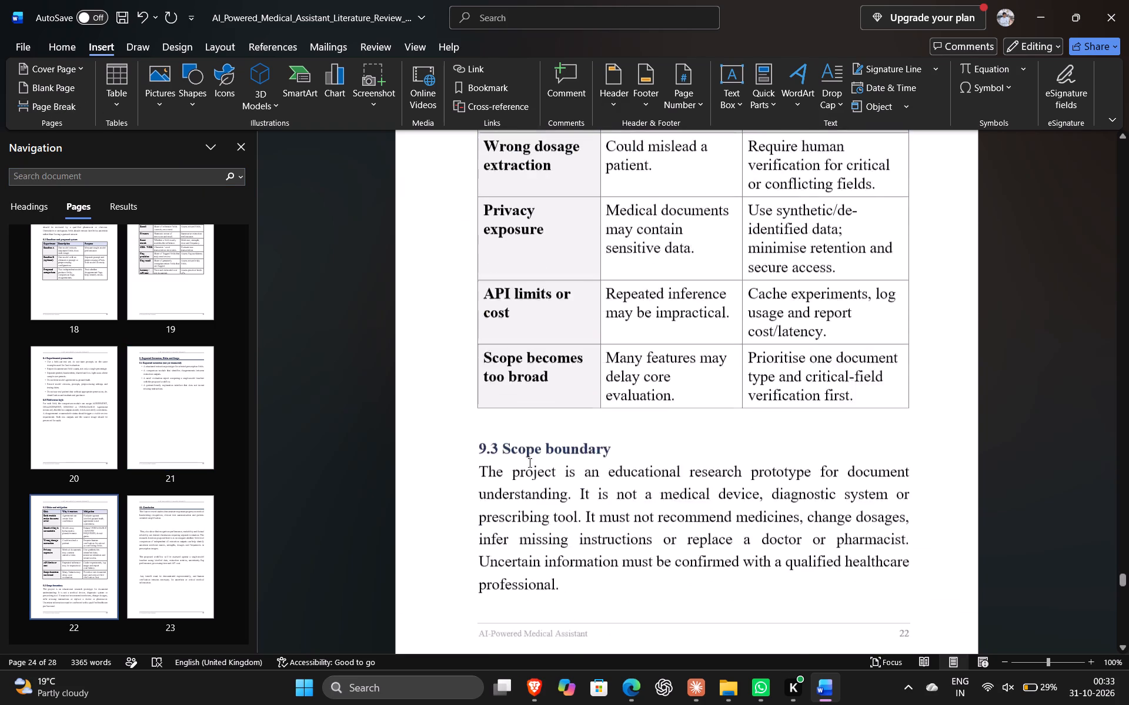
pyautogui.scroll(-1, 529, 462)
pyautogui.click(475, 314)
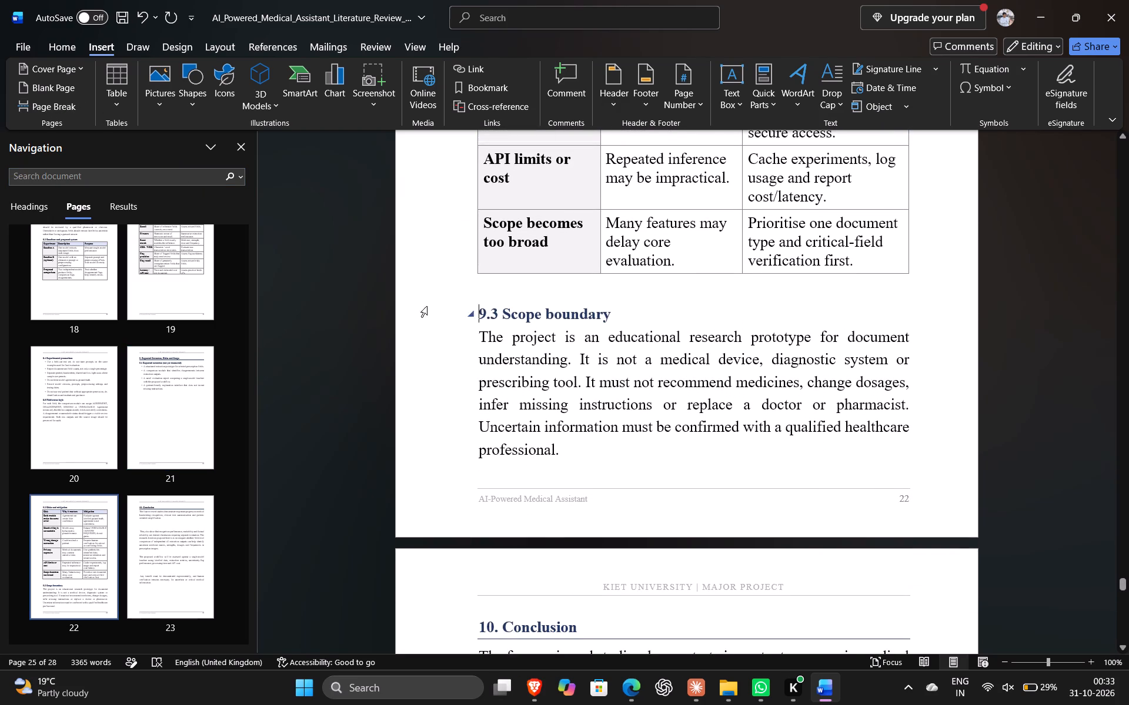
pyautogui.click(68, 107)
# Insert a page break before the heading "10. Conclusion".
pyautogui.scroll(-1, 416, 354)
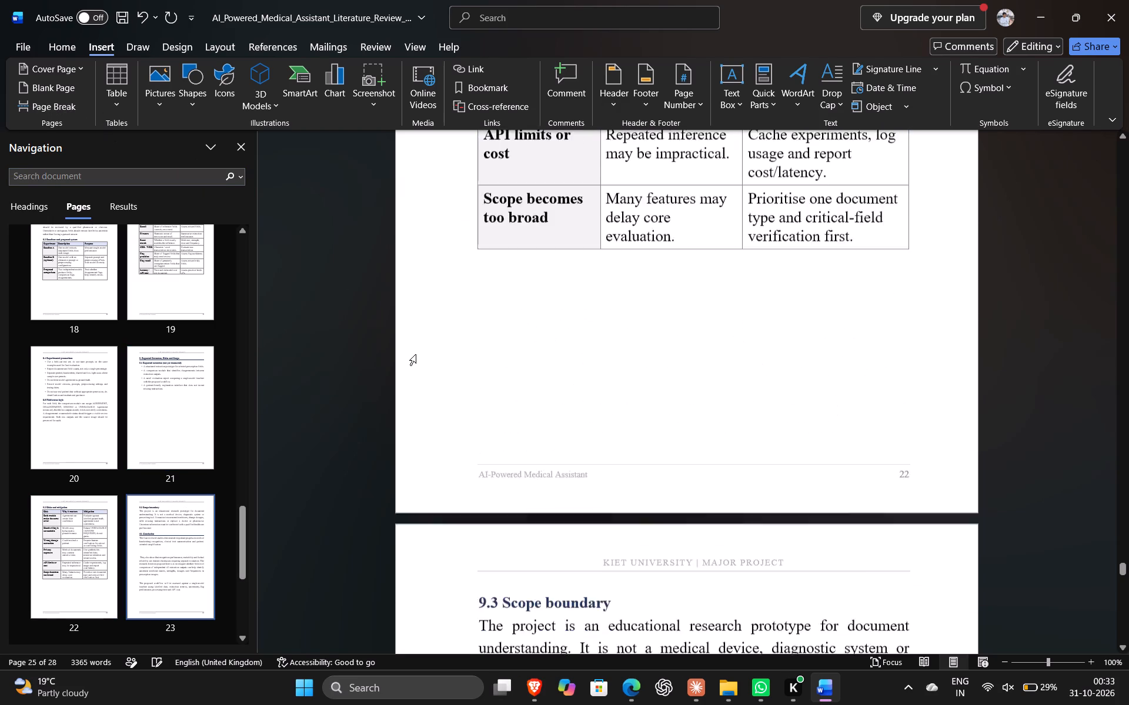
pyautogui.scroll(-1, 416, 354)
pyautogui.scroll(-2, 533, 442)
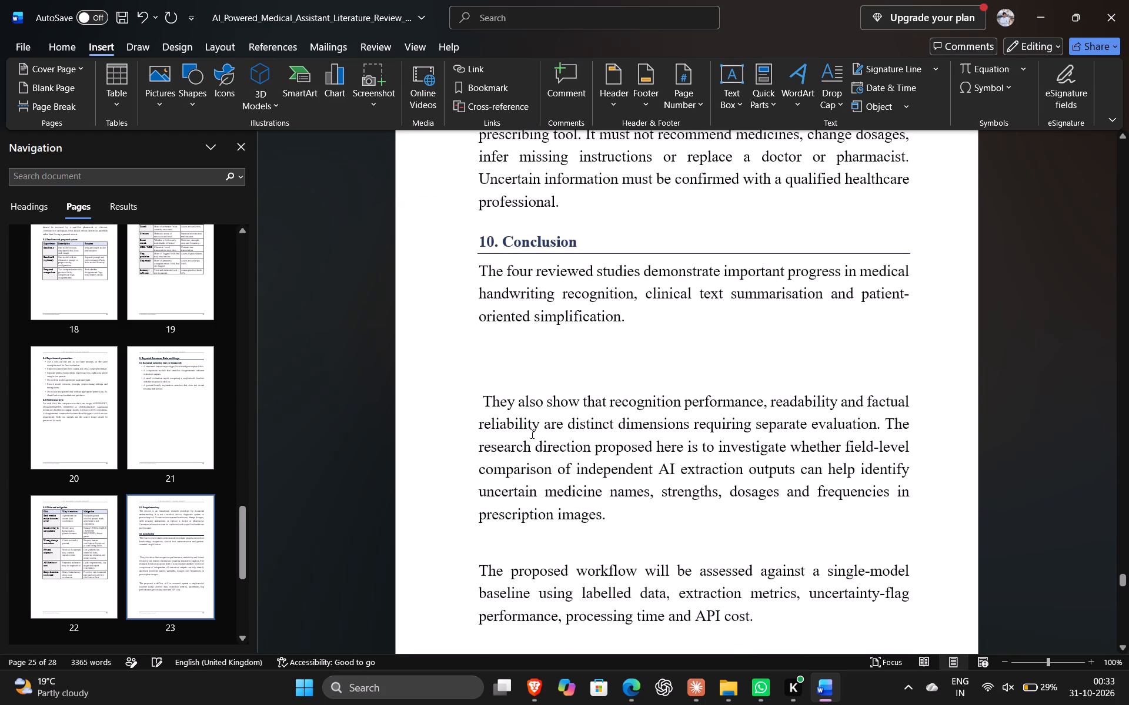
pyautogui.click(475, 247)
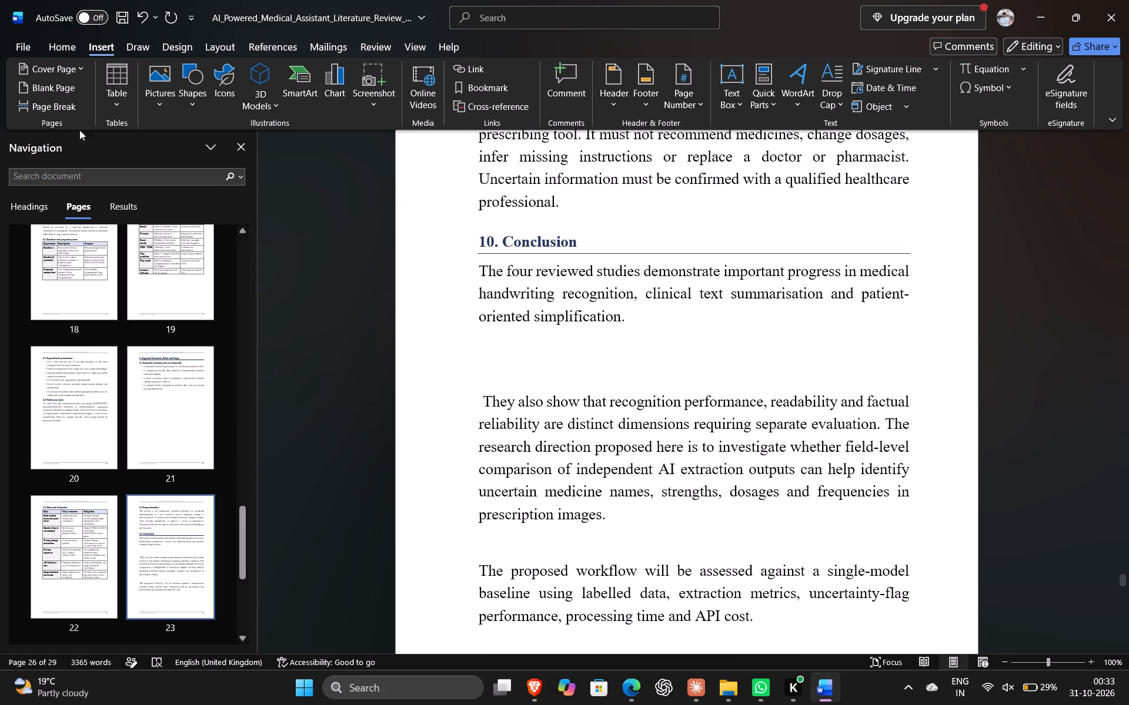
pyautogui.click(46, 108)
# Check the layout of the conclusion, references and appendix pages through to the end of the document.
pyautogui.scroll(-3, 483, 395)
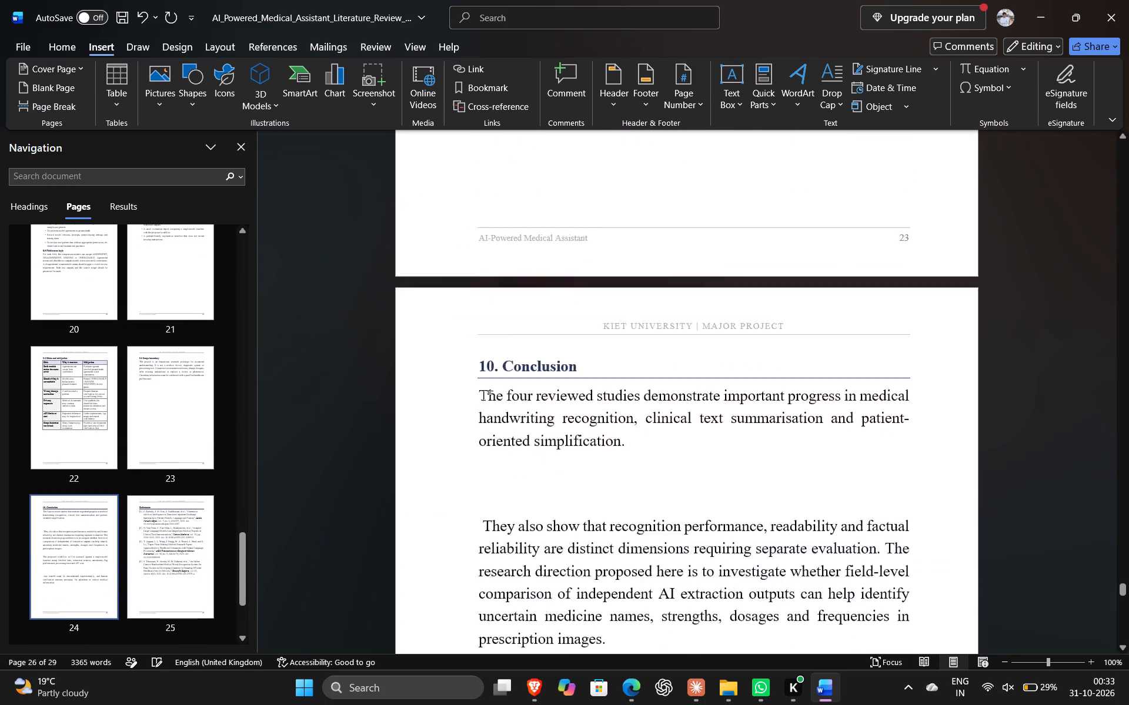
pyautogui.scroll(-8, 483, 395)
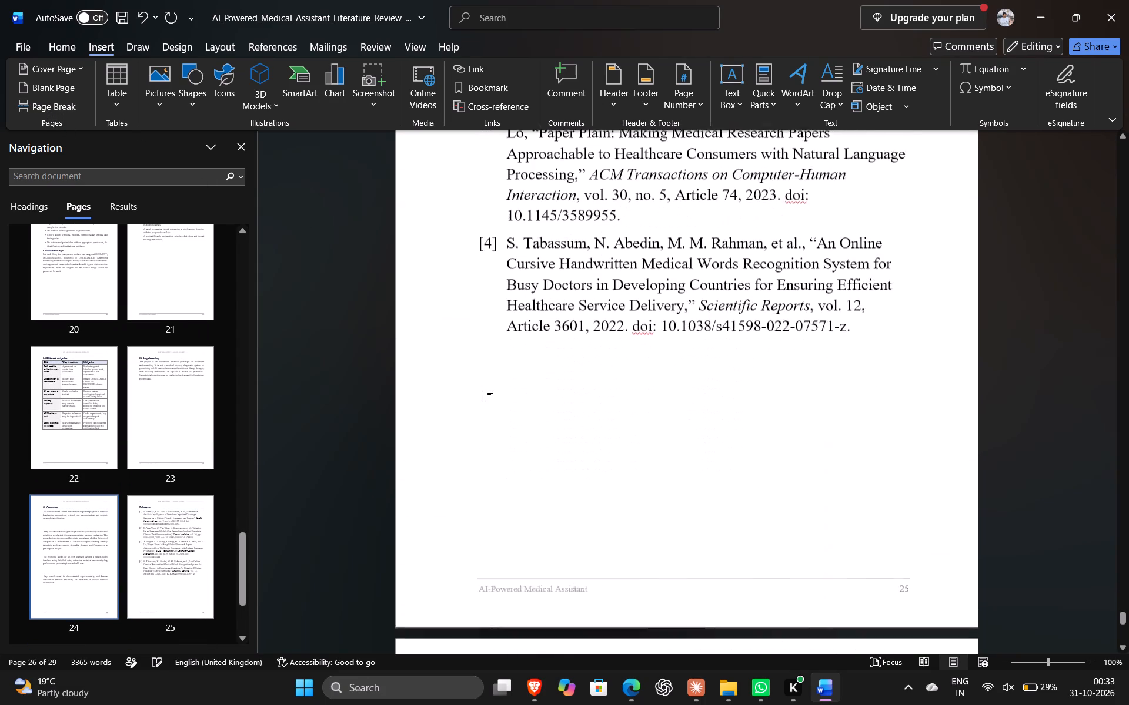
pyautogui.scroll(5, 483, 395)
pyautogui.scroll(-4, 483, 395)
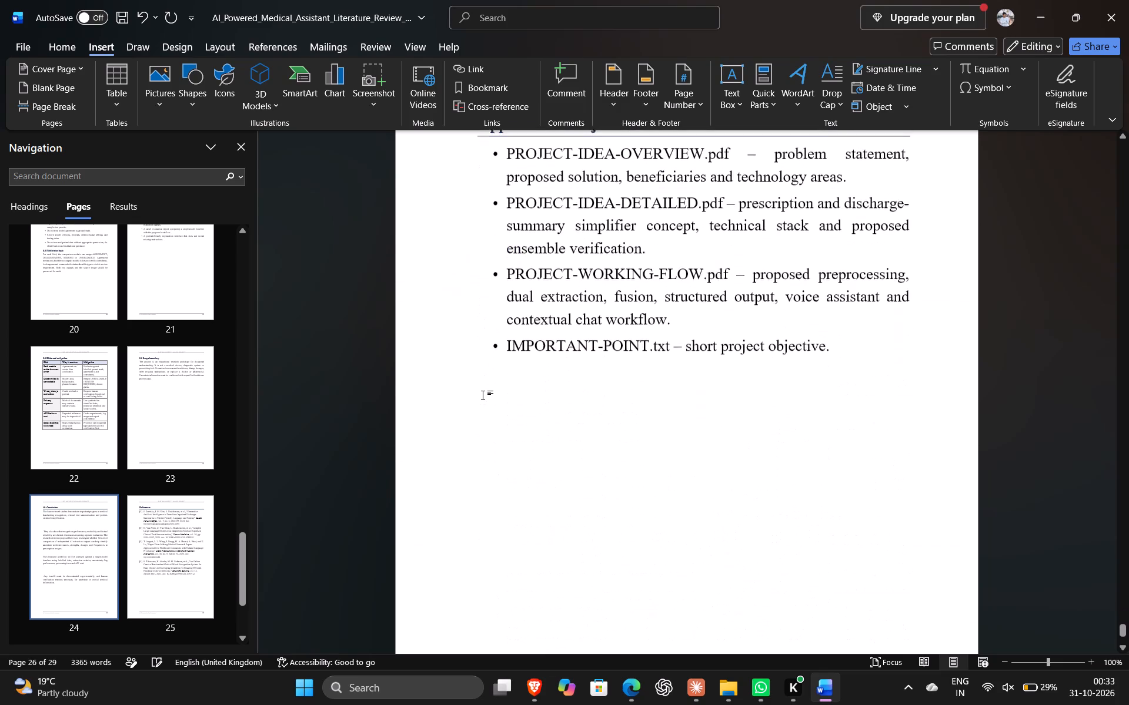
pyautogui.scroll(-5, 483, 395)
pyautogui.scroll(3, 59, 406)
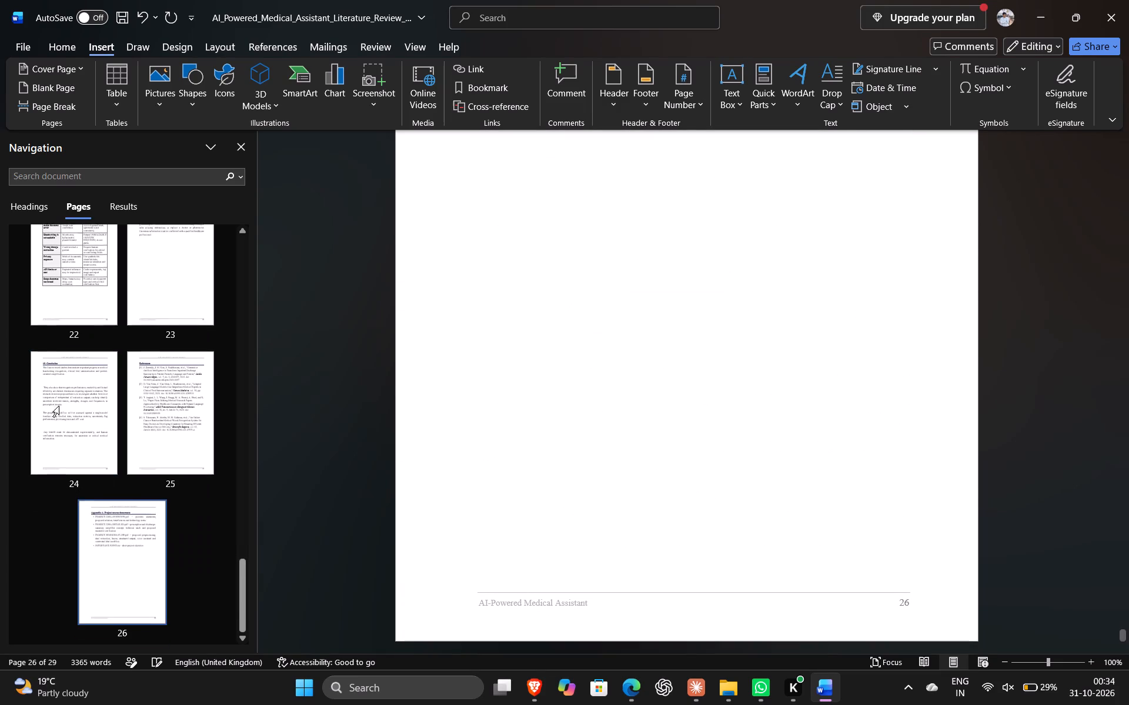
pyautogui.scroll(20, 59, 406)
pyautogui.scroll(17, 59, 406)
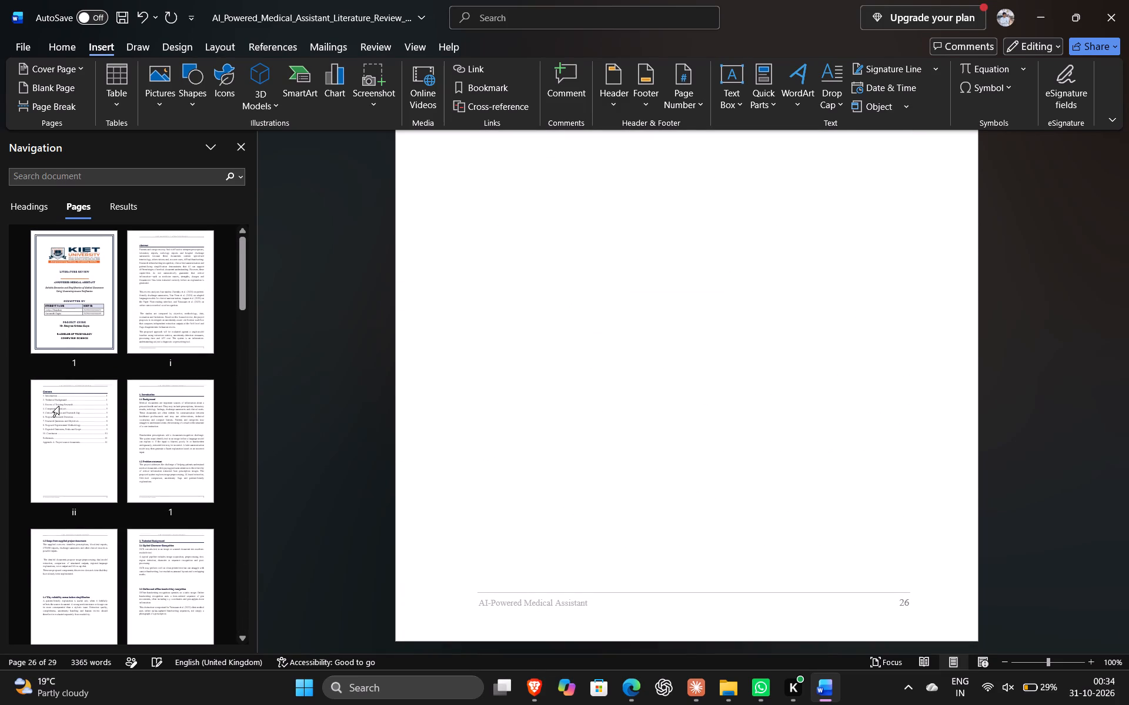
# Close the page thumbnail navigation and return to the cover page.
pyautogui.click(250, 155)
pyautogui.scroll(2, 560, 500)
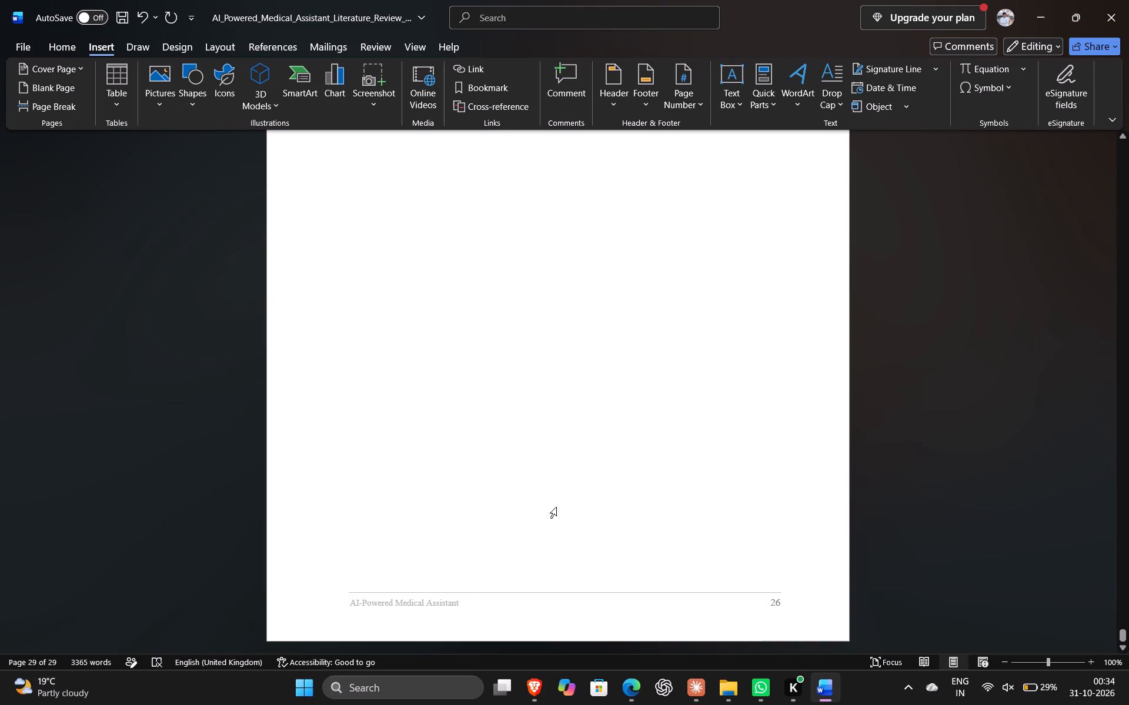
pyautogui.scroll(20, 556, 507)
pyautogui.scroll(20, 556, 507)
pyautogui.scroll(9, 556, 507)
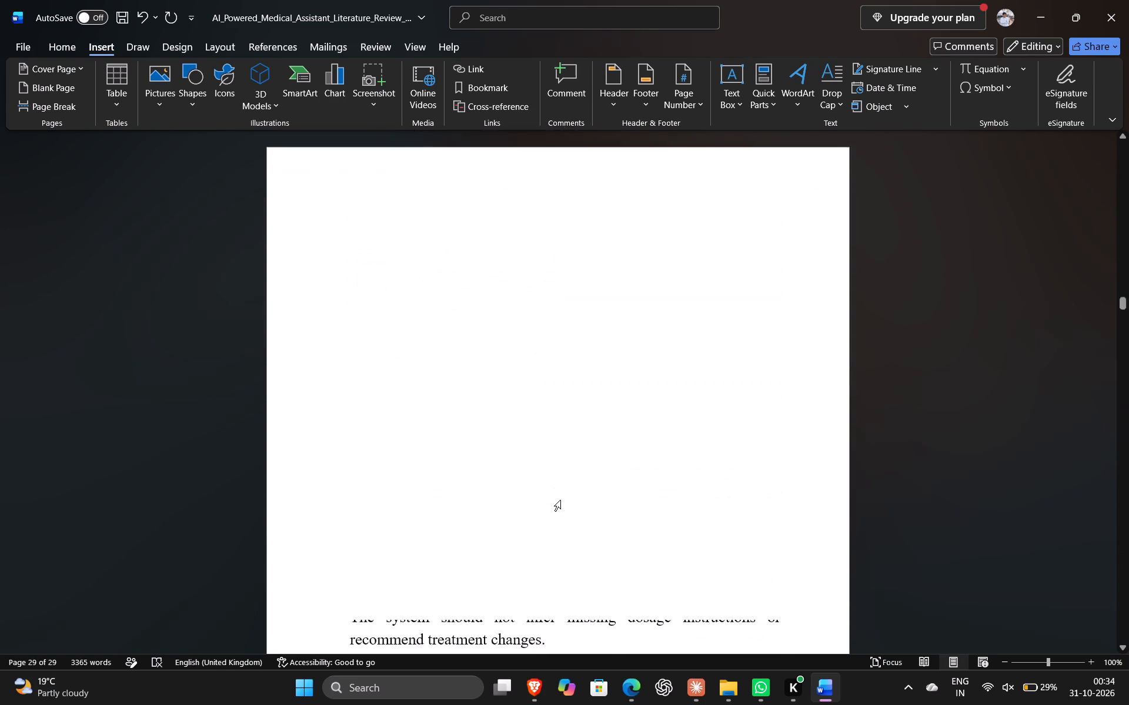
pyautogui.scroll(20, 560, 500)
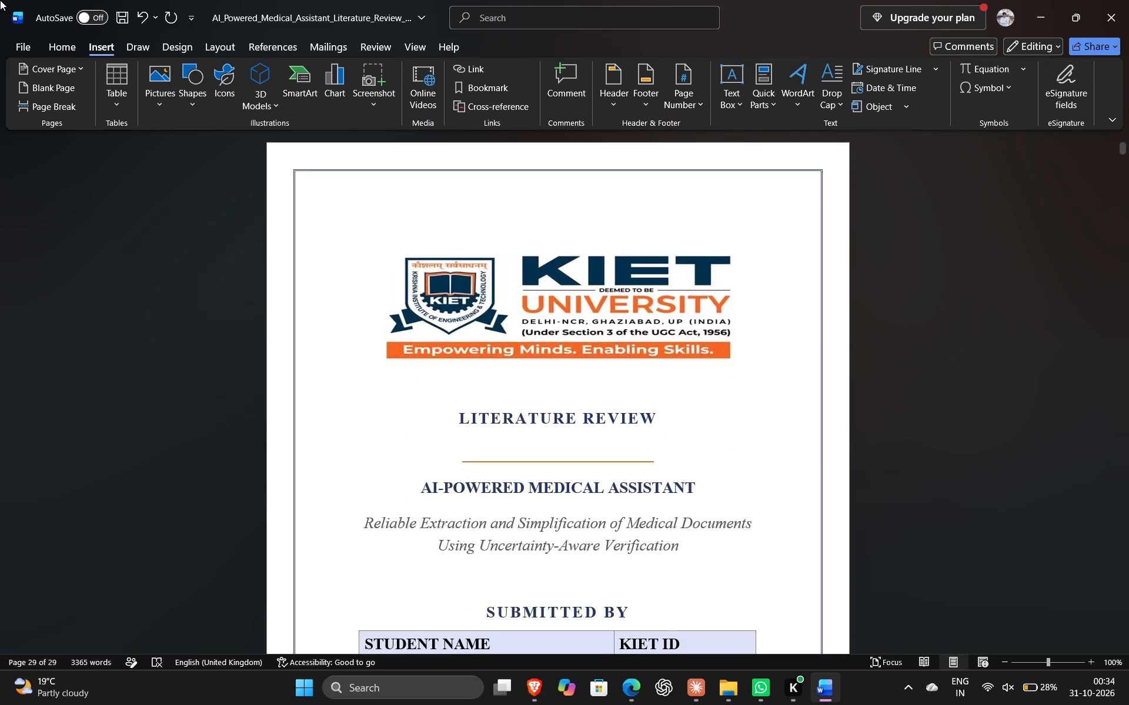
# Save a copy of the document as a Word Document named AI_Powered_Medical_Assistant_Literature_Review in the Downloads folder.
pyautogui.click(17, 42)
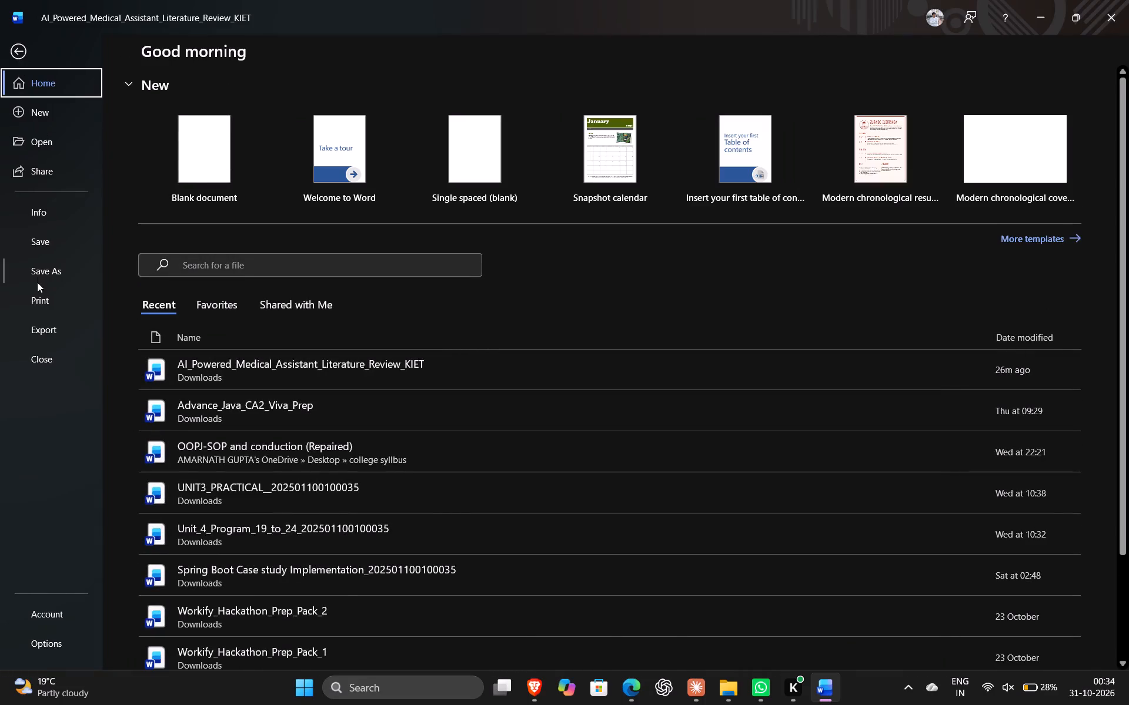
pyautogui.click(42, 274)
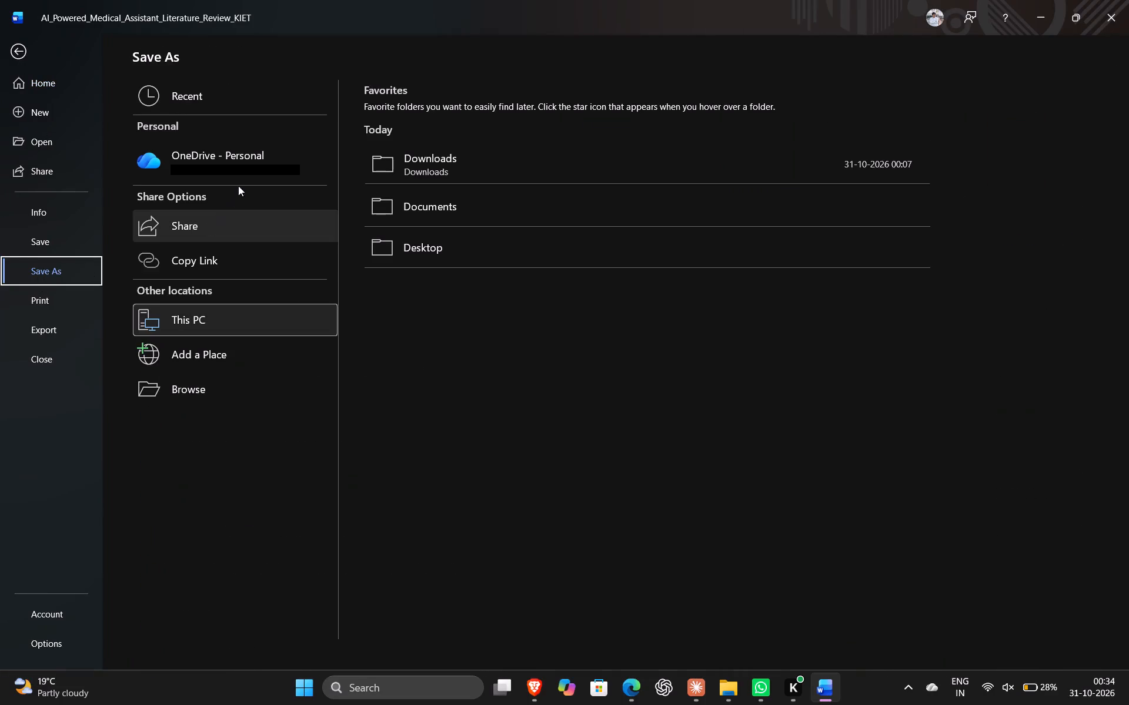
pyautogui.click(243, 169)
pyautogui.click(477, 98)
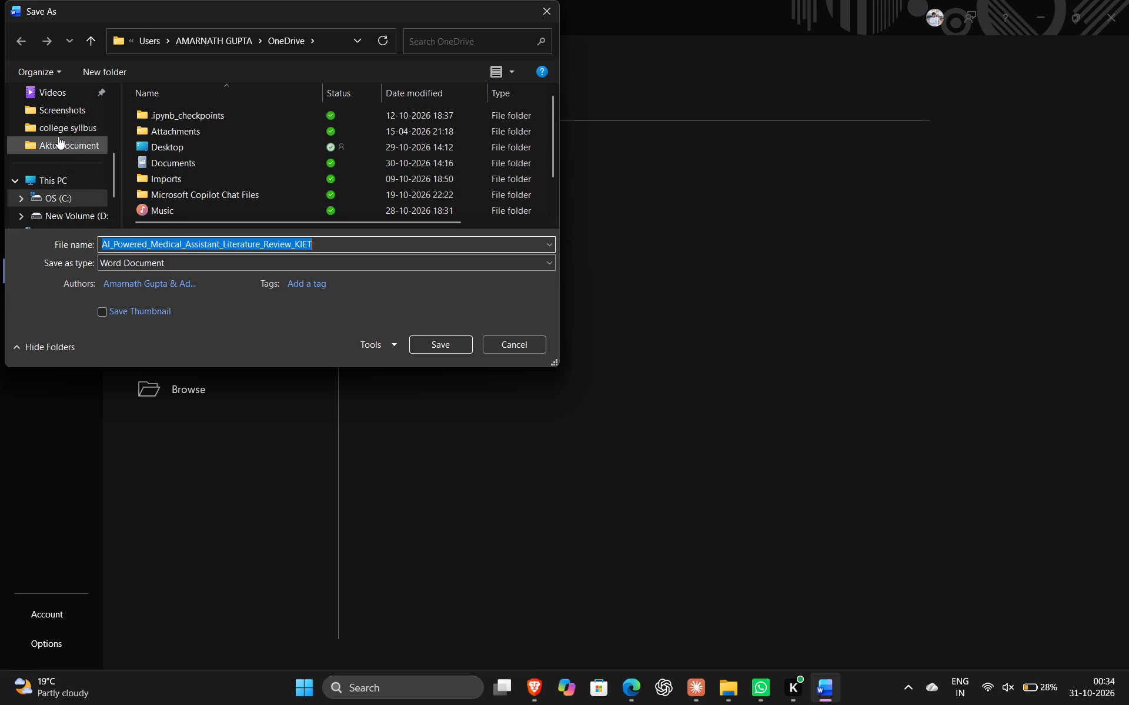
pyautogui.scroll(3, 58, 122)
pyautogui.click(51, 177)
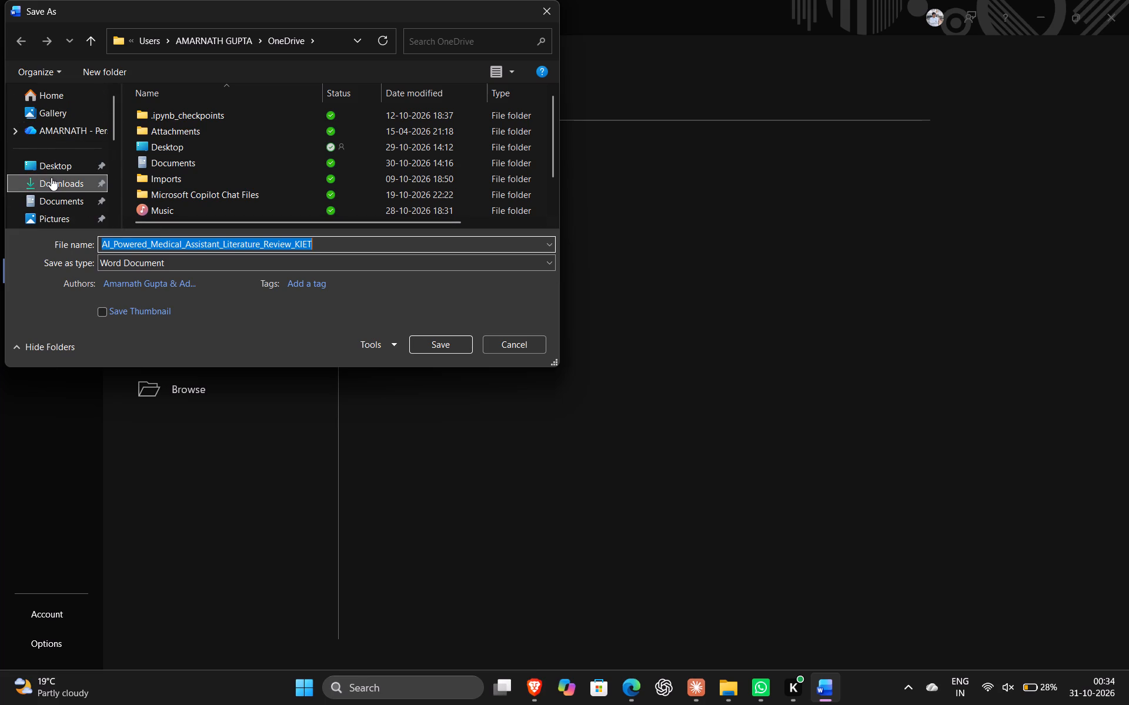
pyautogui.click(51, 177)
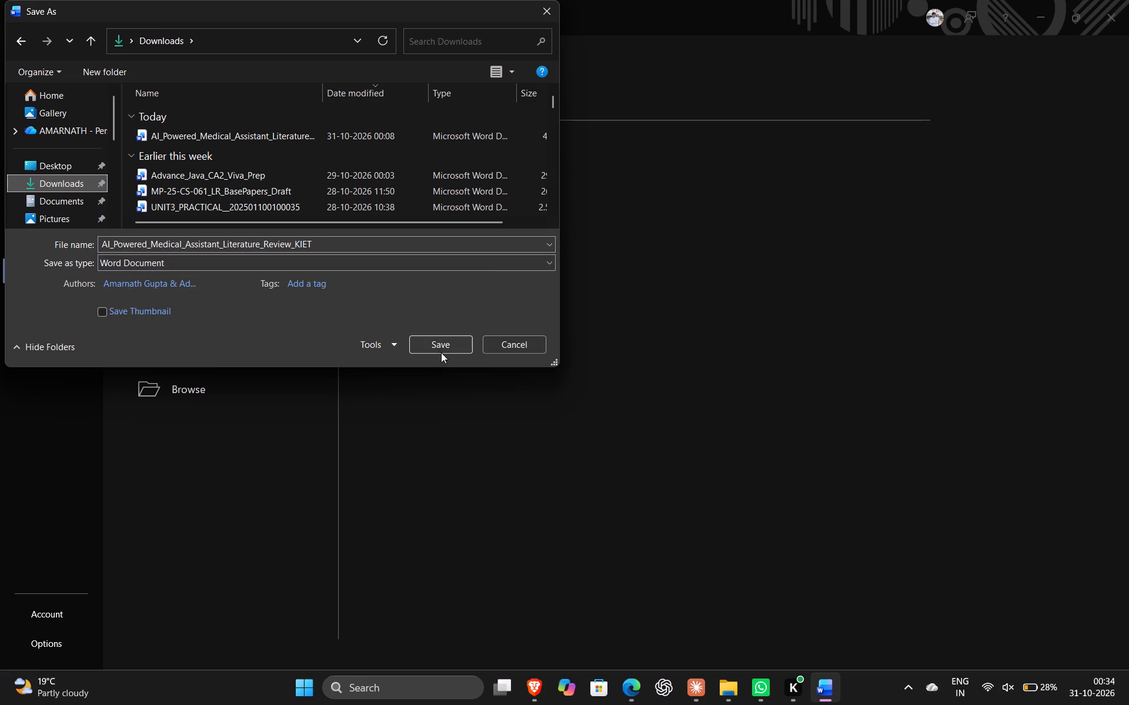
pyautogui.click(345, 238)
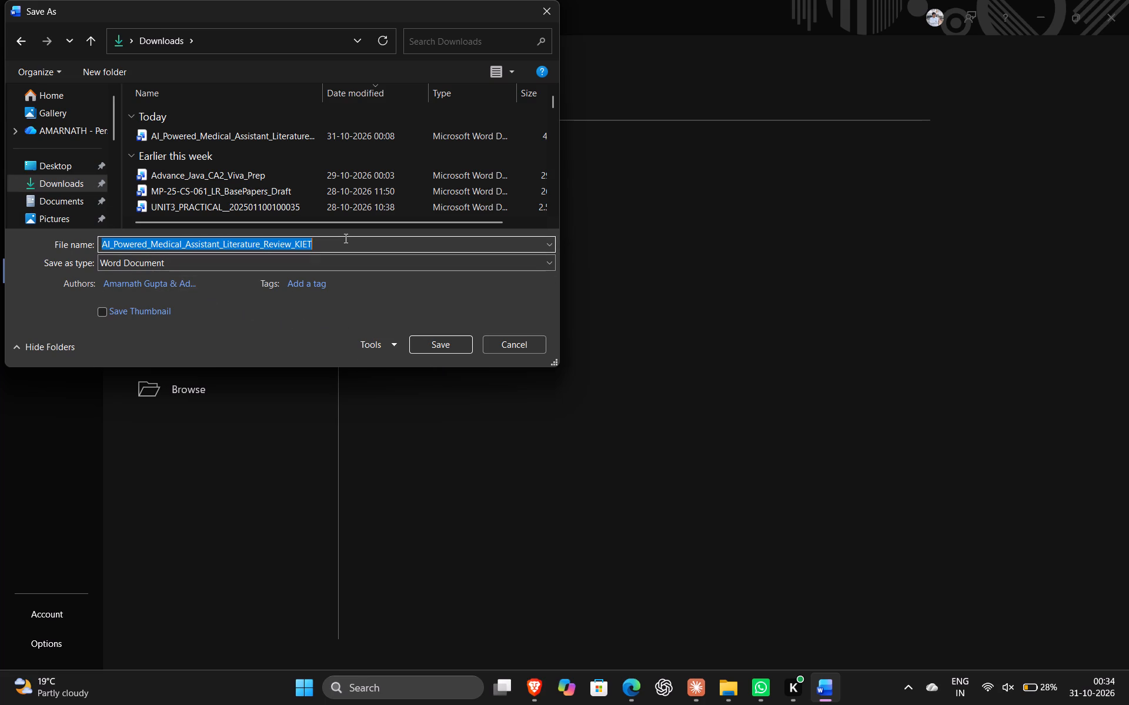
pyautogui.click(345, 238)
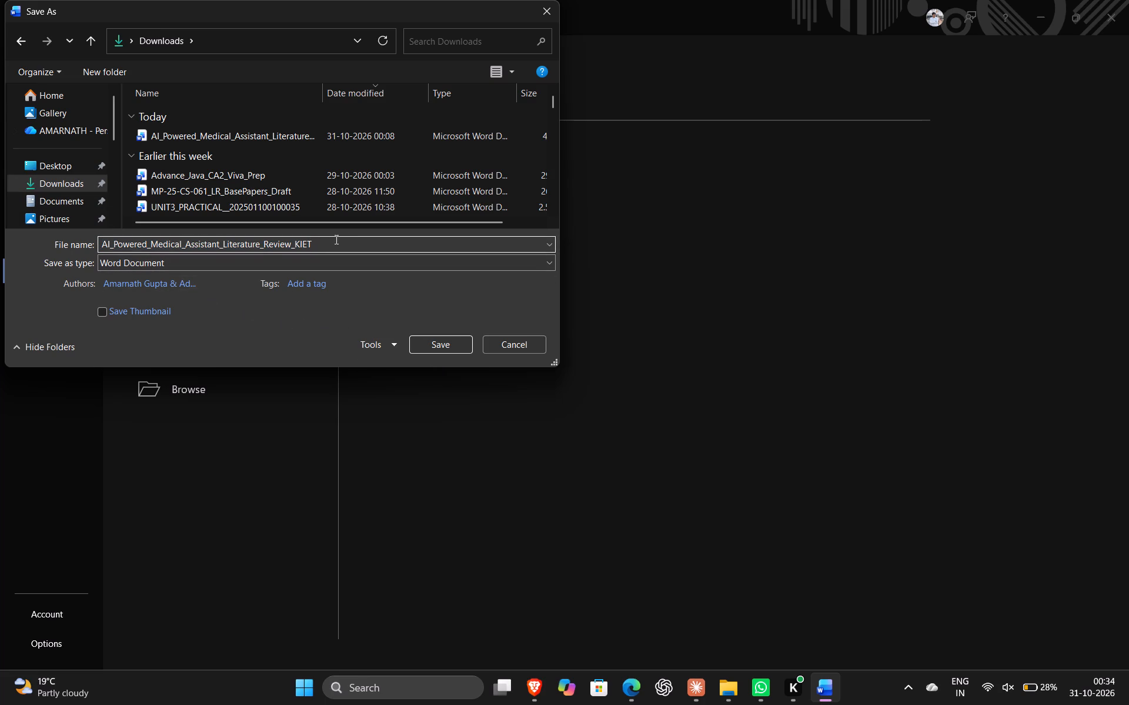
pyautogui.press('BackSpace')
pyautogui.press('BackSpace')
pyautogui.press('BackSpace')
pyautogui.press('BackSpace')
pyautogui.press('BackSpace')
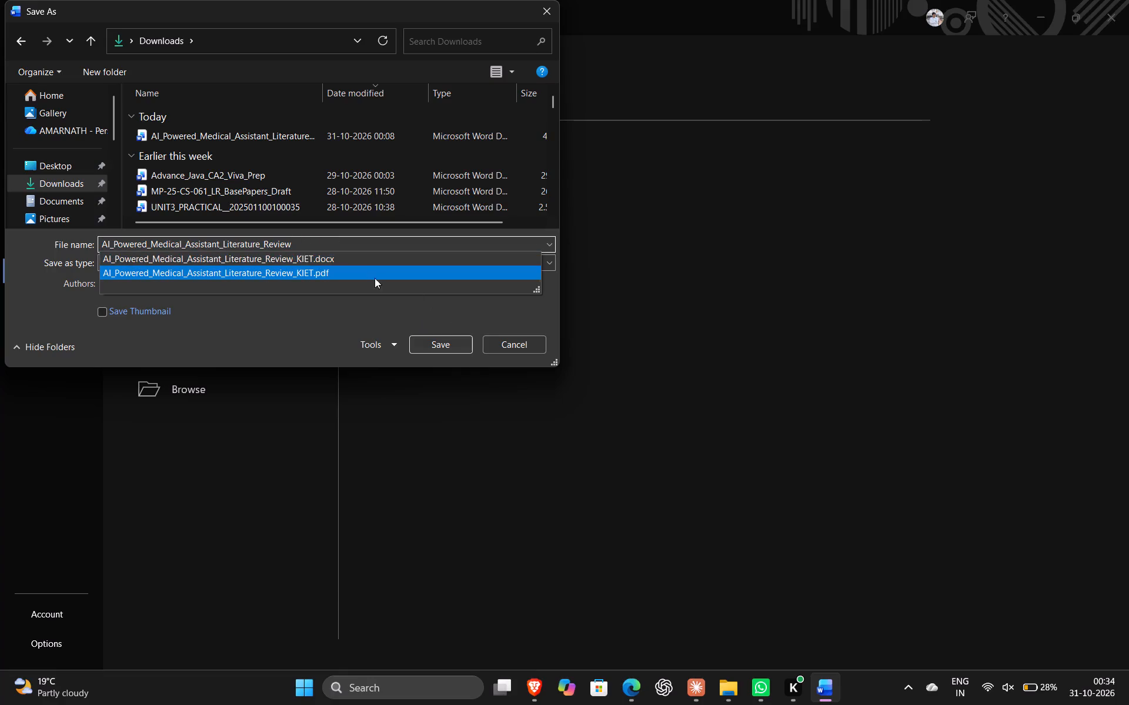
pyautogui.click(322, 242)
pyautogui.click(313, 242)
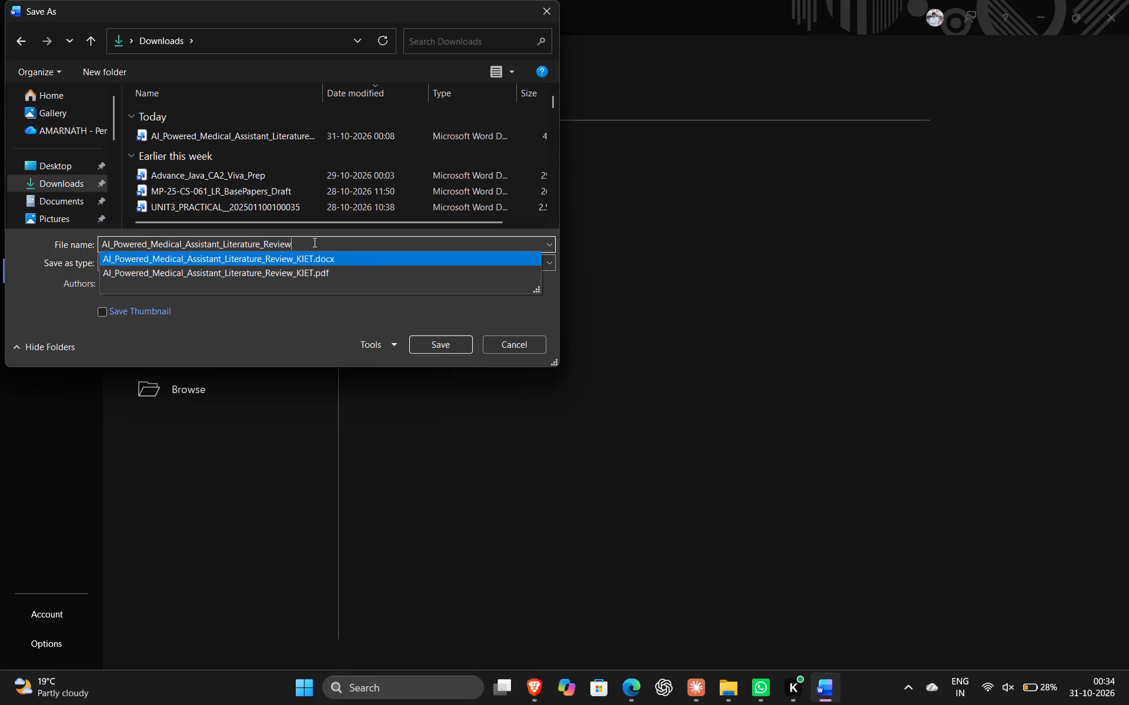
pyautogui.click(439, 348)
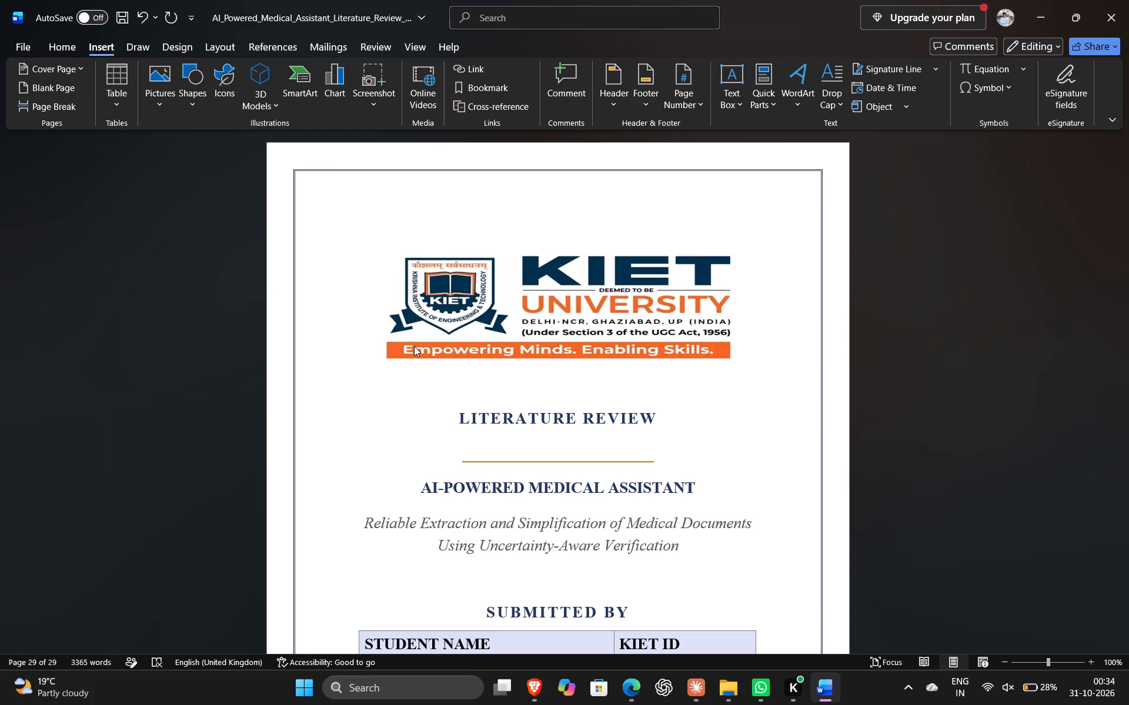
pyautogui.scroll(-18, 430, 436)
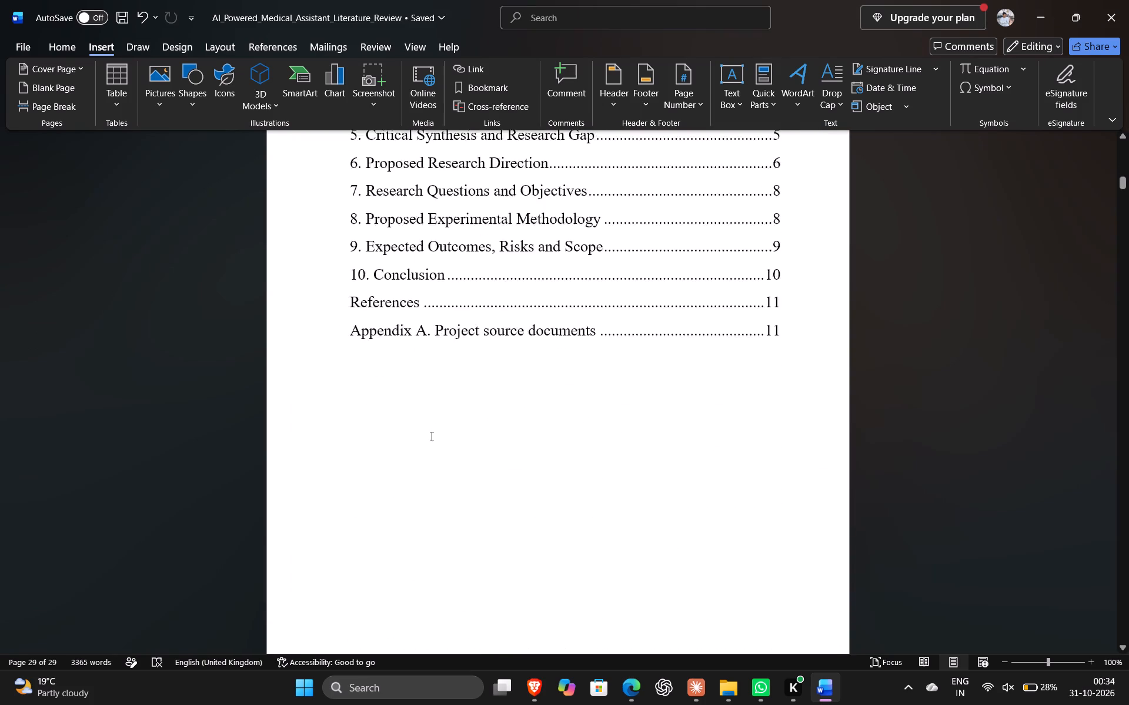
pyautogui.scroll(-14, 430, 436)
pyautogui.scroll(-11, 430, 436)
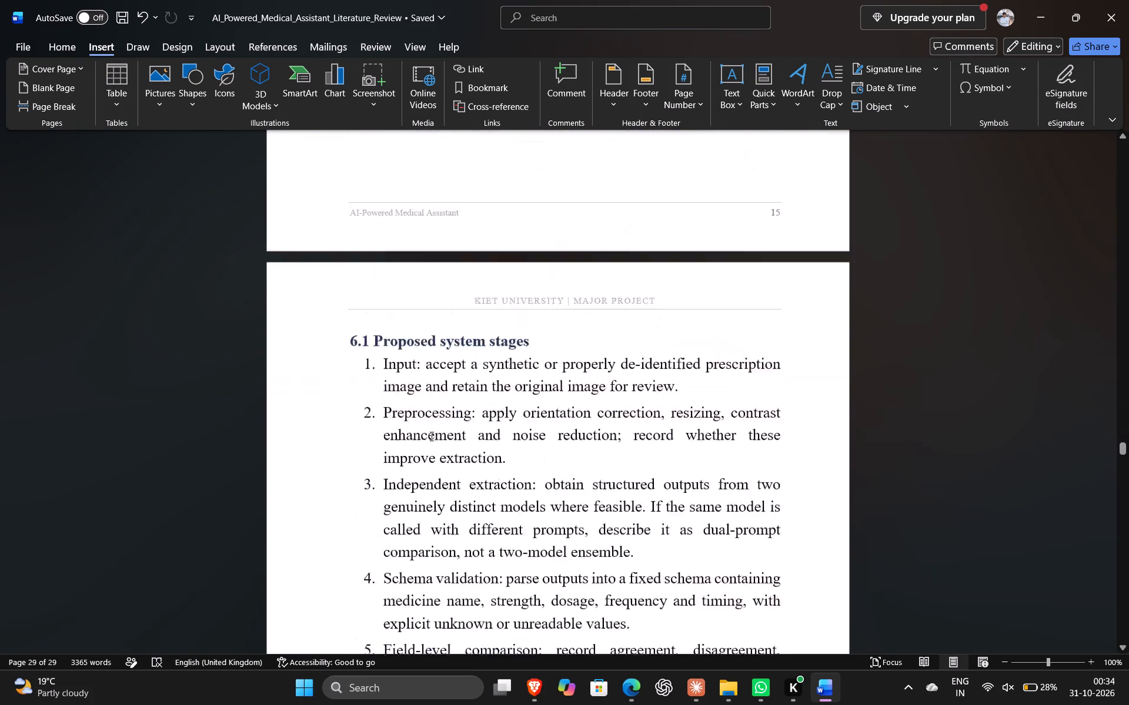
pyautogui.scroll(-19, 430, 436)
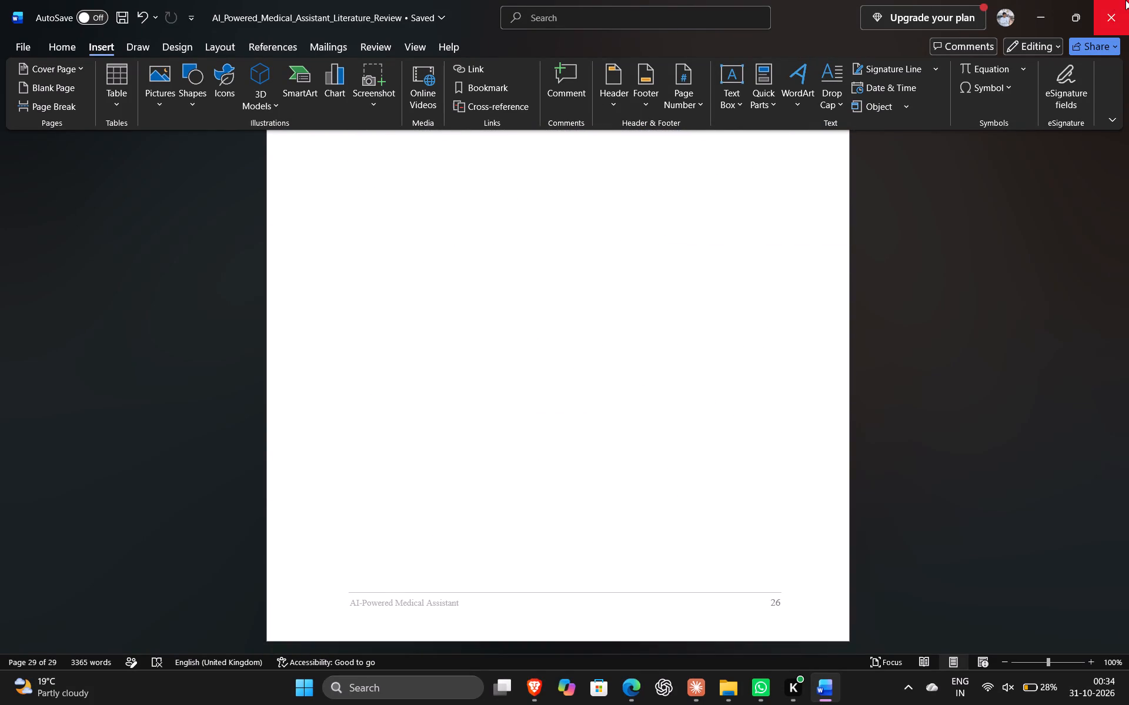